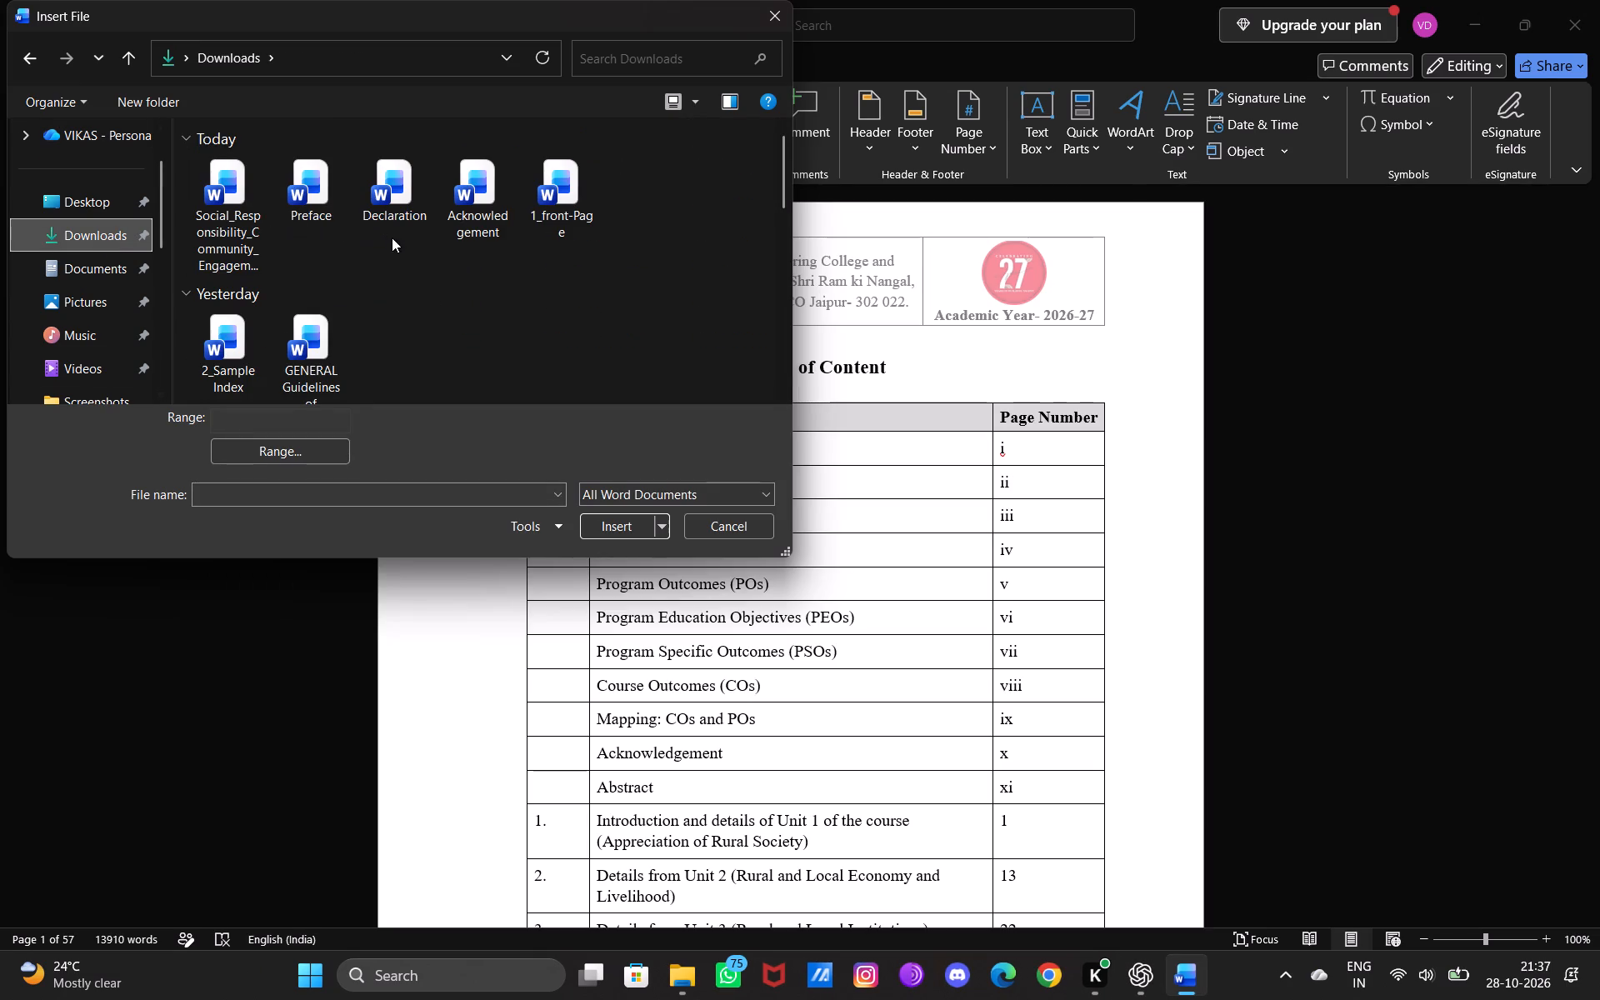
{"action": "left_click", "coordinate": [315, 188]}
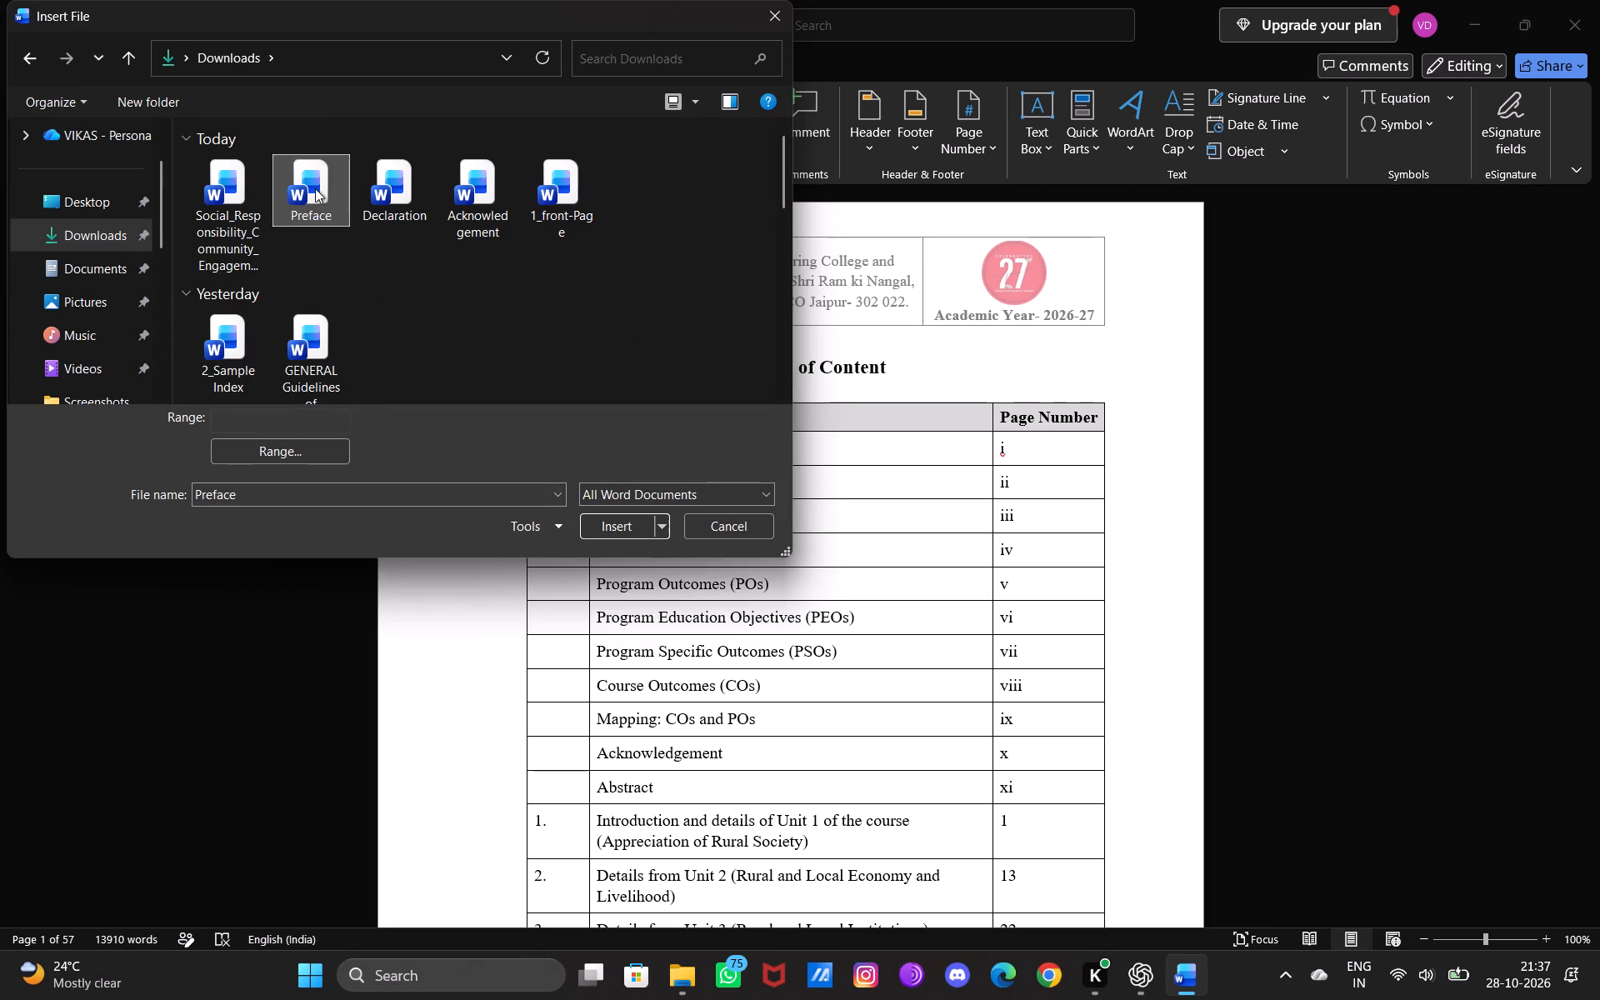
{"action": "left_click", "coordinate": [610, 526]}
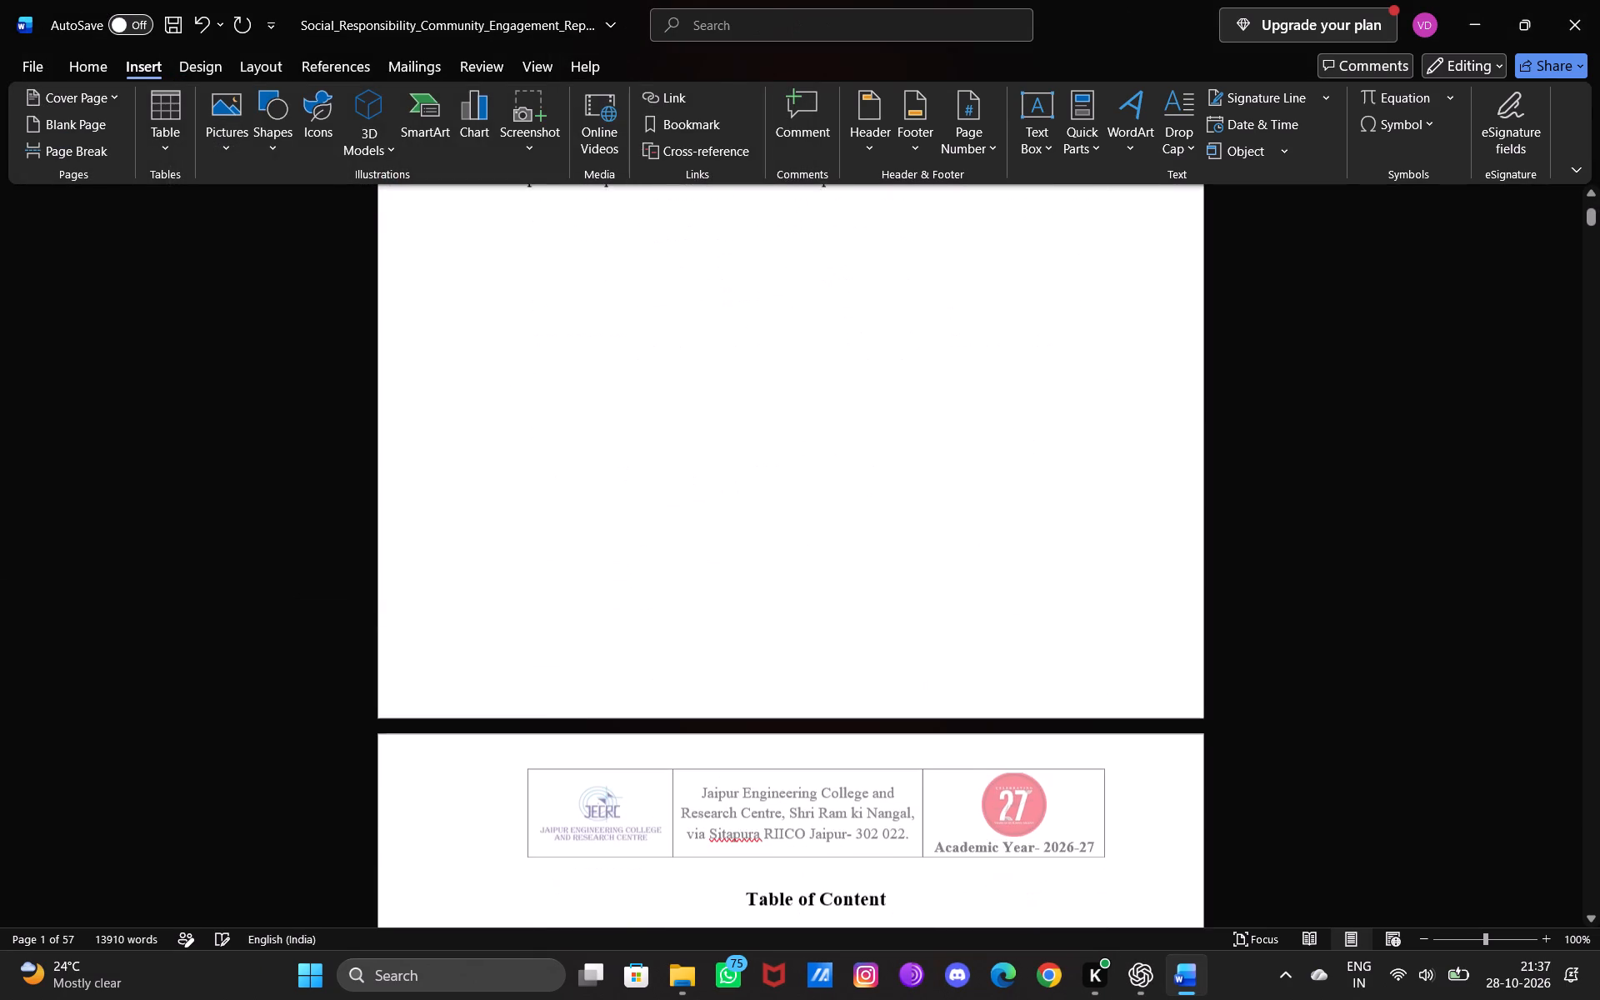
Review the inserted Preface page and the report's front matter from the Table of Content to the Abstract, checking where the remaining sections belong.
{"action": "scroll", "coordinate": [610, 526], "scroll_direction": "up", "scroll_amount": 5}
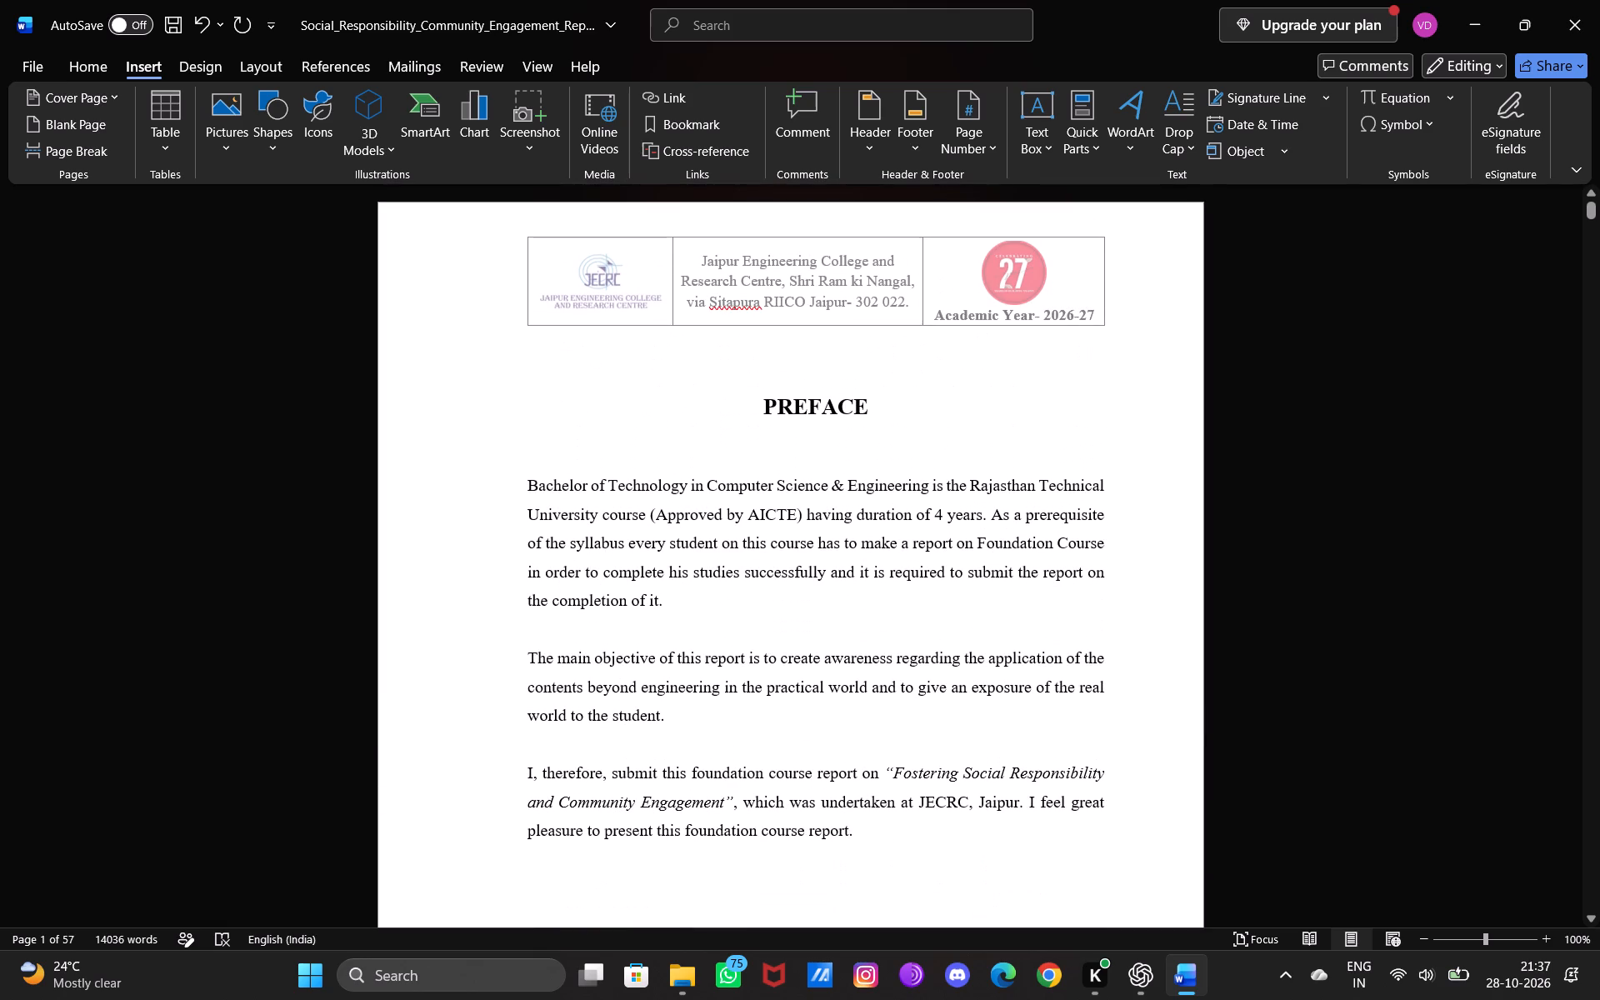
{"action": "scroll", "coordinate": [610, 526], "scroll_direction": "up", "scroll_amount": 1}
{"action": "scroll", "coordinate": [610, 526], "scroll_direction": "down", "scroll_amount": 1}
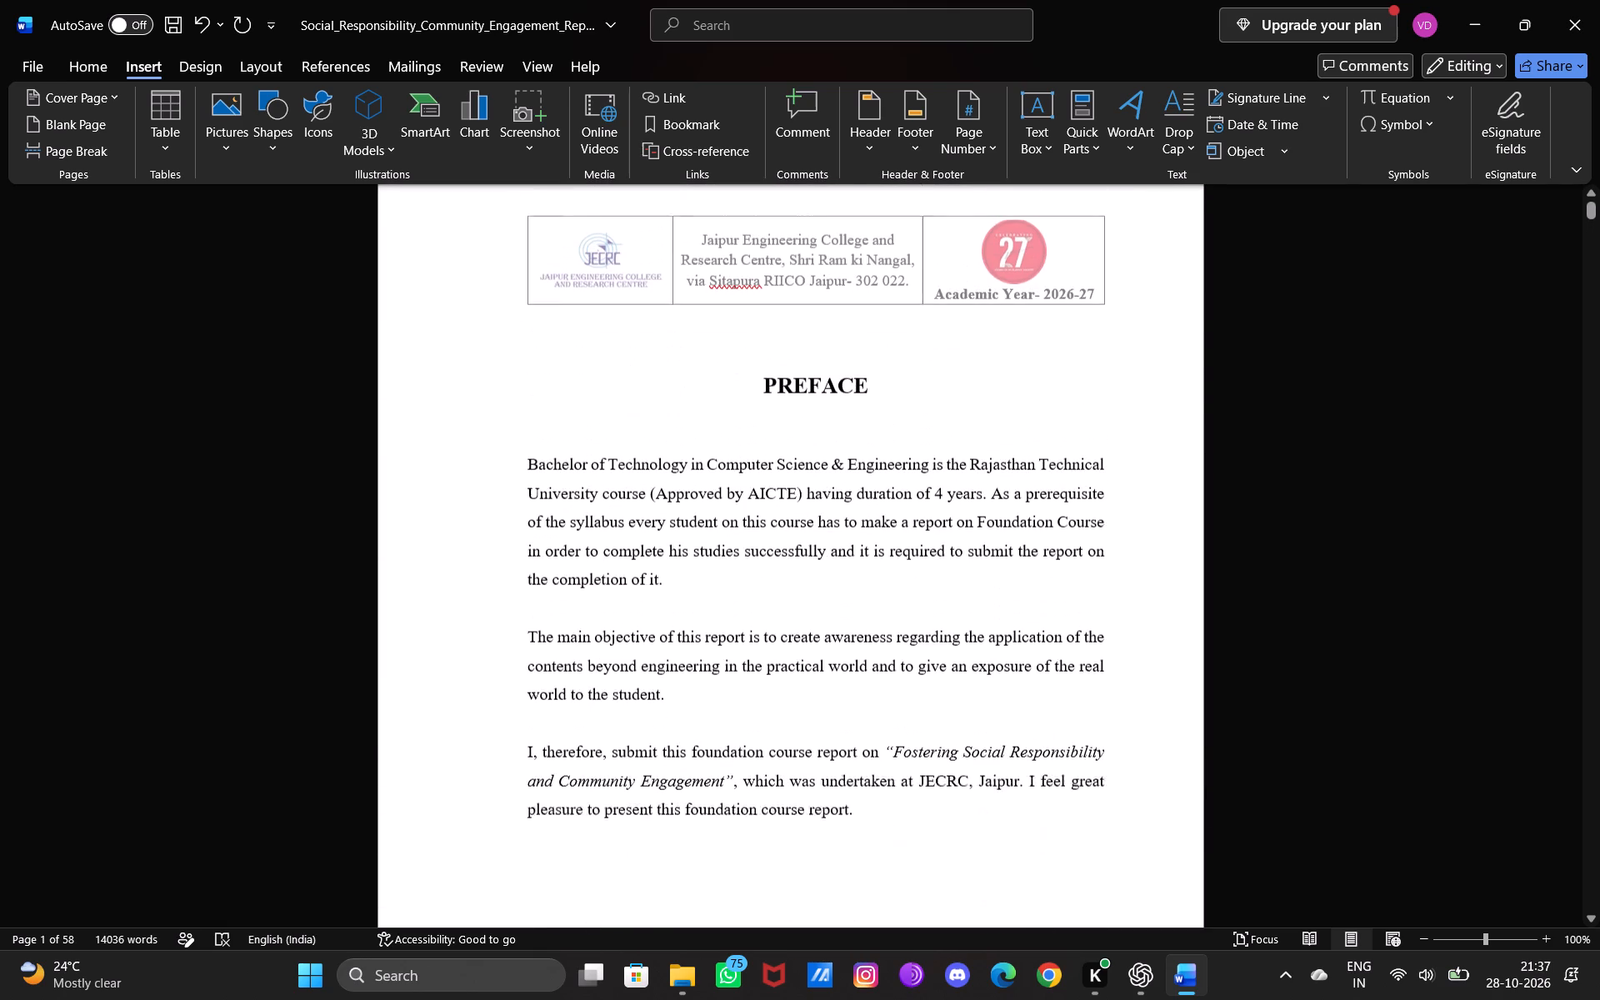
{"action": "scroll", "coordinate": [610, 526], "scroll_direction": "down", "scroll_amount": 2}
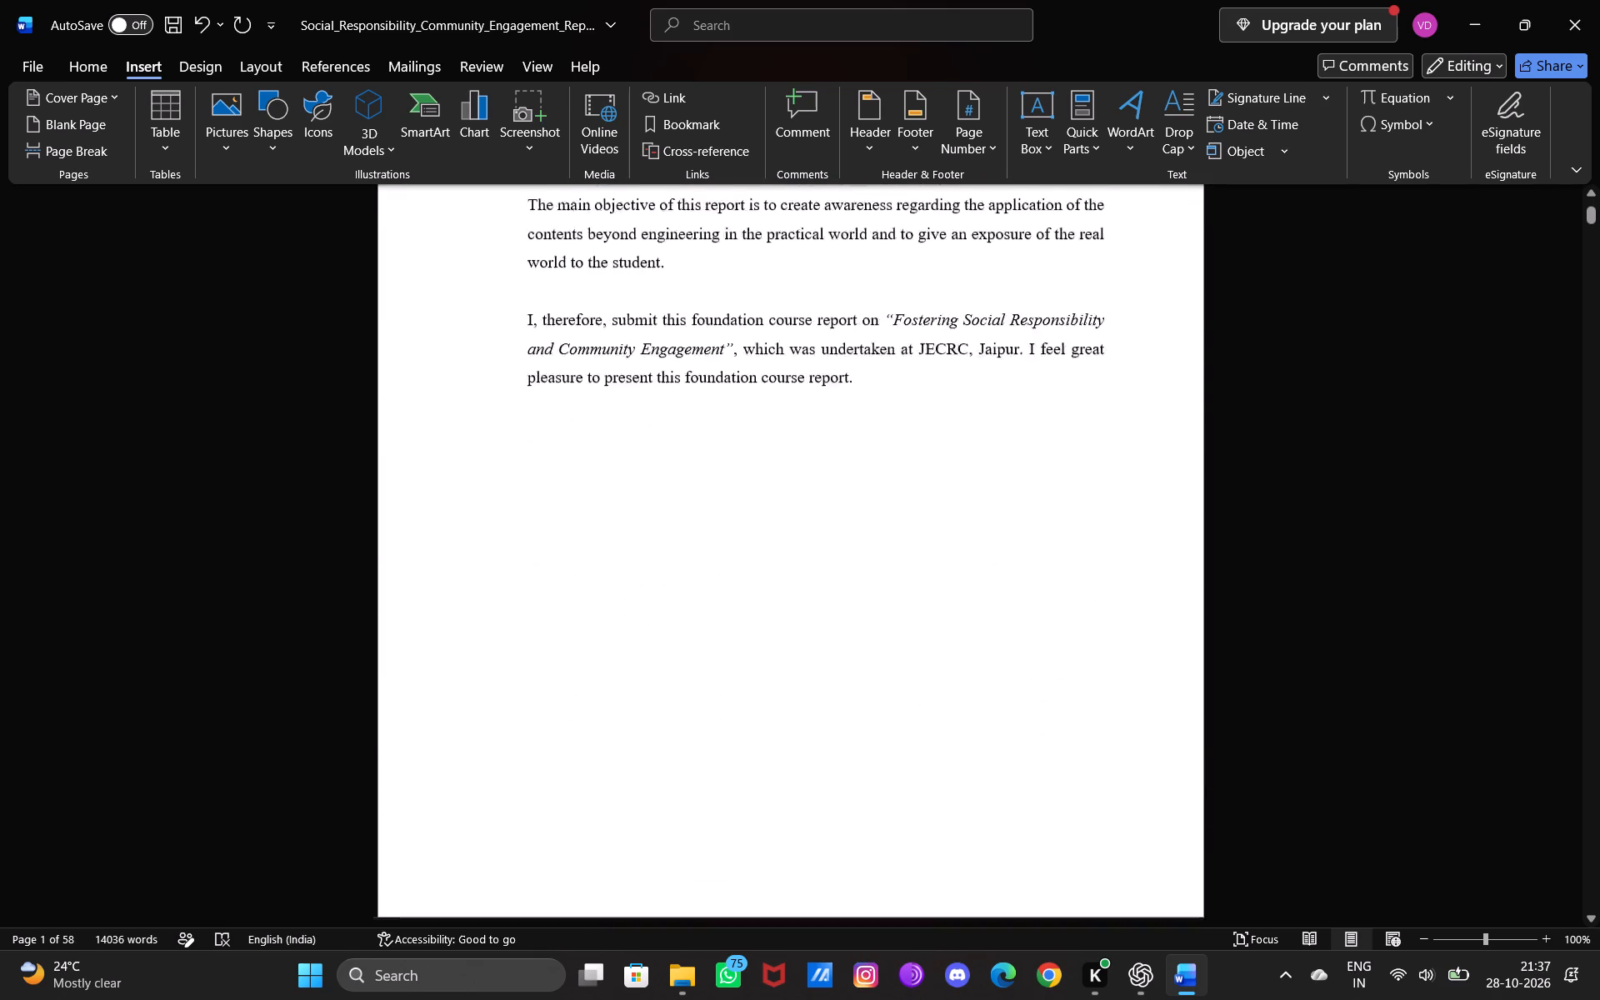
{"action": "scroll", "coordinate": [610, 526], "scroll_direction": "down", "scroll_amount": 2}
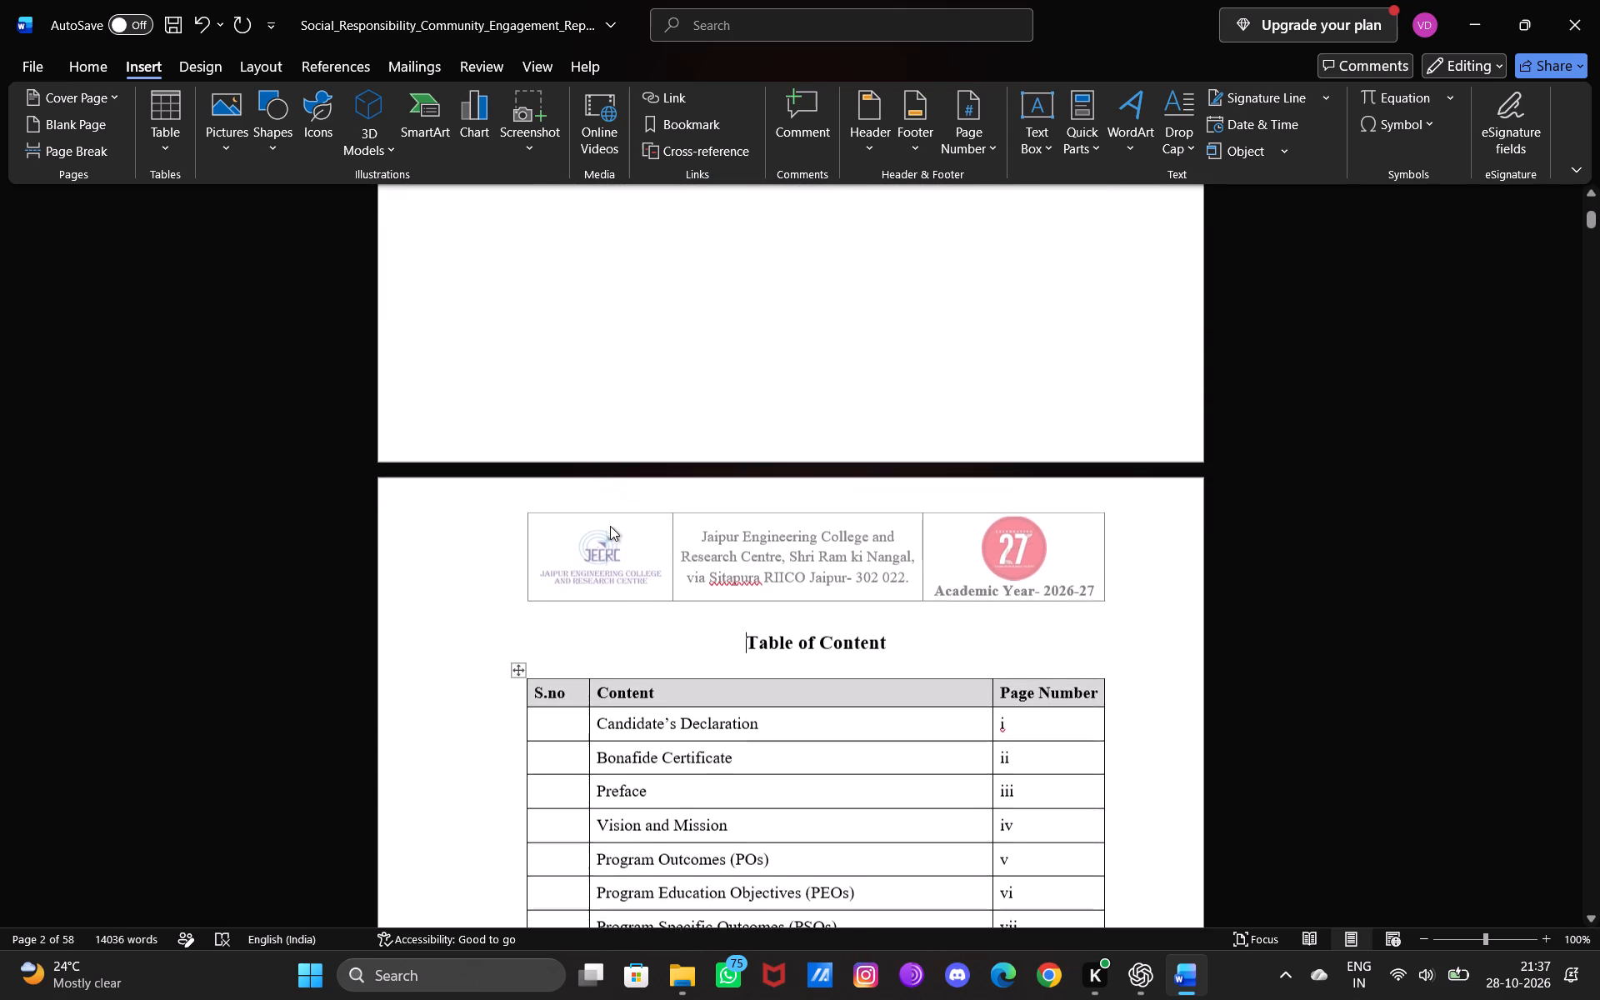
{"action": "scroll", "coordinate": [610, 526], "scroll_direction": "down", "scroll_amount": 3}
{"action": "left_click", "coordinate": [610, 526]}
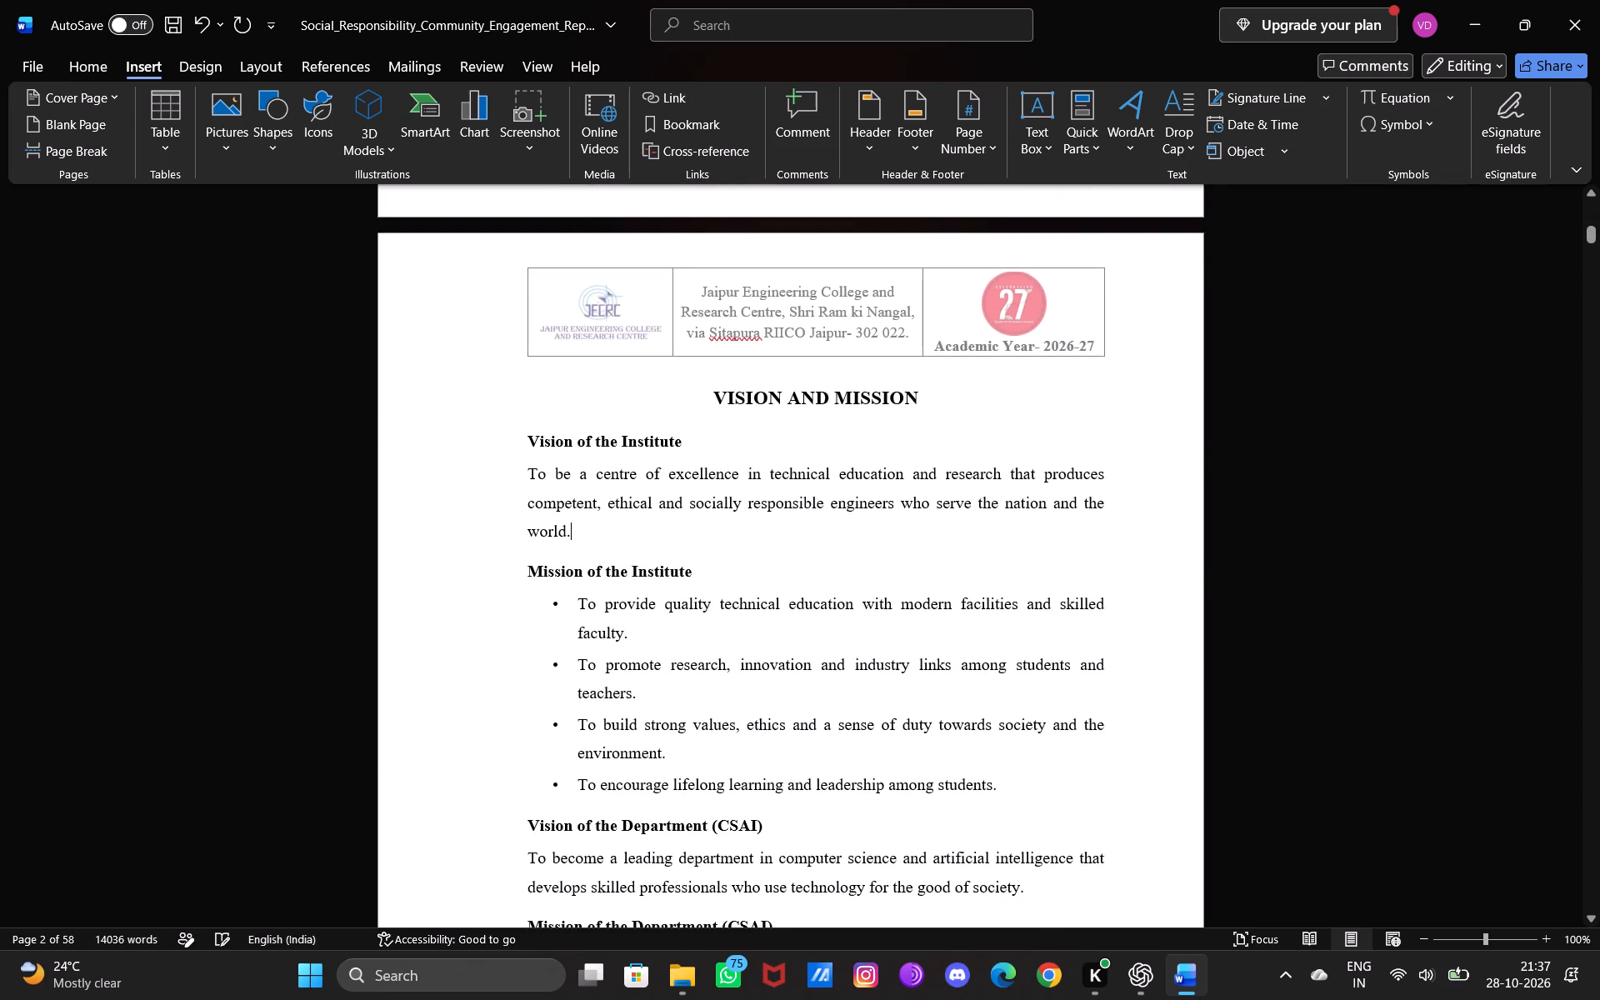
{"action": "scroll", "coordinate": [610, 526], "scroll_direction": "down", "scroll_amount": 8}
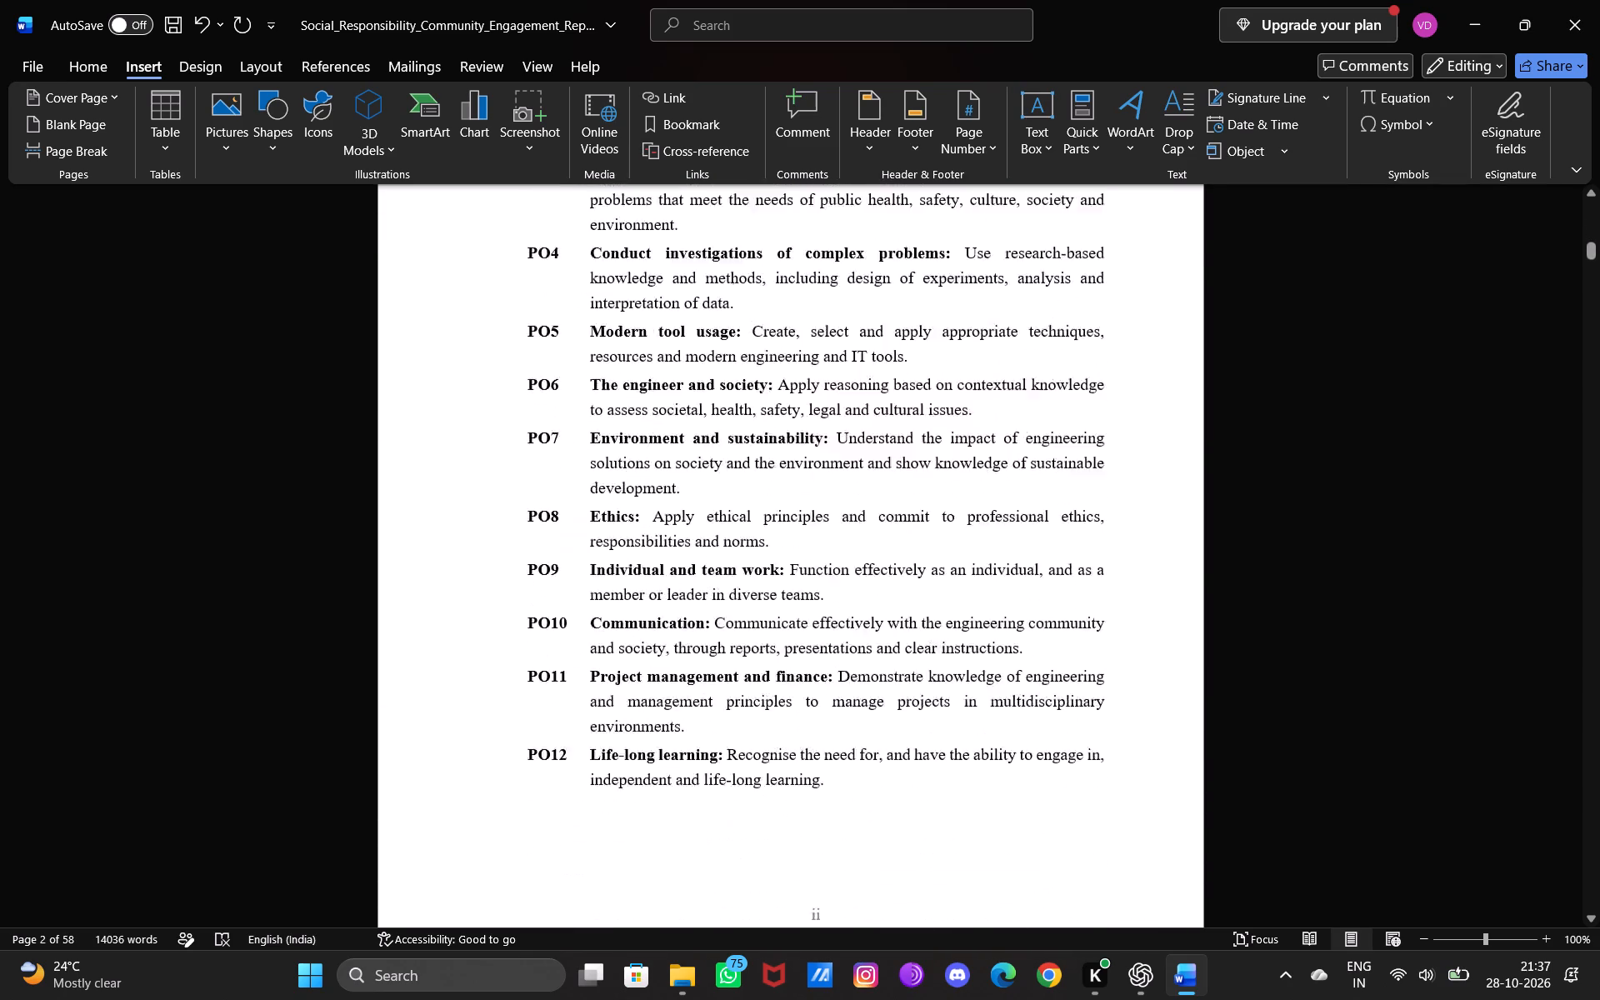
{"action": "scroll", "coordinate": [610, 526], "scroll_direction": "down", "scroll_amount": 6}
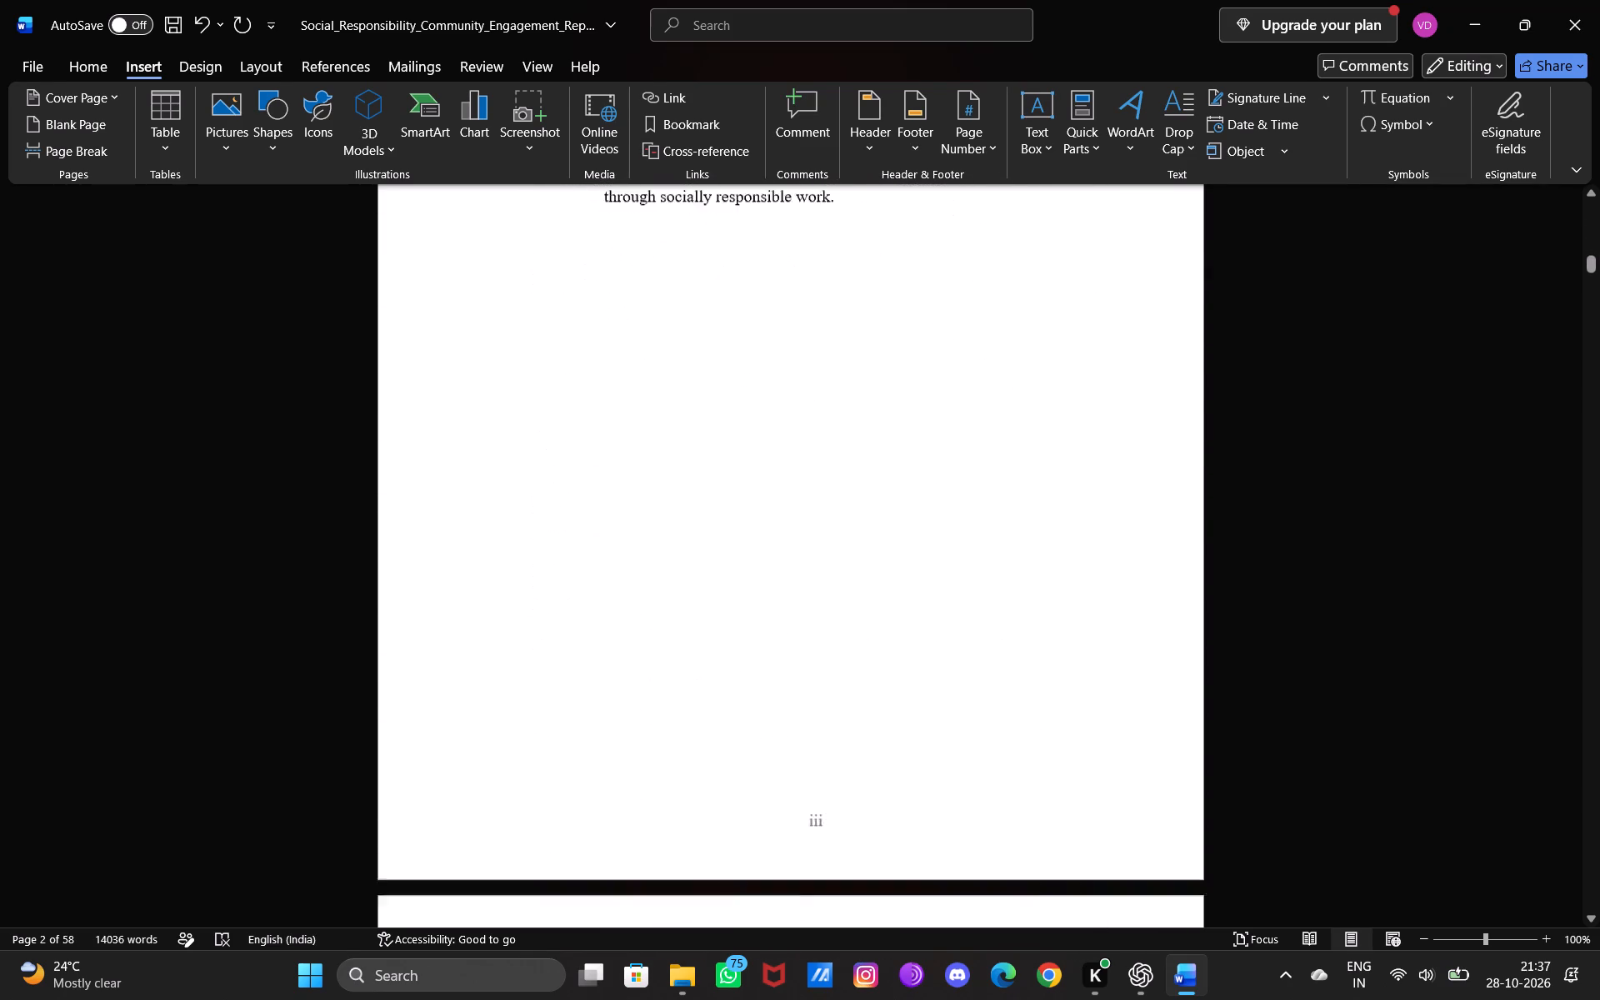
{"action": "scroll", "coordinate": [610, 526], "scroll_direction": "down", "scroll_amount": 8}
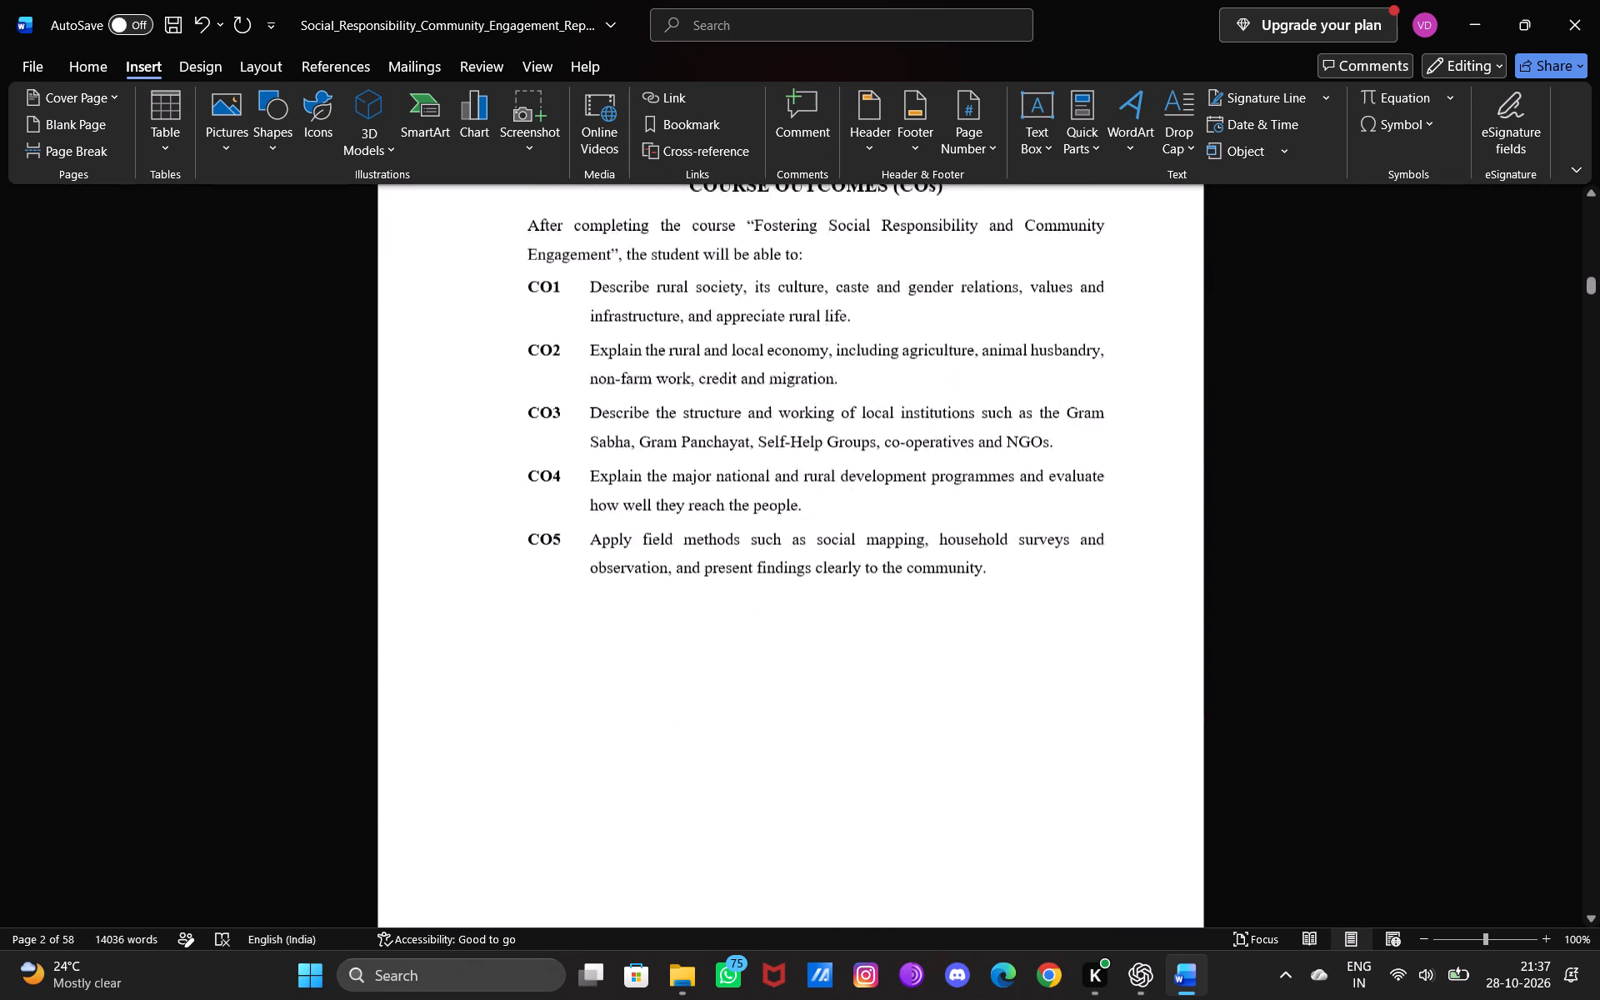
{"action": "scroll", "coordinate": [610, 526], "scroll_direction": "down", "scroll_amount": 1}
{"action": "scroll", "coordinate": [610, 526], "scroll_direction": "up", "scroll_amount": 2}
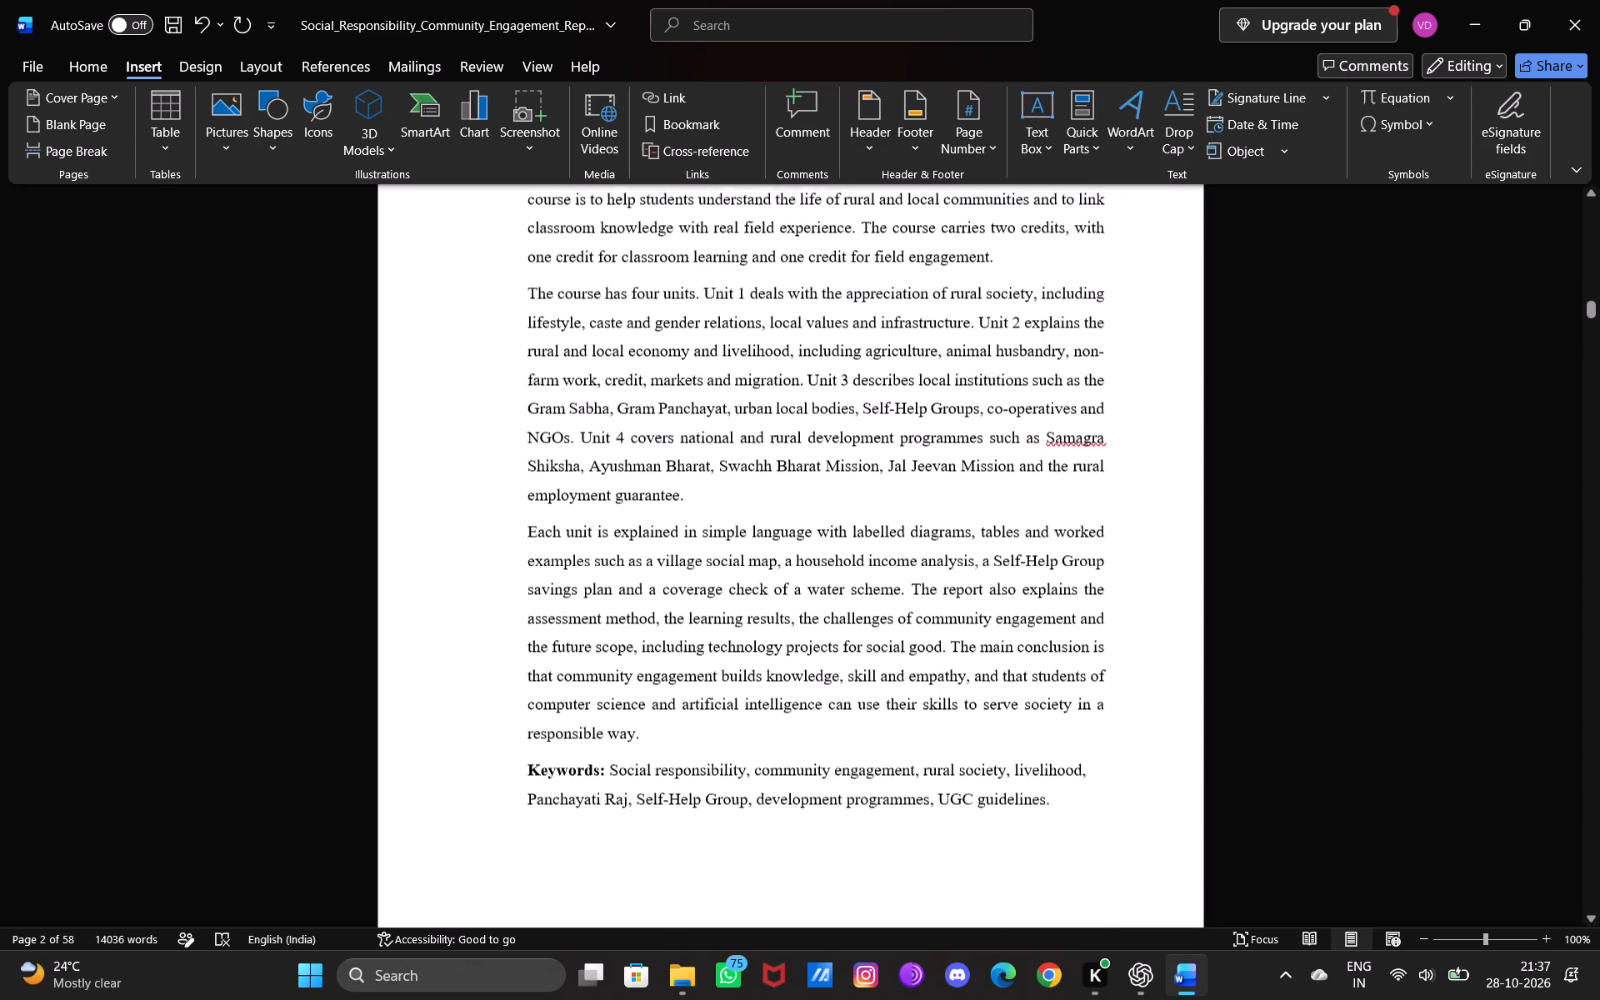
{"action": "scroll", "coordinate": [610, 526], "scroll_direction": "up", "scroll_amount": 2}
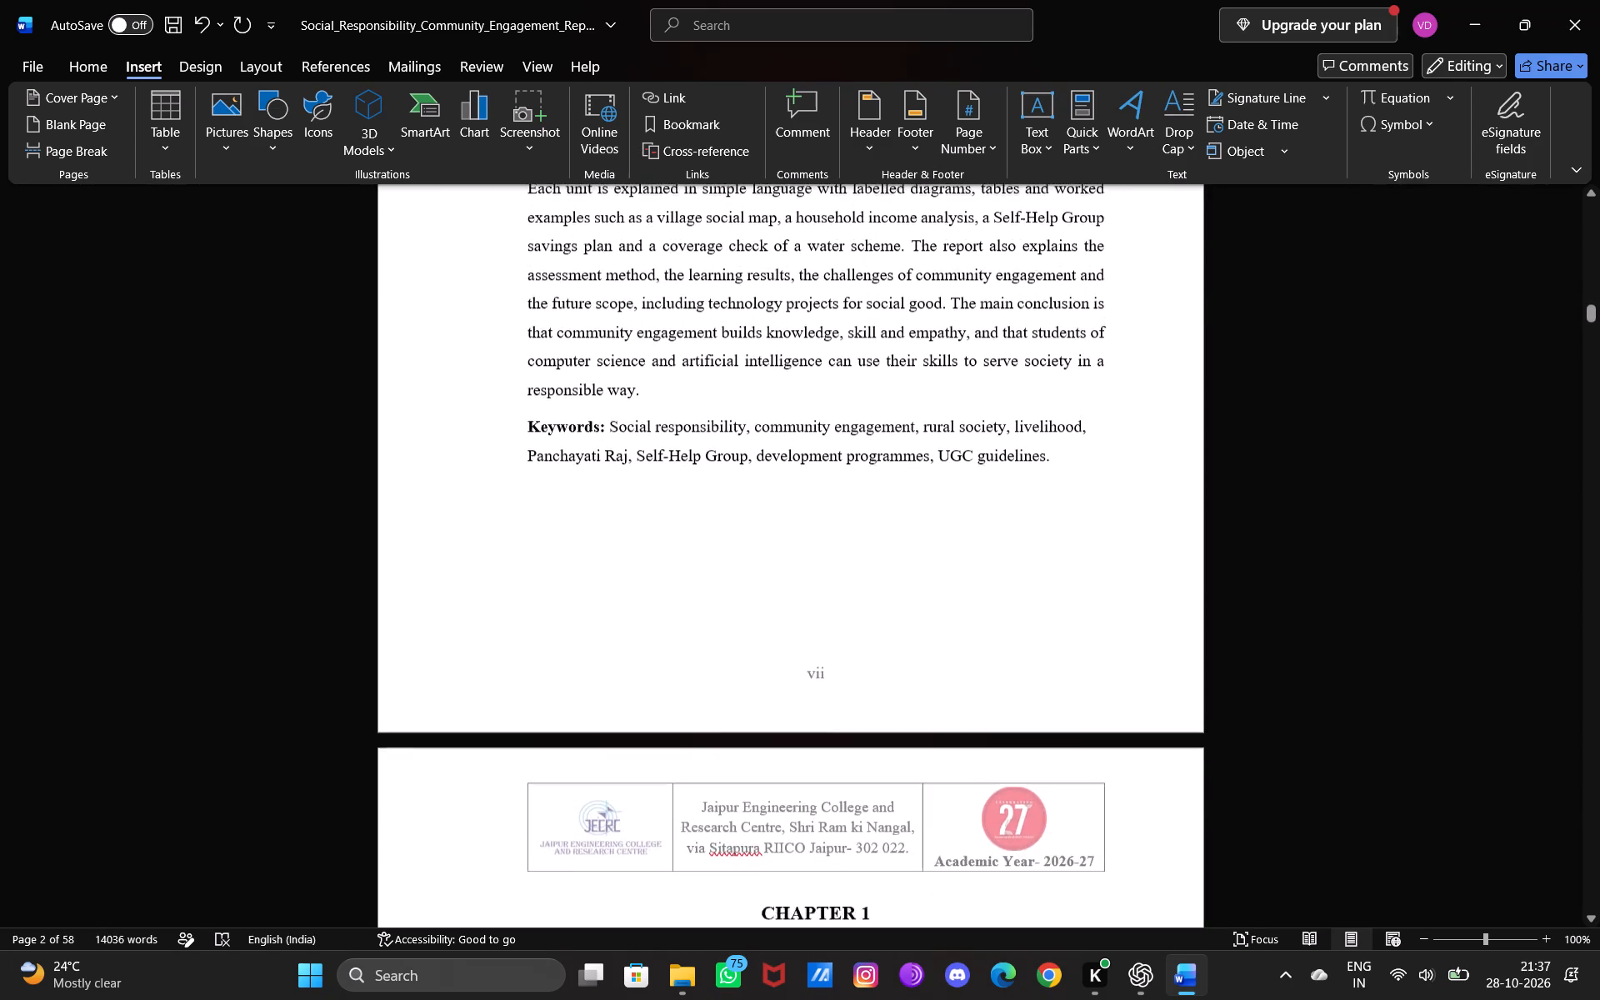
{"action": "scroll", "coordinate": [610, 526], "scroll_direction": "up", "scroll_amount": 2}
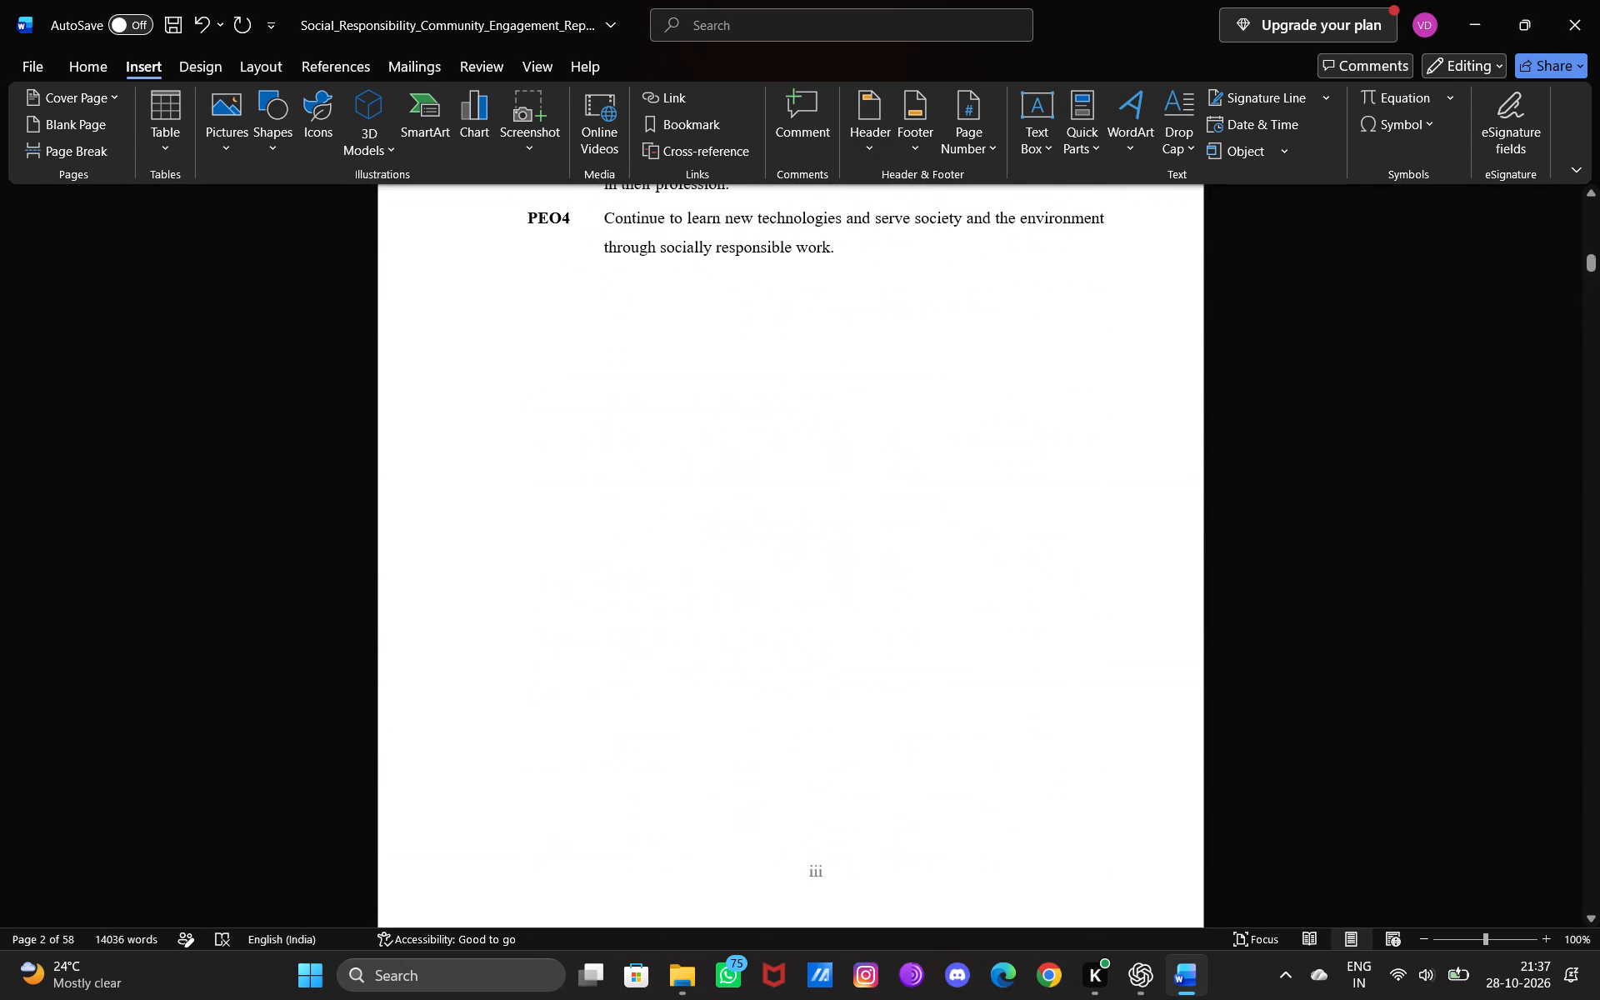
{"action": "scroll", "coordinate": [610, 526], "scroll_direction": "up", "scroll_amount": 6}
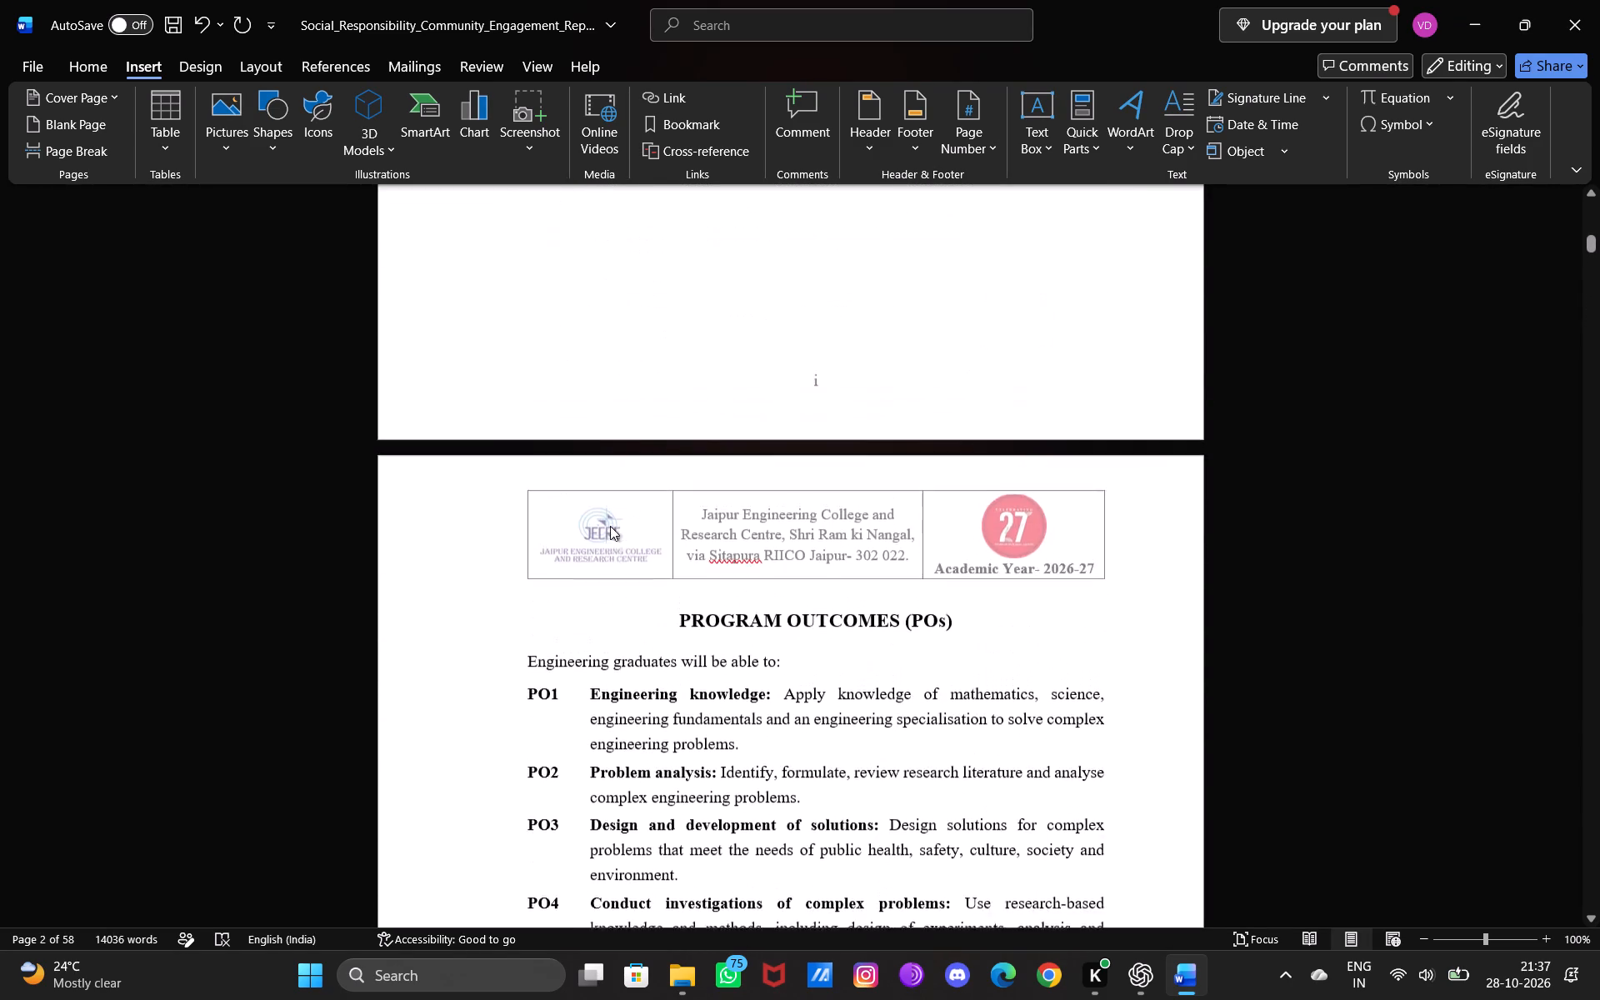
{"action": "scroll", "coordinate": [610, 526], "scroll_direction": "up", "scroll_amount": 6}
Insert the text of the Acknowledgement file from Downloads immediately before the report's Abstract heading.
{"action": "scroll", "coordinate": [610, 526], "scroll_direction": "down", "scroll_amount": 1}
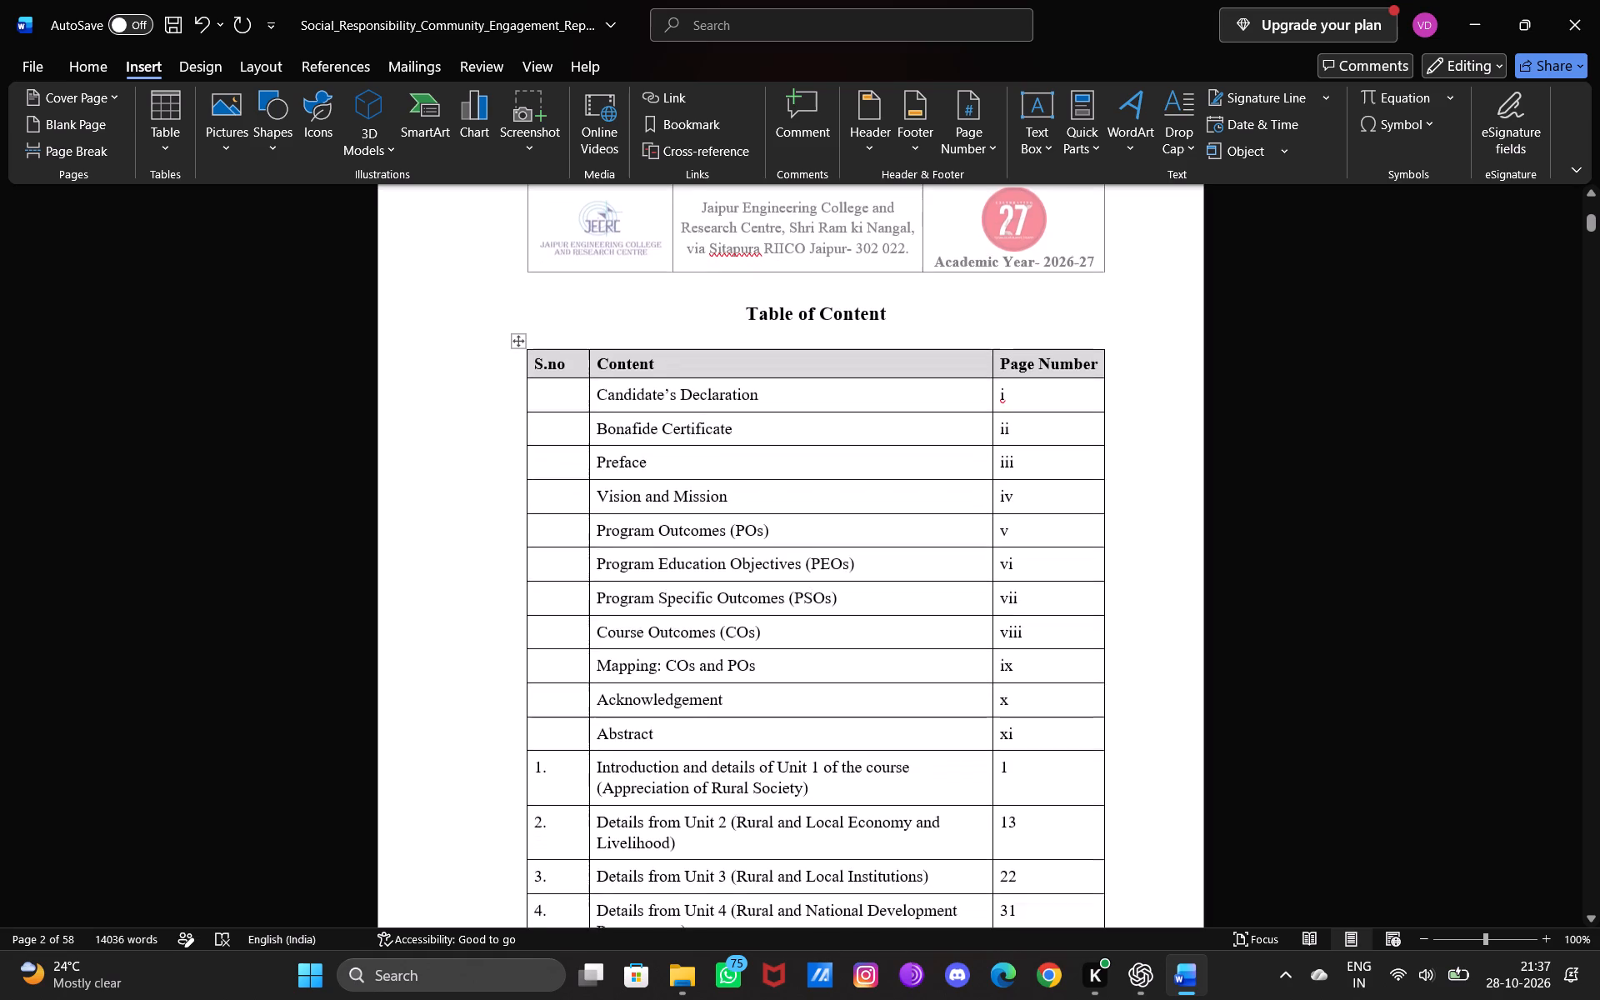
{"action": "scroll", "coordinate": [610, 526], "scroll_direction": "down", "scroll_amount": 5}
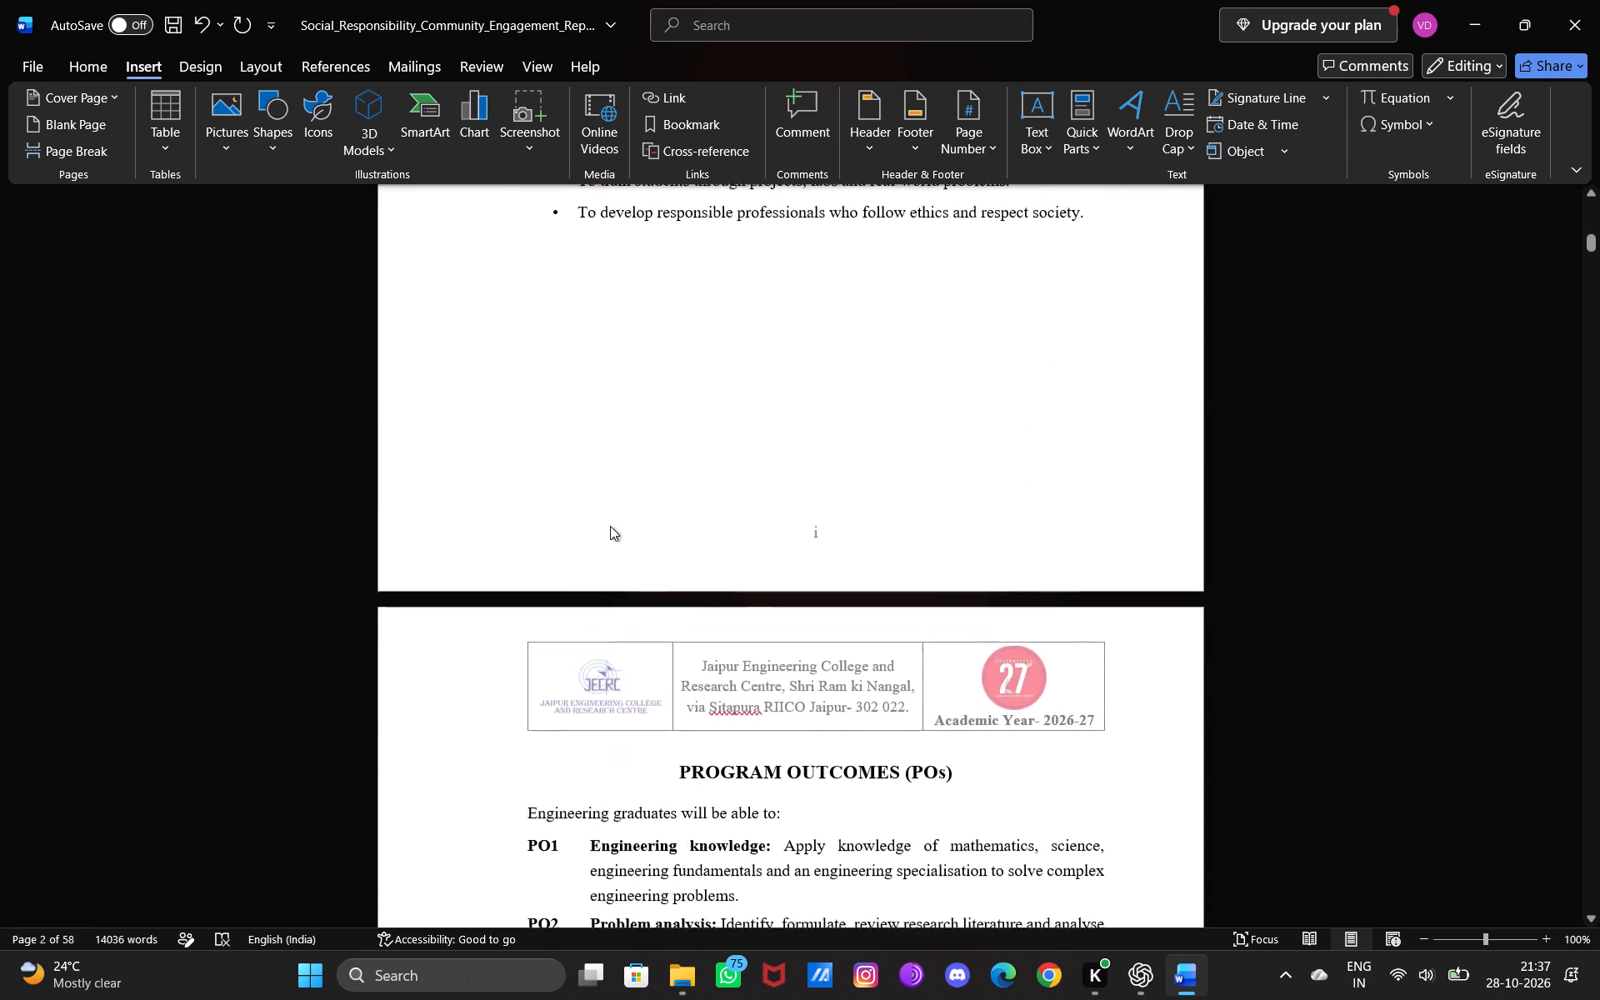
{"action": "scroll", "coordinate": [610, 526], "scroll_direction": "down", "scroll_amount": 6}
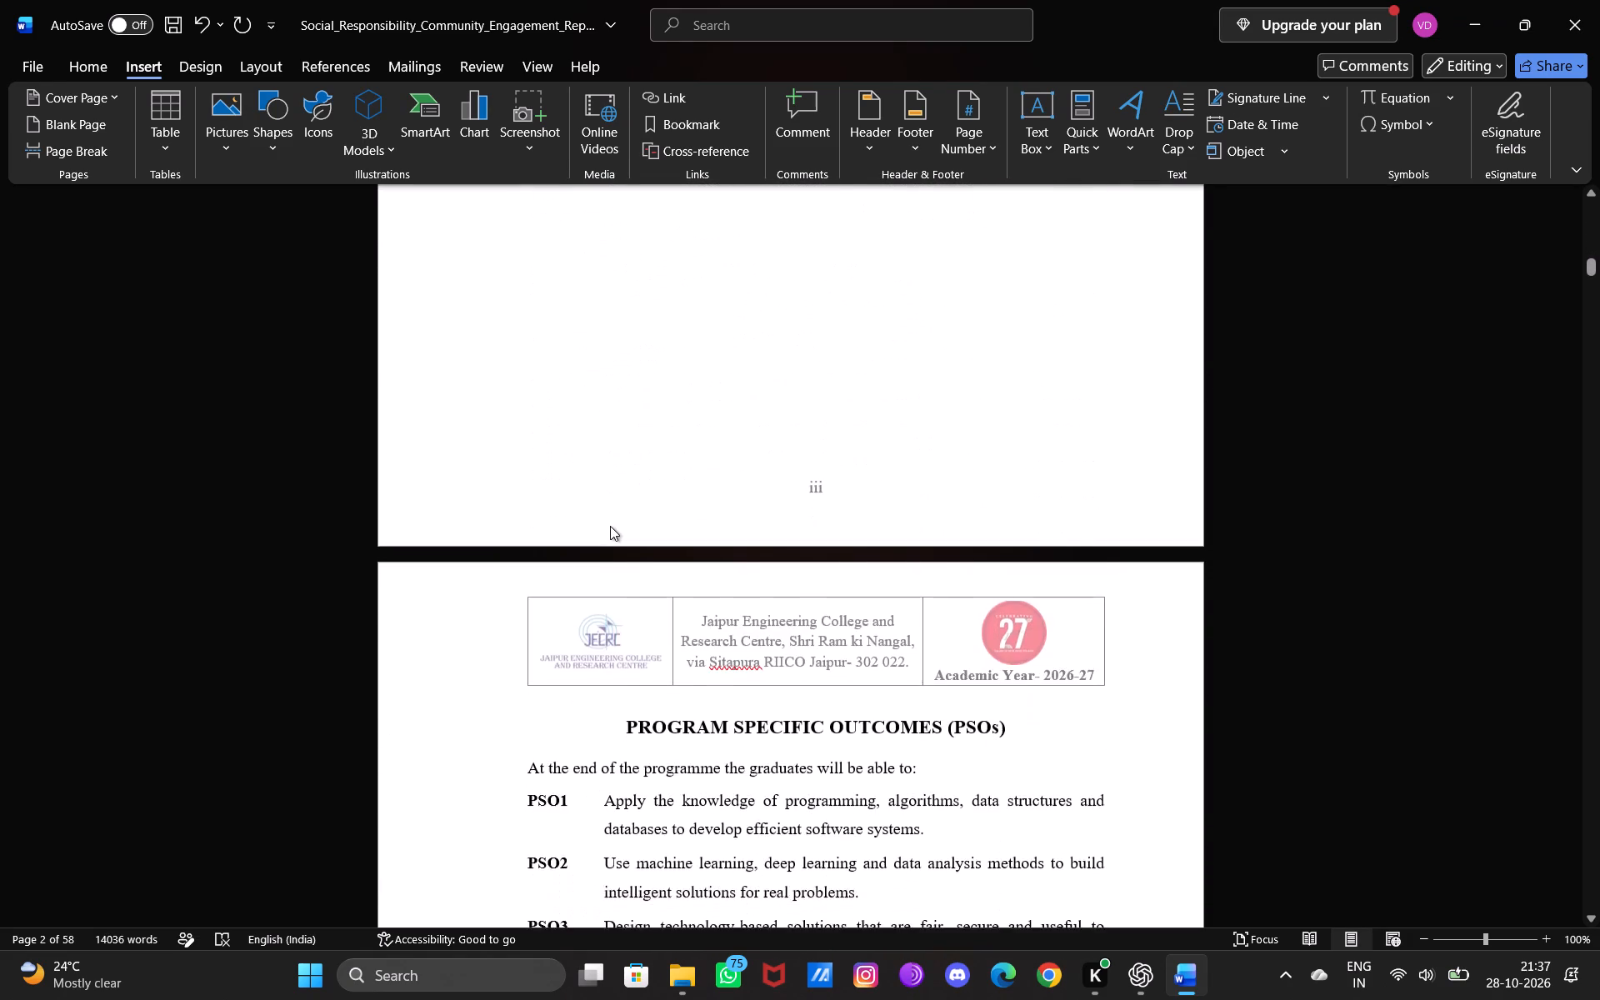
{"action": "scroll", "coordinate": [610, 526], "scroll_direction": "down", "scroll_amount": 6}
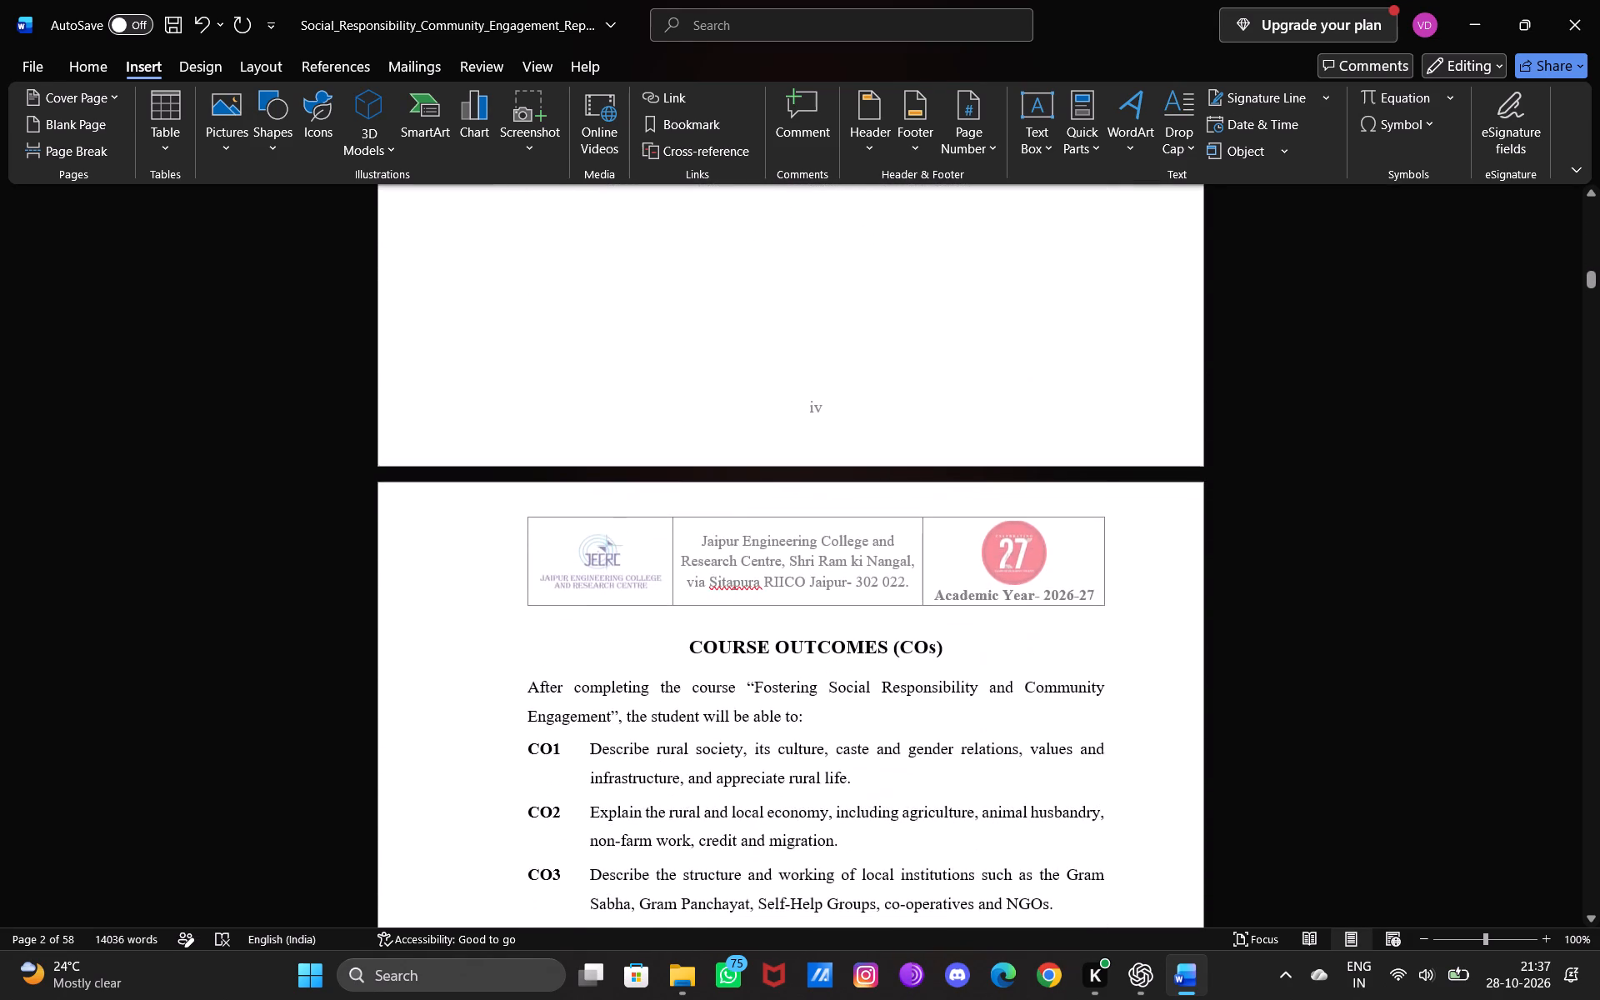
{"action": "scroll", "coordinate": [610, 526], "scroll_direction": "down", "scroll_amount": 6}
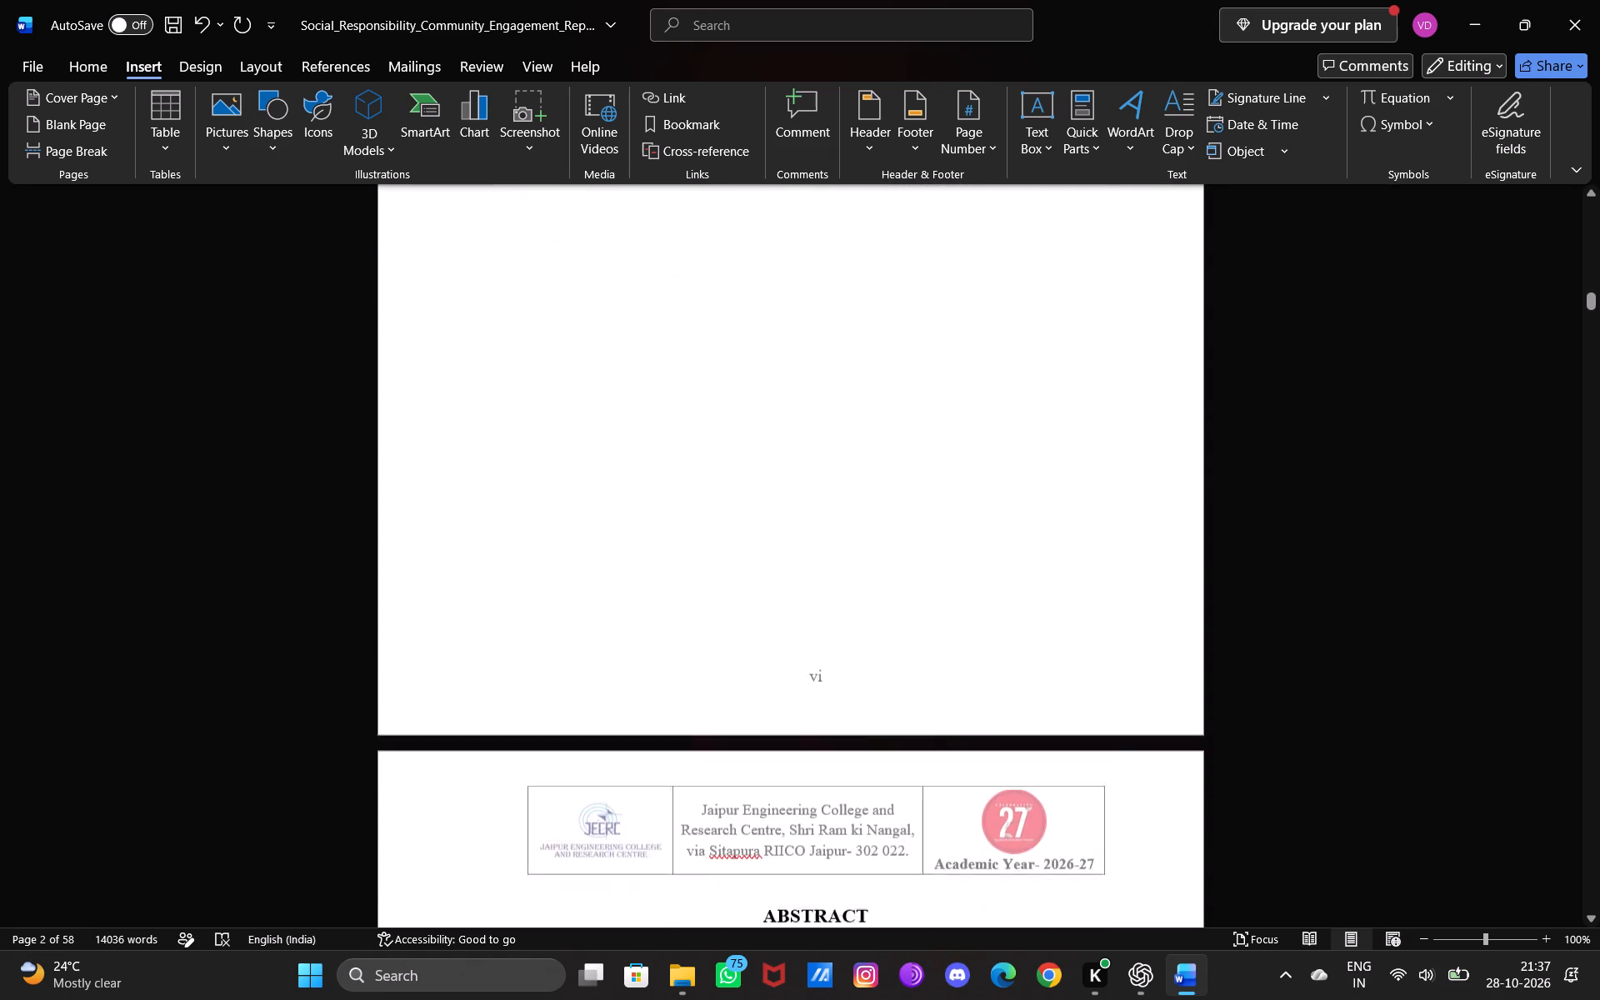
{"action": "scroll", "coordinate": [610, 526], "scroll_direction": "down", "scroll_amount": 2}
{"action": "left_click", "coordinate": [592, 652]}
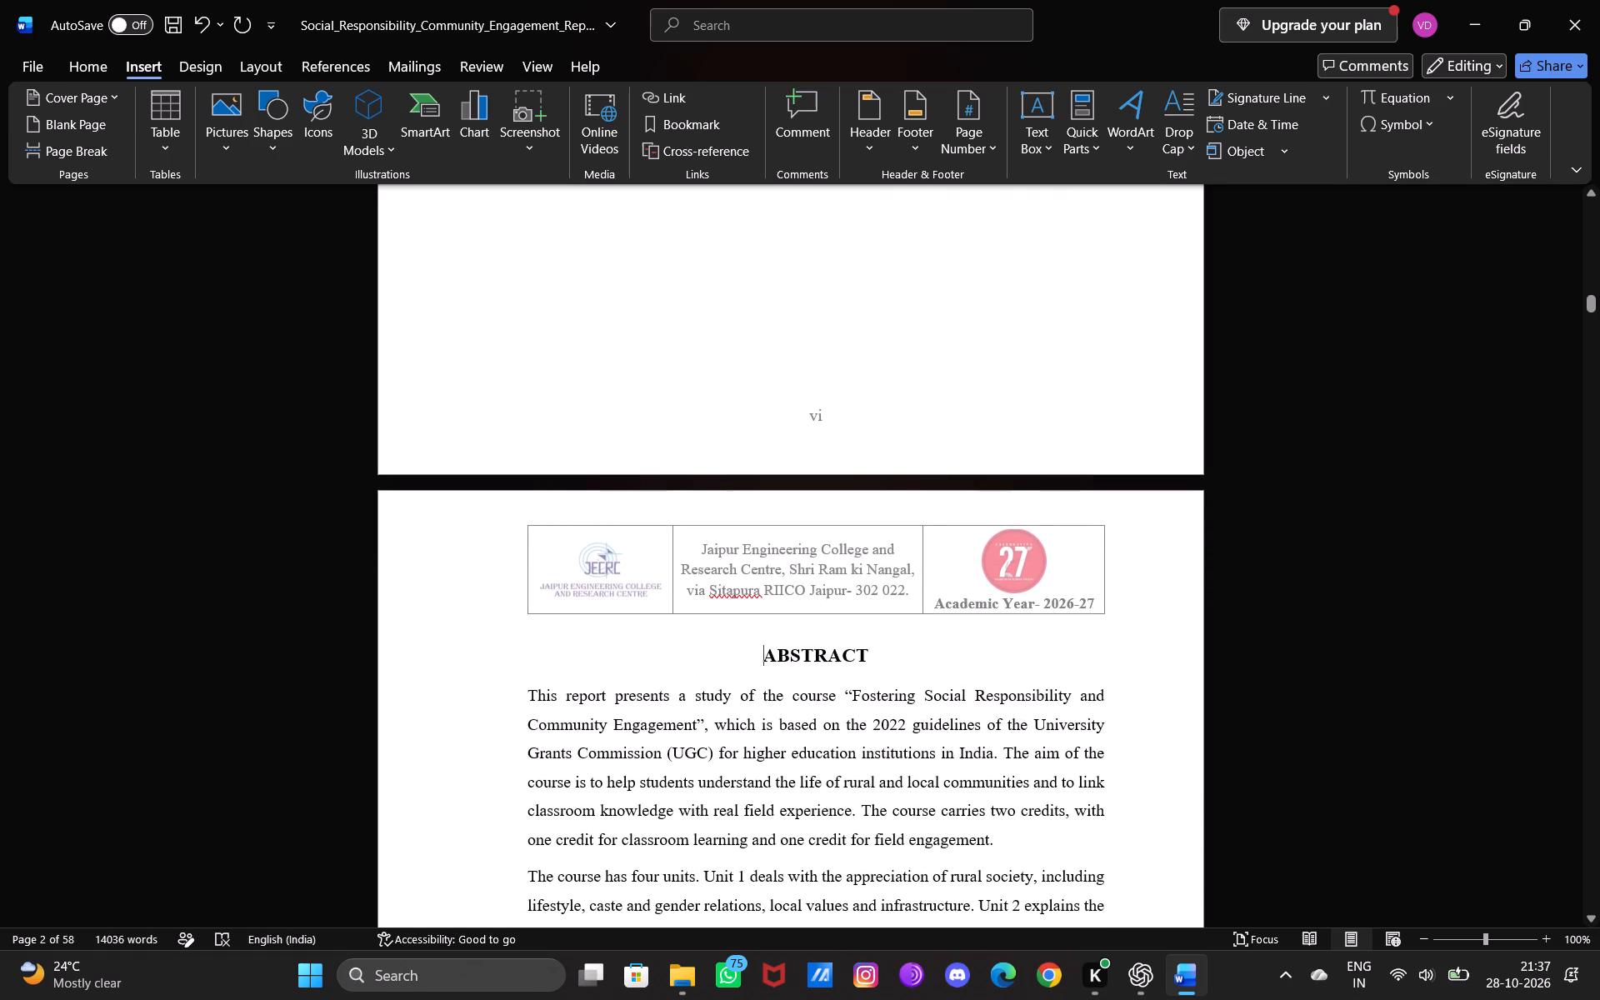
{"action": "left_click", "coordinate": [1287, 149]}
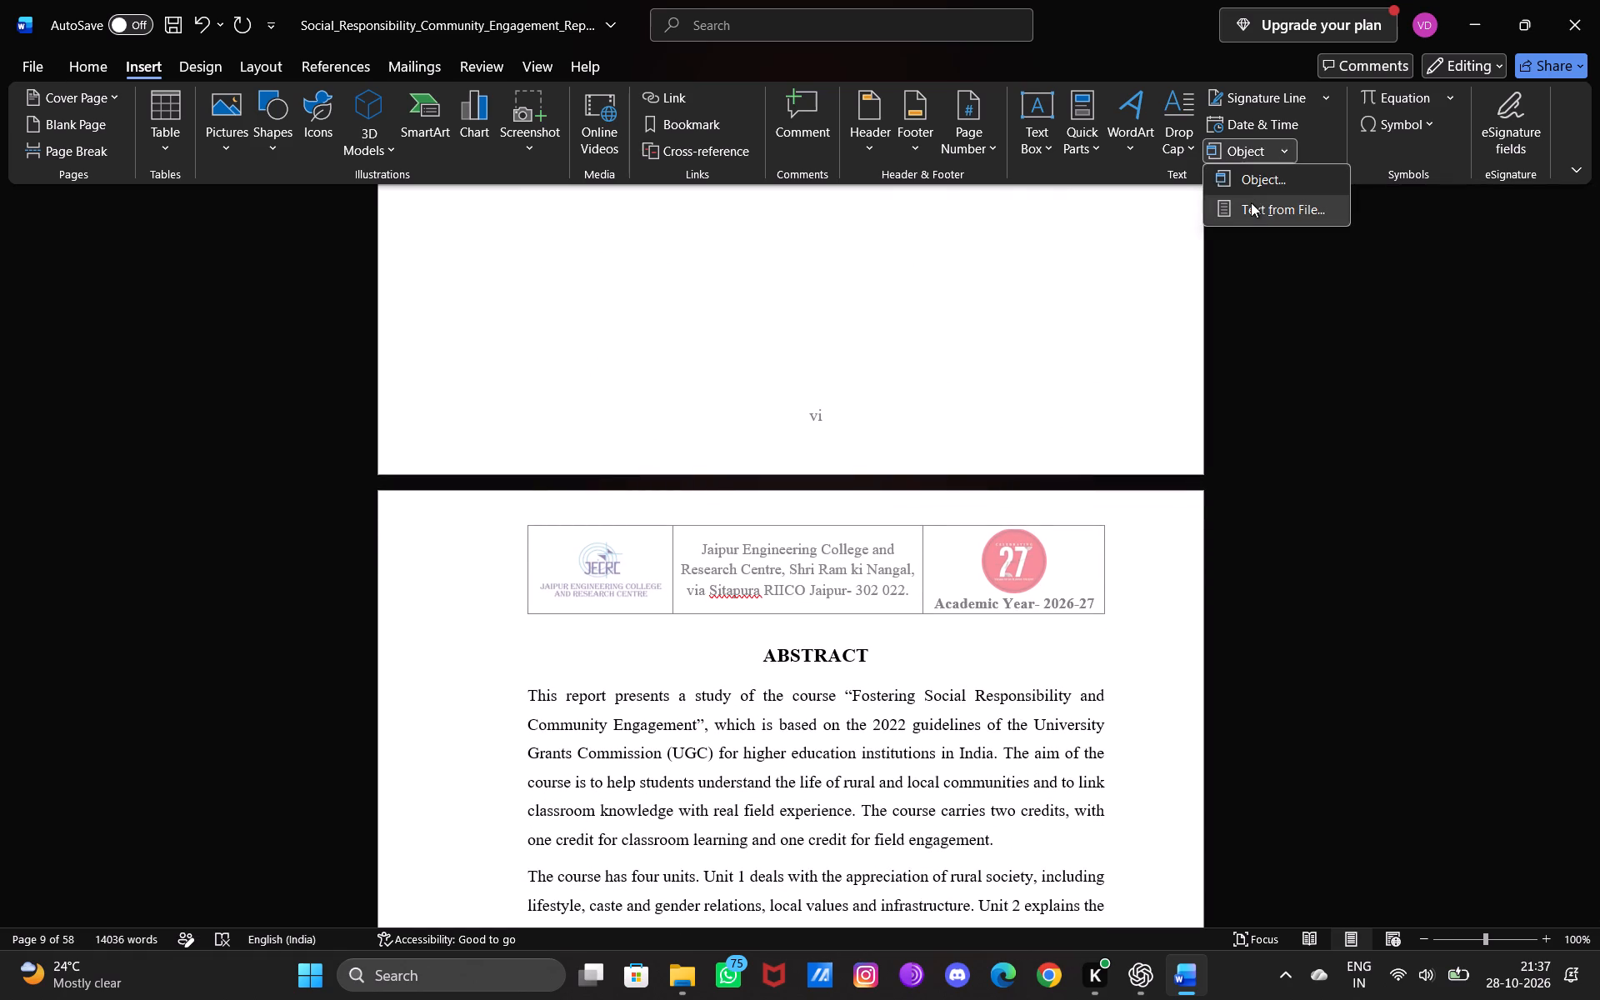
{"action": "left_click", "coordinate": [1251, 202]}
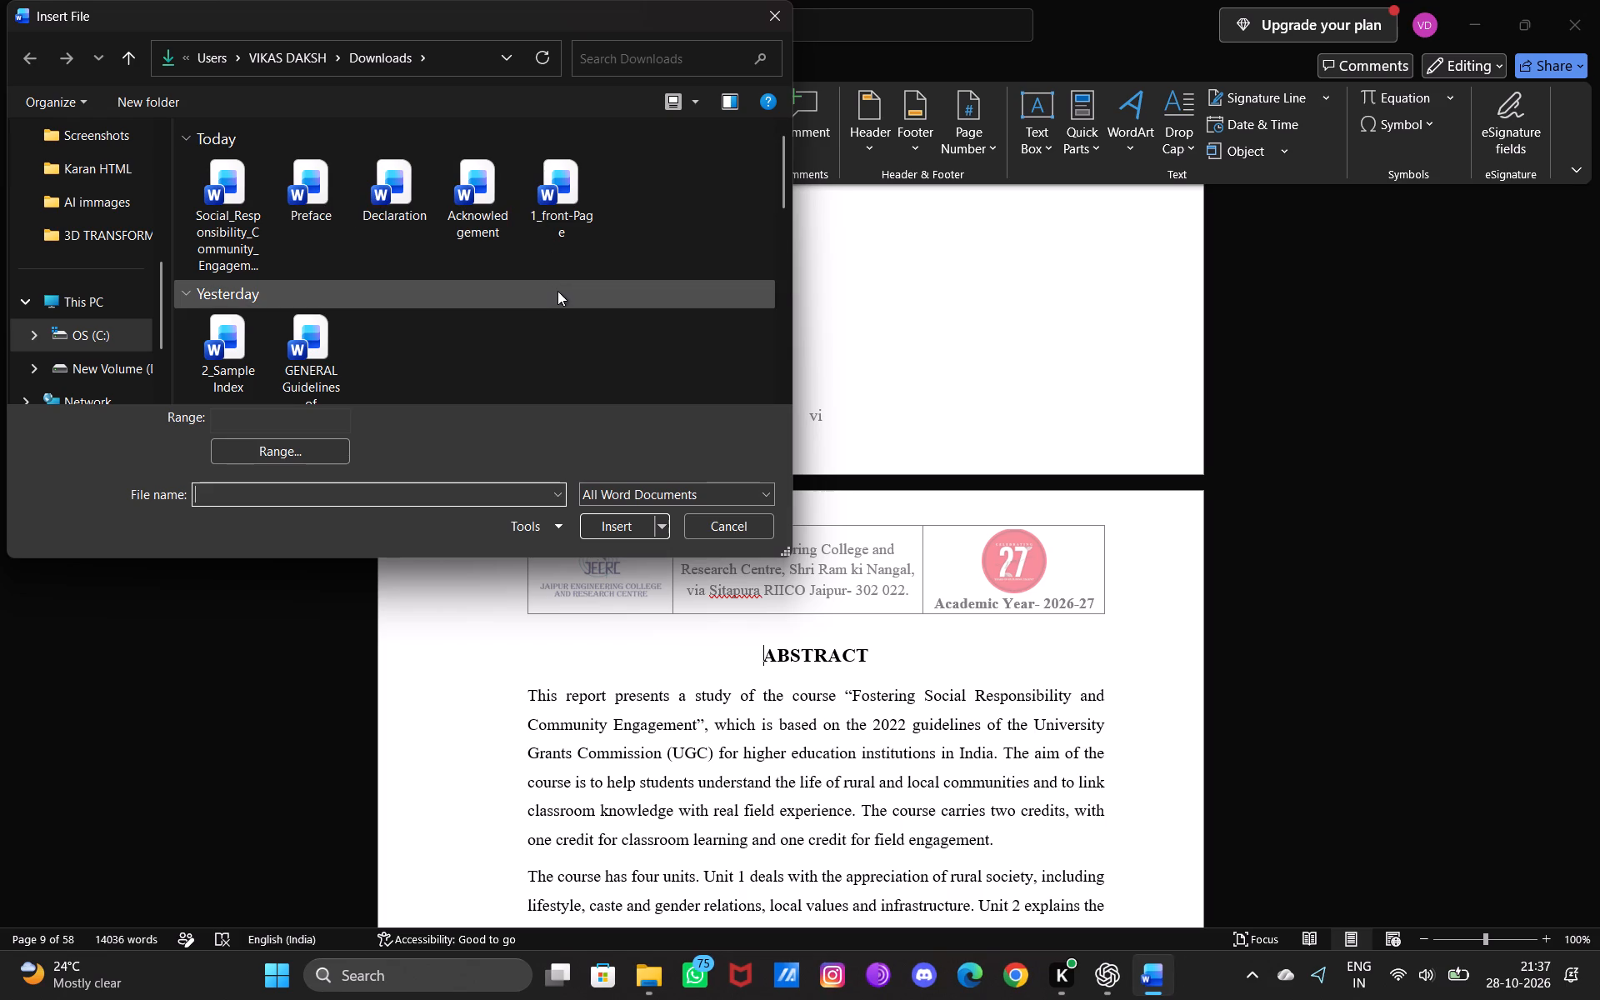
{"action": "left_click", "coordinate": [473, 184]}
{"action": "left_click", "coordinate": [613, 522]}
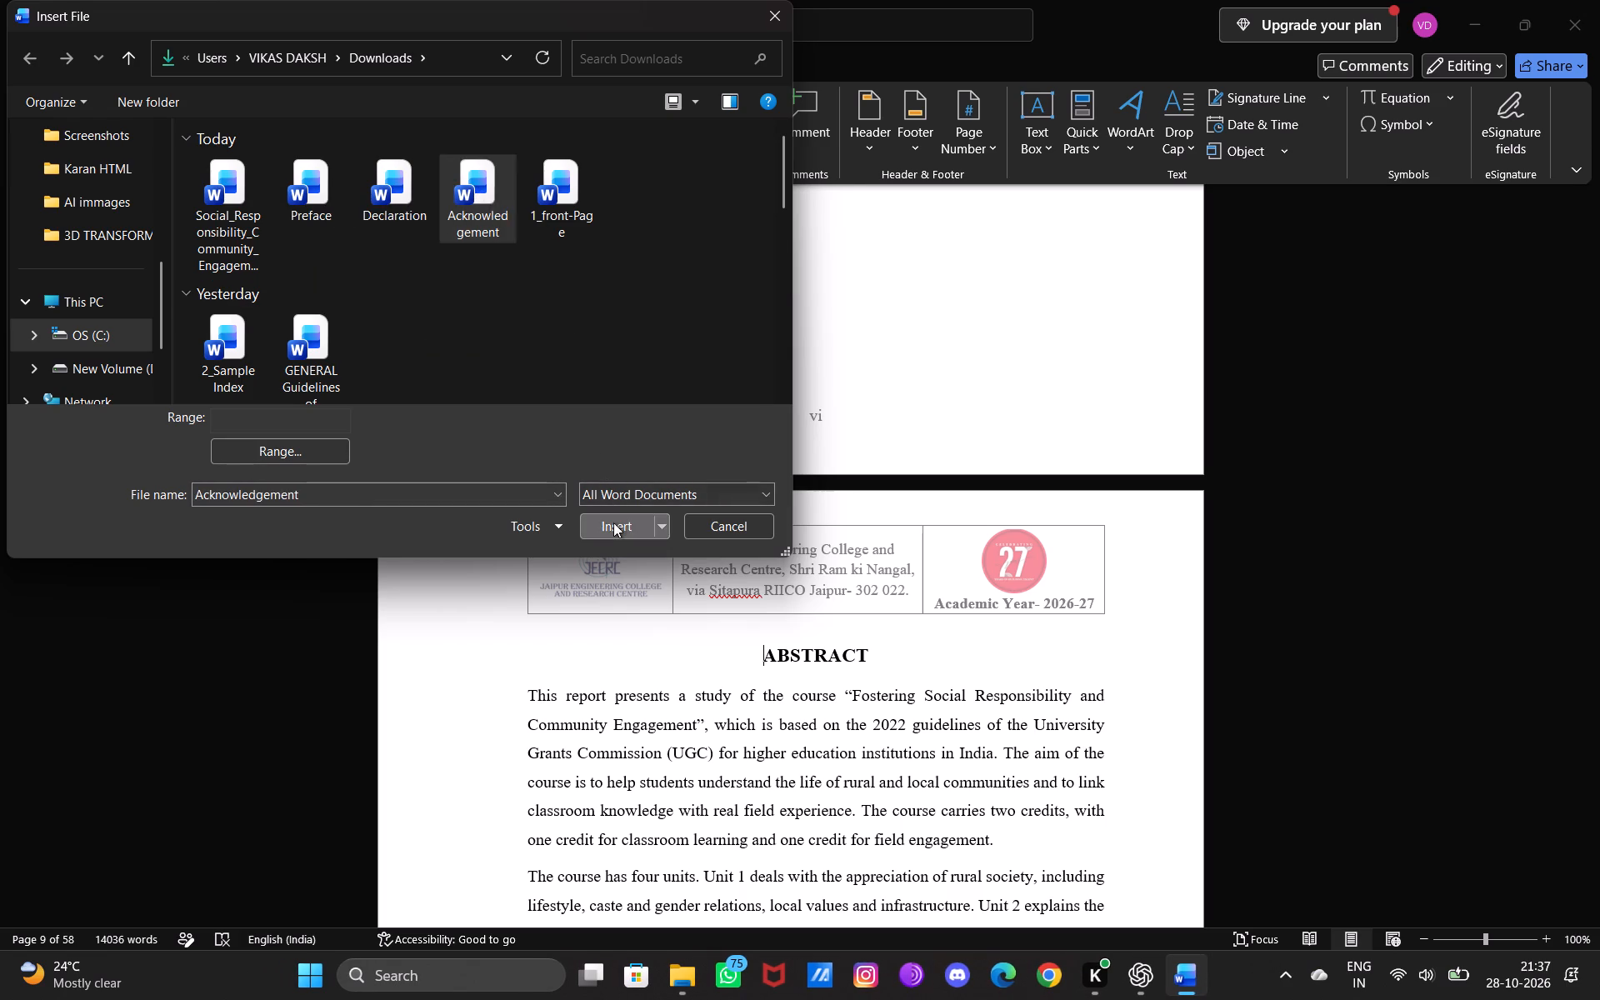
Add ten blank lines before the ACKNOWLEDGEMENT heading below the CO–PO mapping note to push it onto the following page.
{"action": "scroll", "coordinate": [721, 632], "scroll_direction": "up", "scroll_amount": 1}
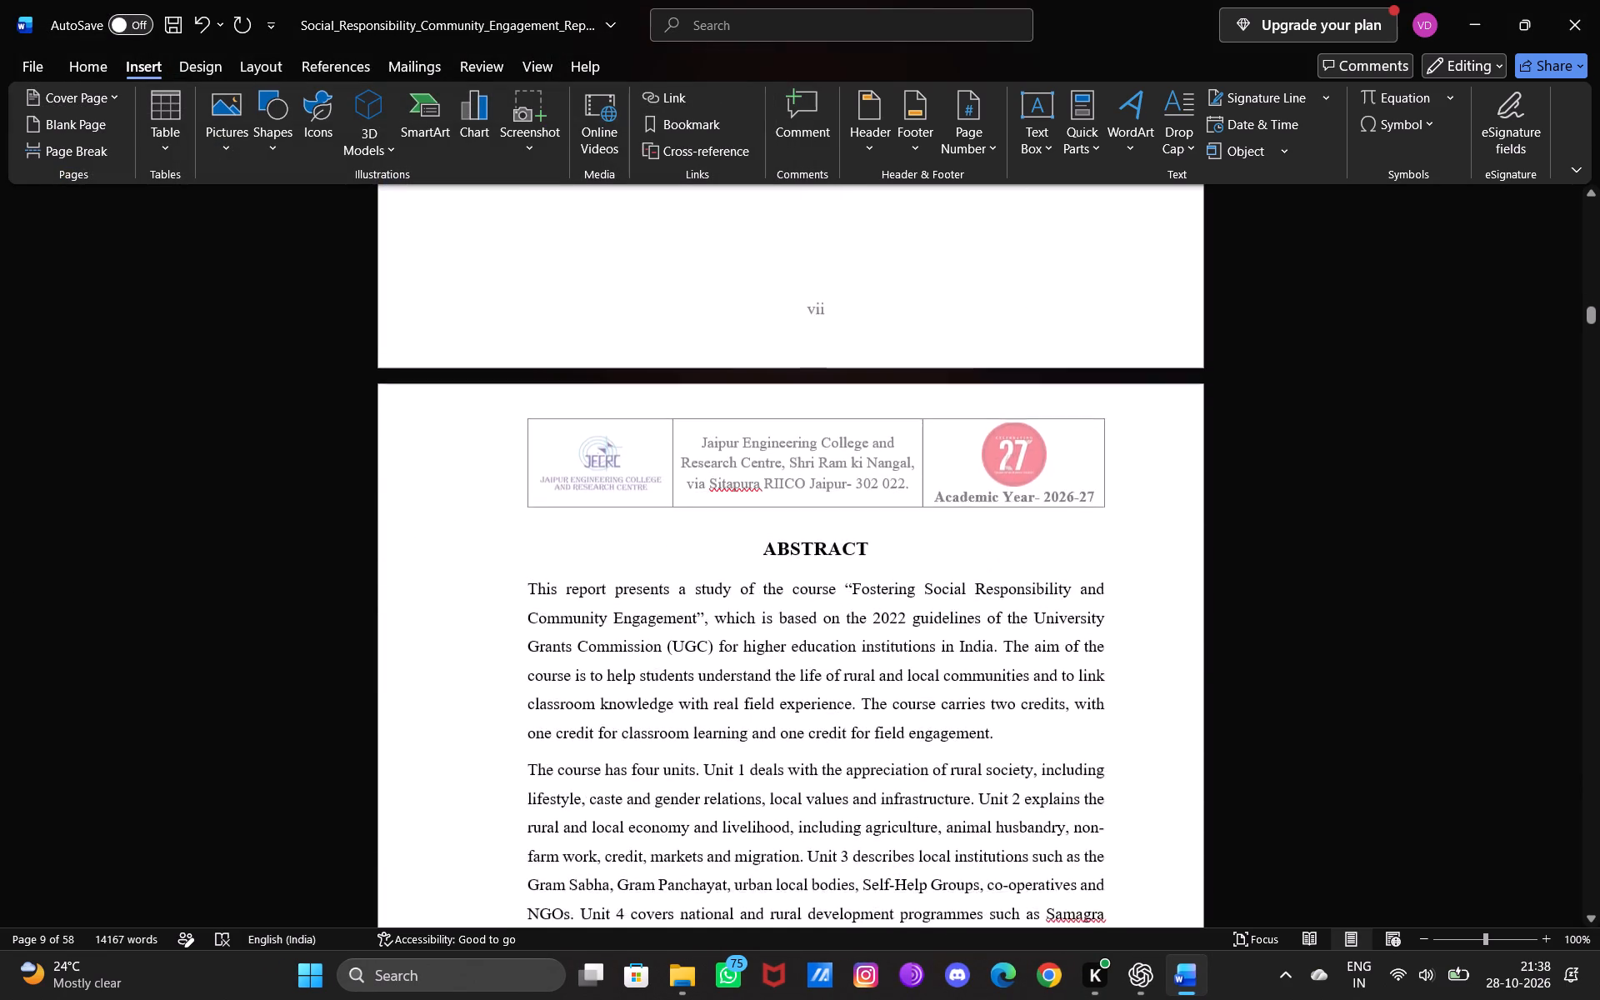
{"action": "scroll", "coordinate": [721, 632], "scroll_direction": "up", "scroll_amount": 2}
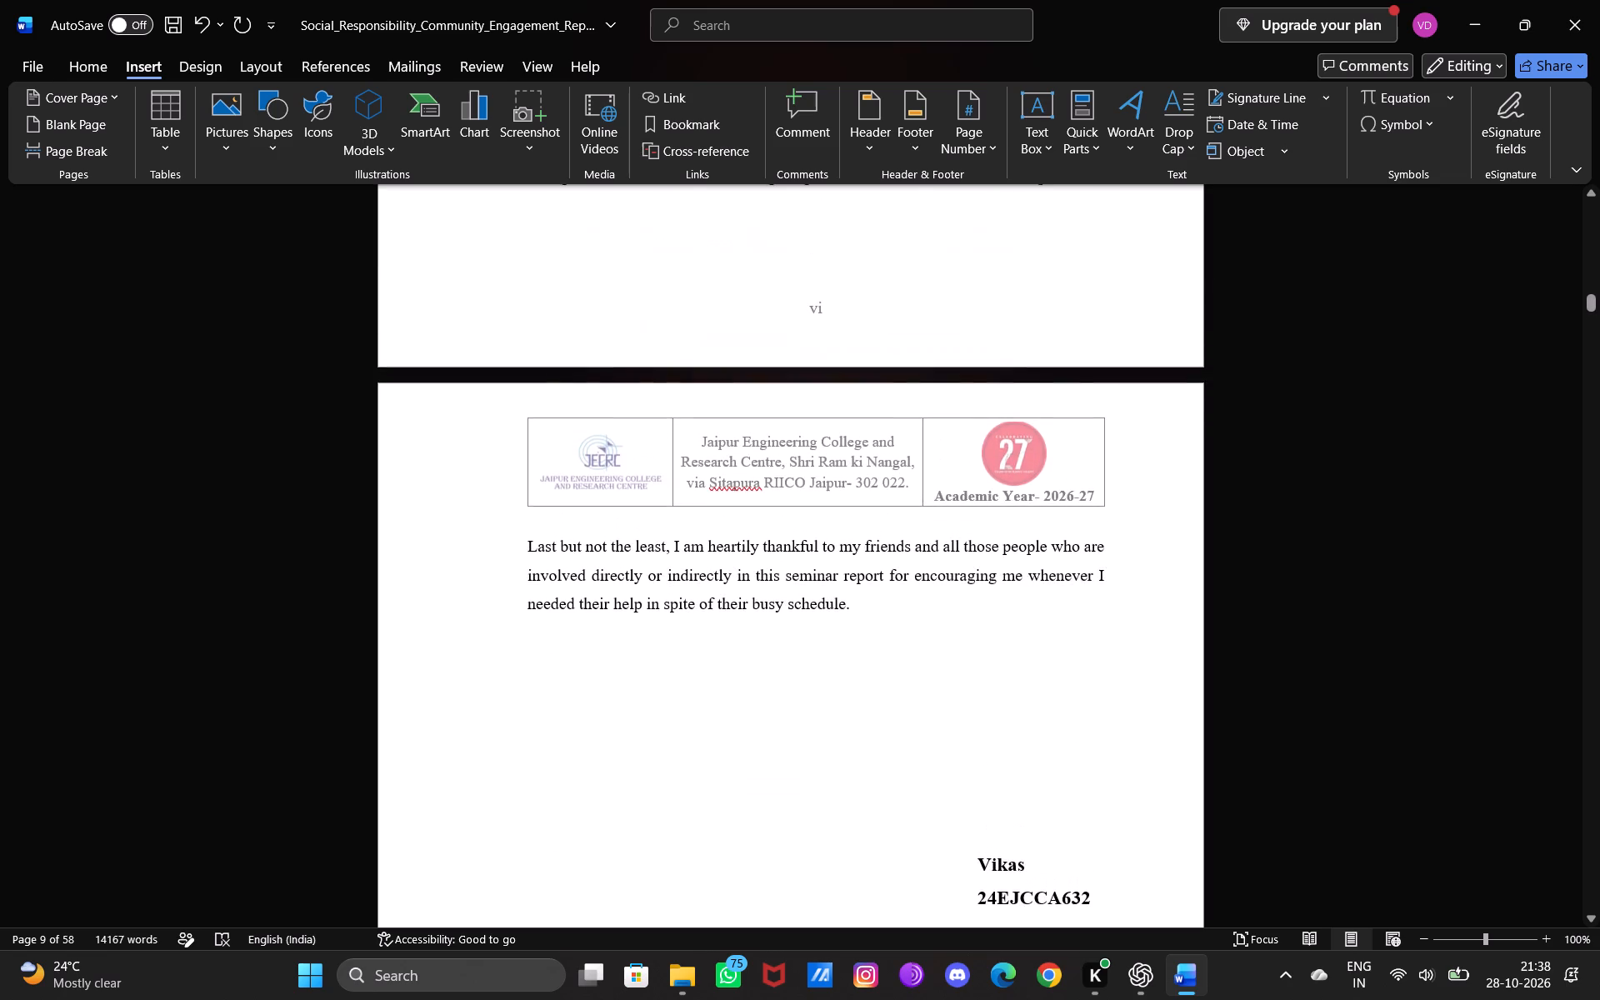
{"action": "scroll", "coordinate": [721, 632], "scroll_direction": "up", "scroll_amount": 3}
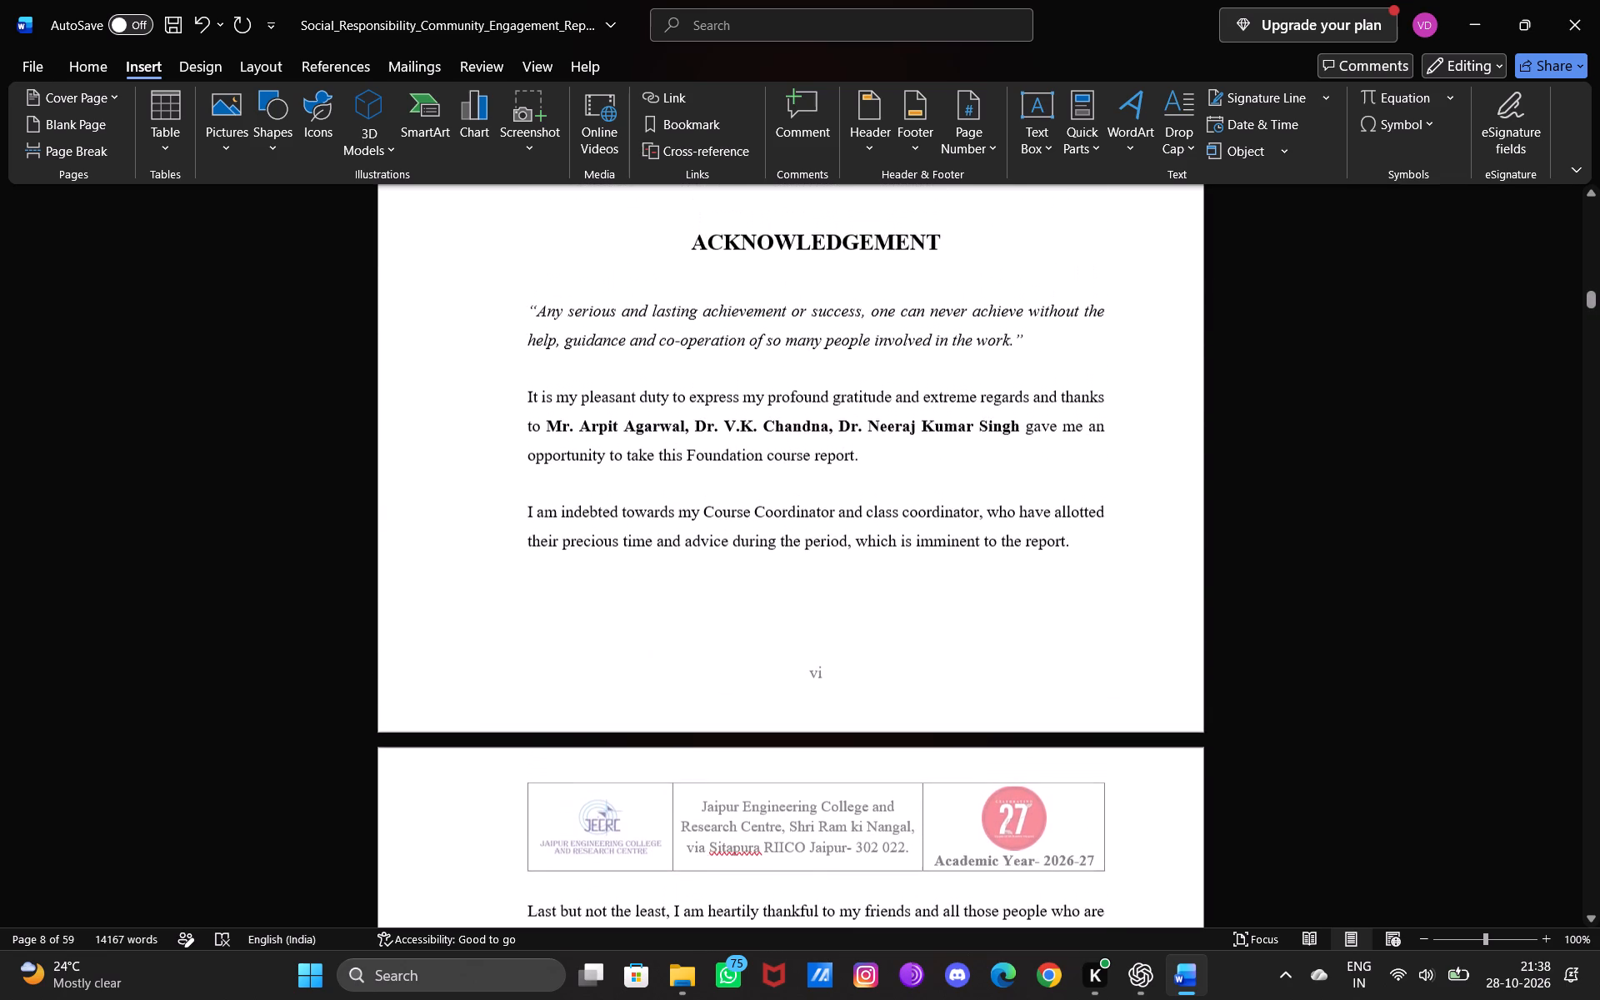
{"action": "scroll", "coordinate": [721, 632], "scroll_direction": "up", "scroll_amount": 2}
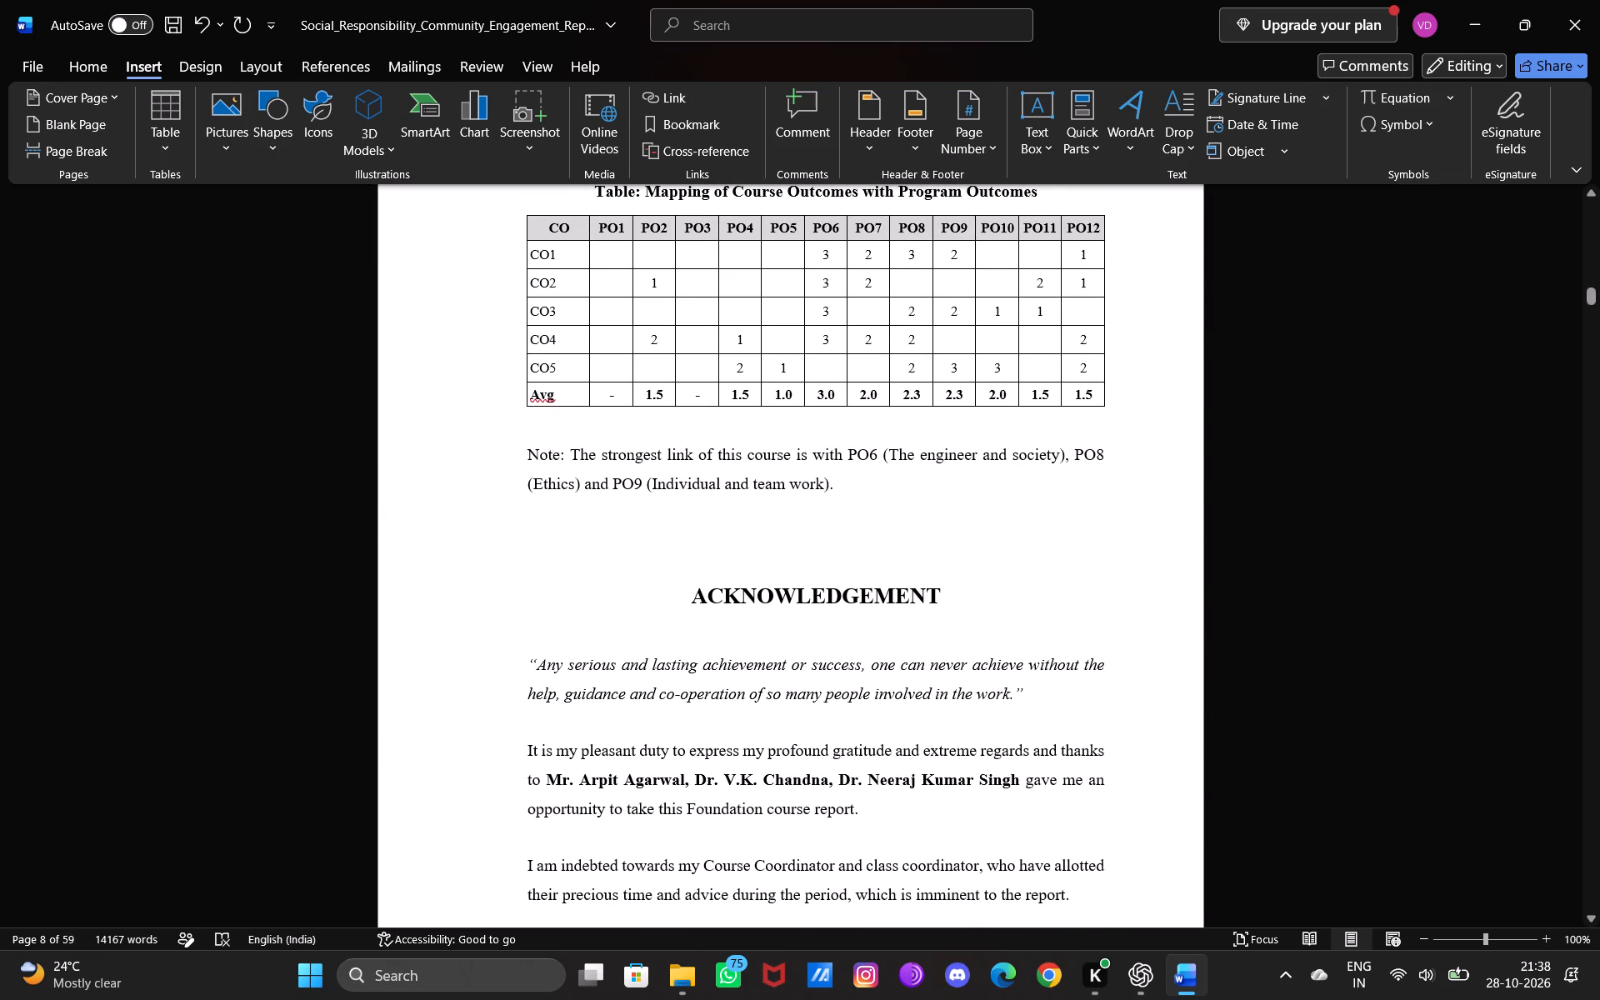
{"action": "left_click", "coordinate": [689, 597]}
{"action": "key", "text": "Return"}
{"action": "key", "text": "Return"}
{"action": "key", "text": "Return"}
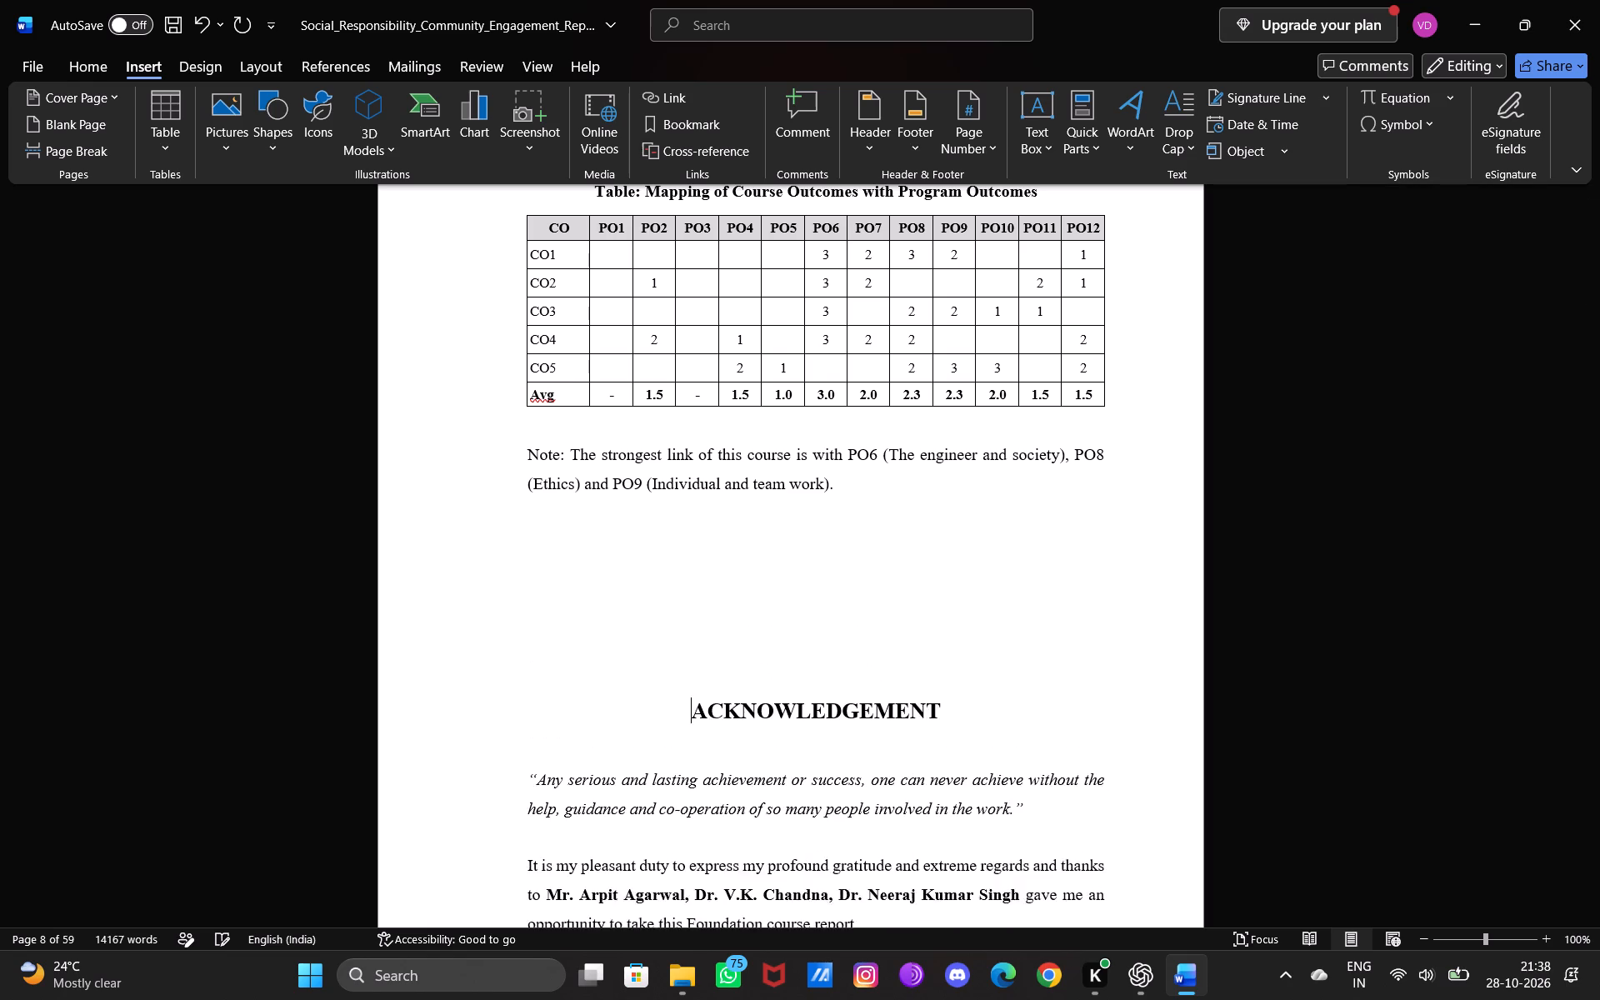
{"action": "key", "text": "Return"}
{"action": "key", "text": "Return"}
{"action": "scroll", "coordinate": [689, 597], "scroll_direction": "down", "scroll_amount": 2}
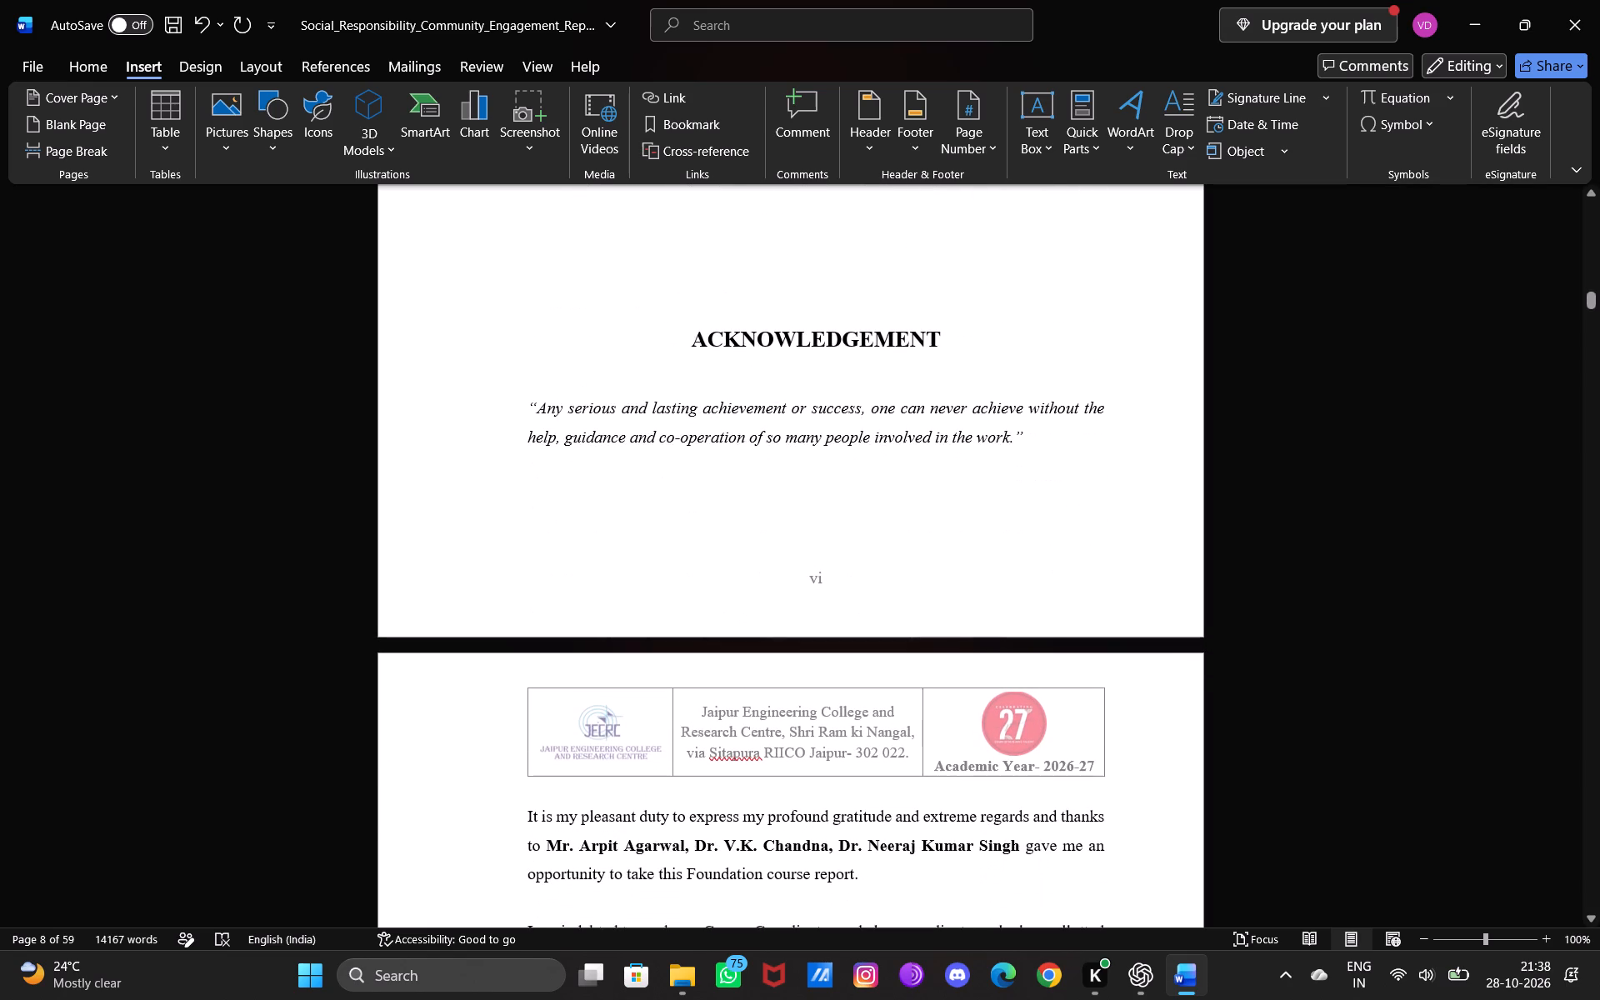
{"action": "key", "text": "Return"}
{"action": "key", "text": "Return"}
{"action": "key", "text": "Return"}
{"action": "key", "text": "Return"}
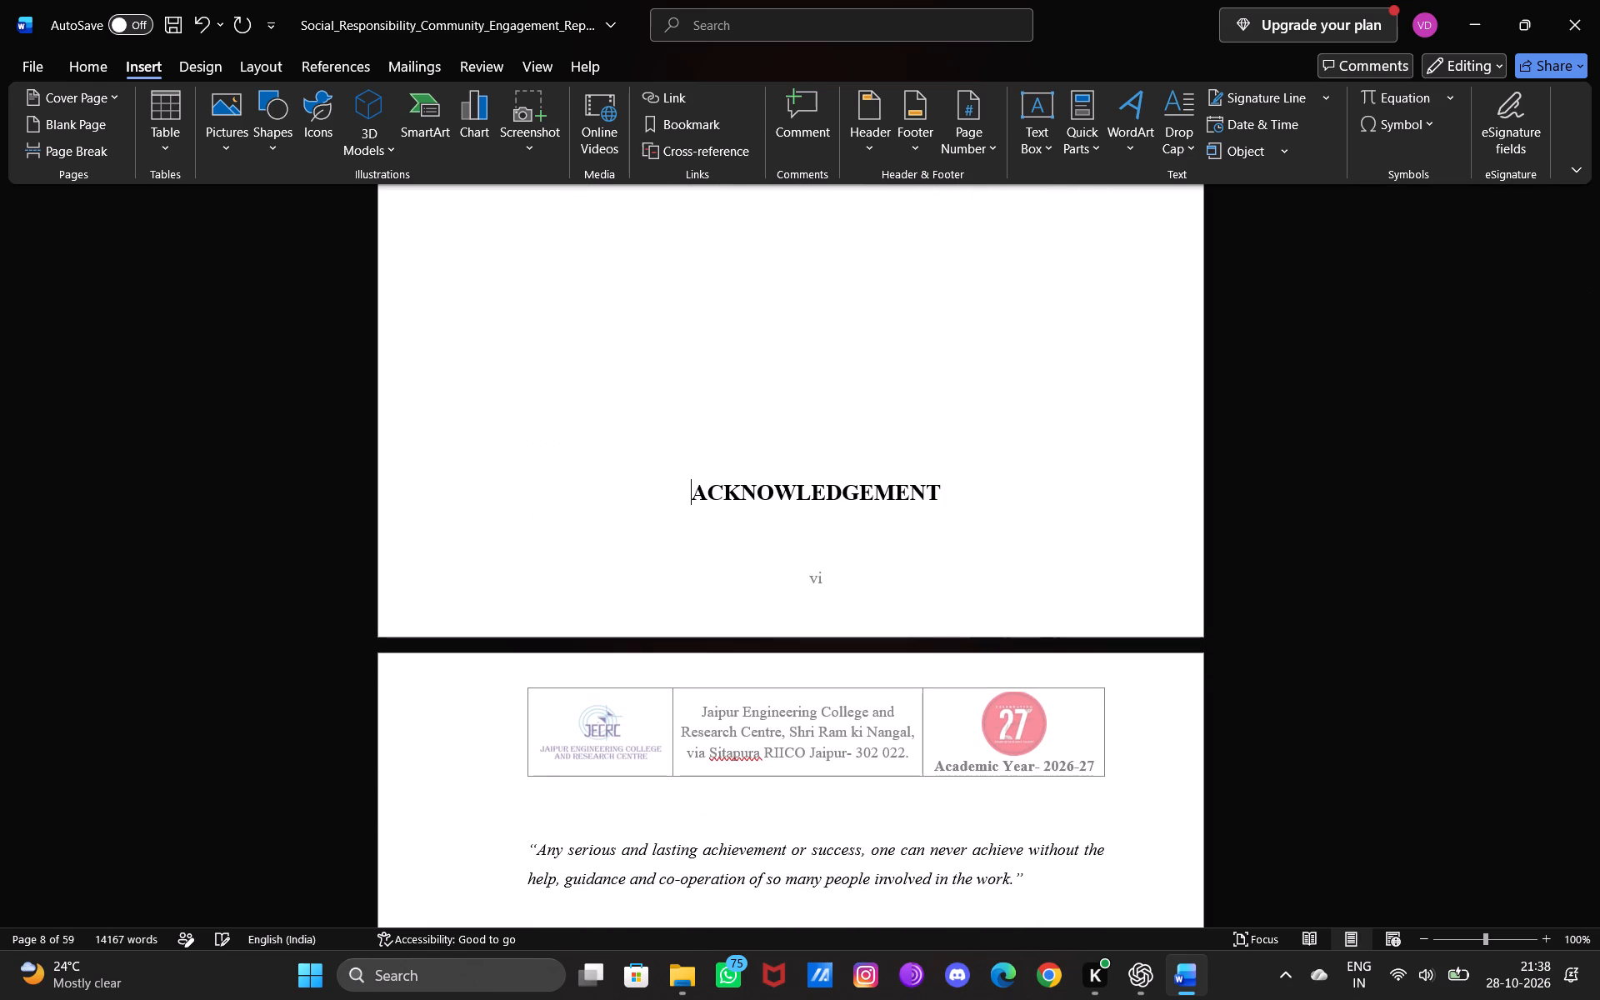
{"action": "key", "text": "Return"}
Review the front matter from the inserted Acknowledgement and Abstract back to the Table of Content, checking the order of the sections.
{"action": "scroll", "coordinate": [689, 597], "scroll_direction": "down", "scroll_amount": 2}
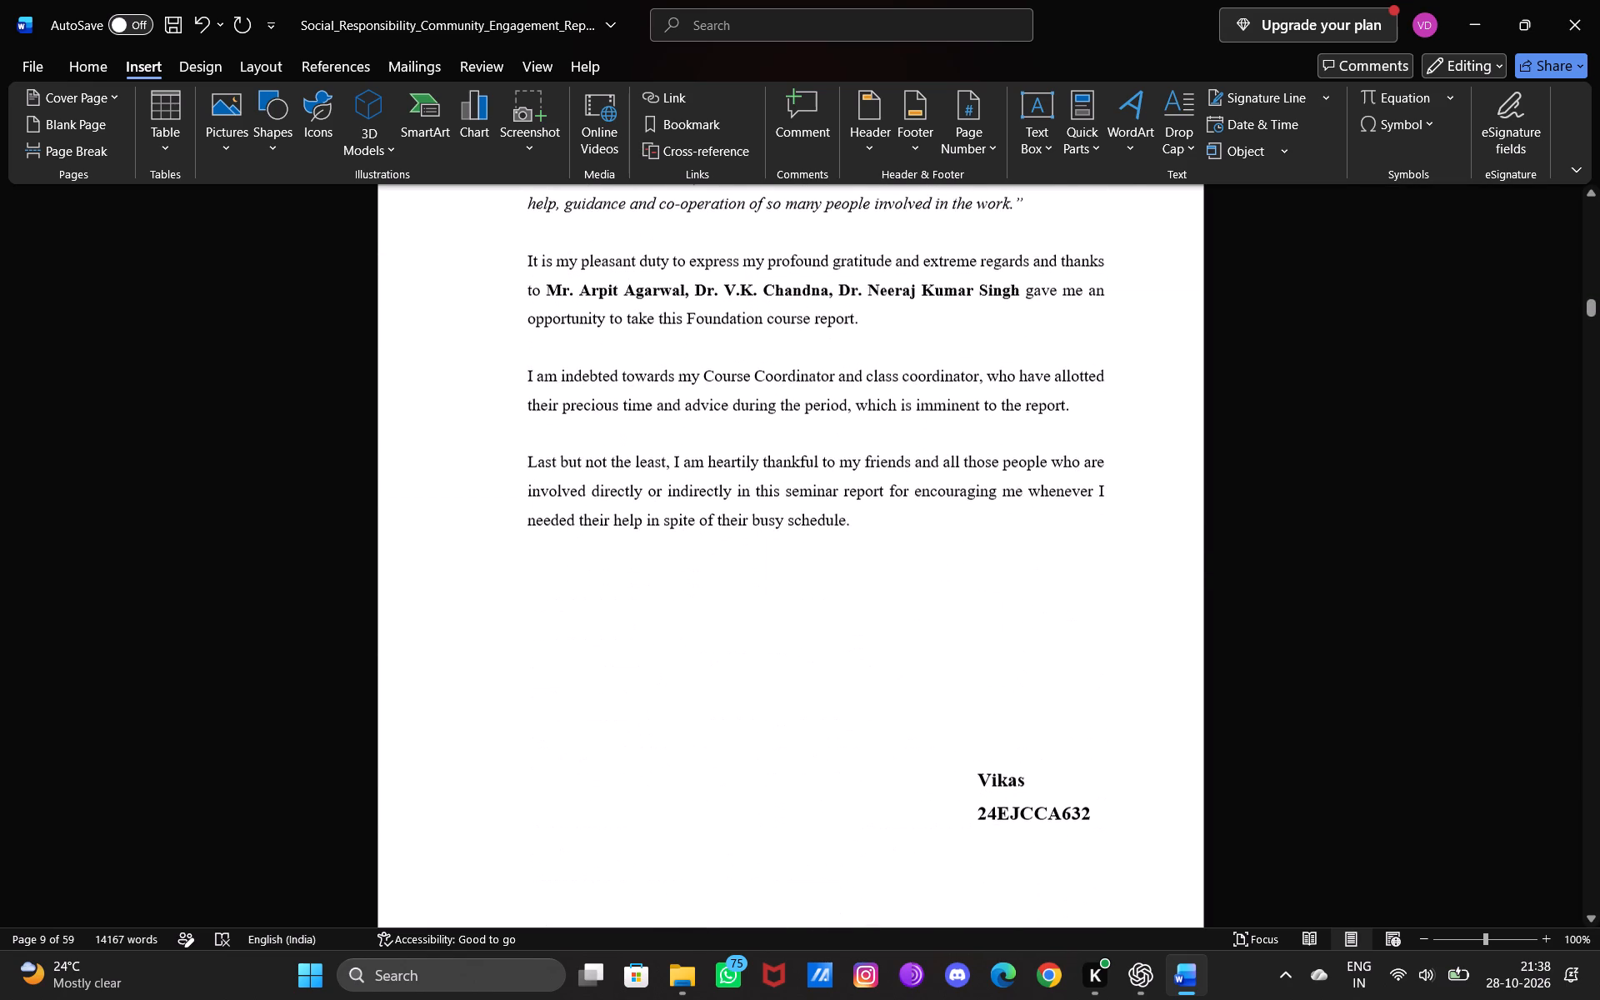
{"action": "scroll", "coordinate": [689, 597], "scroll_direction": "down", "scroll_amount": 2}
{"action": "scroll", "coordinate": [689, 597], "scroll_direction": "up", "scroll_amount": 1}
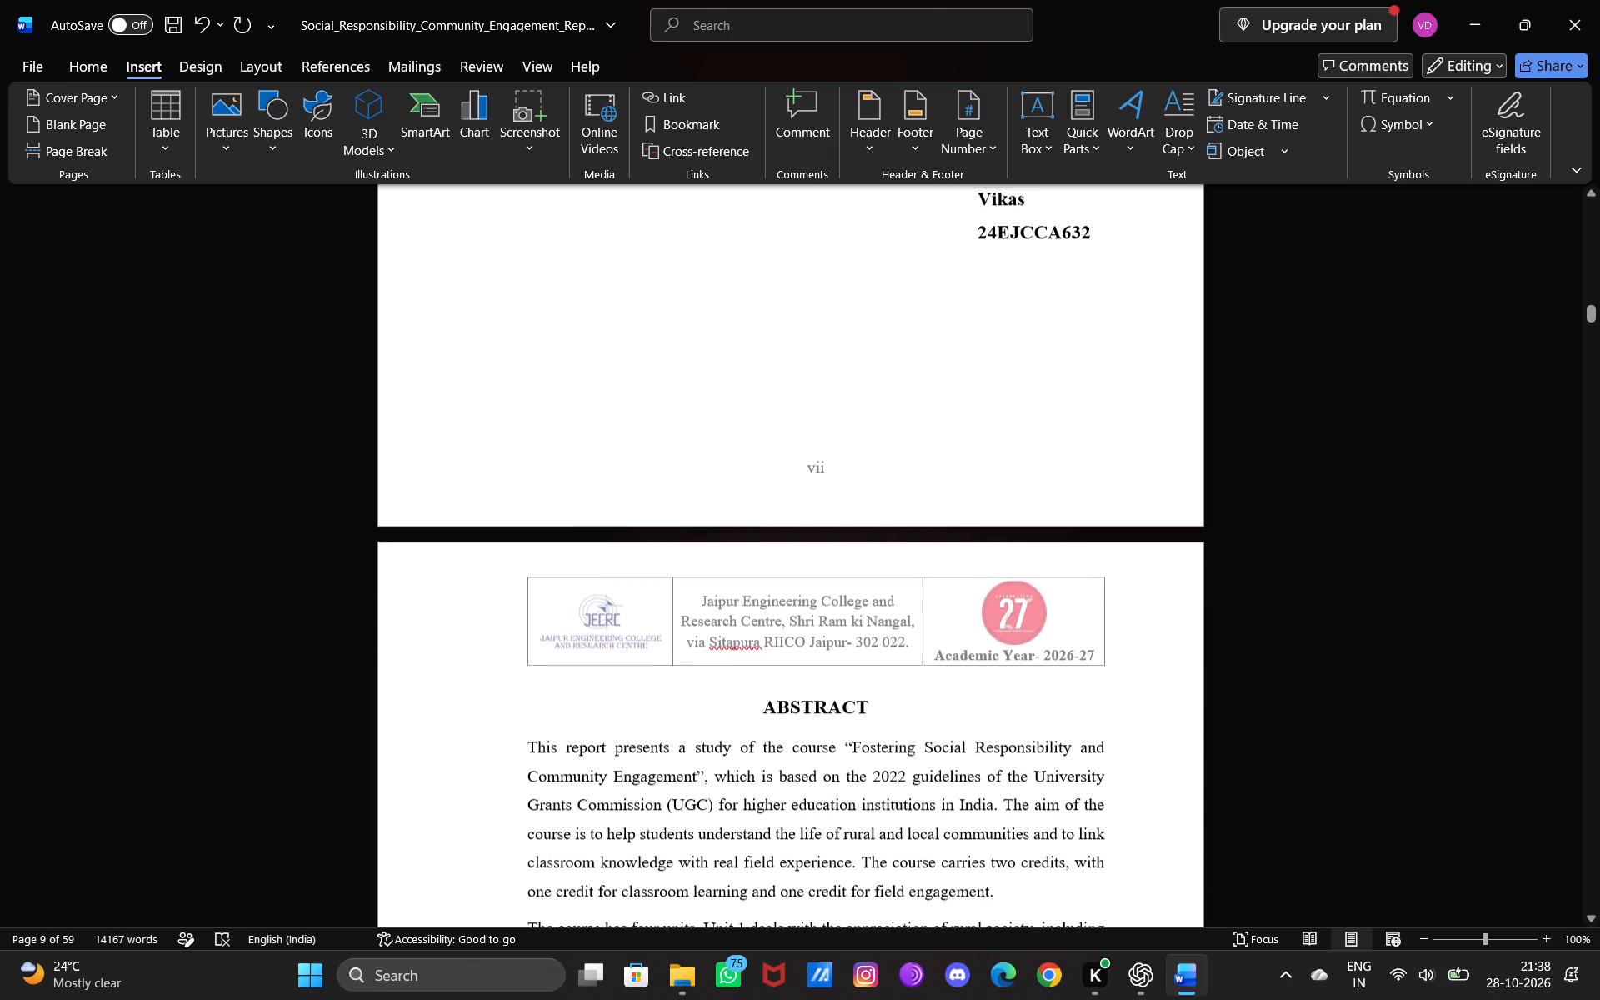
{"action": "scroll", "coordinate": [689, 597], "scroll_direction": "up", "scroll_amount": 4}
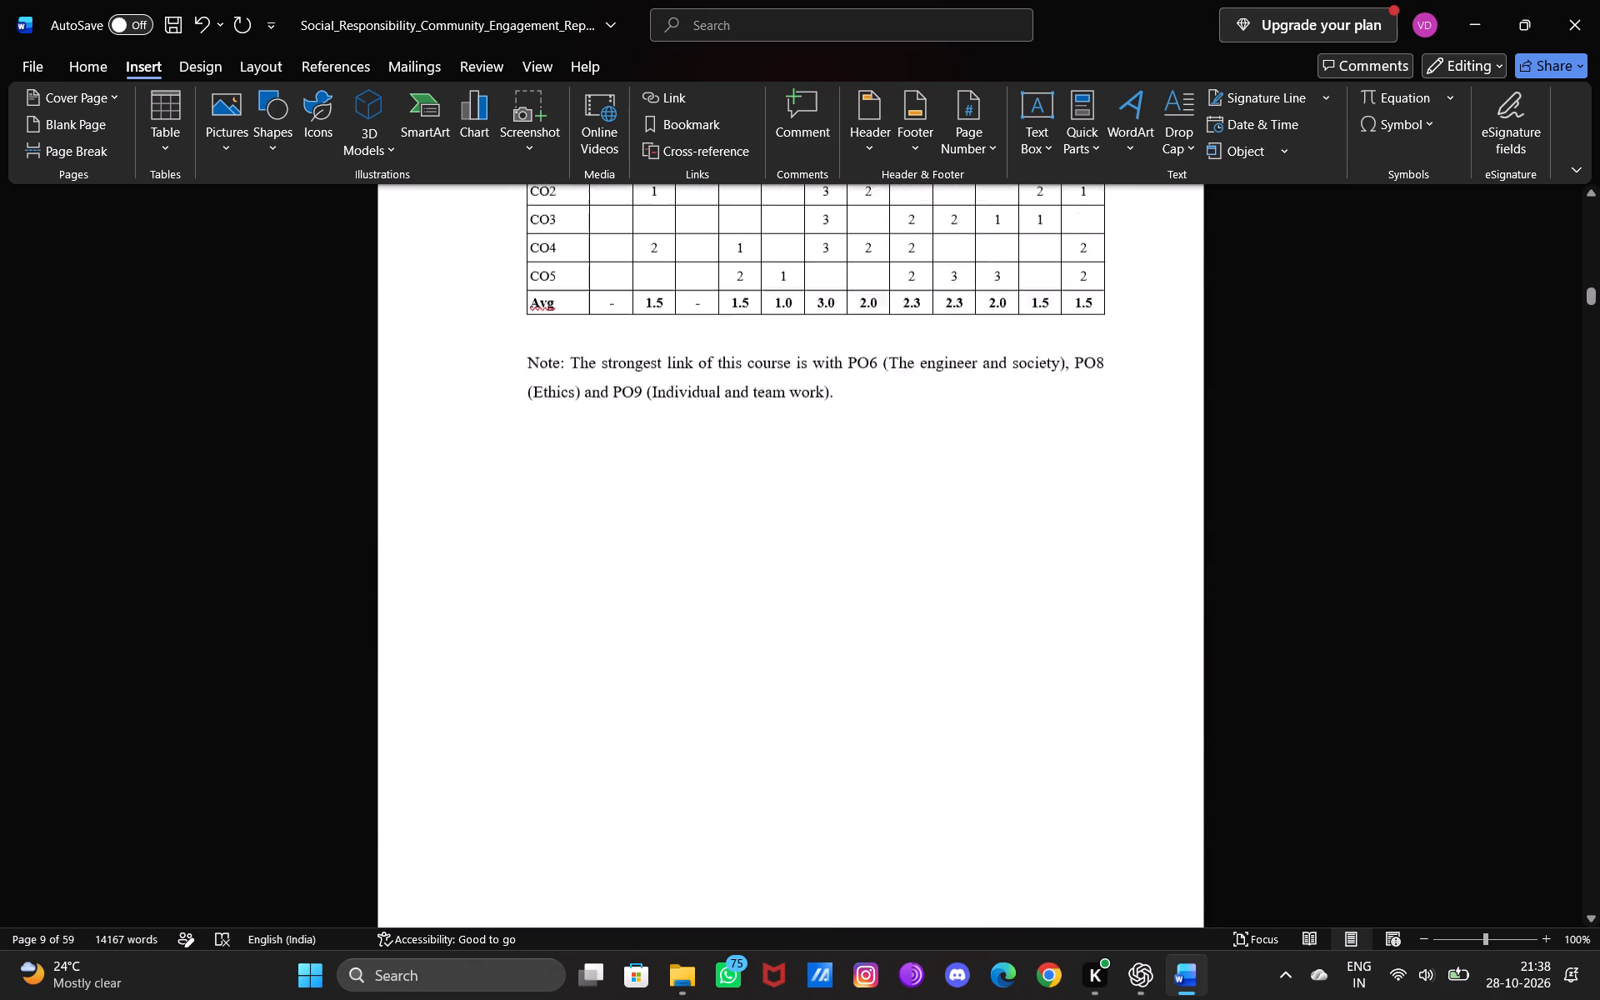
{"action": "scroll", "coordinate": [689, 597], "scroll_direction": "up", "scroll_amount": 3}
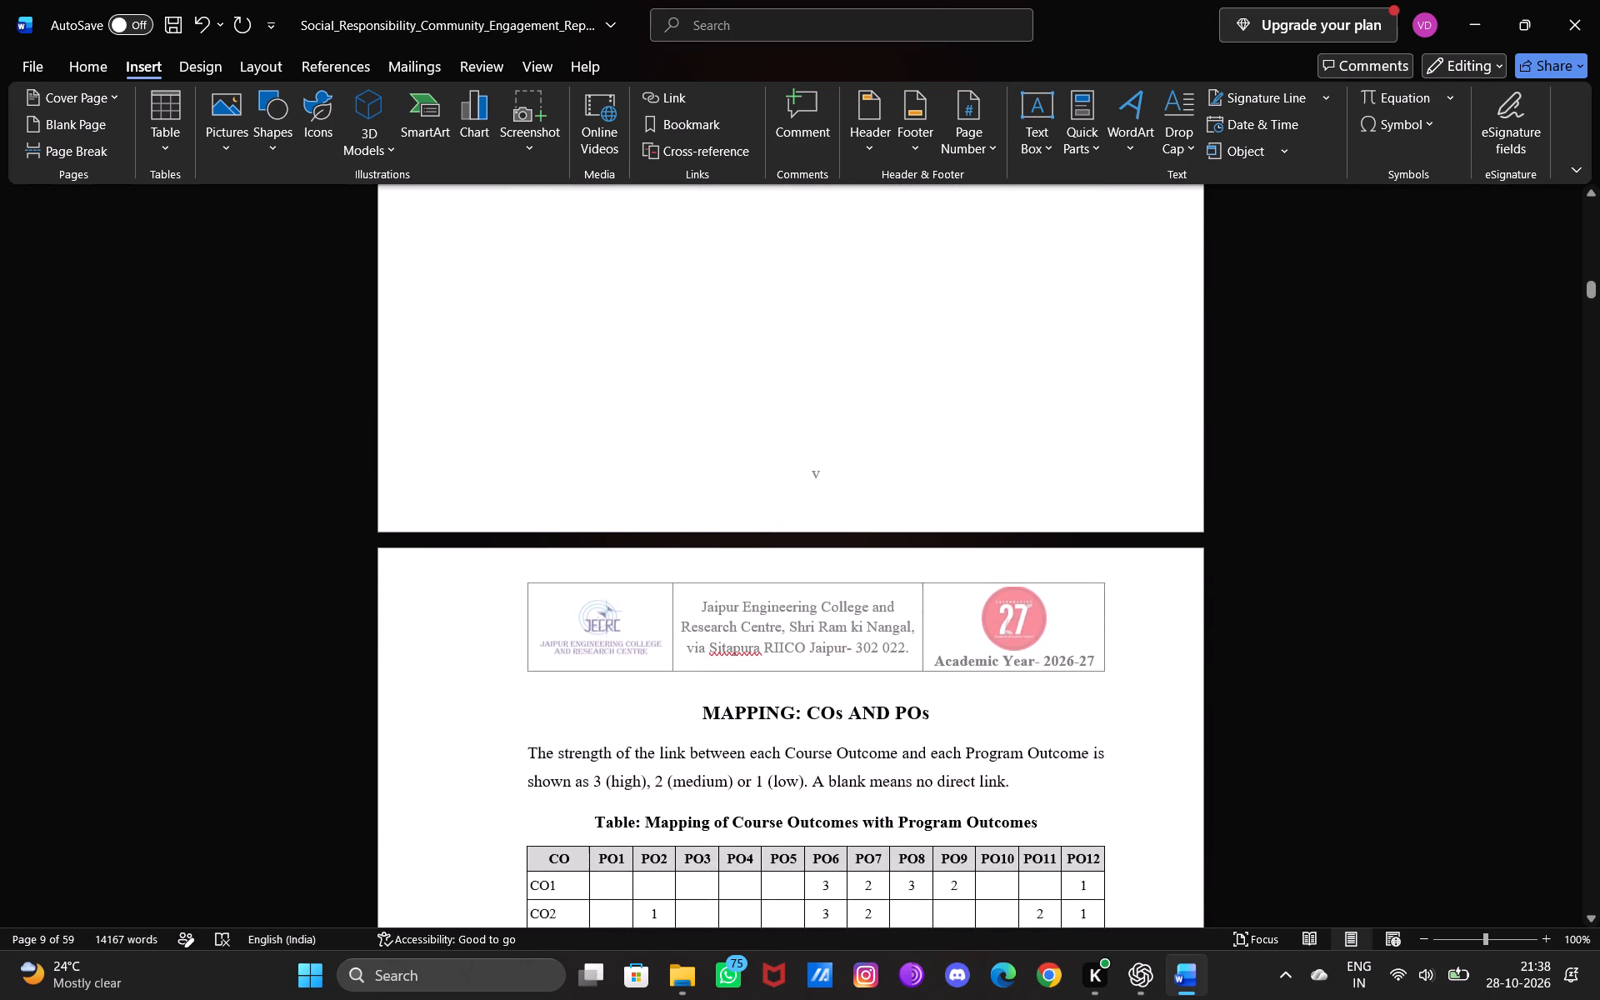
{"action": "scroll", "coordinate": [689, 597], "scroll_direction": "up", "scroll_amount": 2}
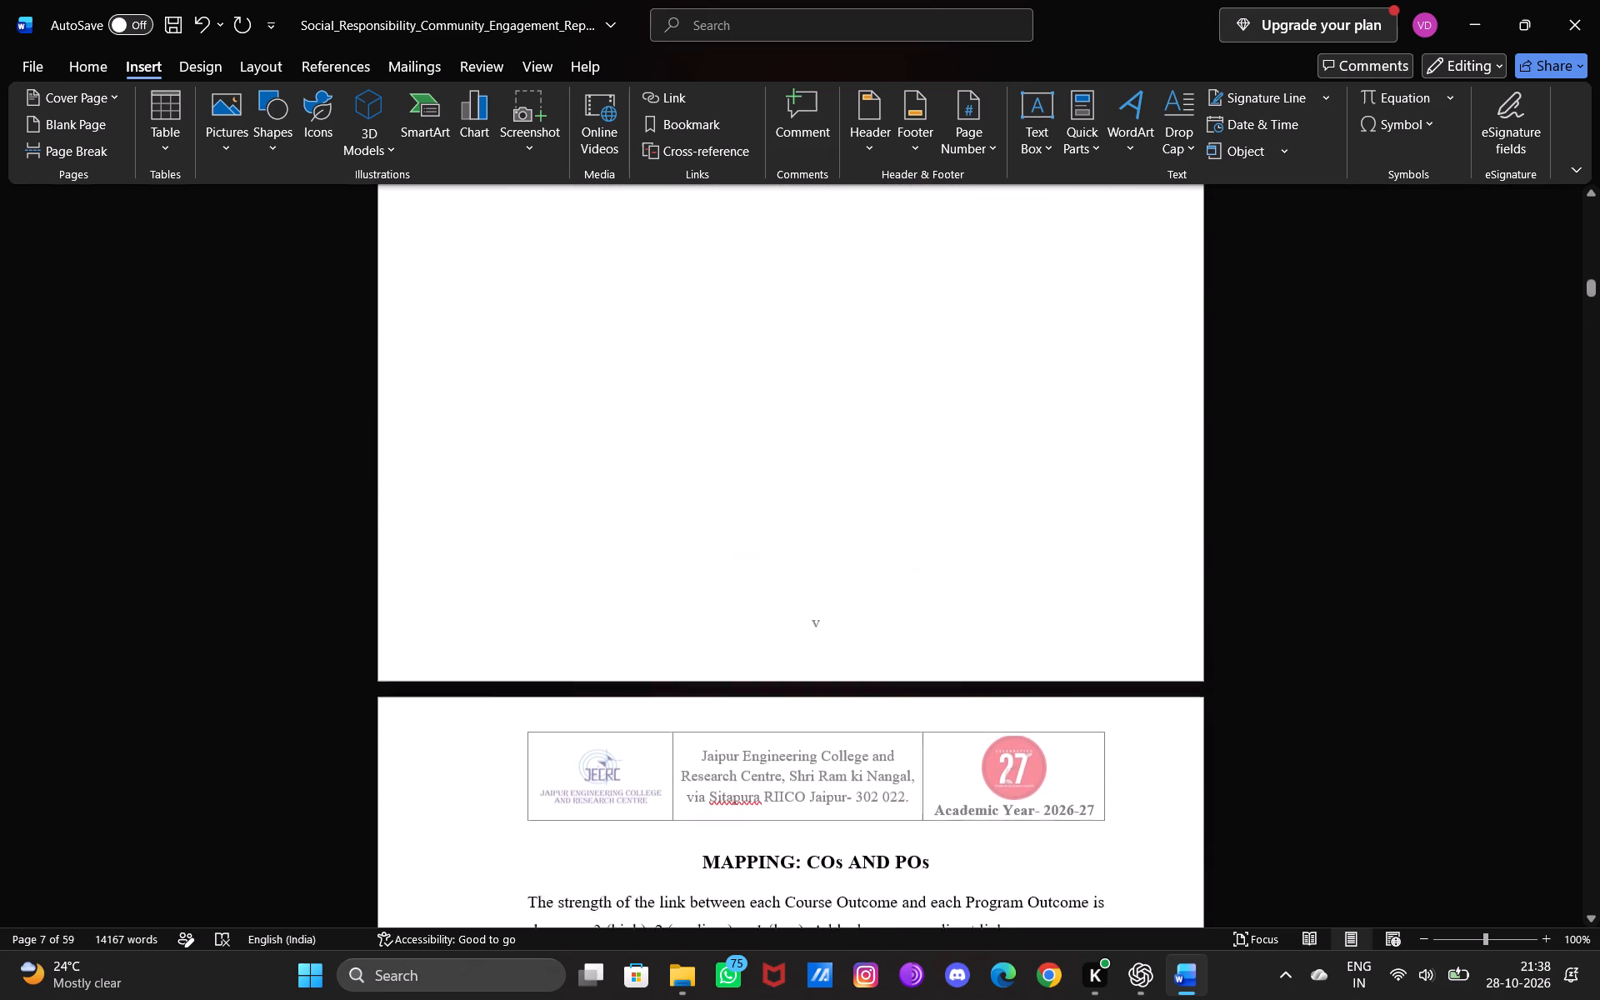
{"action": "scroll", "coordinate": [689, 597], "scroll_direction": "up", "scroll_amount": 5}
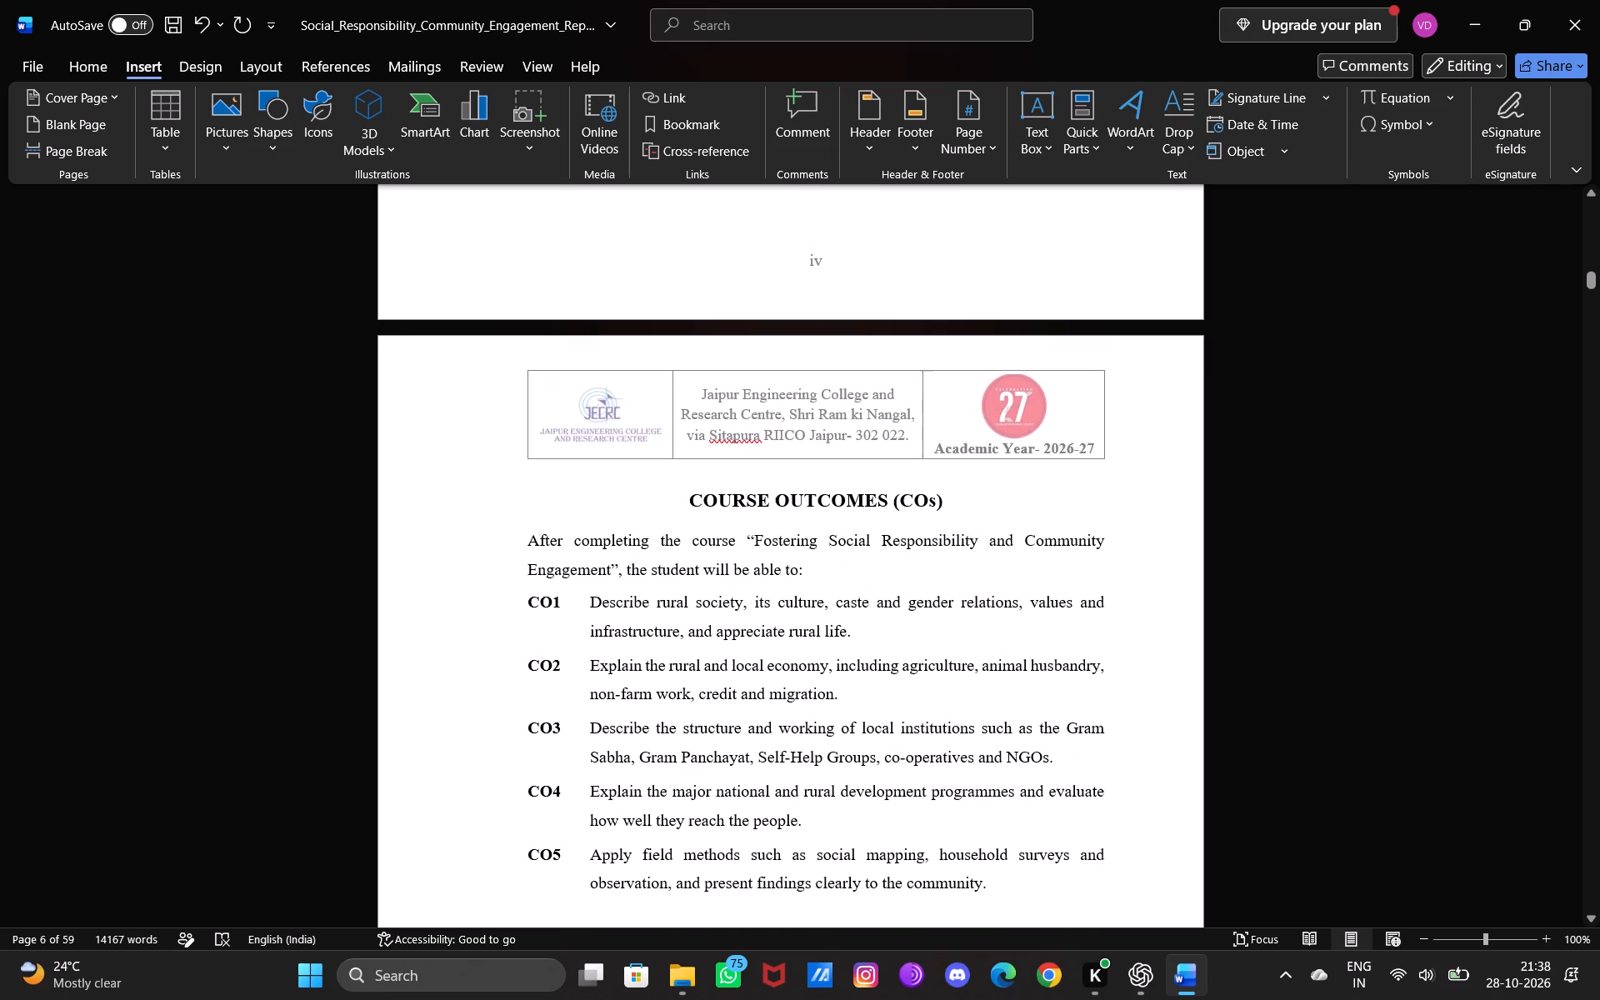
{"action": "scroll", "coordinate": [689, 597], "scroll_direction": "up", "scroll_amount": 4}
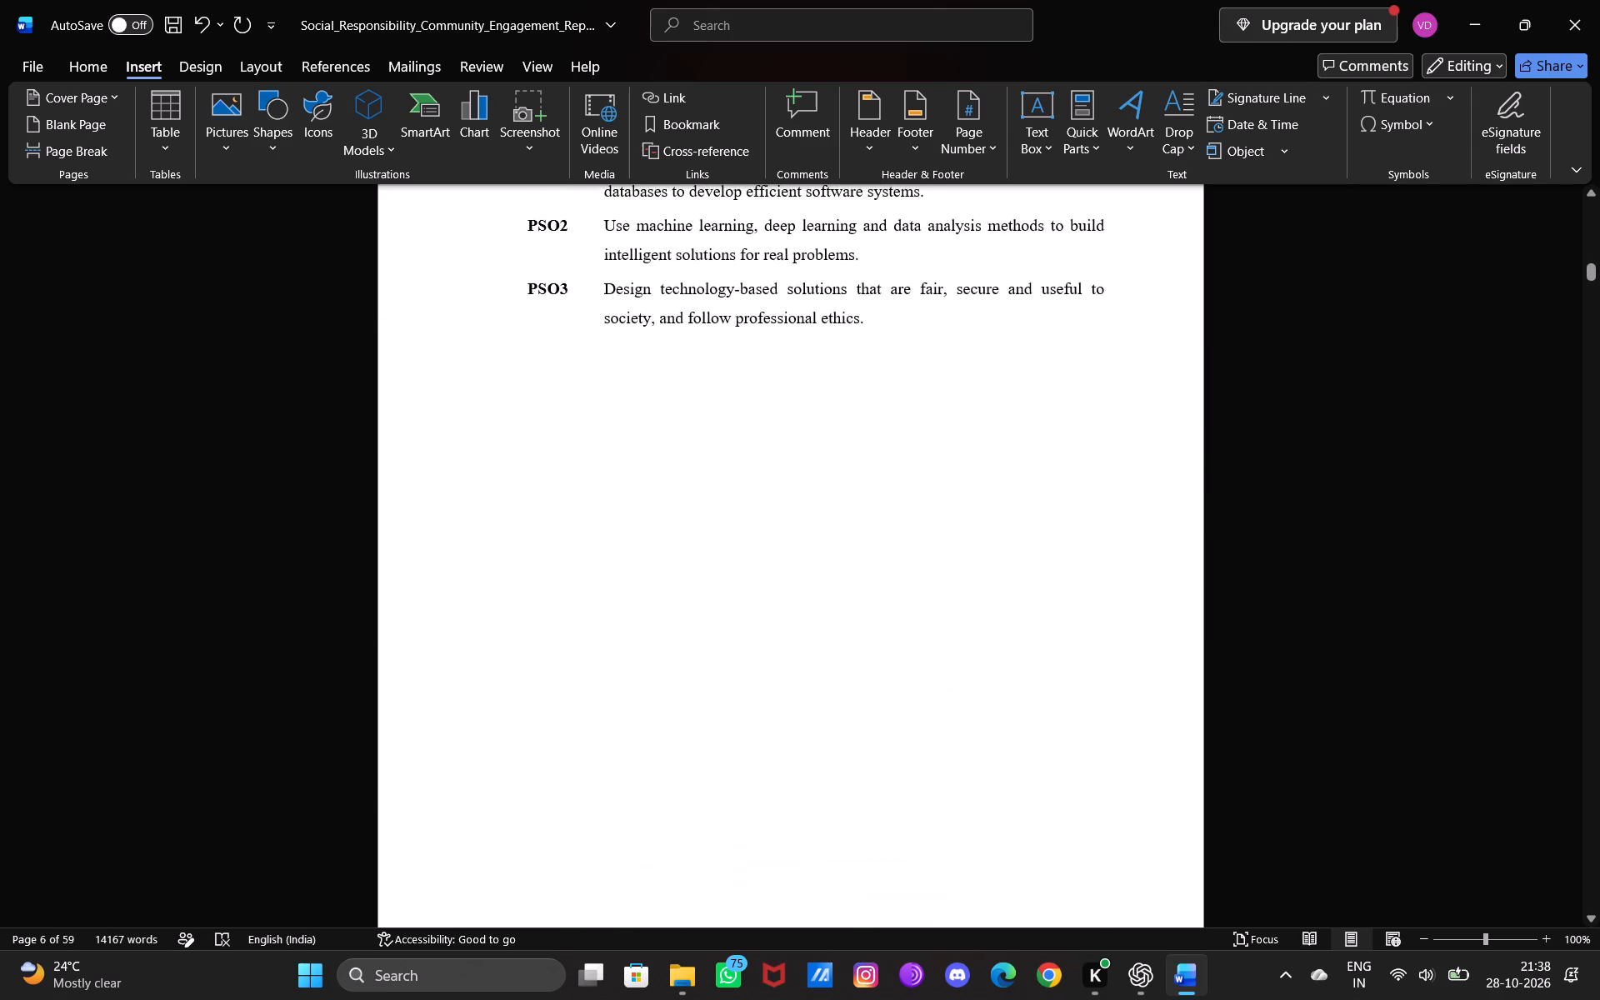
{"action": "scroll", "coordinate": [689, 597], "scroll_direction": "up", "scroll_amount": 6}
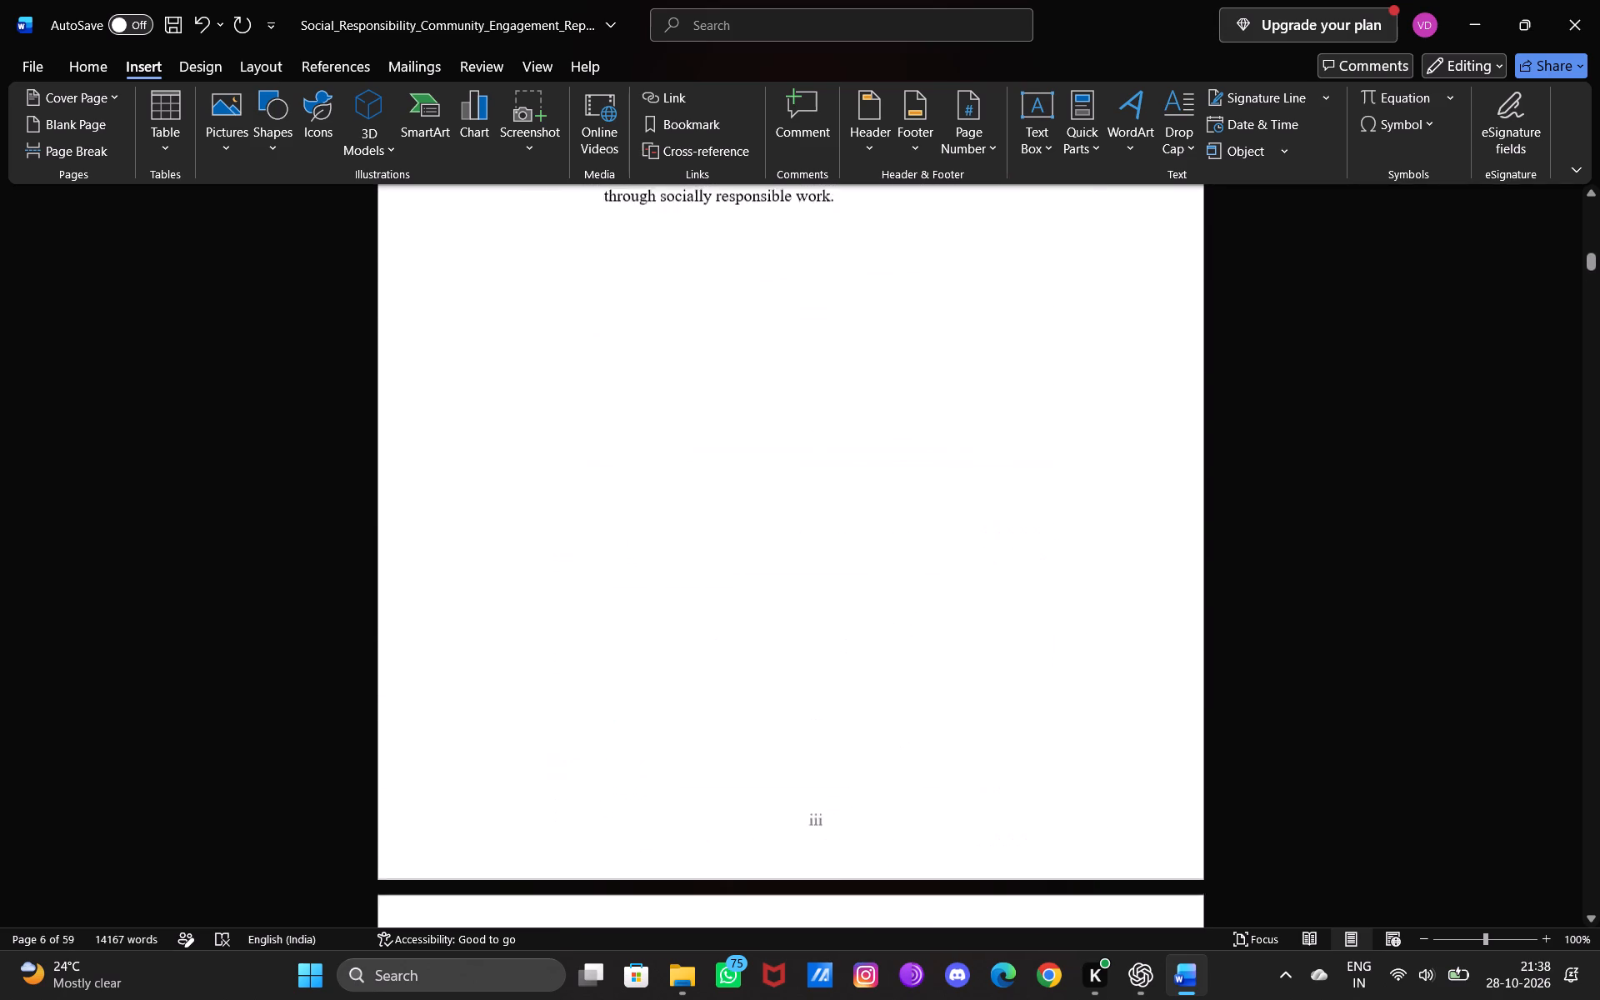
{"action": "scroll", "coordinate": [689, 597], "scroll_direction": "up", "scroll_amount": 5}
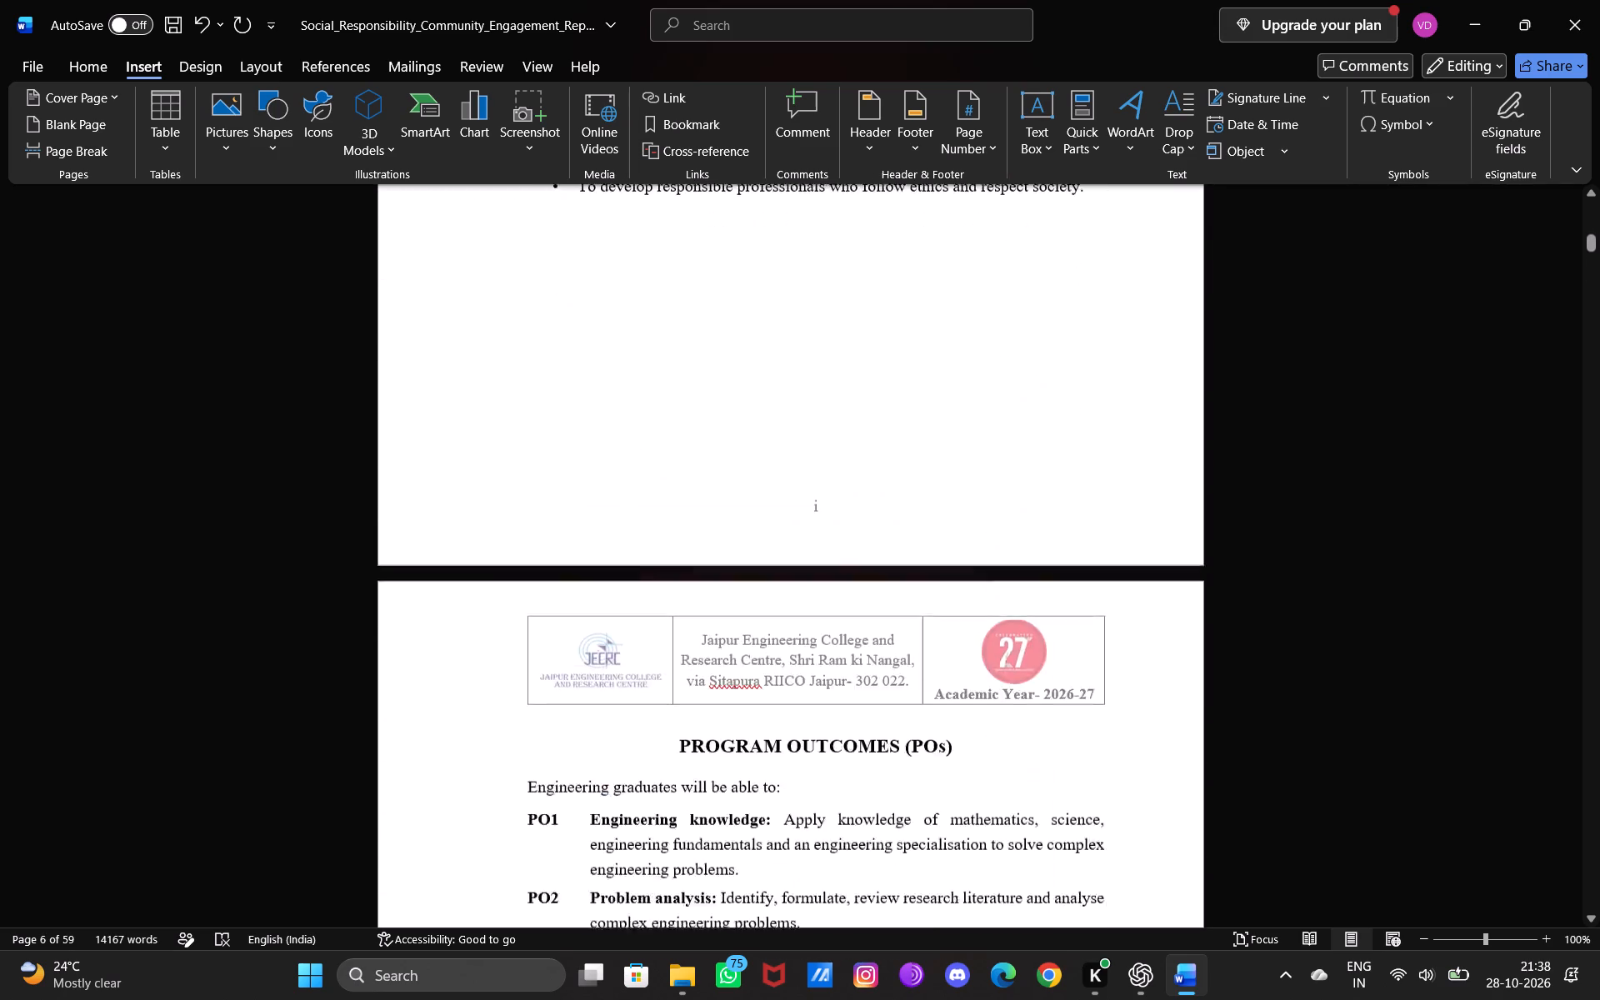
{"action": "scroll", "coordinate": [689, 597], "scroll_direction": "up", "scroll_amount": 4}
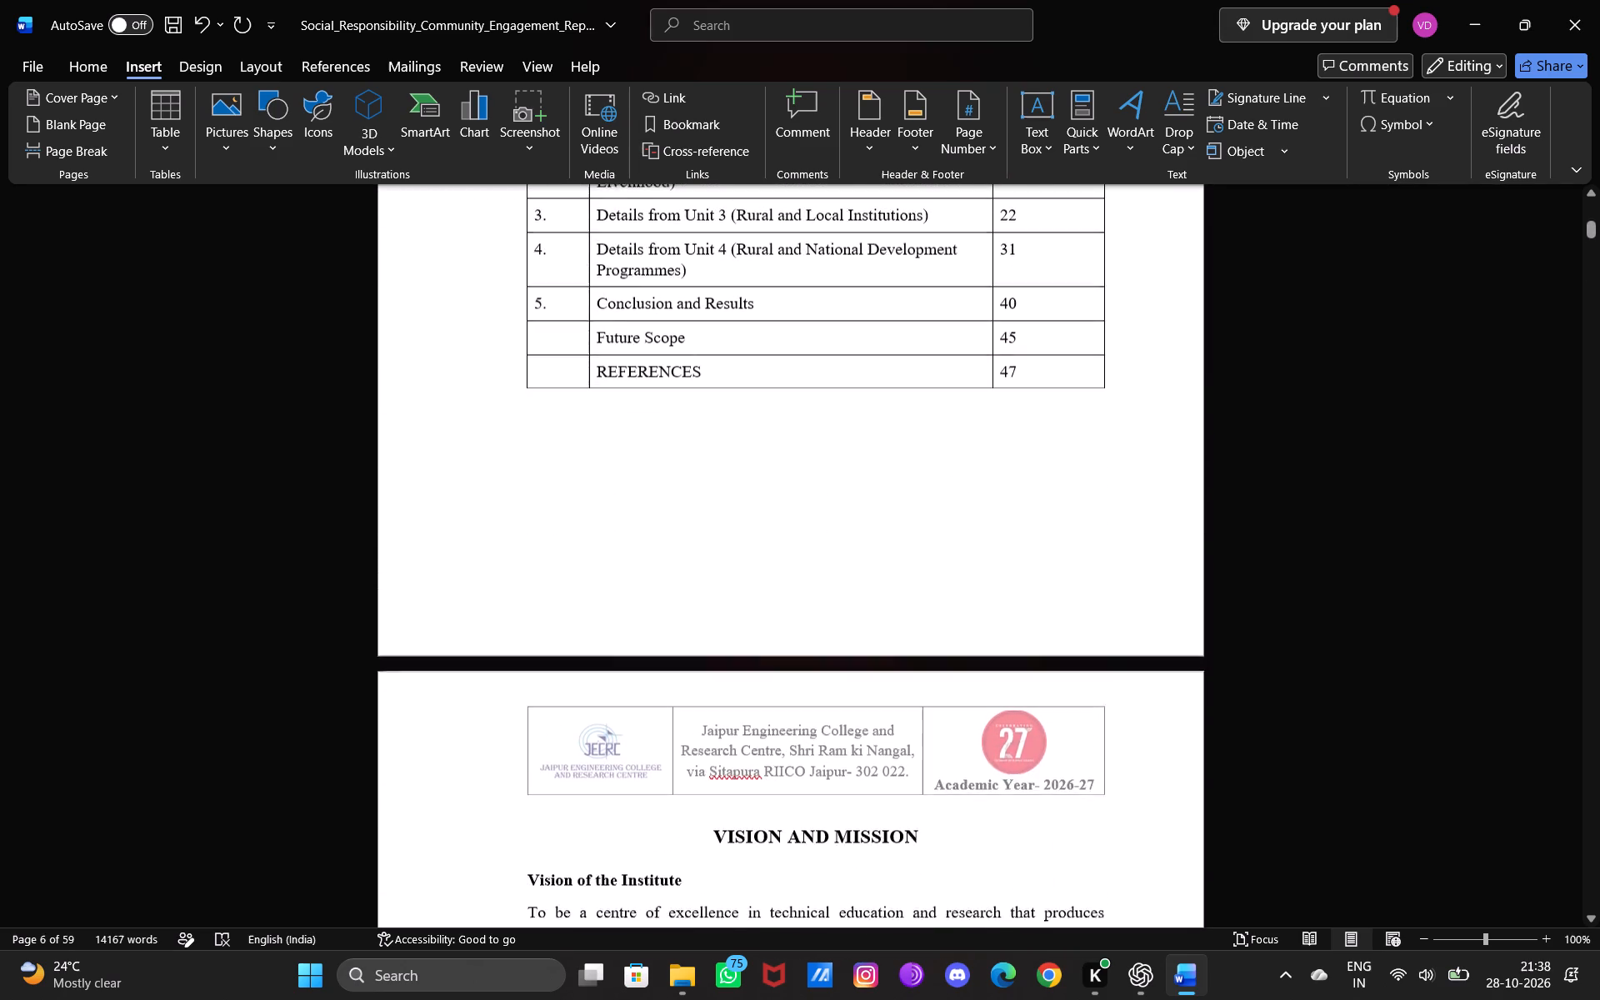
{"action": "scroll", "coordinate": [689, 597], "scroll_direction": "up", "scroll_amount": 4}
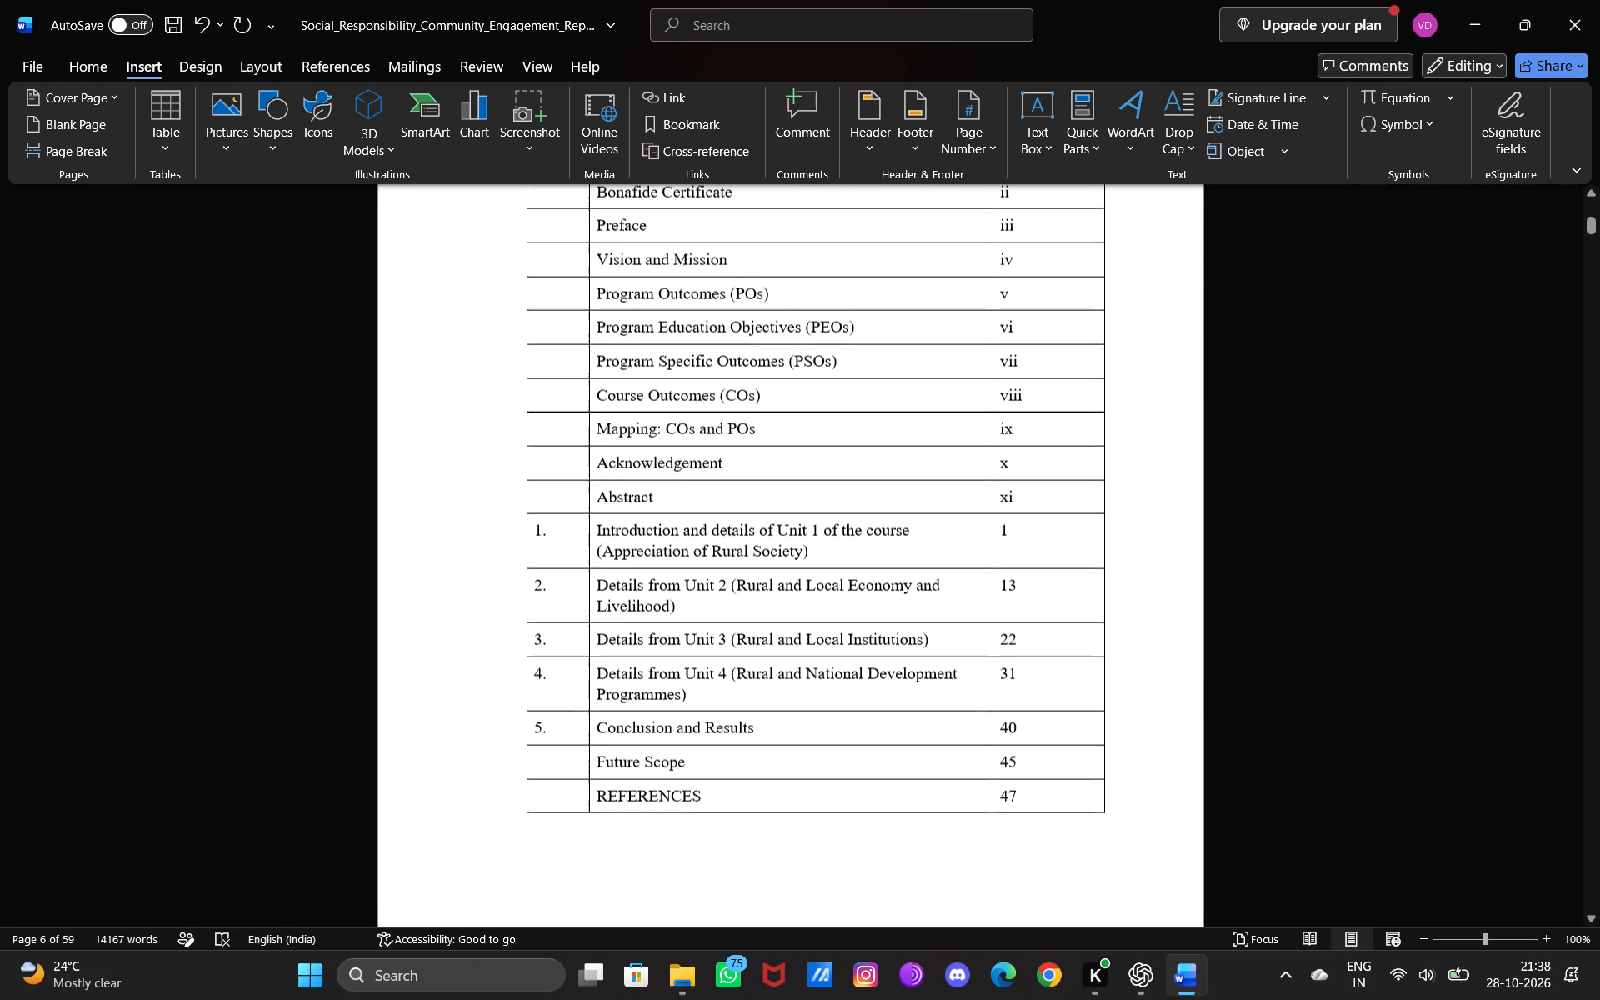
{"action": "scroll", "coordinate": [689, 597], "scroll_direction": "up", "scroll_amount": 1}
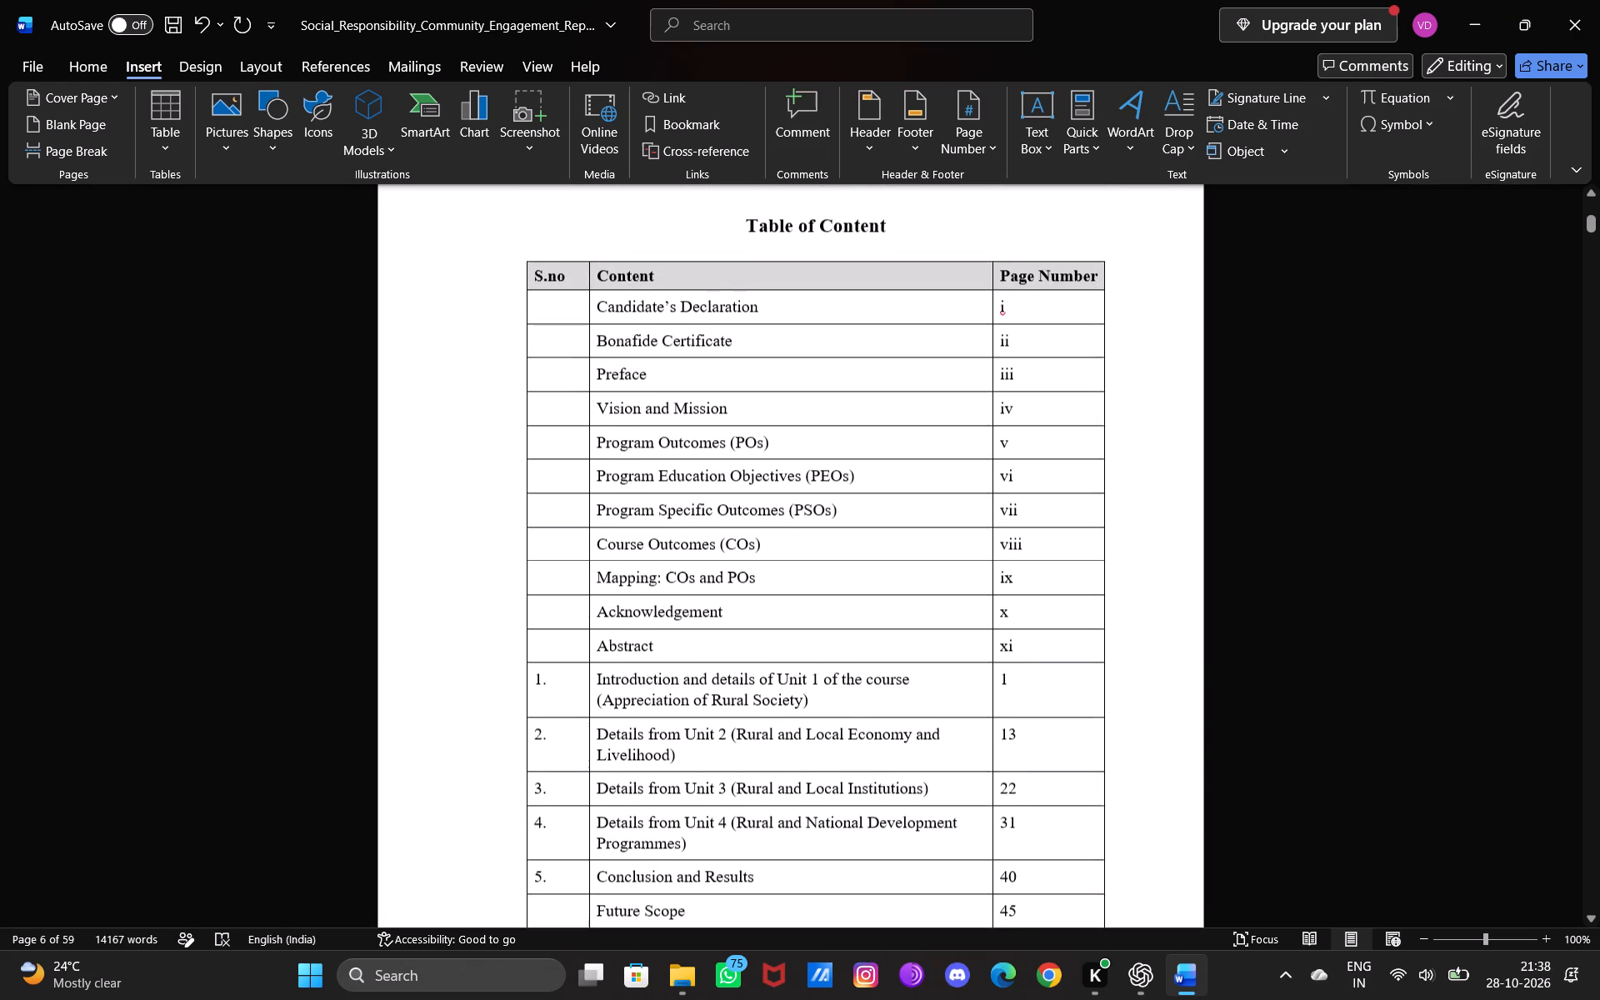
Insert the text of the Declaration file from Downloads immediately before the PREFACE heading on the report's first page.
{"action": "scroll", "coordinate": [689, 597], "scroll_direction": "up", "scroll_amount": 3}
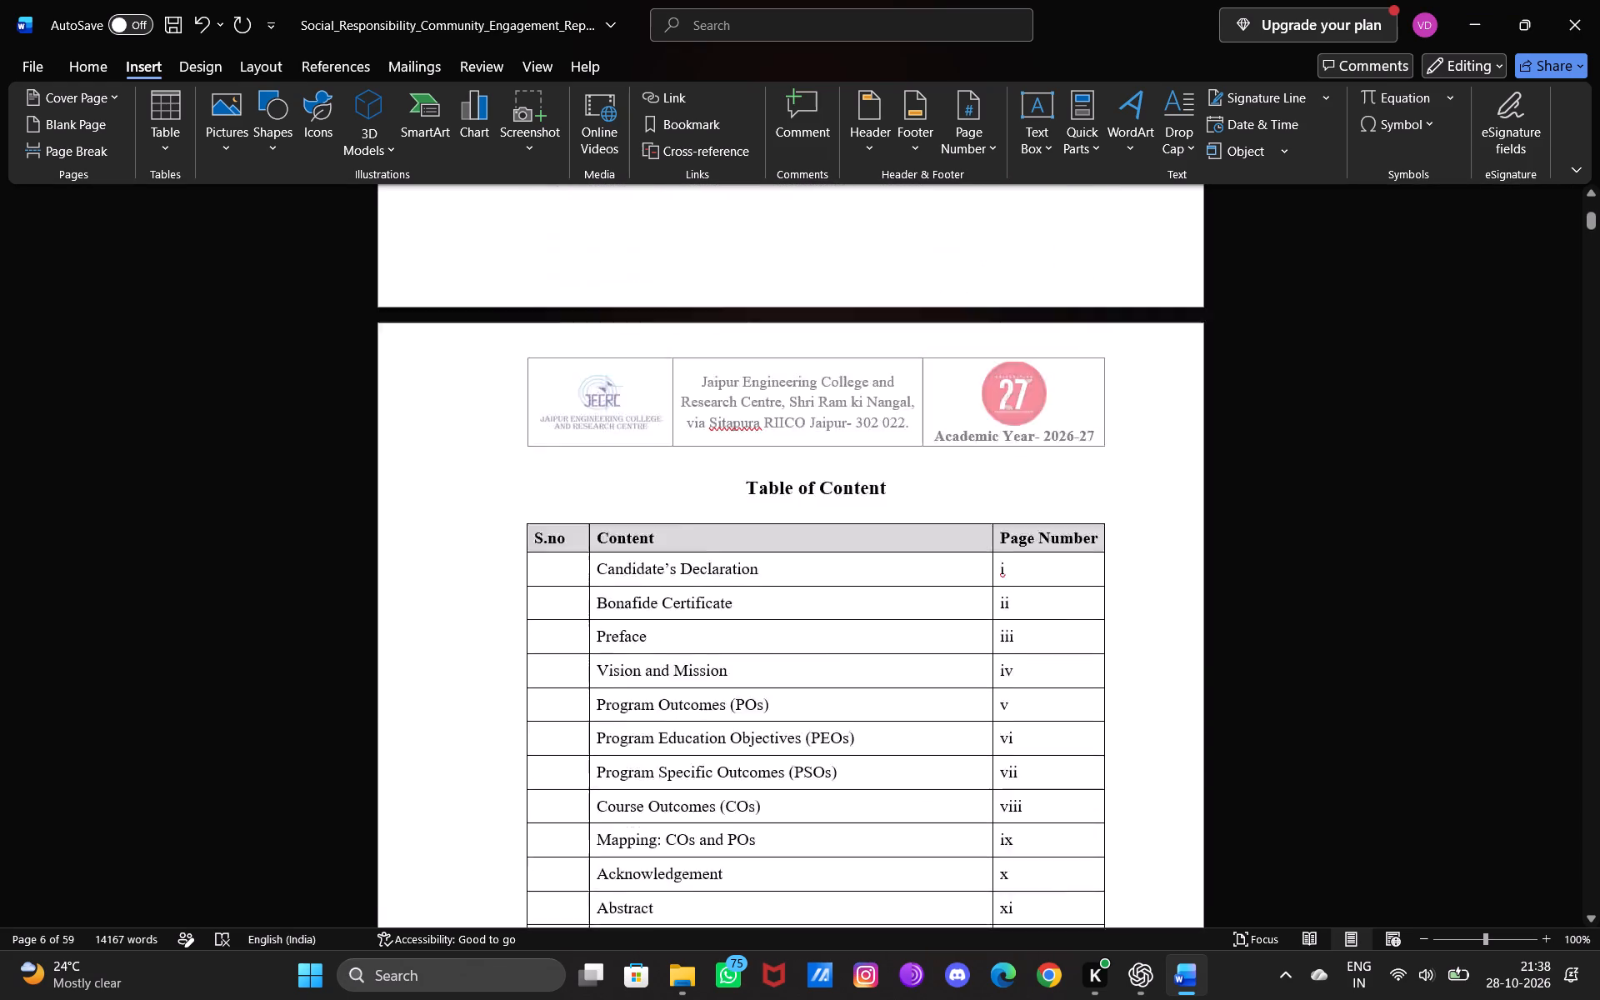
{"action": "scroll", "coordinate": [689, 597], "scroll_direction": "up", "scroll_amount": 2}
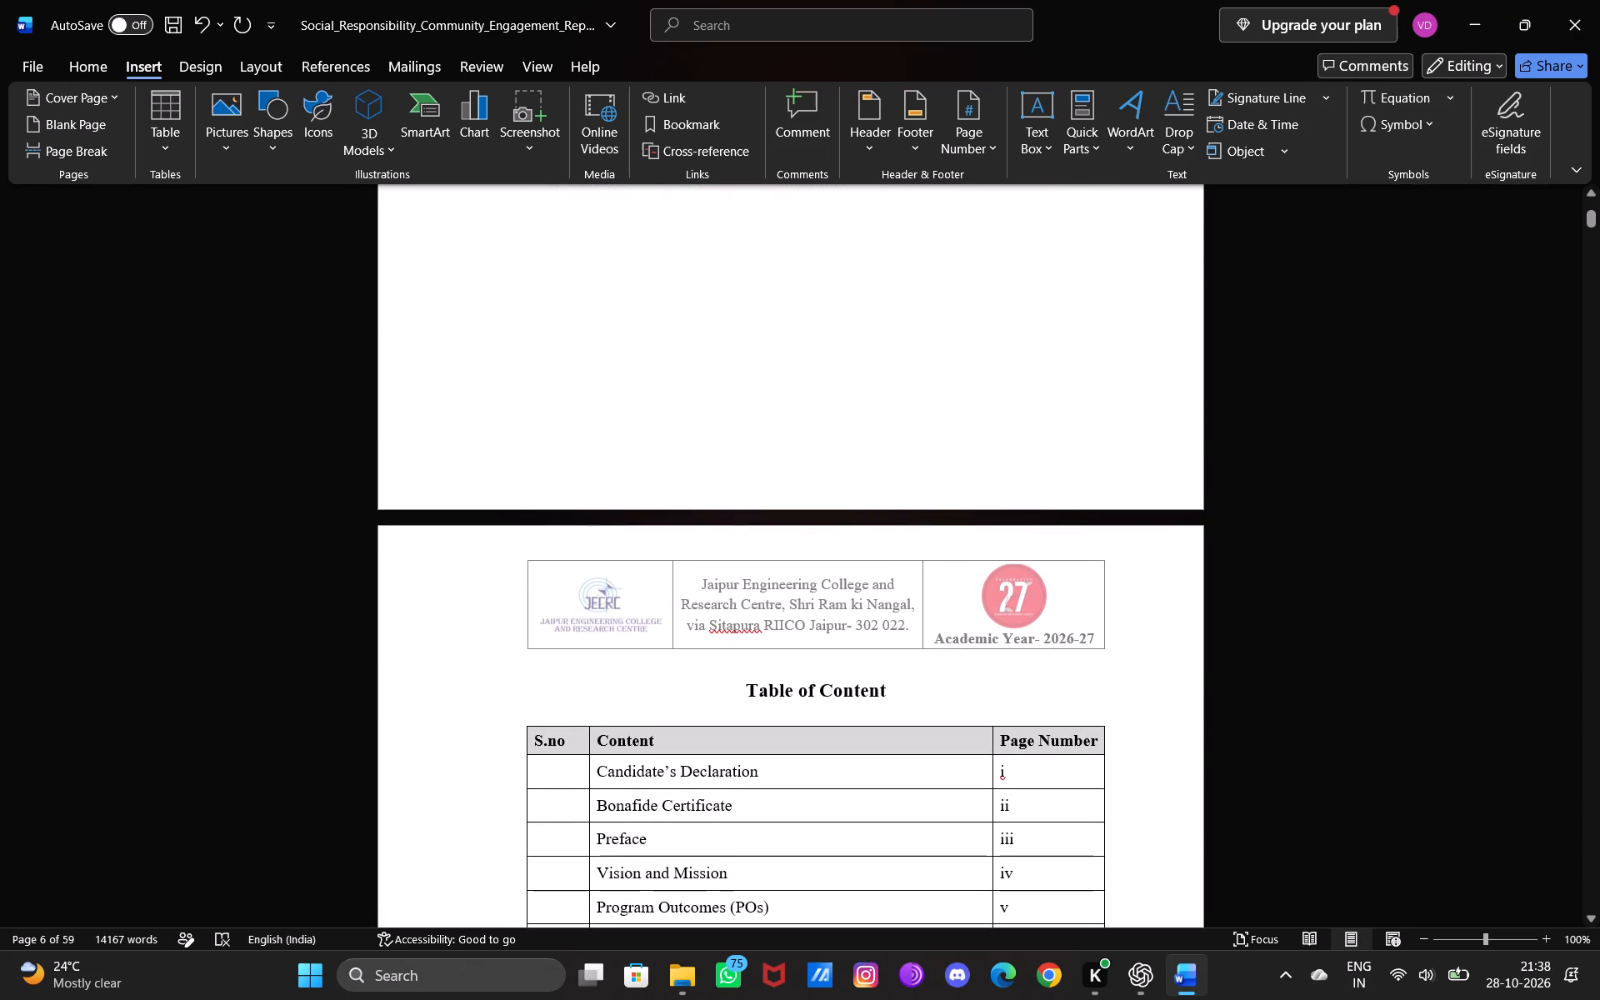
{"action": "scroll", "coordinate": [689, 597], "scroll_direction": "up", "scroll_amount": 2}
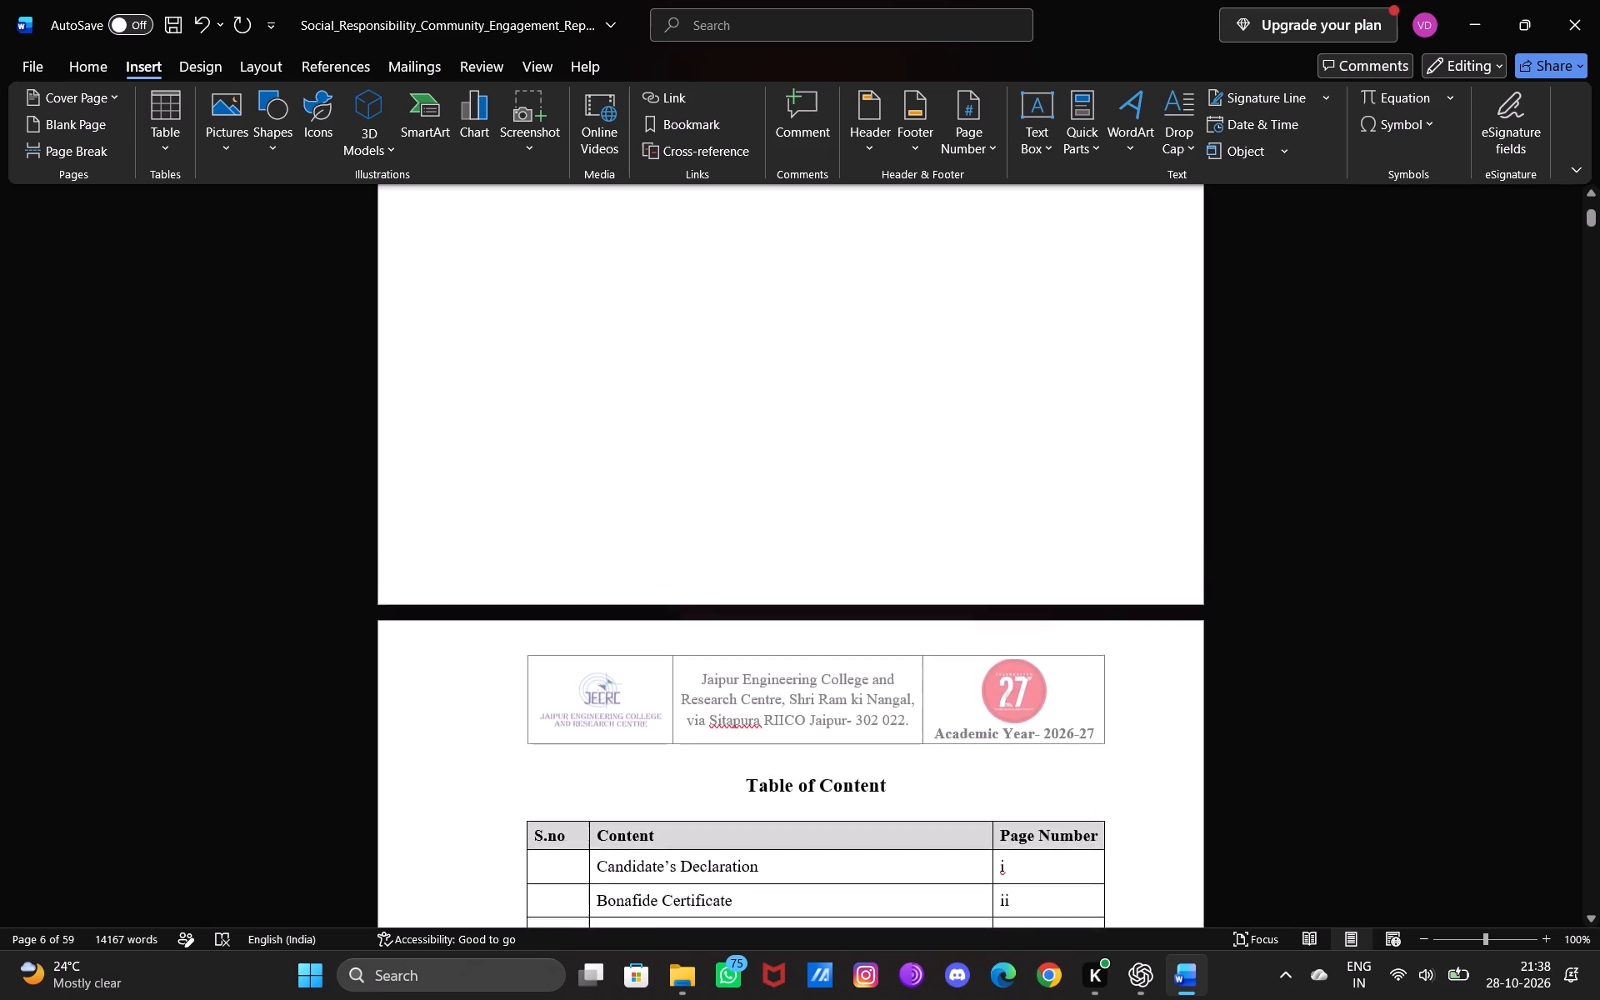
{"action": "scroll", "coordinate": [689, 597], "scroll_direction": "up", "scroll_amount": 3}
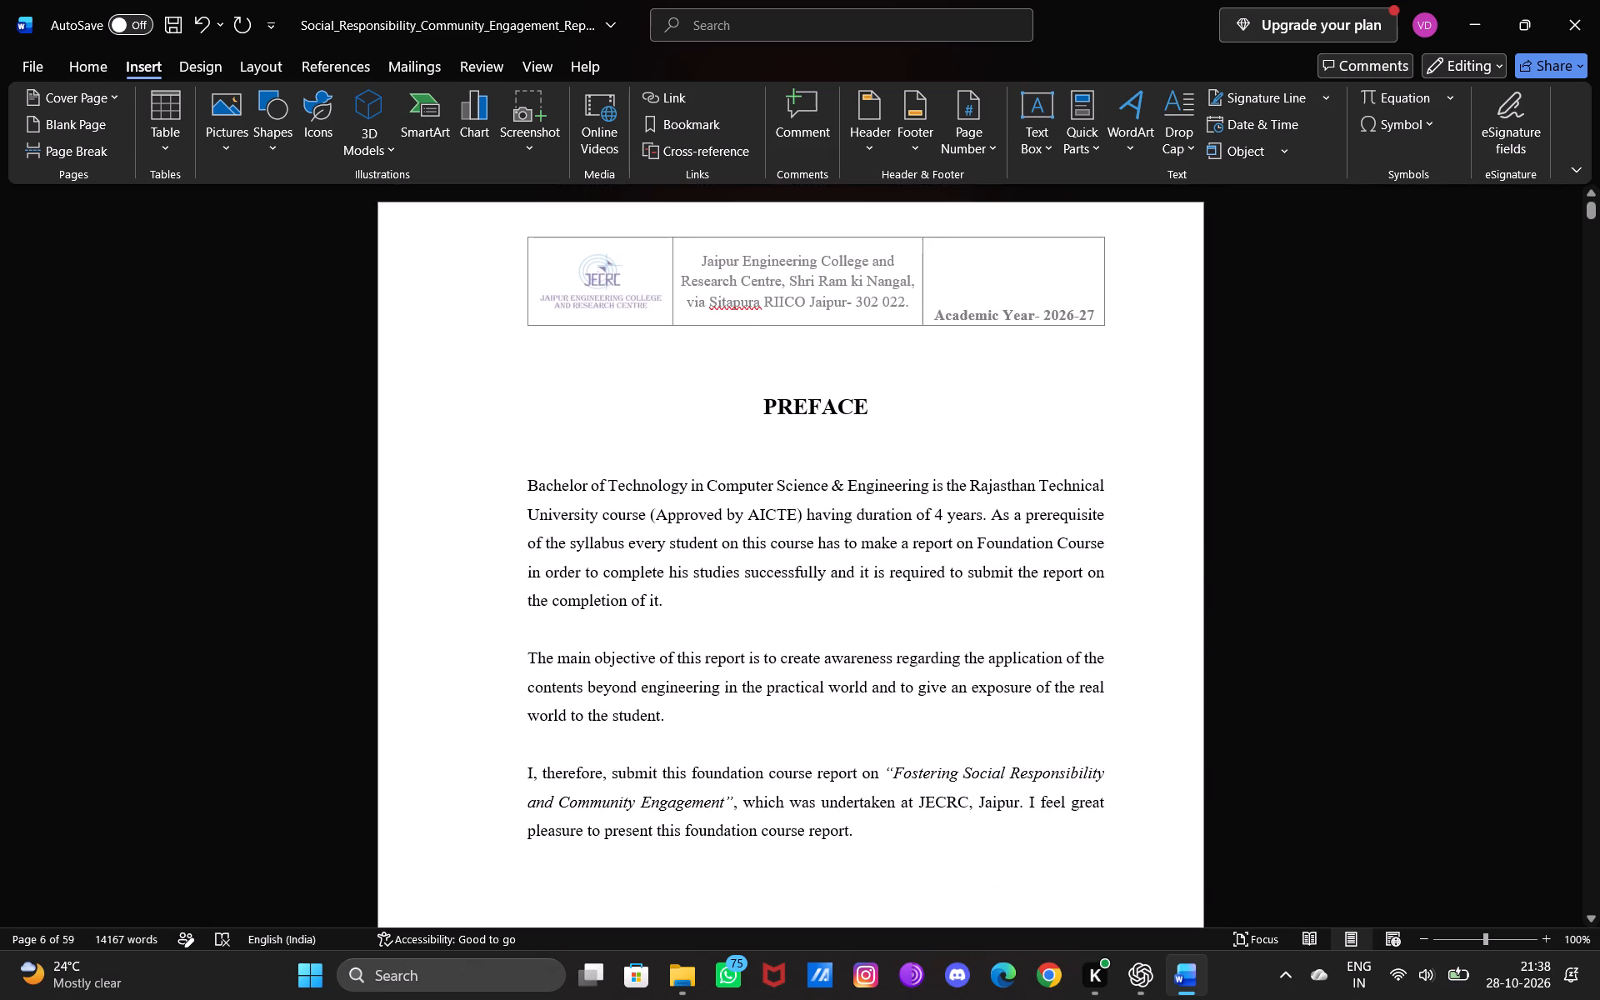
{"action": "left_click", "coordinate": [758, 393]}
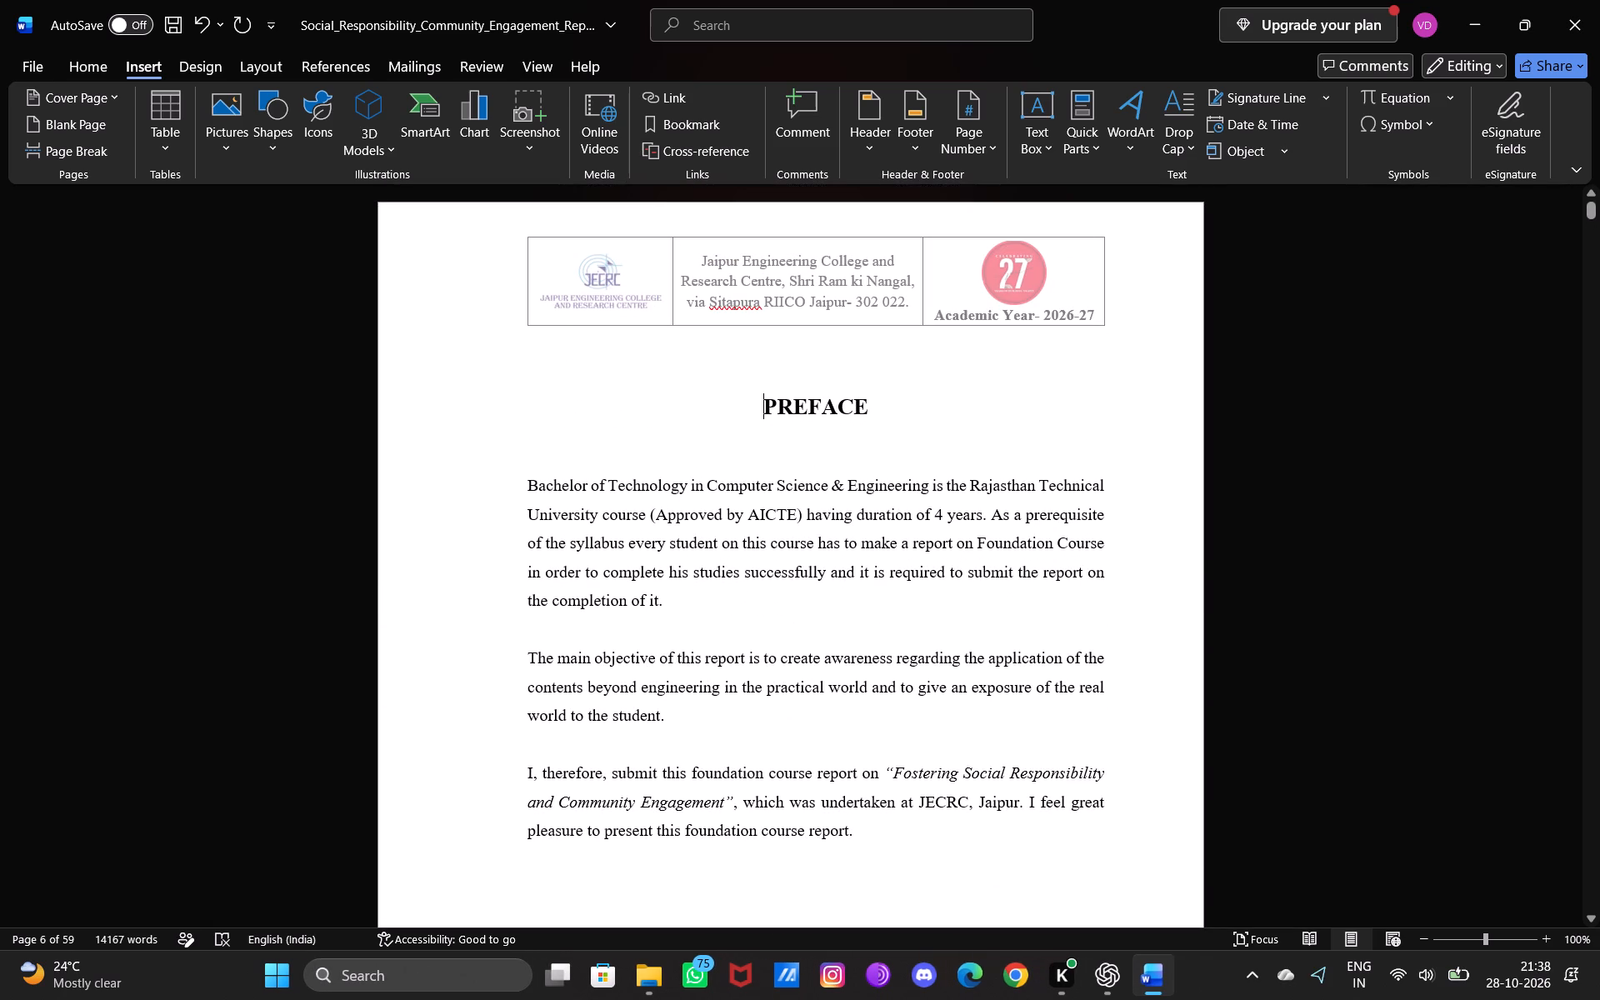
{"action": "left_click", "coordinate": [1284, 151]}
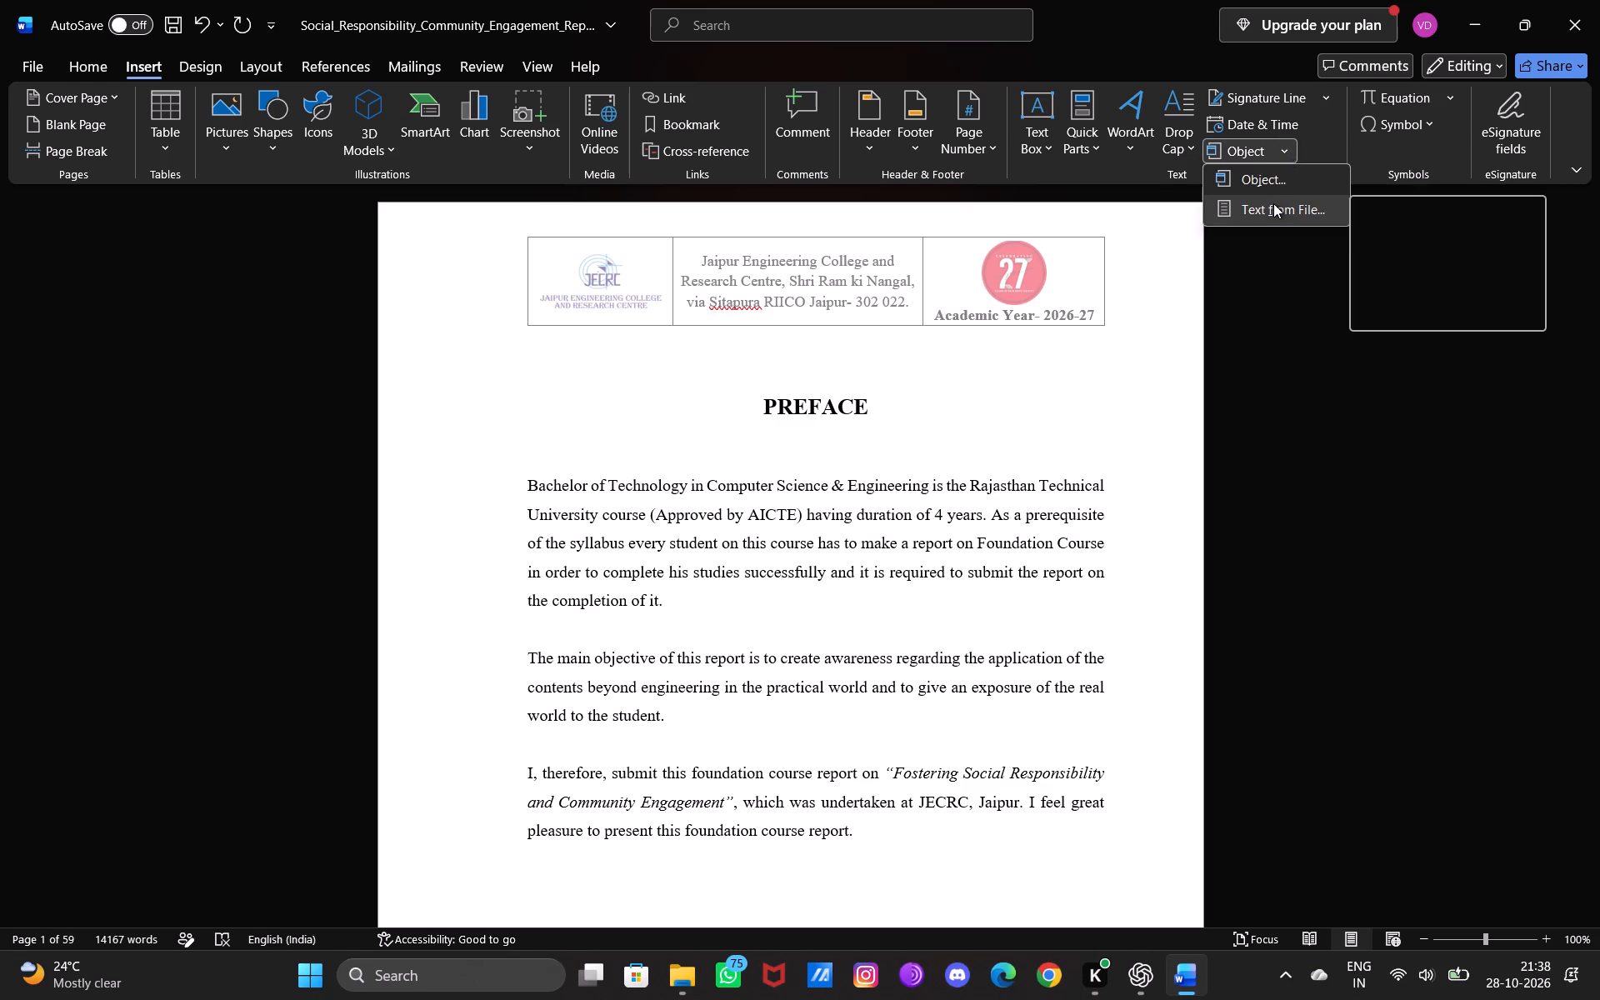
{"action": "left_click", "coordinate": [1273, 203]}
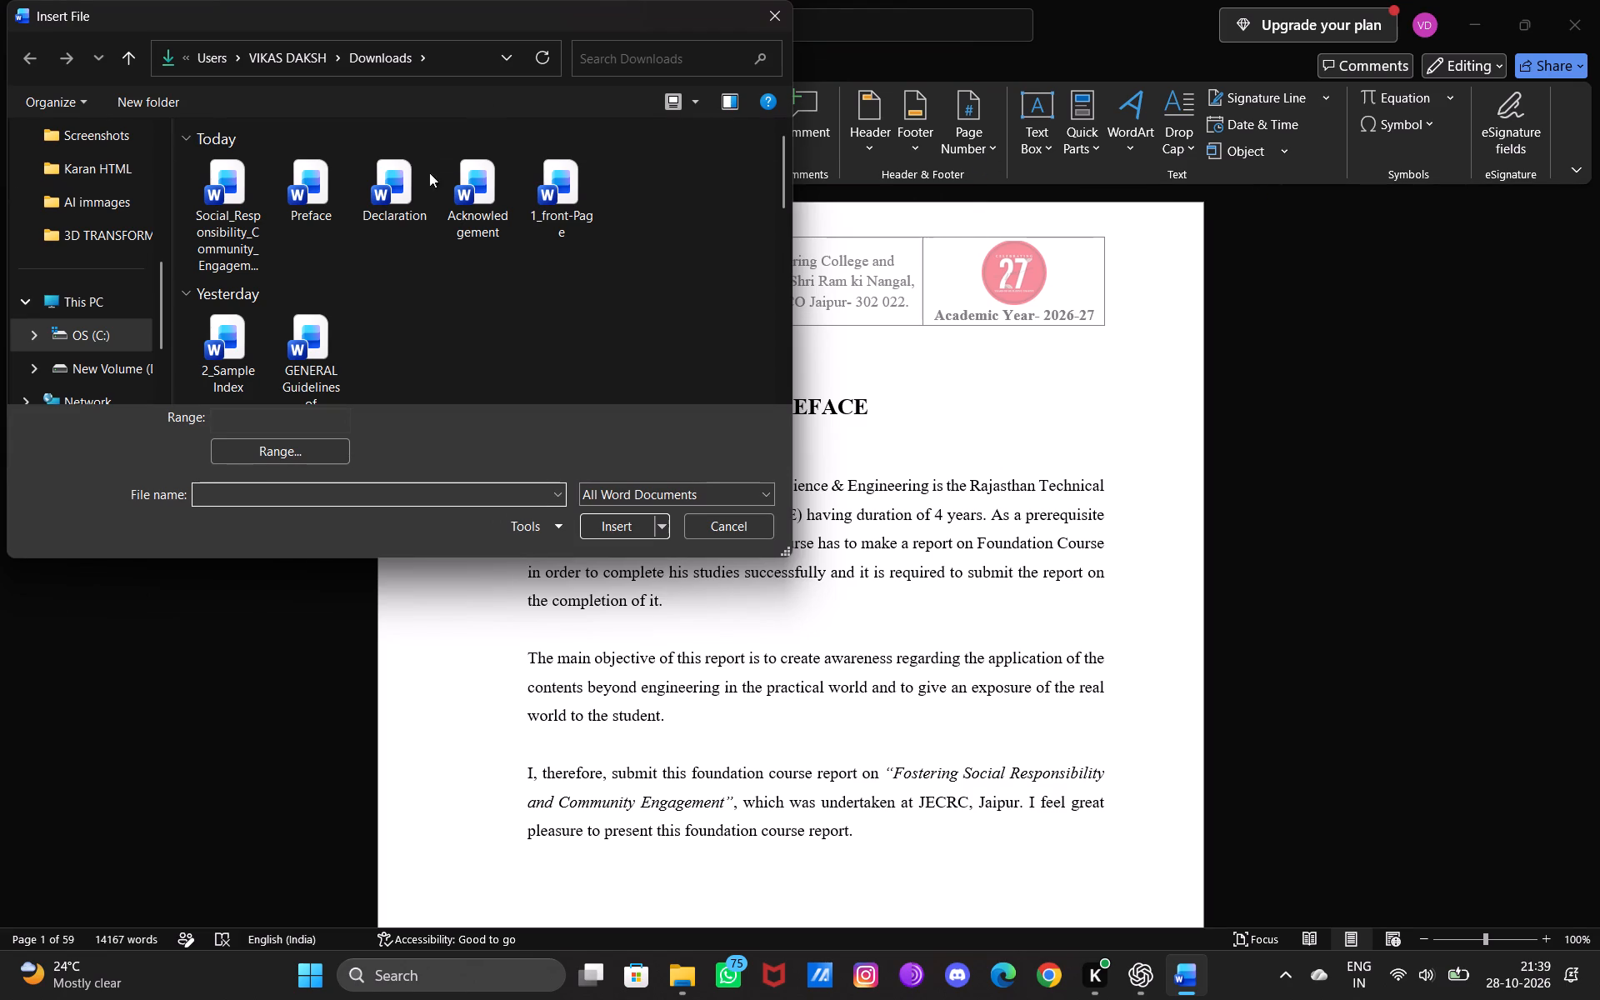
{"action": "left_click", "coordinate": [400, 177]}
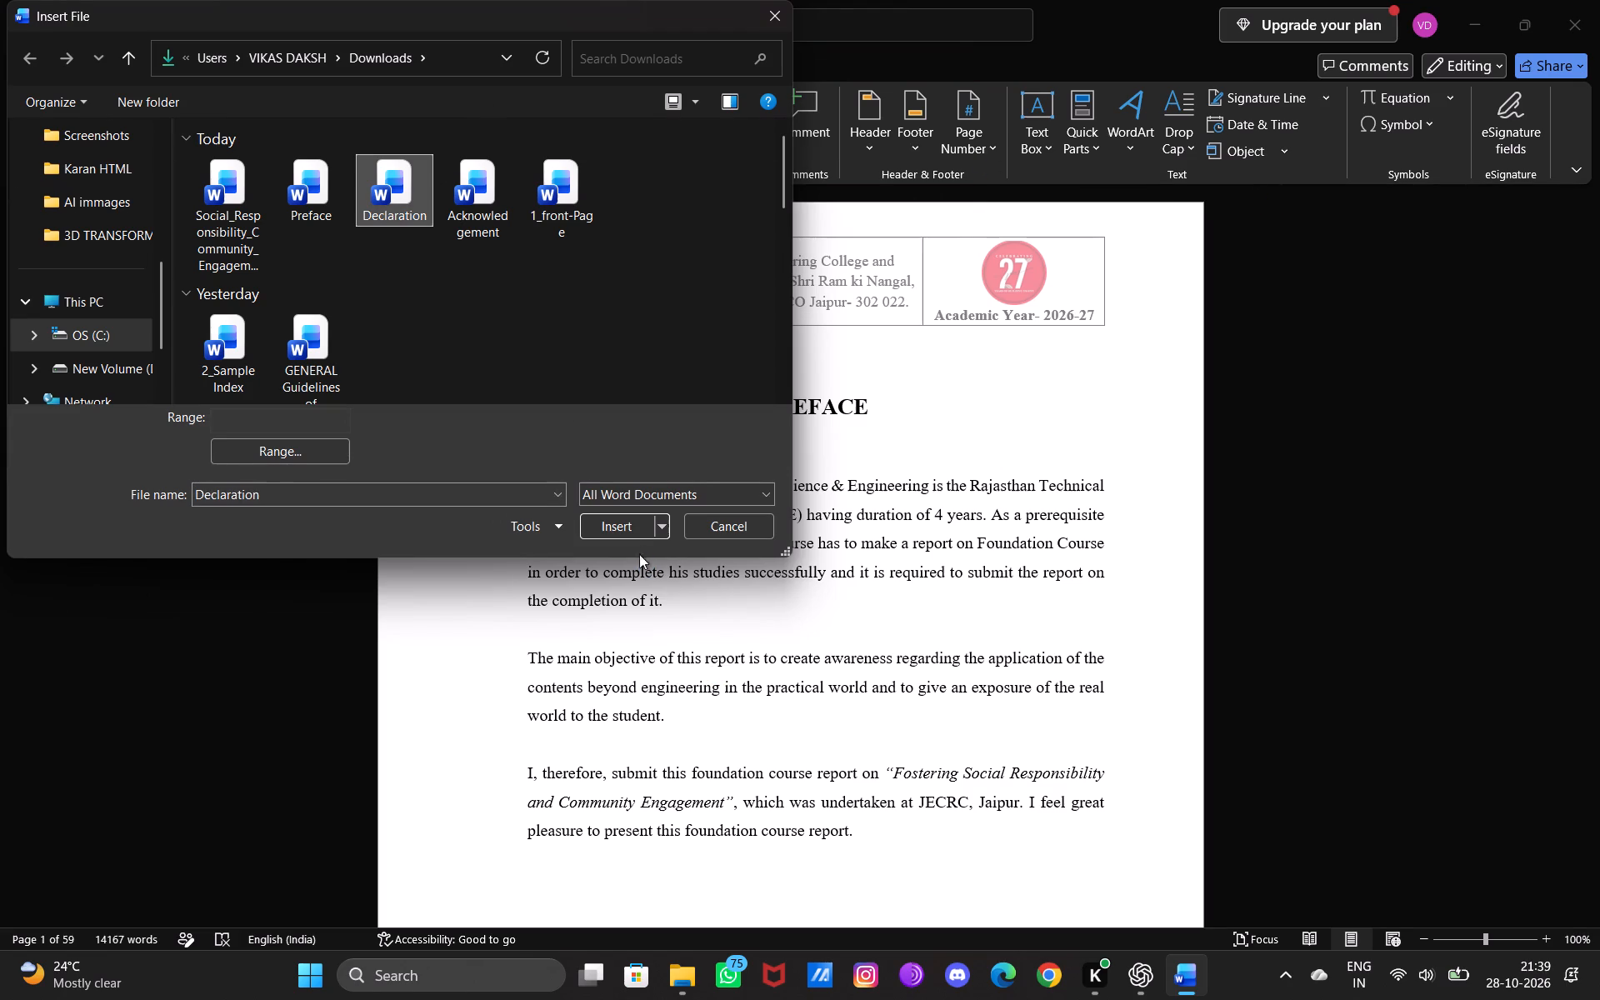
{"action": "left_click", "coordinate": [623, 522]}
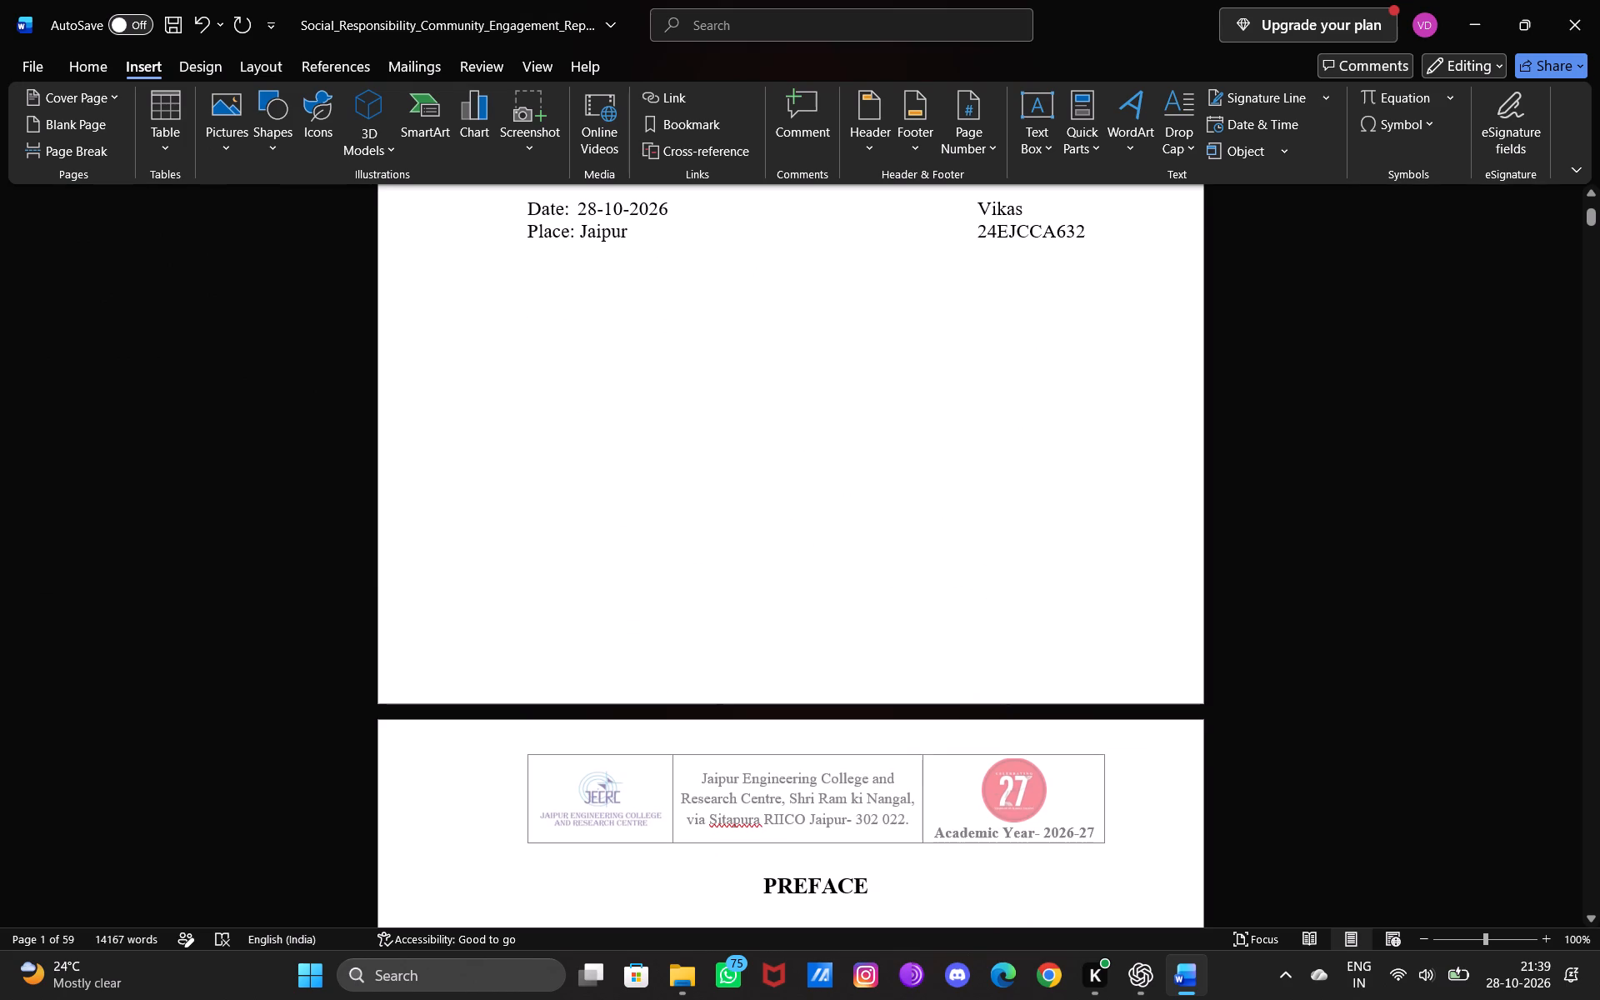
Remove the blank lines above the CANDIDATE'S DECLARATION heading so it sits directly below the page header.
{"action": "scroll", "coordinate": [751, 538], "scroll_direction": "up", "scroll_amount": 3}
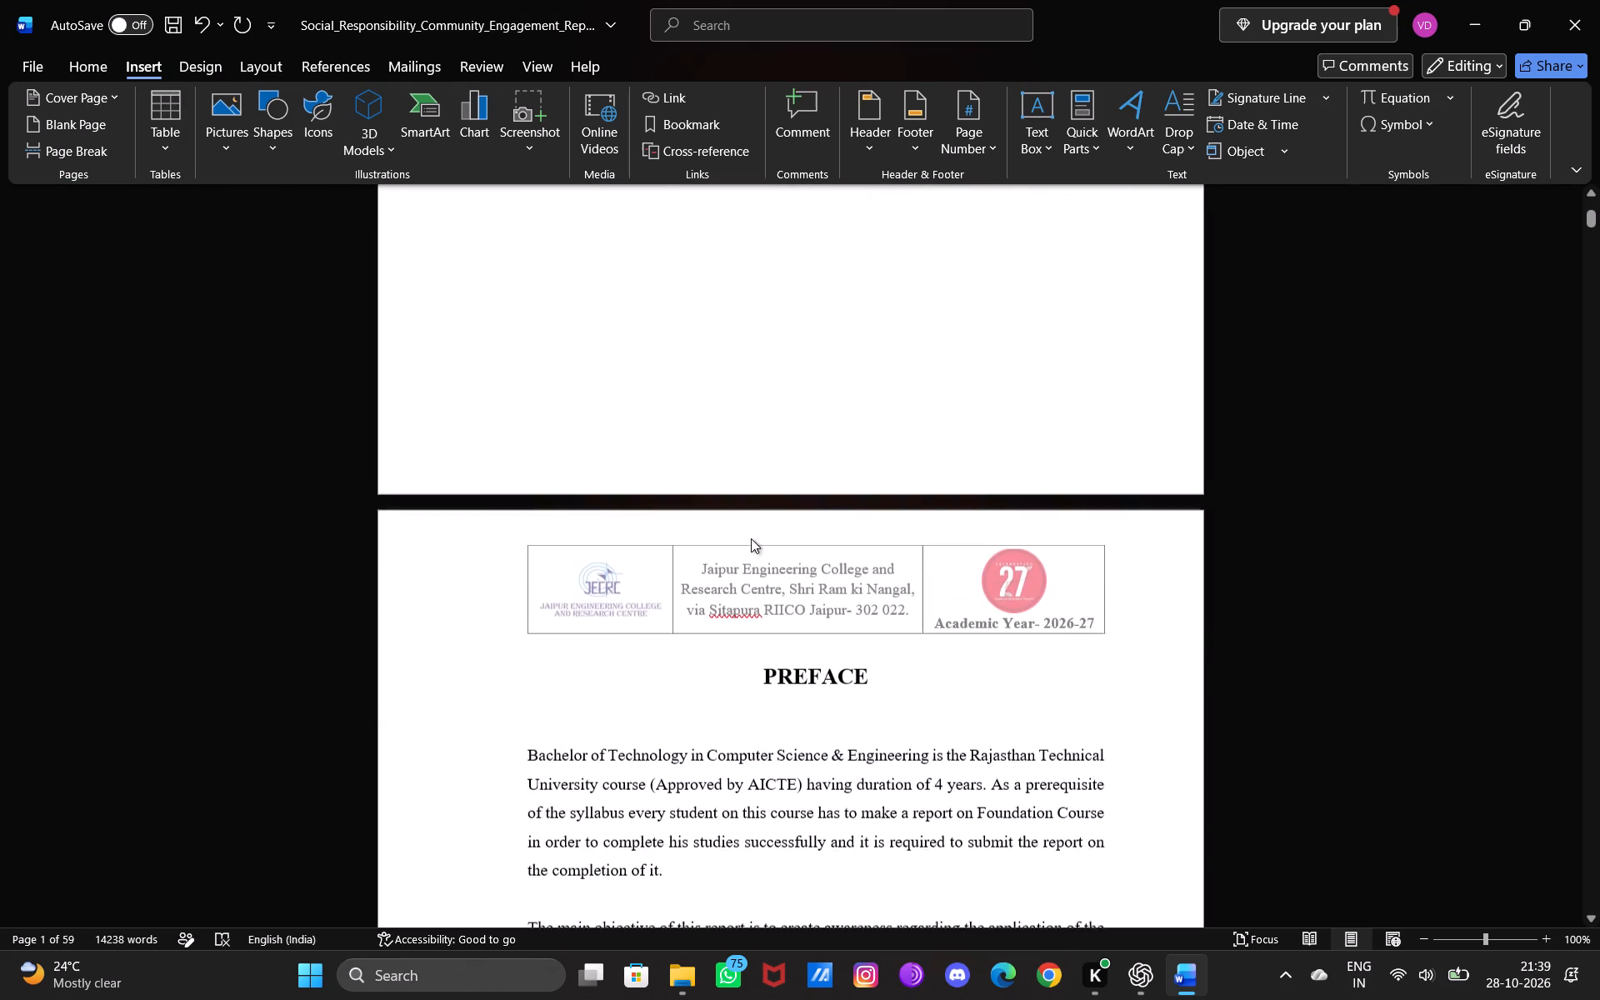
{"action": "scroll", "coordinate": [751, 538], "scroll_direction": "up", "scroll_amount": 2}
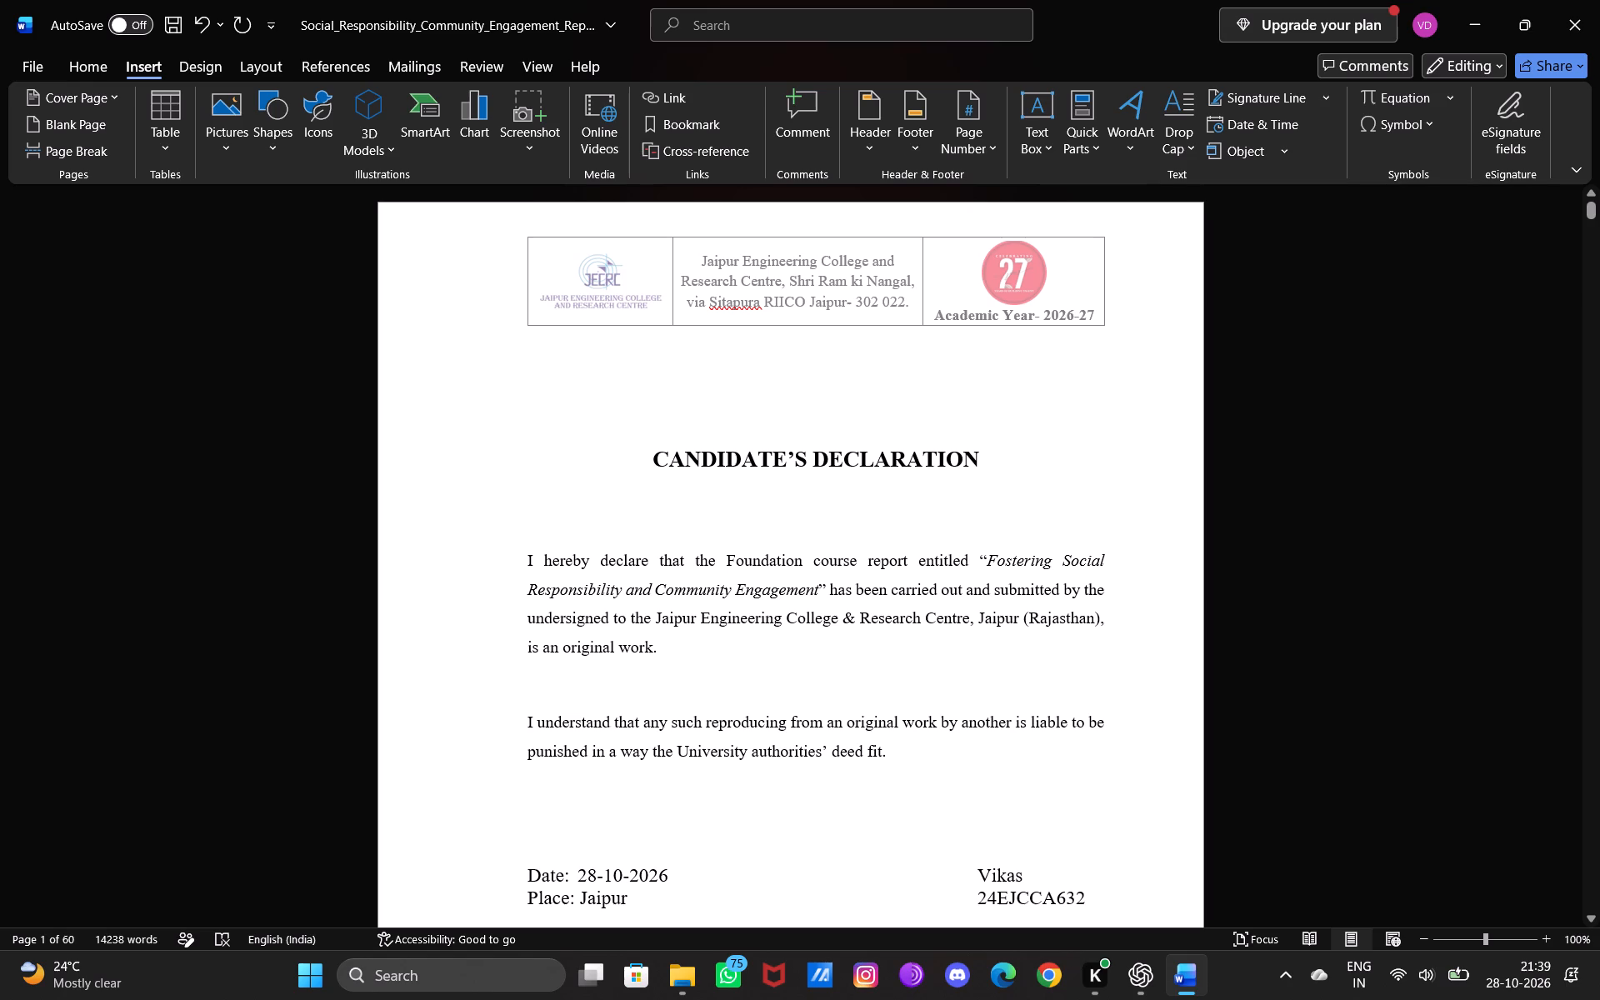
{"action": "left_click", "coordinate": [653, 462]}
{"action": "left_click", "coordinate": [527, 466]}
{"action": "triple_click", "coordinate": [527, 466]}
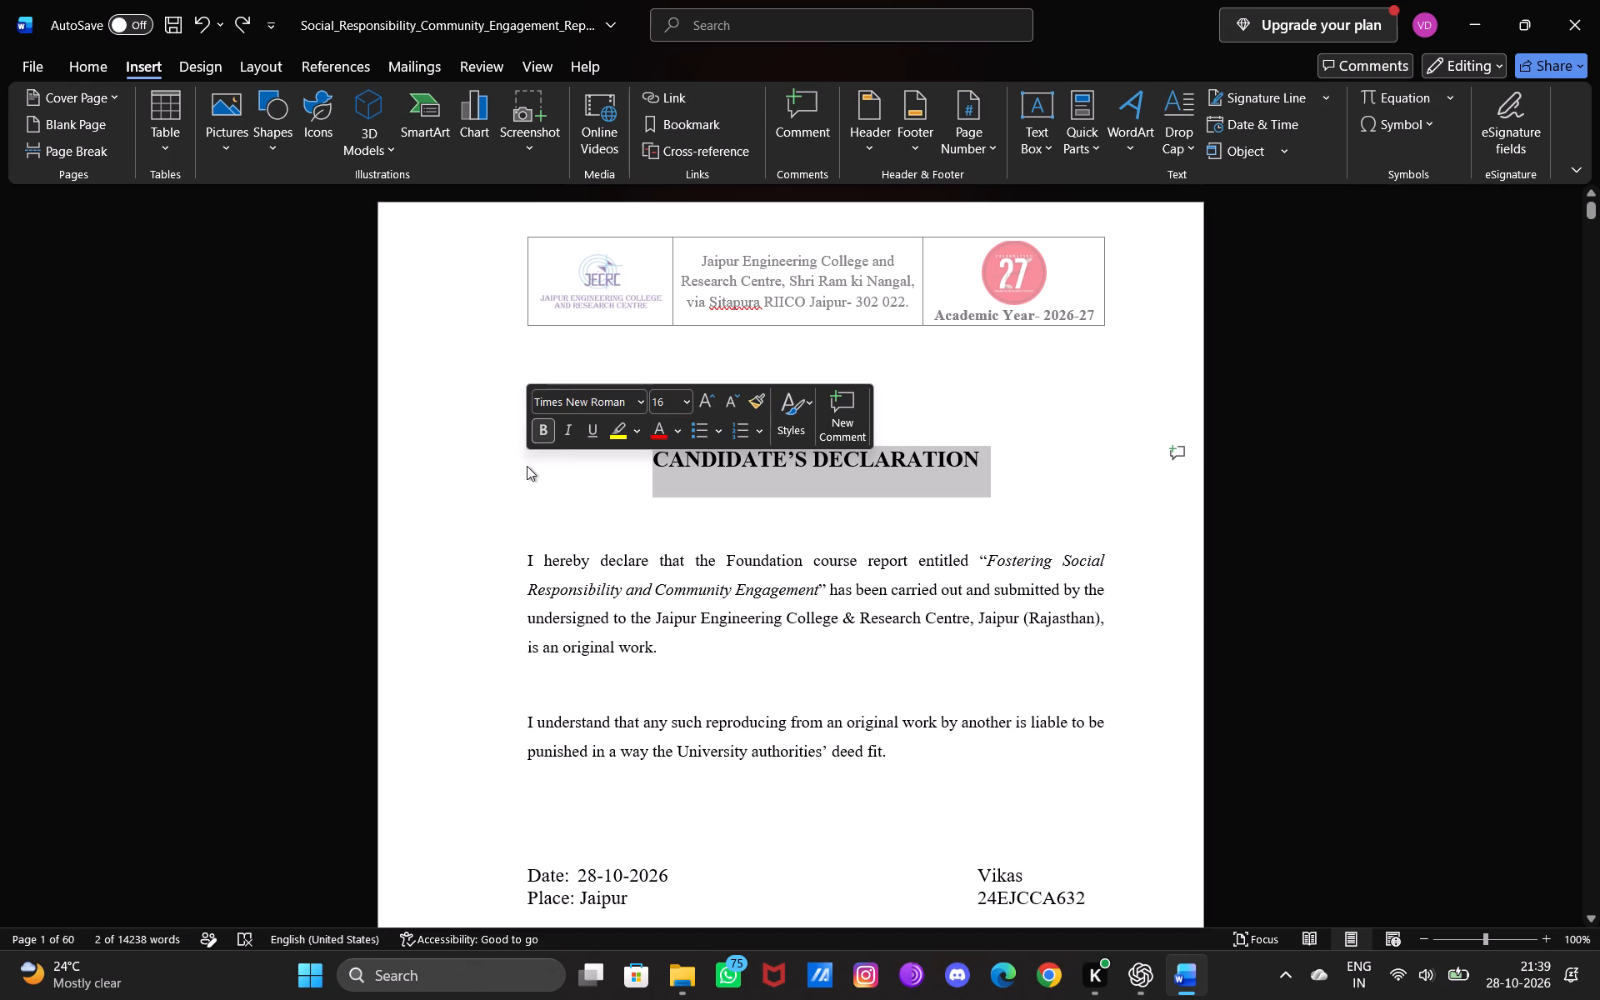
{"action": "left_click", "coordinate": [527, 466]}
{"action": "left_click", "coordinate": [527, 464]}
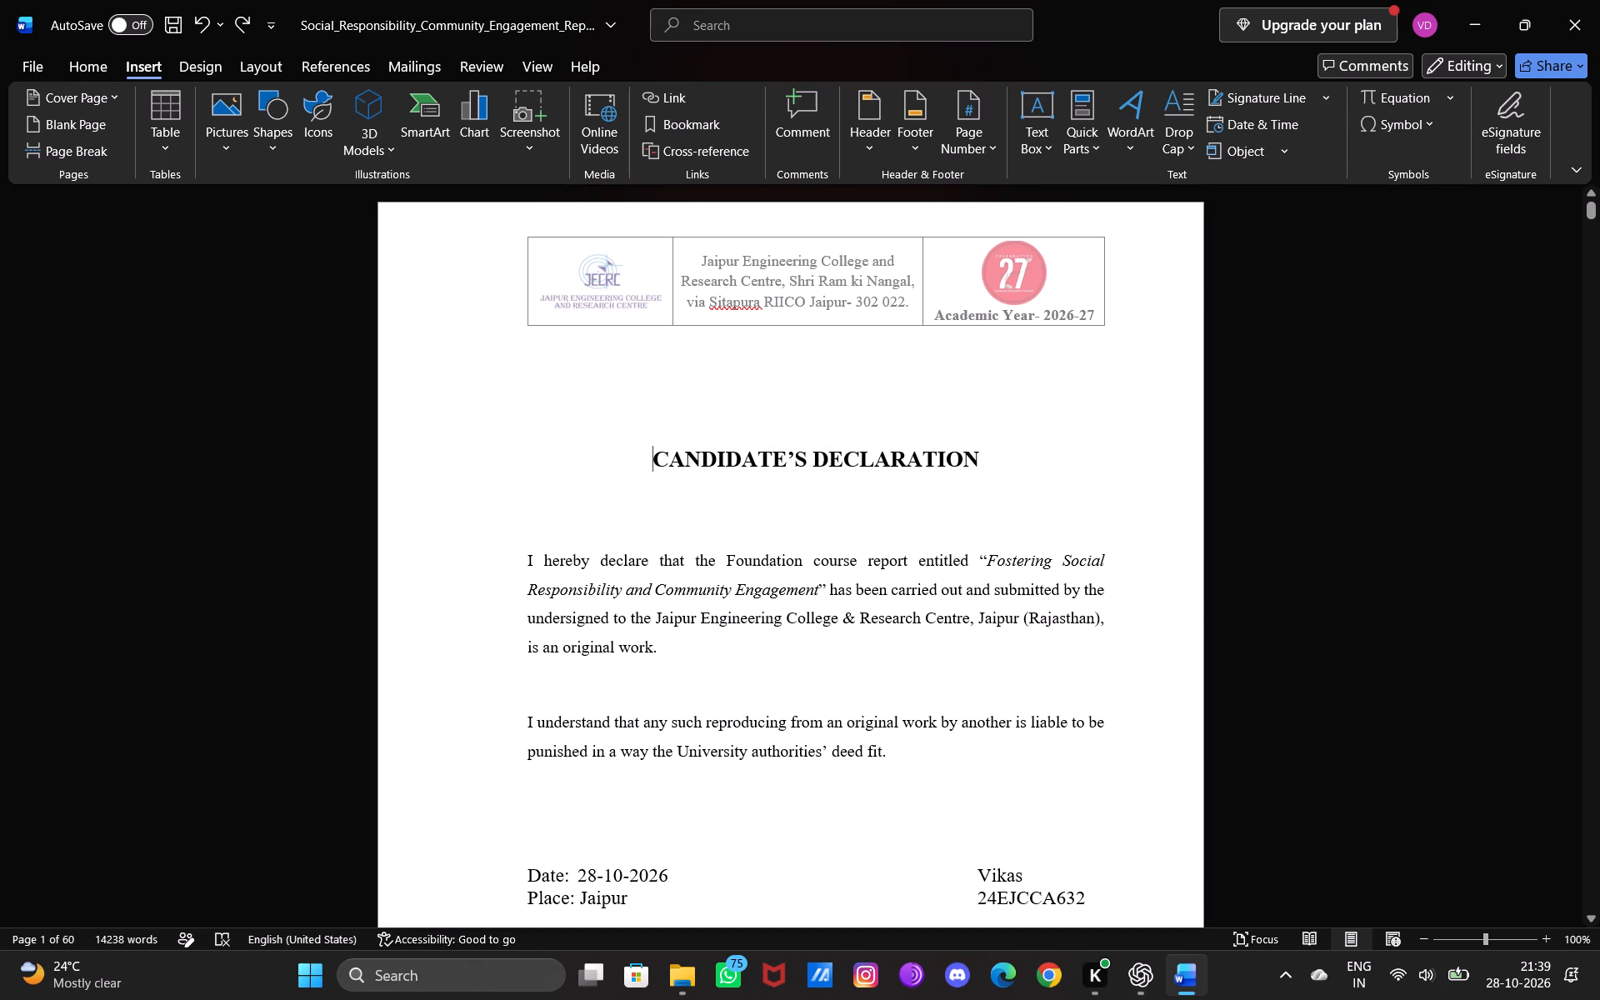
{"action": "key", "text": "BackSpace"}
{"action": "key", "text": "BackSpace"}
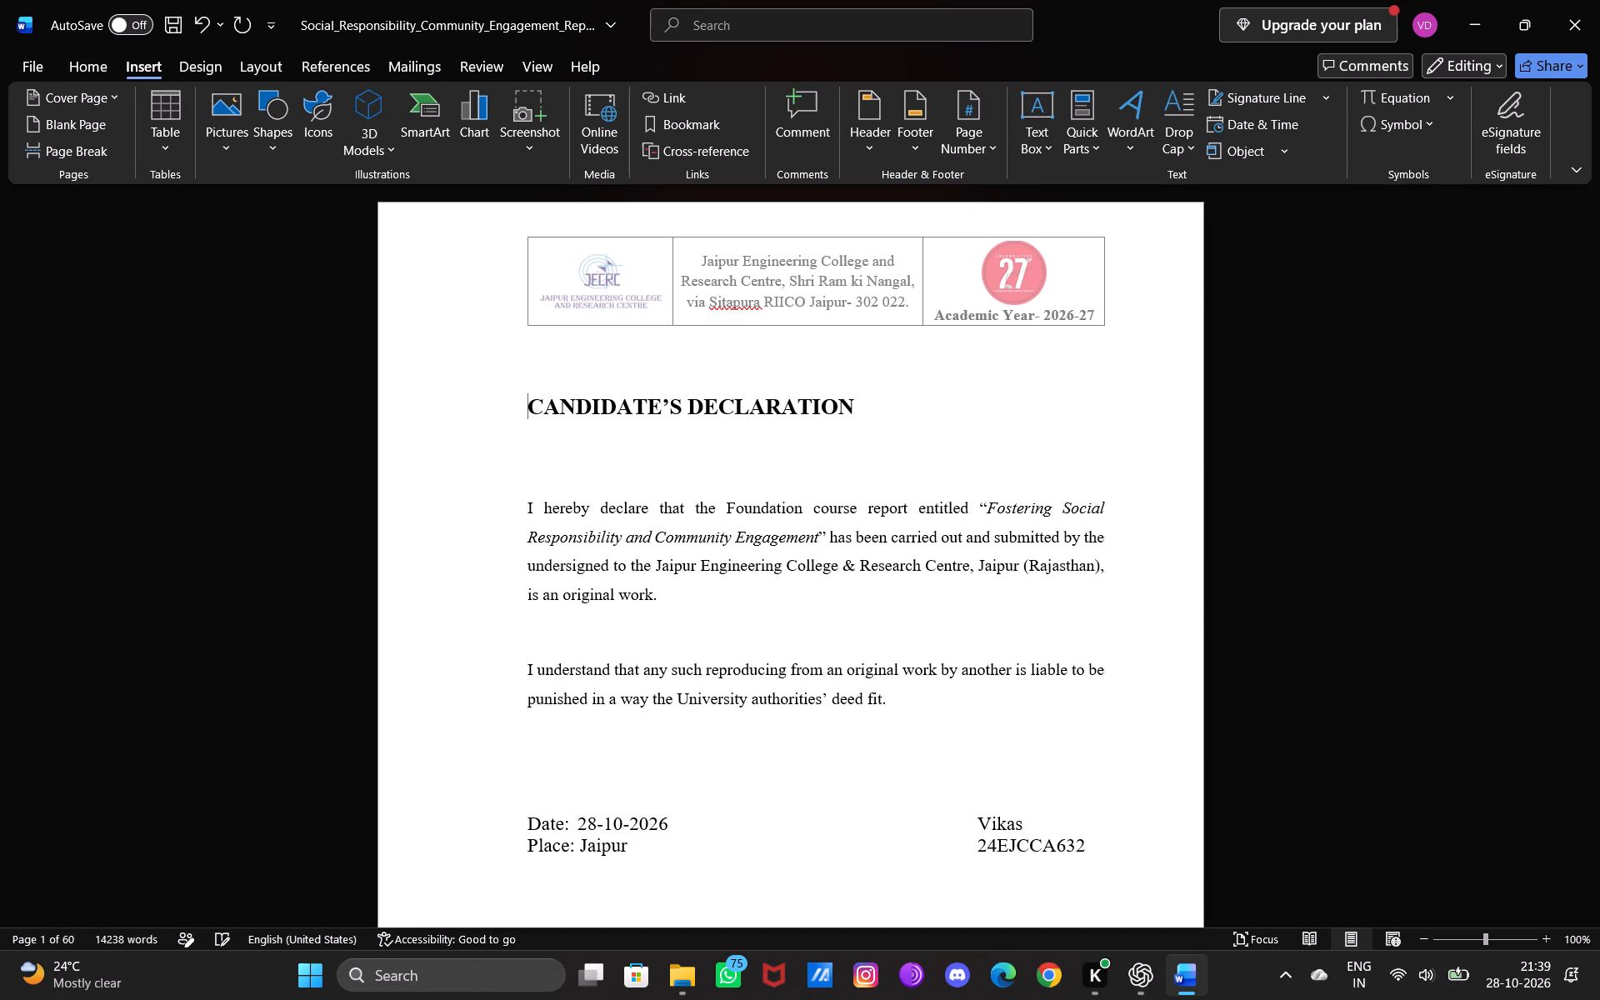
{"action": "key", "text": "BackSpace"}
Shift the CANDIDATE'S DECLARATION heading back to about the middle of its line with leading spaces.
{"action": "key", "text": "space"}
{"action": "key", "text": "space"}
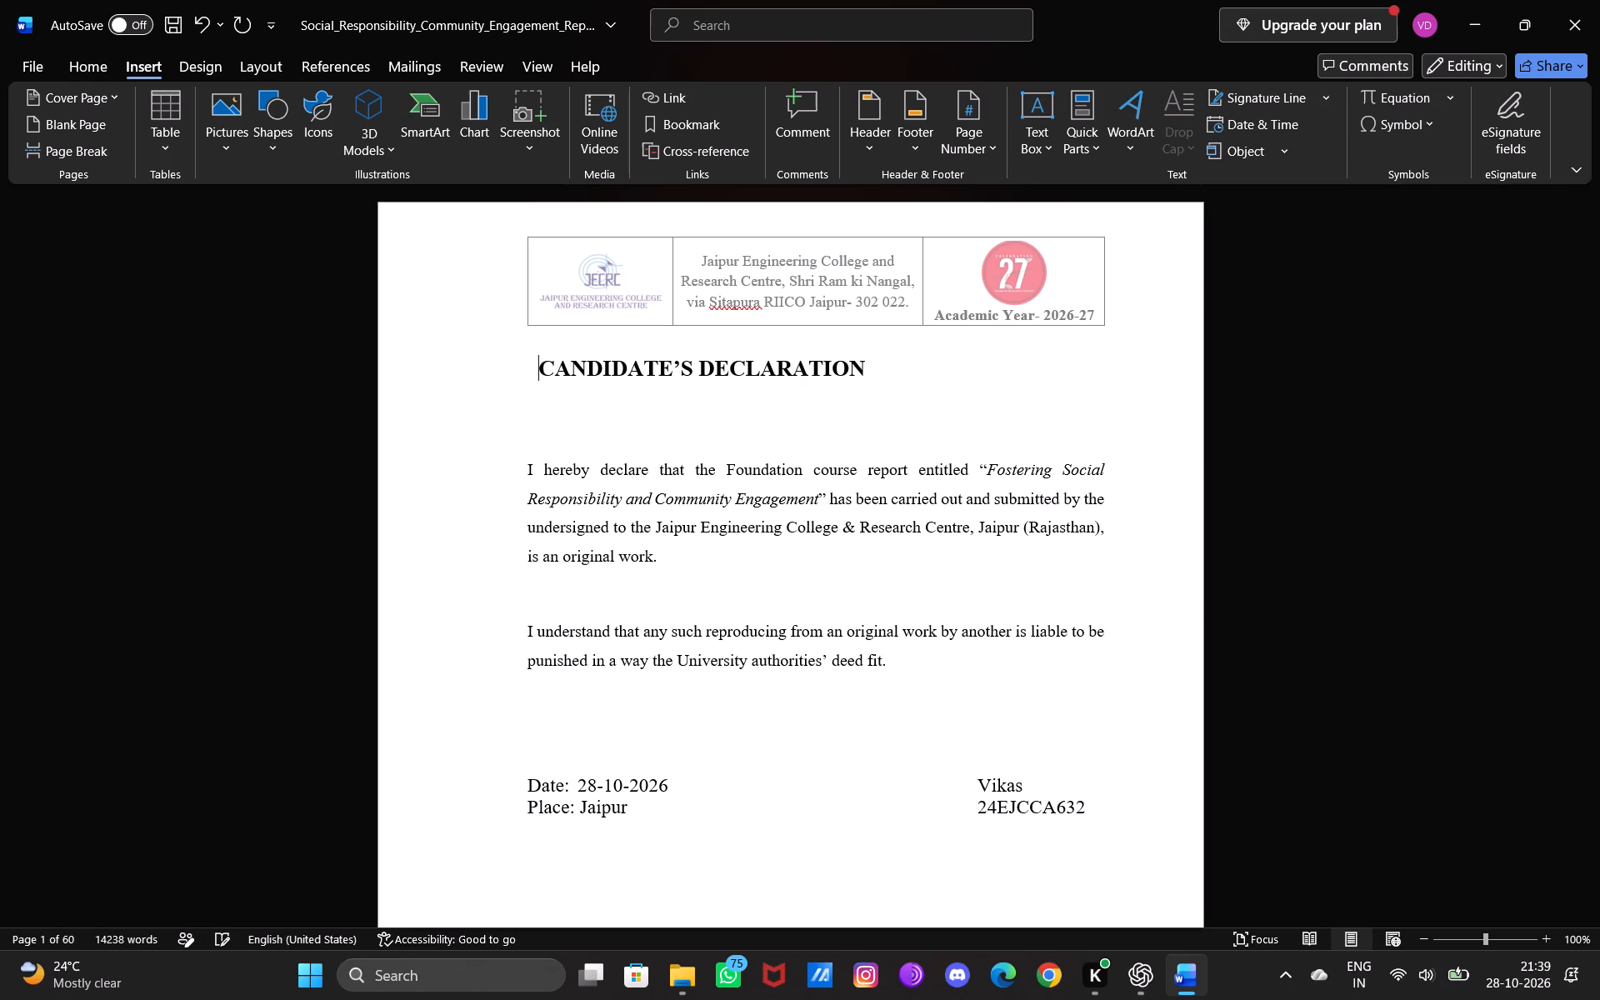
{"action": "key", "text": "space"}
{"action": "key", "text": "space"}
{"action": "key", "text": "space"}
{"action": "key", "text": "space"}
{"action": "key", "text": "space"}
{"action": "key", "text": "space"}
{"action": "key", "text": "space"}
{"action": "key", "text": "space"}
{"action": "key", "text": "space"}
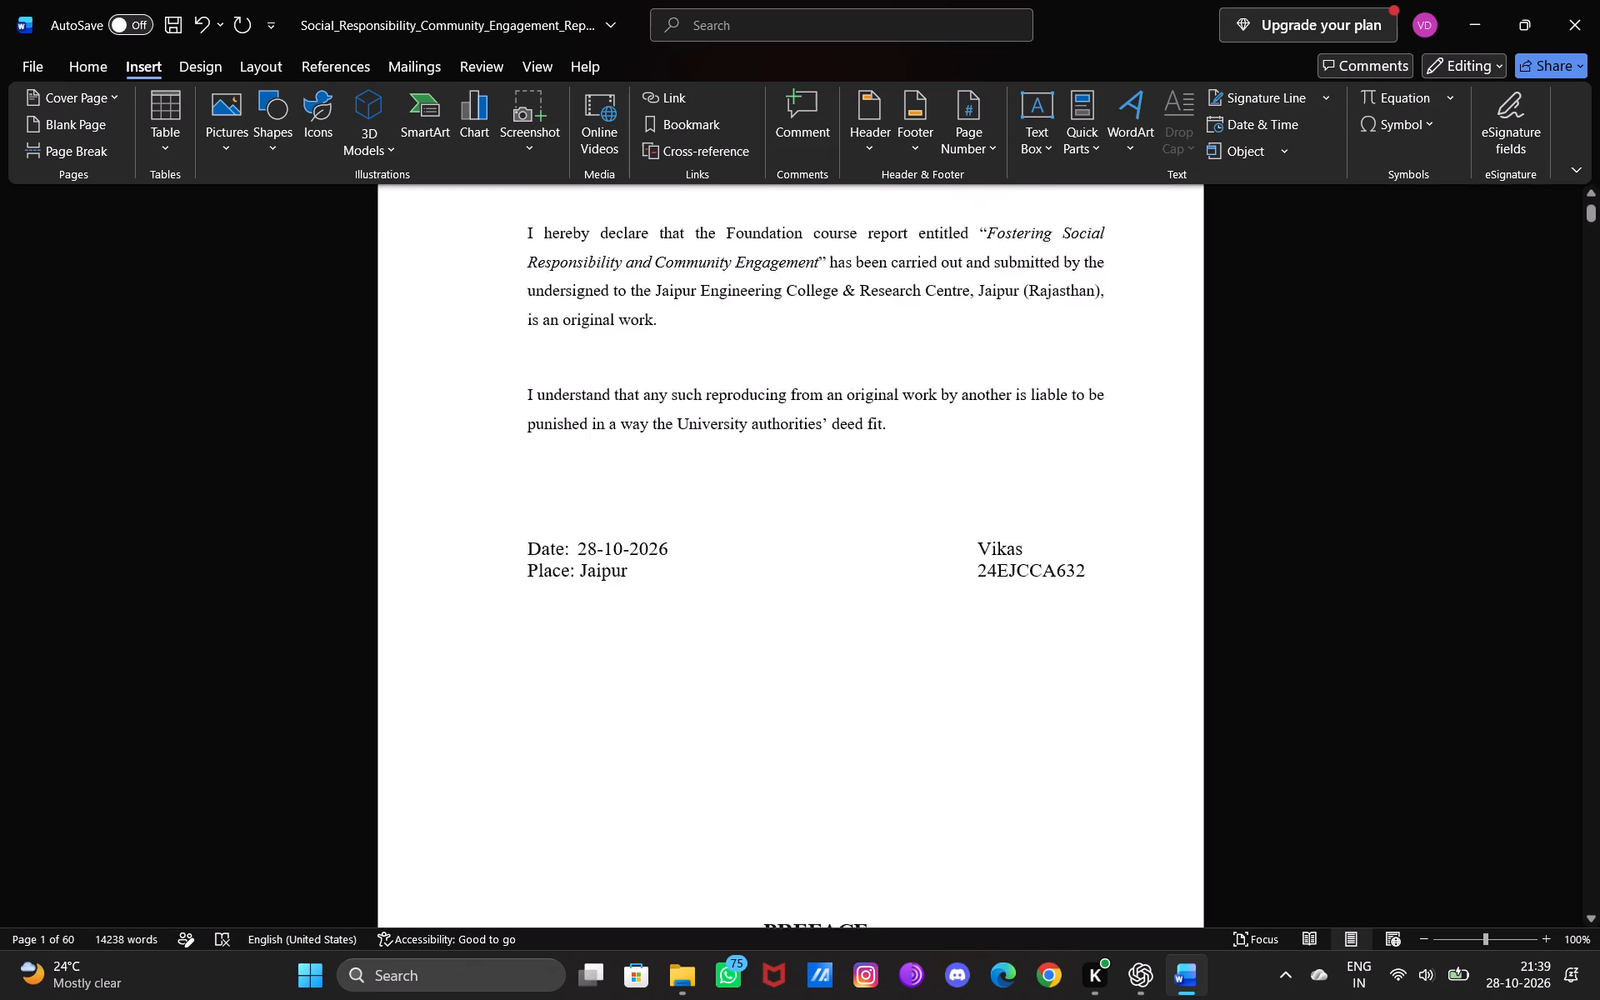
{"action": "key", "text": "BackSpace"}
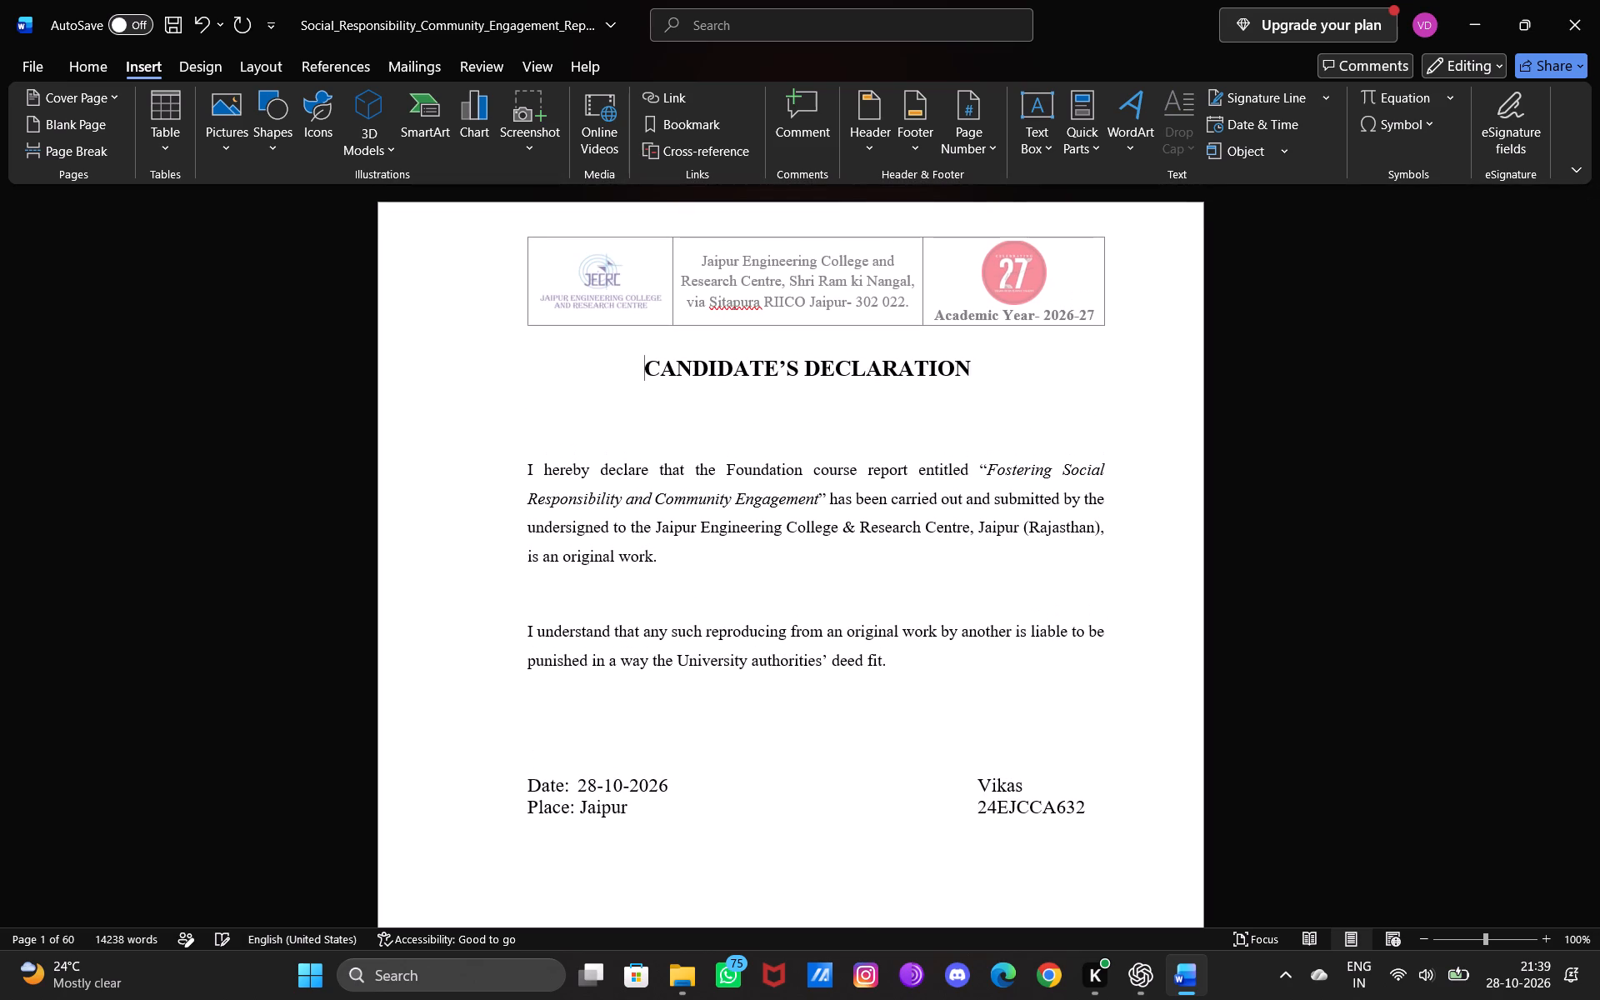
Add three line breaks before the PREFACE heading so it moves to the top of the next page, above its text.
{"action": "scroll", "coordinate": [717, 433], "scroll_direction": "down", "scroll_amount": 4}
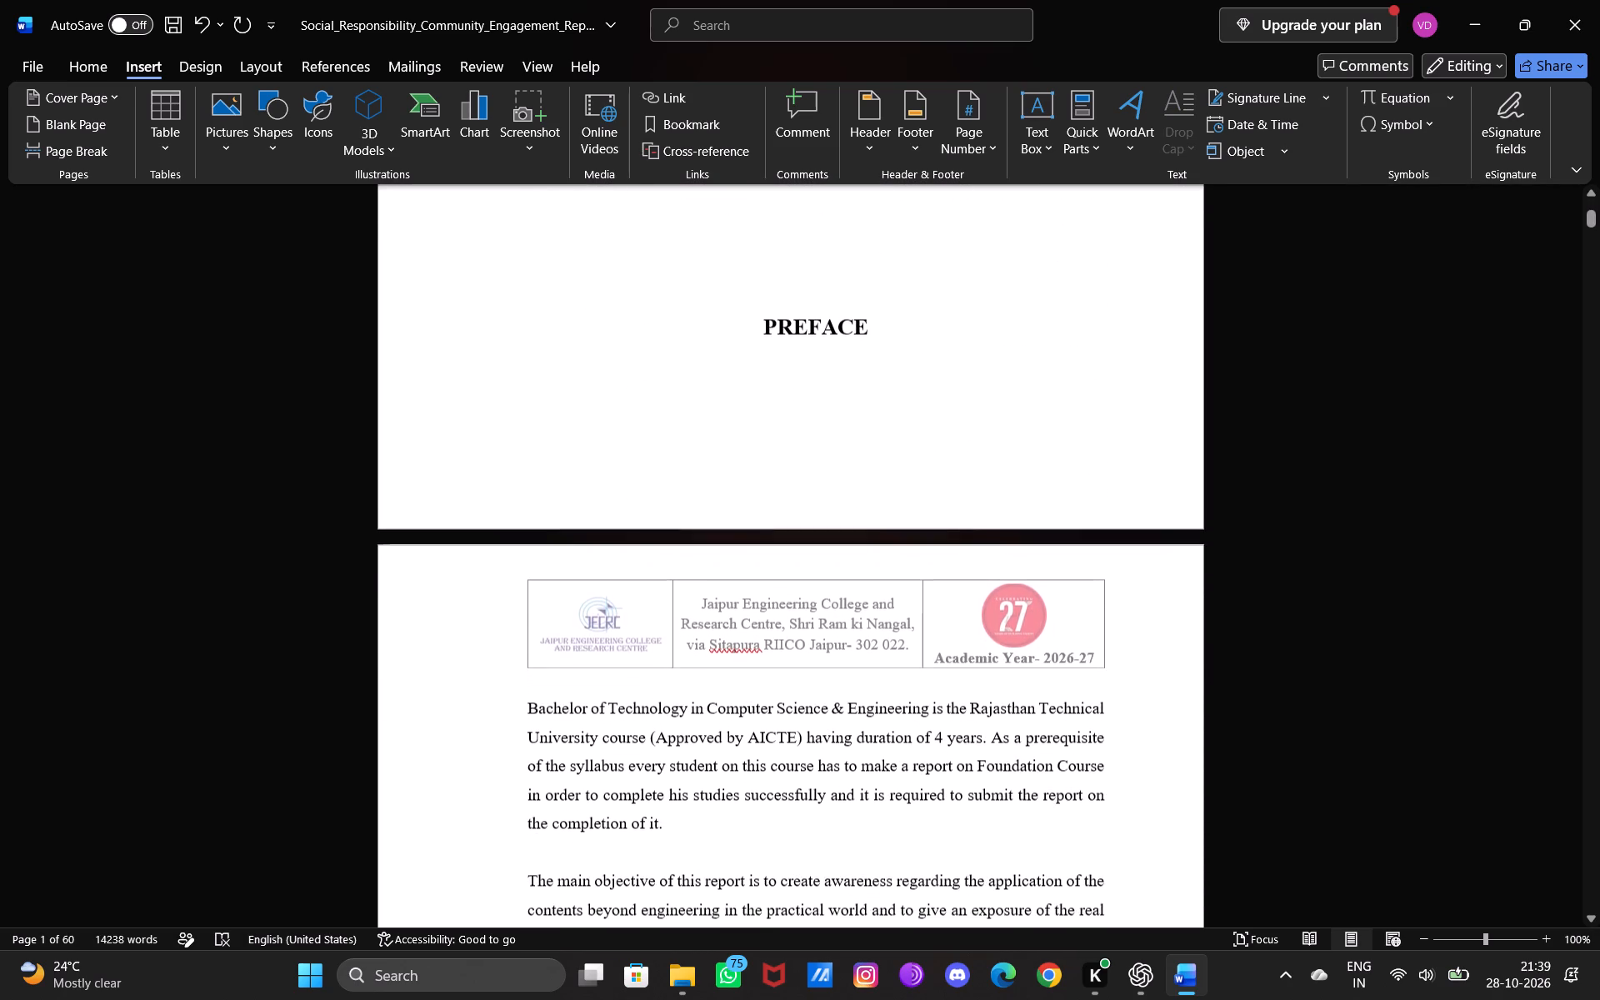
{"action": "scroll", "coordinate": [717, 433], "scroll_direction": "down", "scroll_amount": 1}
{"action": "scroll", "coordinate": [717, 433], "scroll_direction": "right", "scroll_amount": 1}
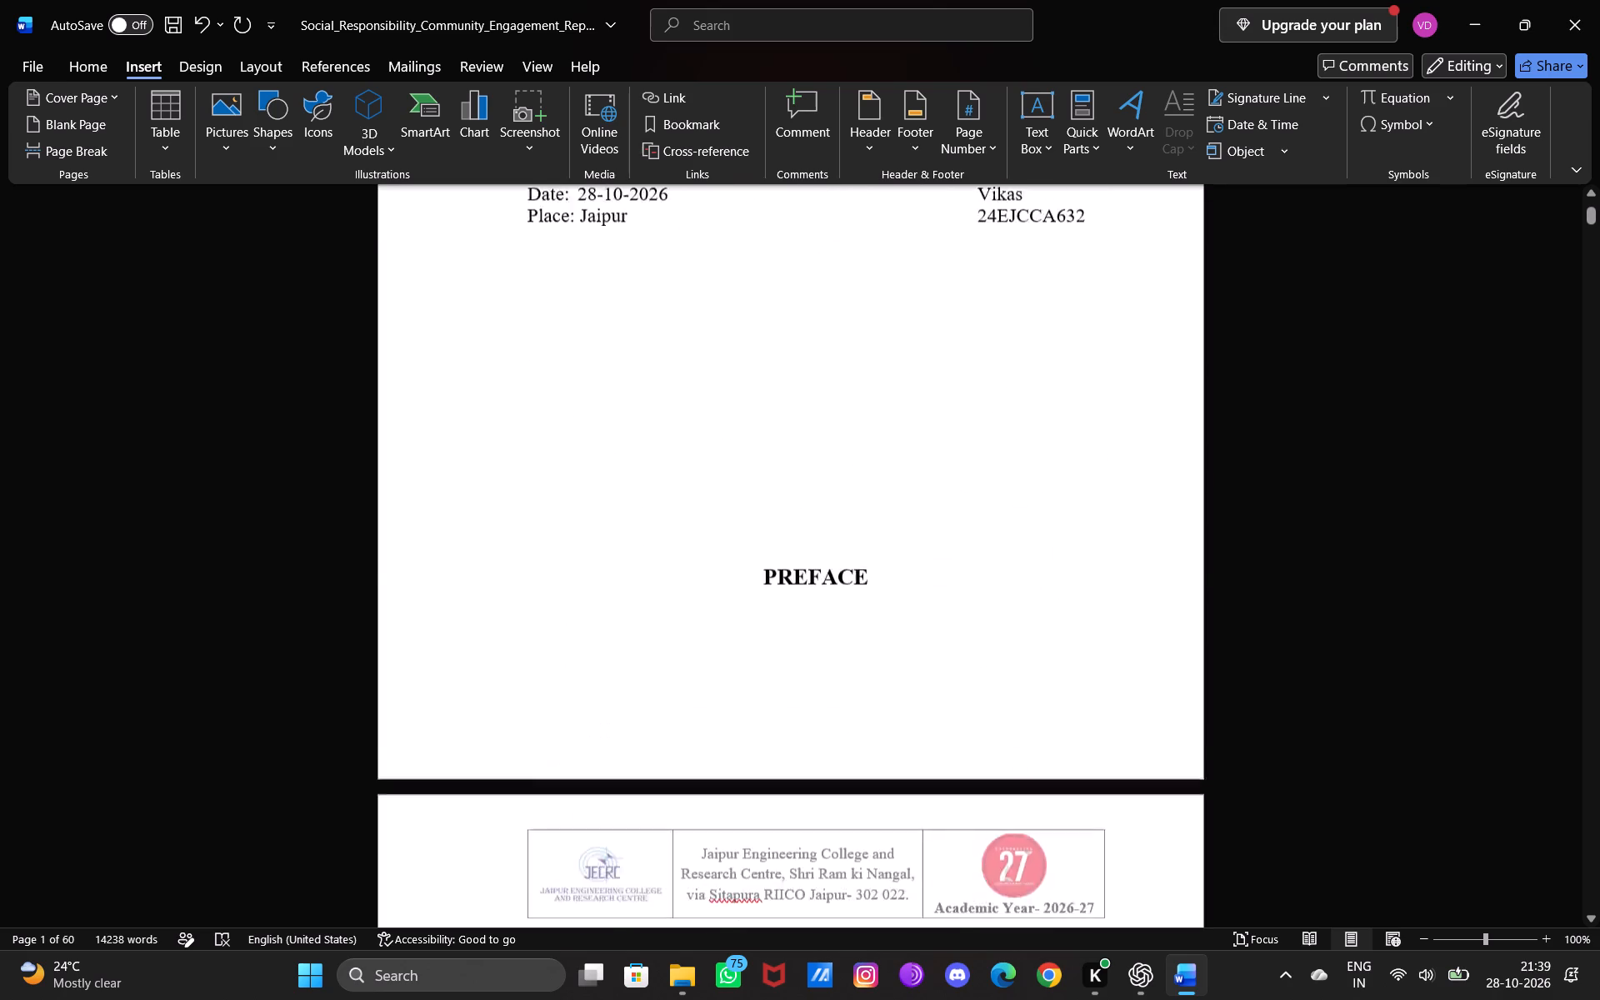
{"action": "scroll", "coordinate": [717, 433], "scroll_direction": "right", "scroll_amount": 2}
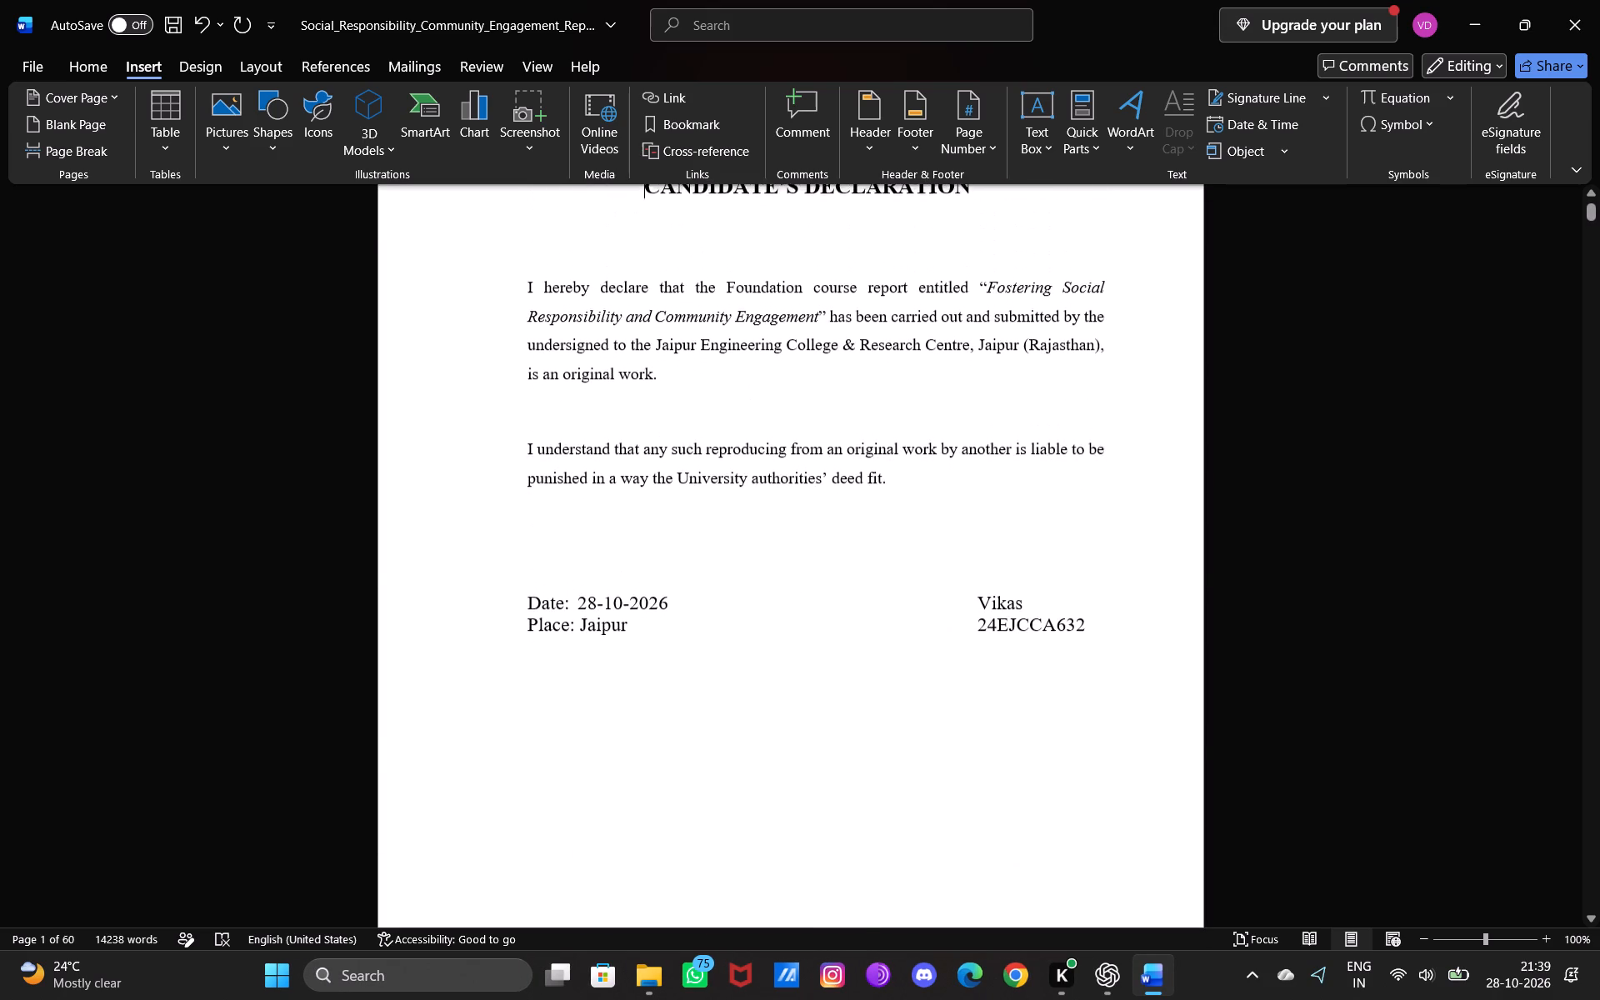
{"action": "scroll", "coordinate": [717, 433], "scroll_direction": "right", "scroll_amount": 1}
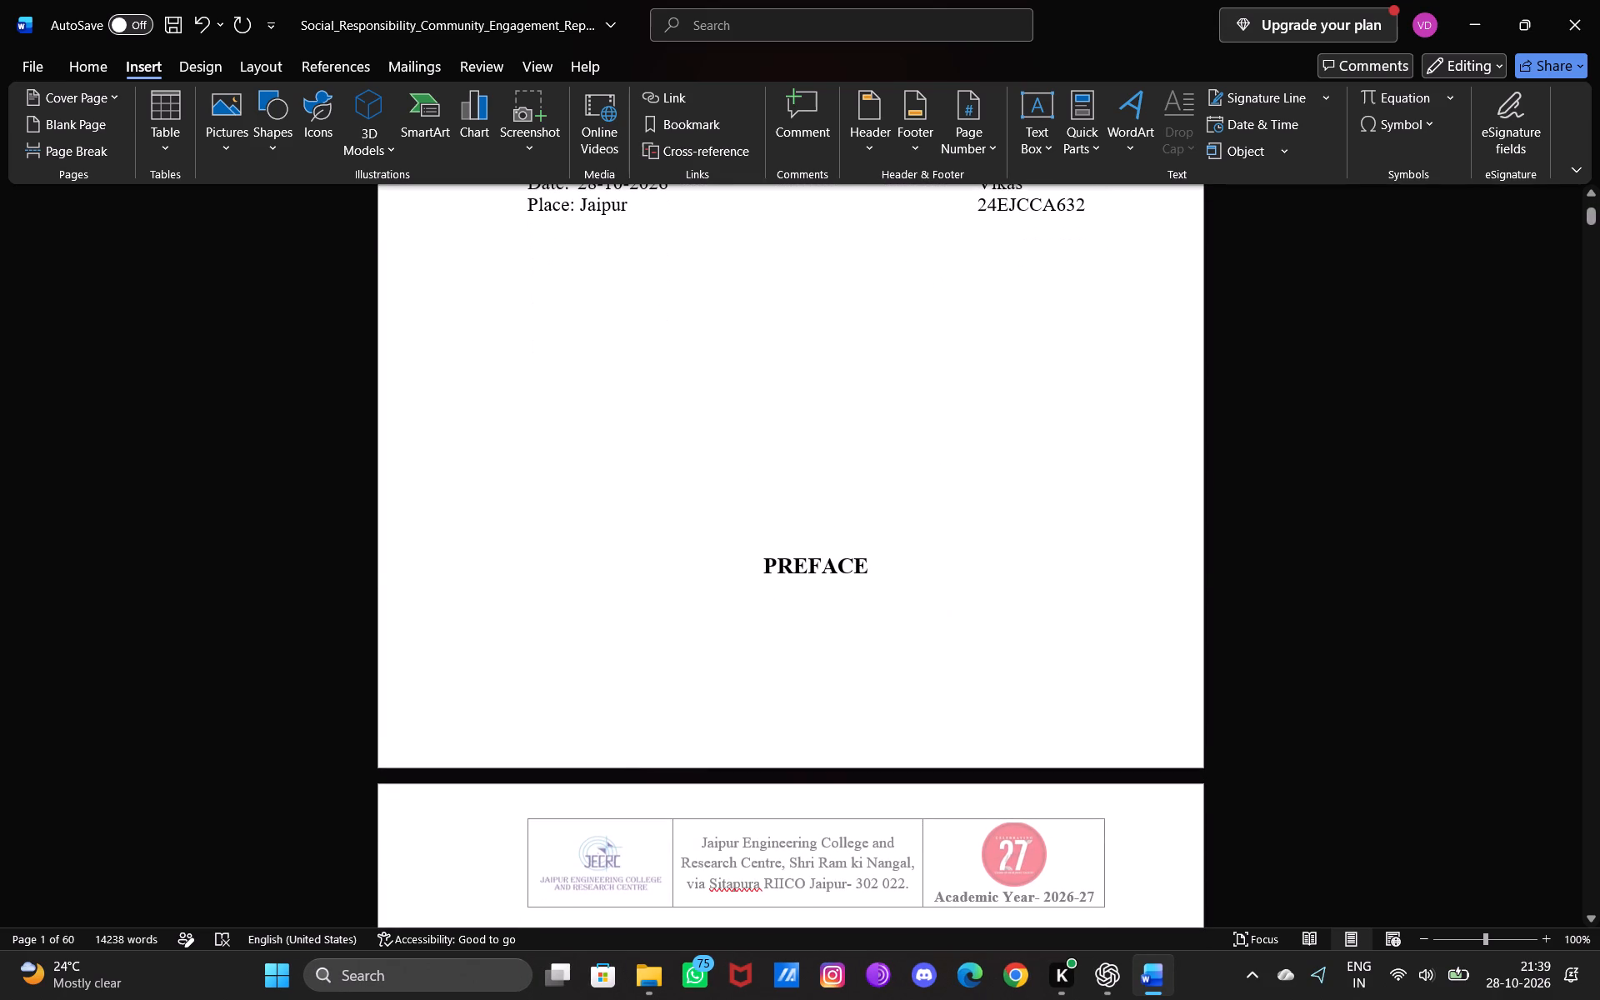
{"action": "left_click", "coordinate": [766, 559]}
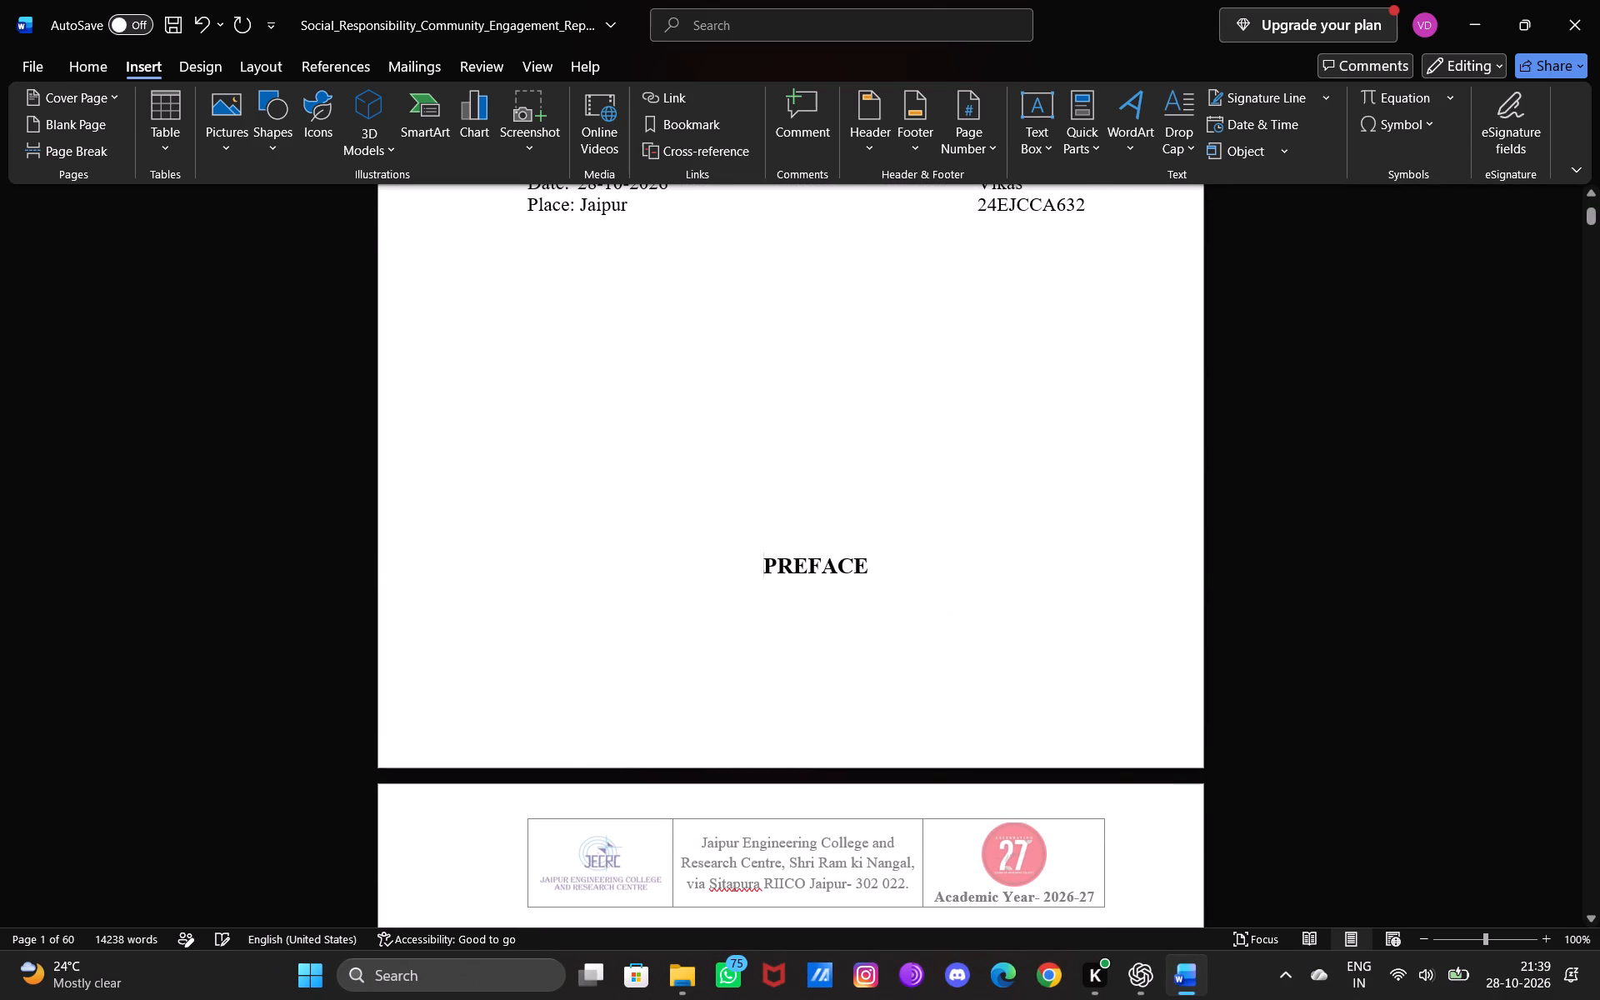
{"action": "key", "text": "Return"}
{"action": "key", "text": "Return"}
{"action": "key", "text": "Return"}
{"action": "scroll", "coordinate": [766, 559], "scroll_direction": "down", "scroll_amount": 1}
{"action": "scroll", "coordinate": [766, 559], "scroll_direction": "up", "scroll_amount": 1}
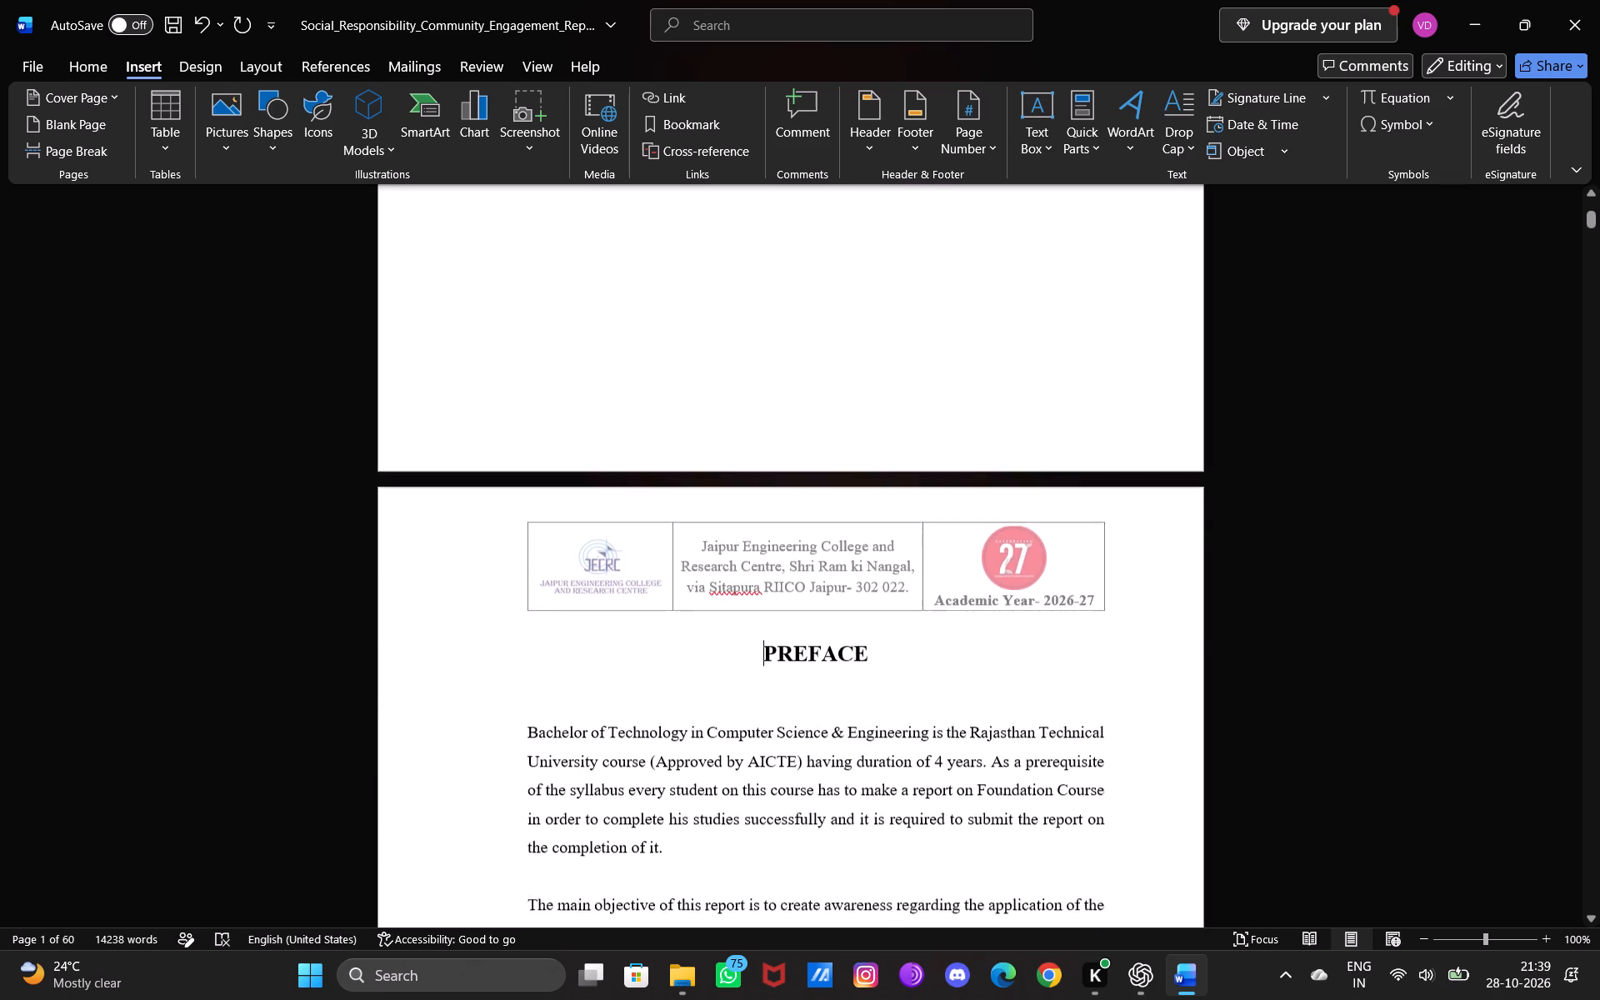
Remove the blank line between the CANDIDATE'S DECLARATION heading and its first paragraph.
{"action": "scroll", "coordinate": [766, 559], "scroll_direction": "up", "scroll_amount": 2}
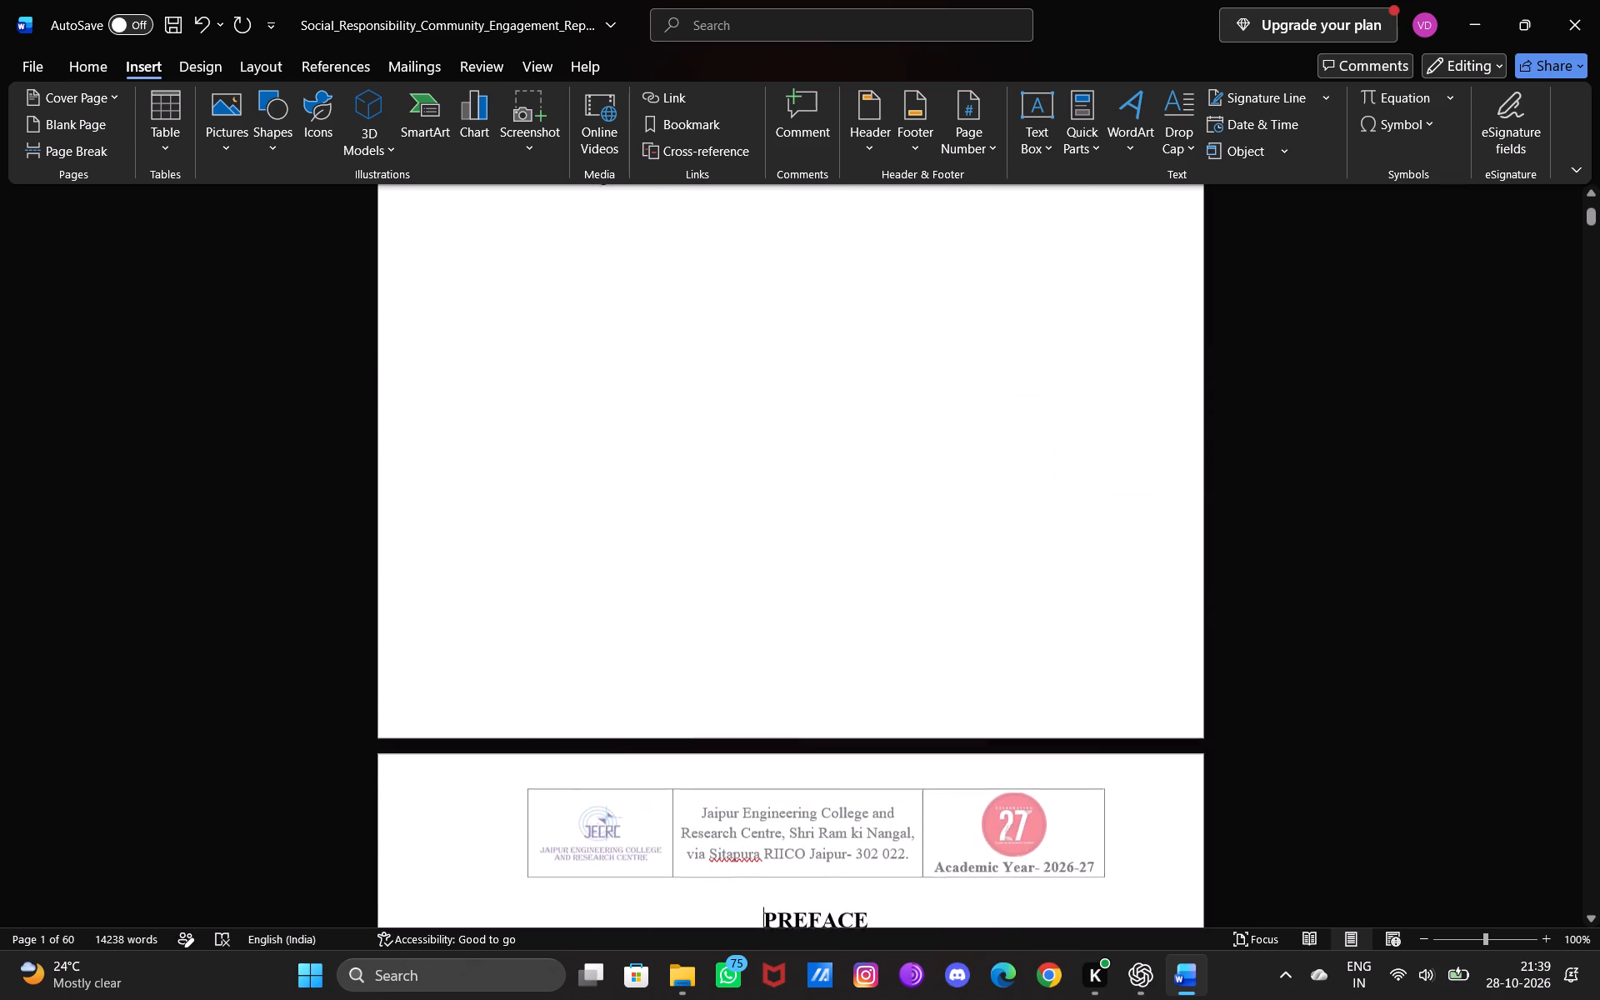
{"action": "scroll", "coordinate": [766, 559], "scroll_direction": "up", "scroll_amount": 2}
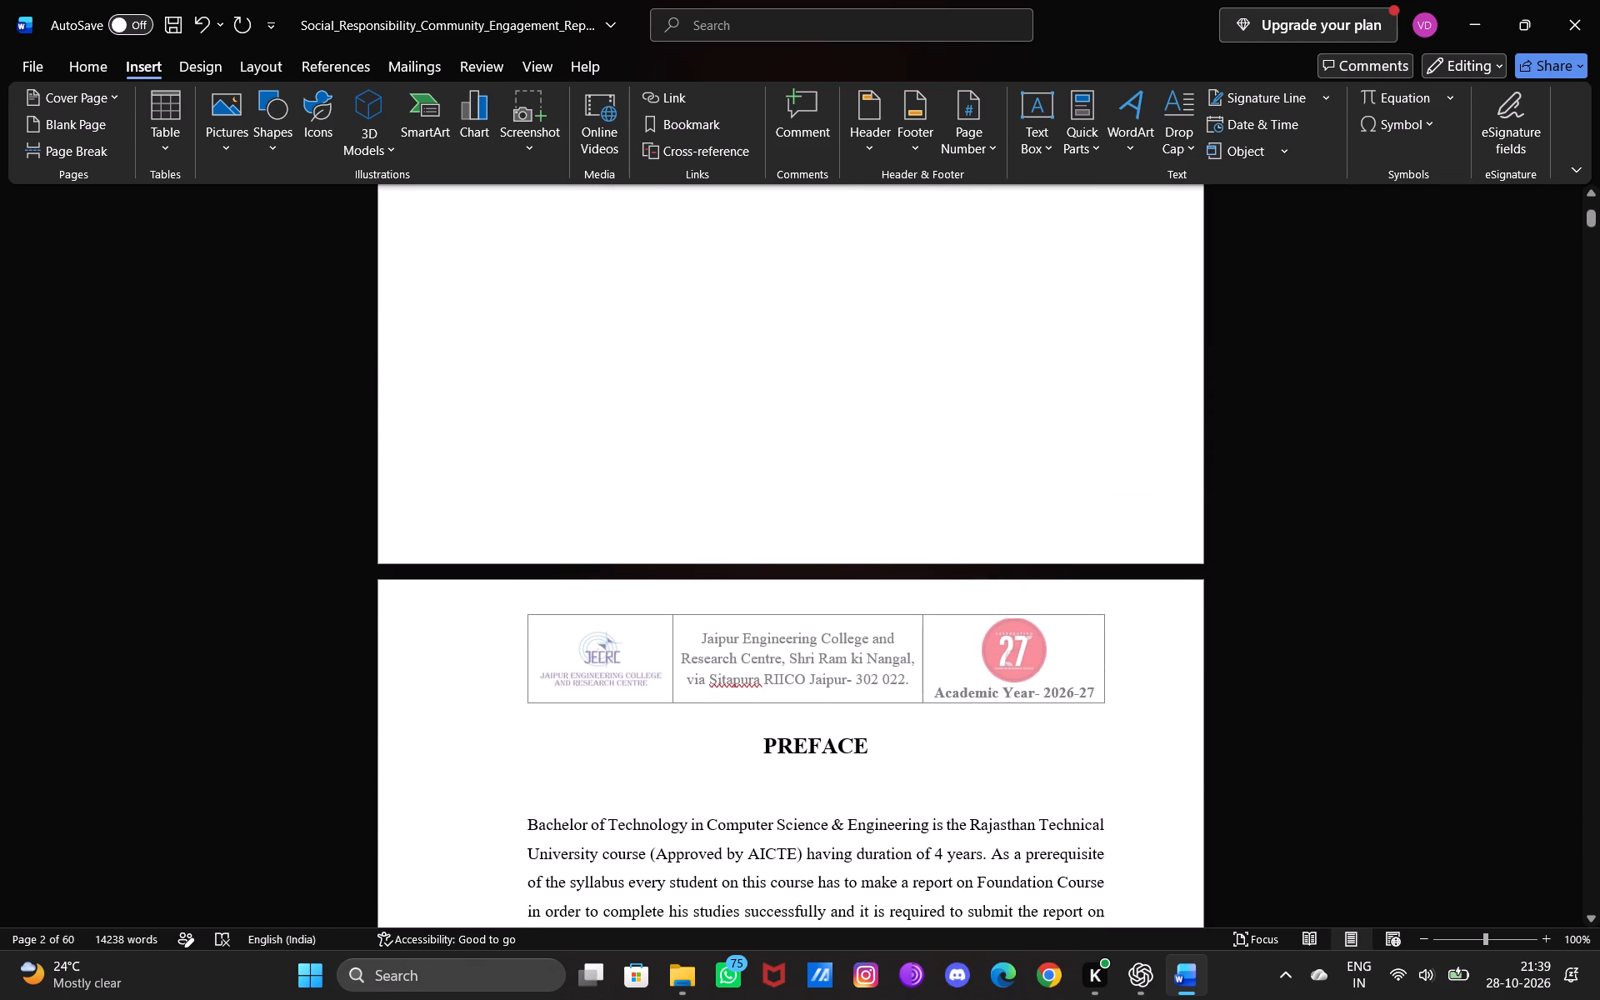
{"action": "scroll", "coordinate": [766, 559], "scroll_direction": "up", "scroll_amount": 1}
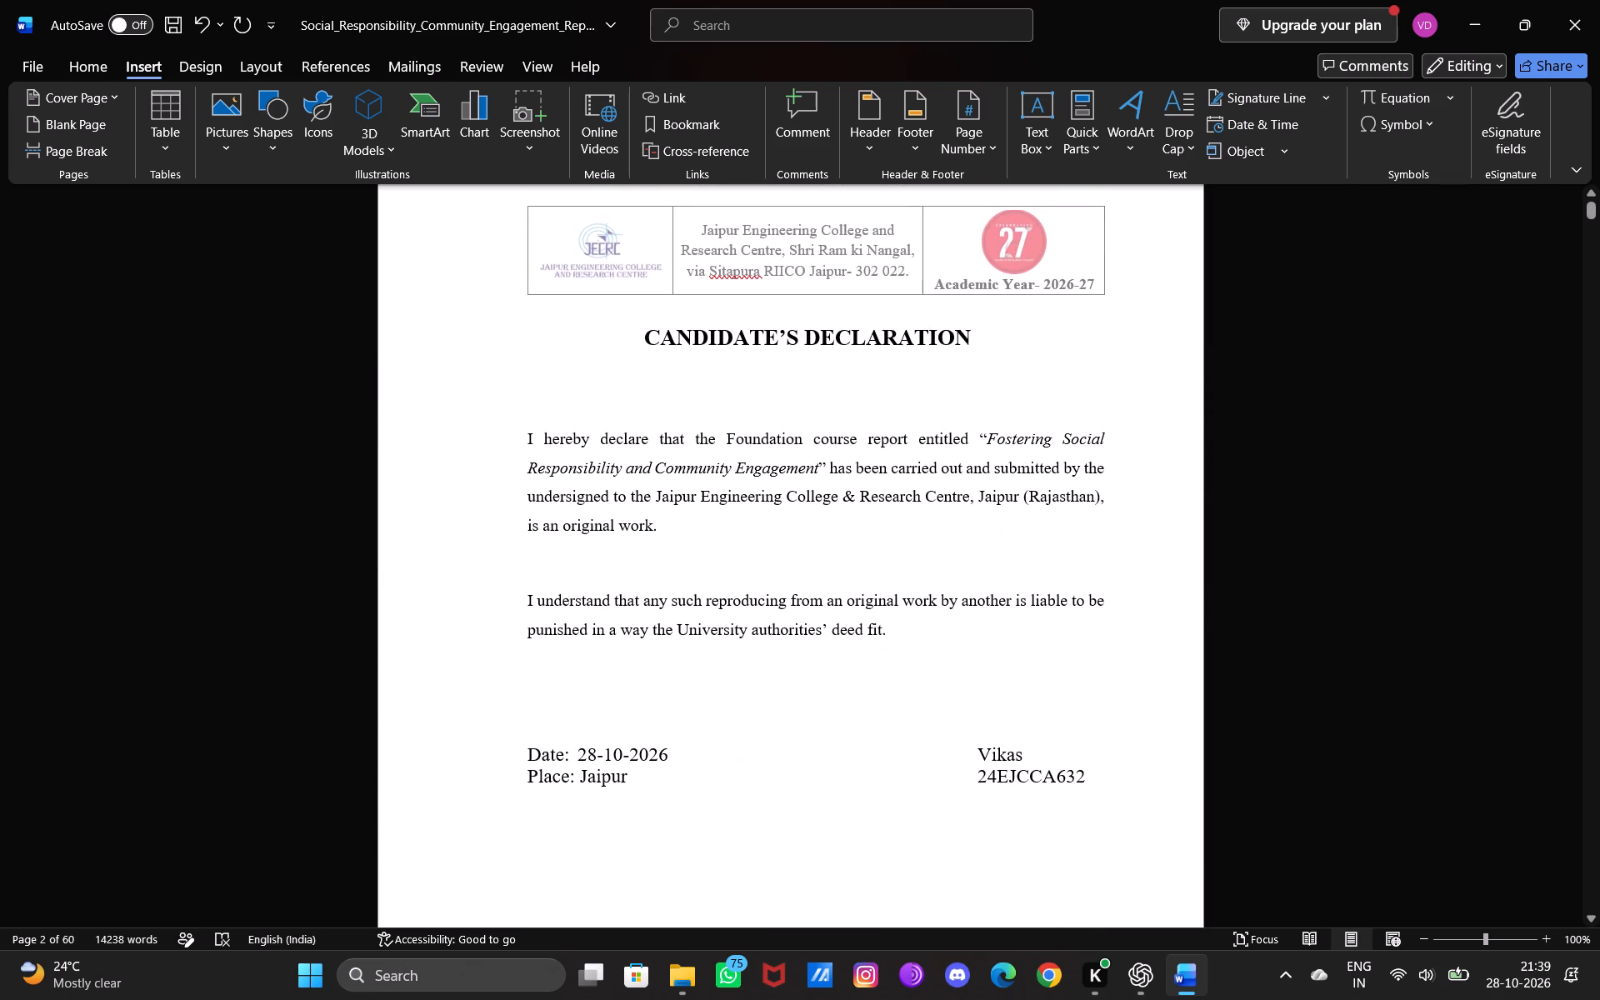
{"action": "left_click", "coordinate": [526, 437]}
{"action": "key", "text": "BackSpace"}
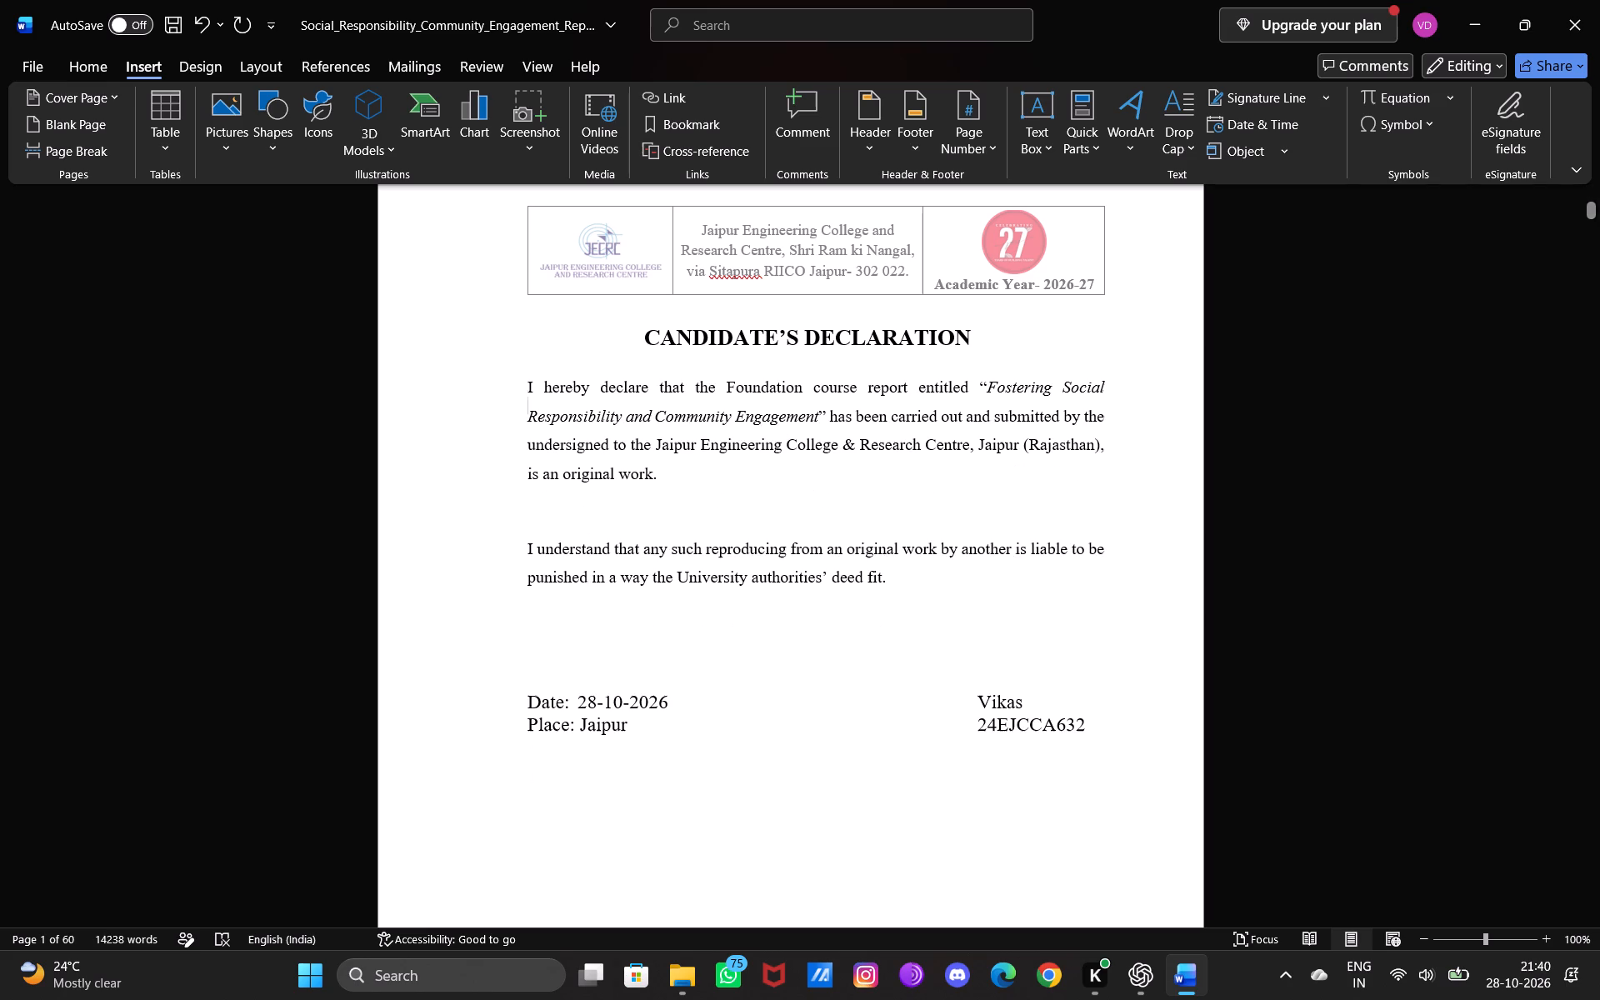
{"action": "scroll", "coordinate": [748, 507], "scroll_direction": "up", "scroll_amount": 2}
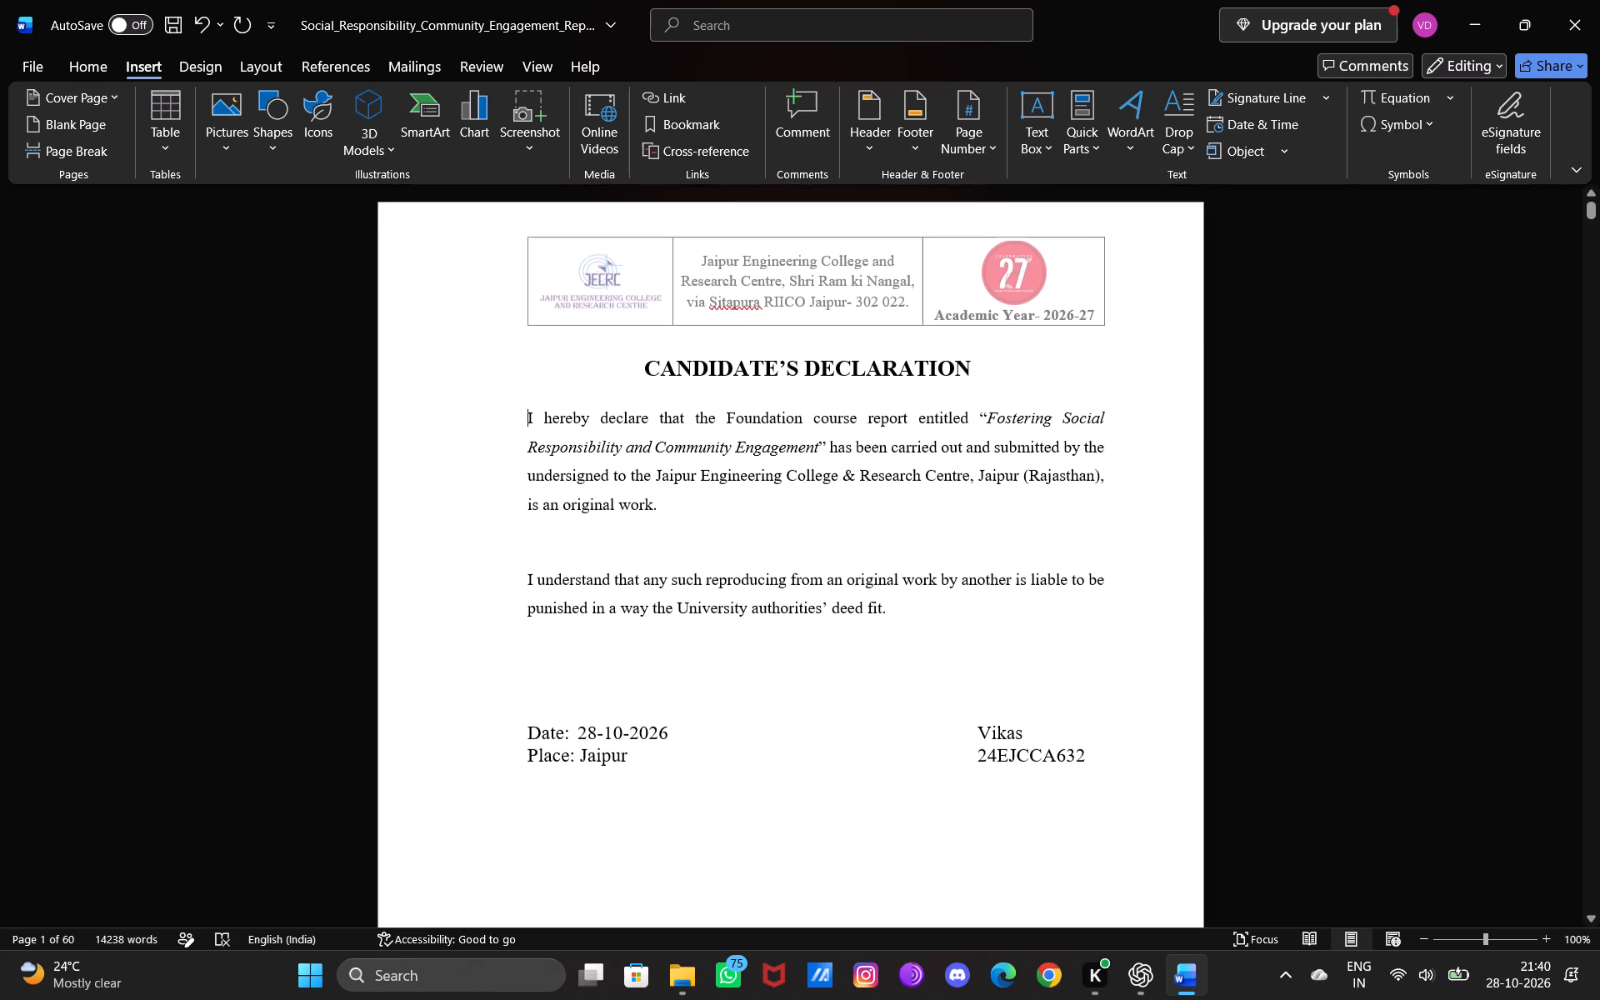
{"action": "scroll", "coordinate": [748, 507], "scroll_direction": "up", "scroll_amount": 1}
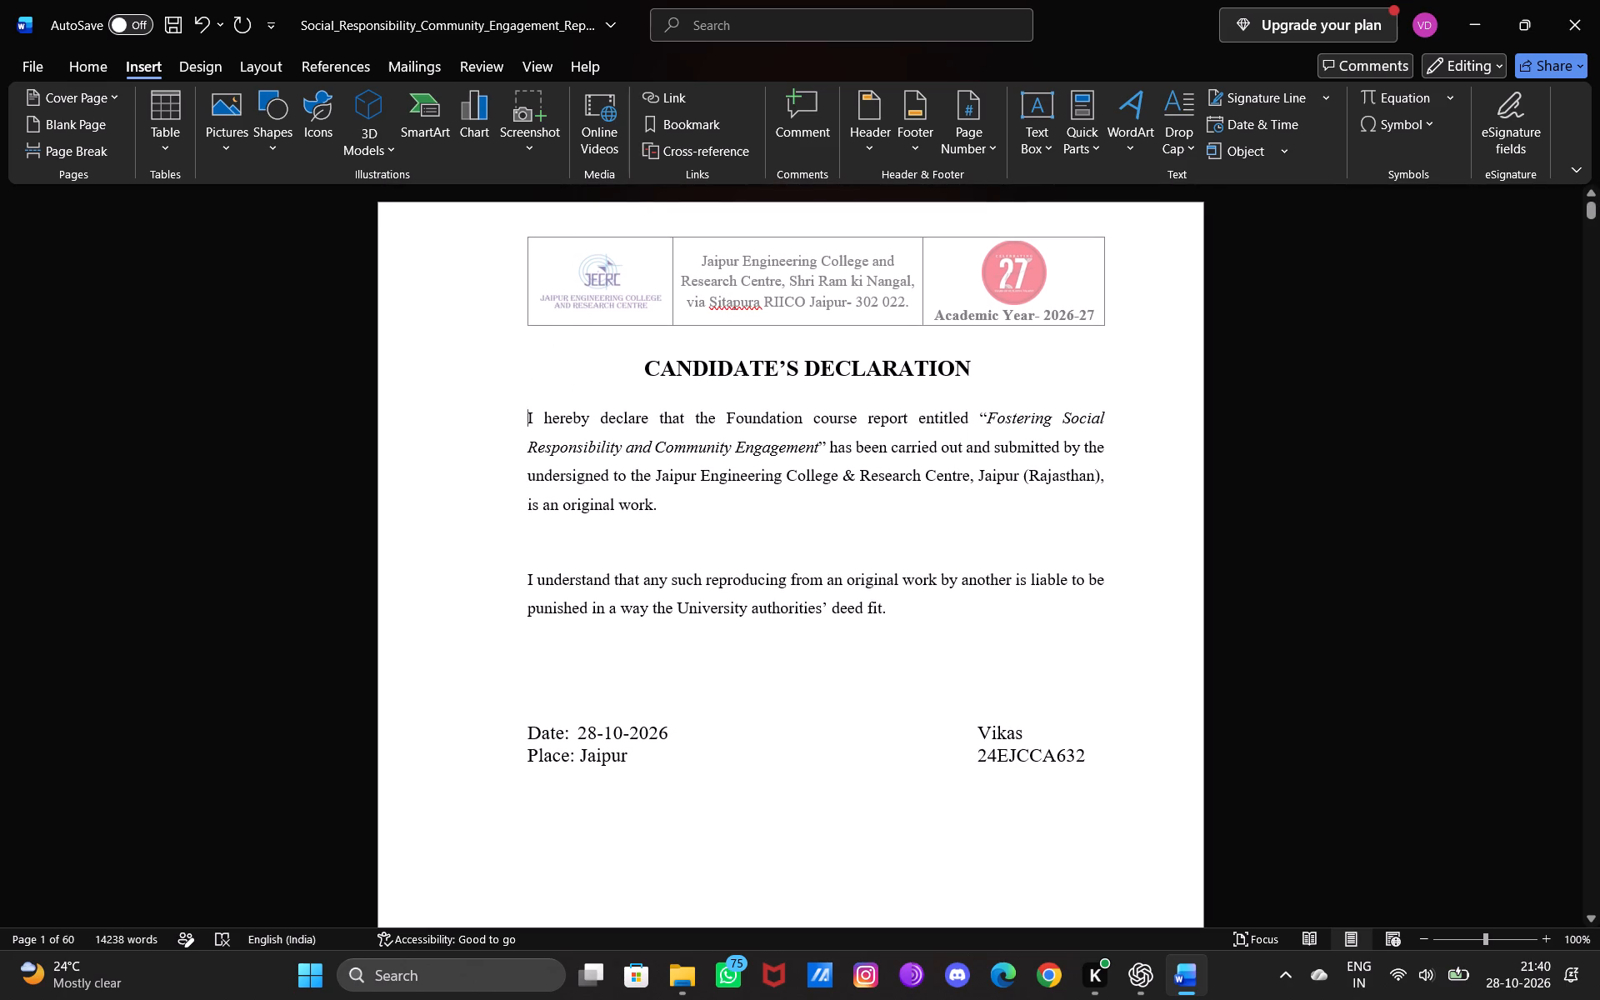
Insert the text of the 1_front-Page file from Downloads at the very start of the CANDIDATE'S DECLARATION heading line.
{"action": "left_click", "coordinate": [644, 369]}
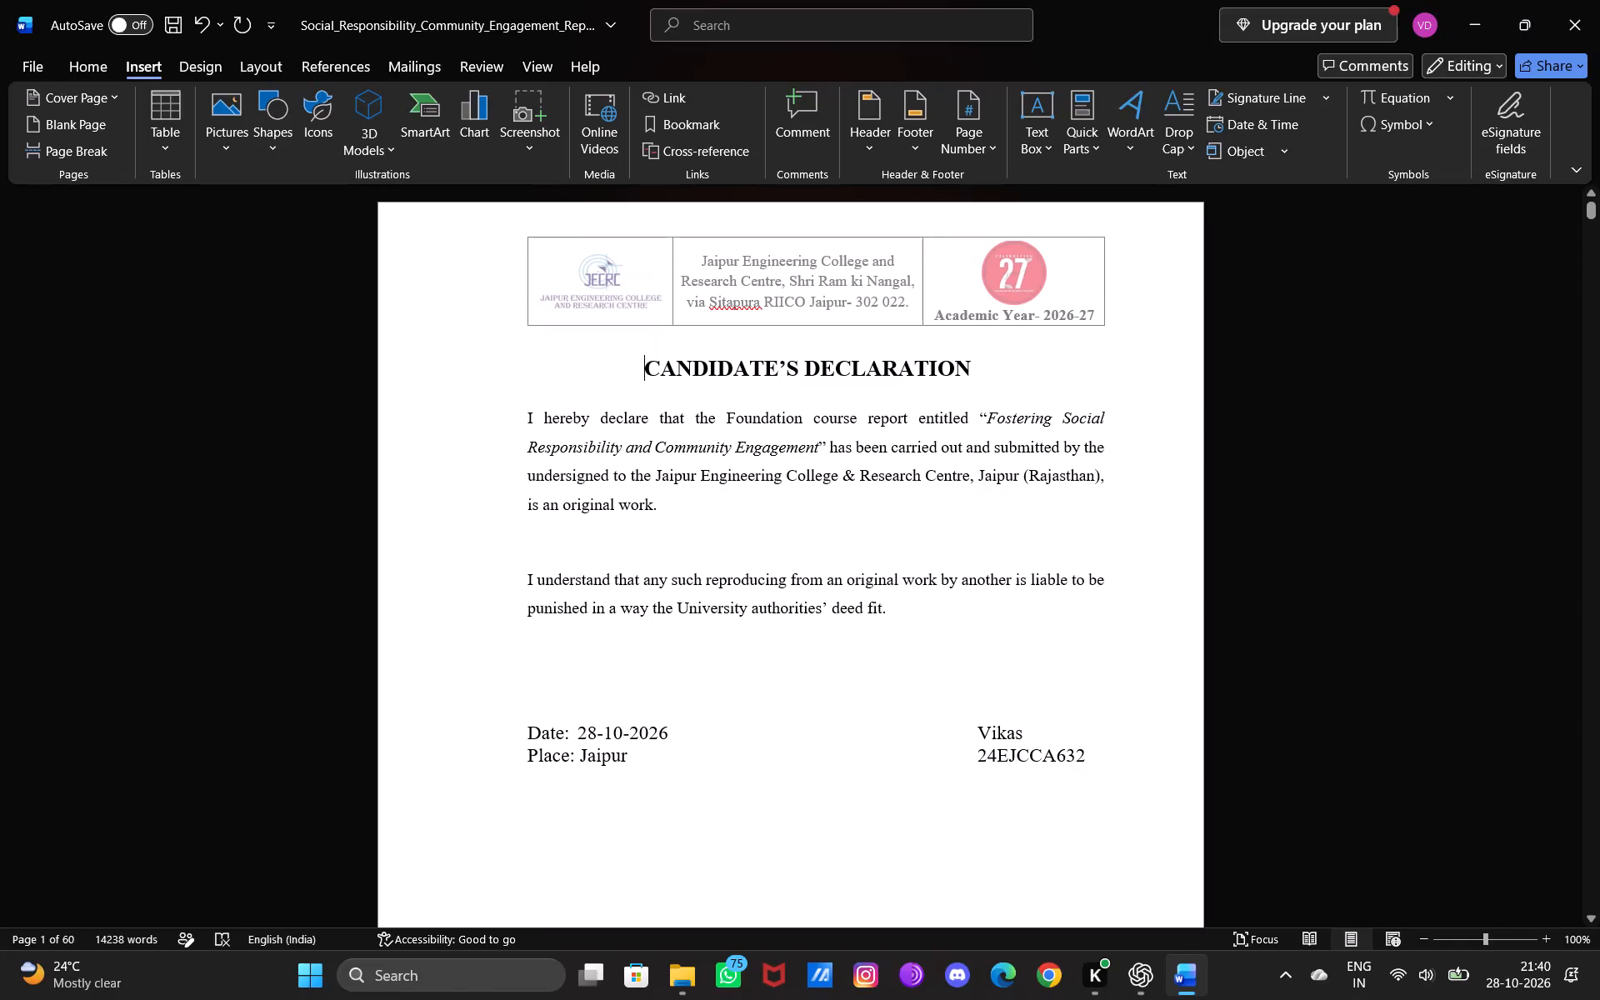
{"action": "key", "text": "Left"}
{"action": "key", "text": "Left"}
{"action": "key", "text": "Left"}
{"action": "key", "text": "Left"}
{"action": "key", "text": "Left"}
{"action": "key", "text": "Left"}
{"action": "key", "text": "Left"}
{"action": "key", "text": "Left"}
{"action": "key", "text": "Left"}
{"action": "key", "text": "Left"}
{"action": "key", "text": "Left"}
{"action": "key", "text": "Left"}
{"action": "key", "text": "Left"}
{"action": "key", "text": "Left"}
{"action": "key", "text": "Left"}
{"action": "key", "text": "Left"}
{"action": "key", "text": "Left"}
{"action": "key", "text": "Left"}
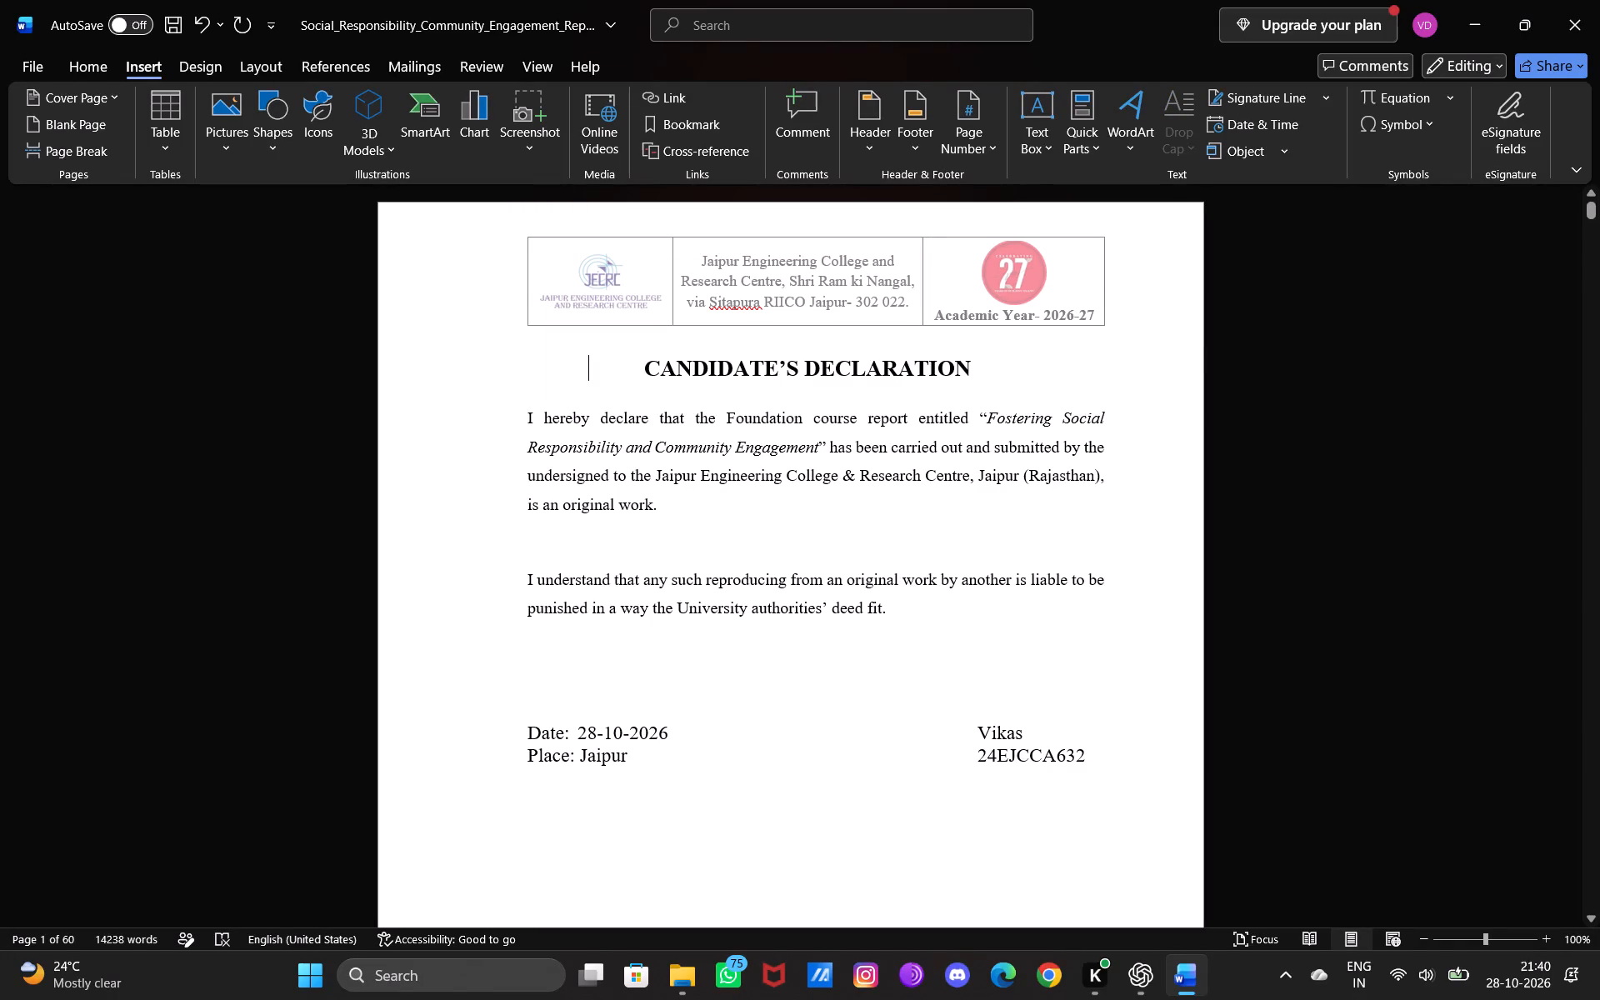
{"action": "key", "text": "Left"}
{"action": "key", "text": "Left"}
{"action": "key", "text": "Left"}
{"action": "scroll", "coordinate": [1172, 315], "scroll_direction": "up", "scroll_amount": 2}
{"action": "scroll", "coordinate": [1269, 602], "scroll_direction": "down", "scroll_amount": 6}
{"action": "scroll", "coordinate": [1269, 602], "scroll_direction": "up", "scroll_amount": 1}
{"action": "scroll", "coordinate": [1269, 602], "scroll_direction": "down", "scroll_amount": 1}
{"action": "scroll", "coordinate": [1269, 602], "scroll_direction": "up", "scroll_amount": 2}
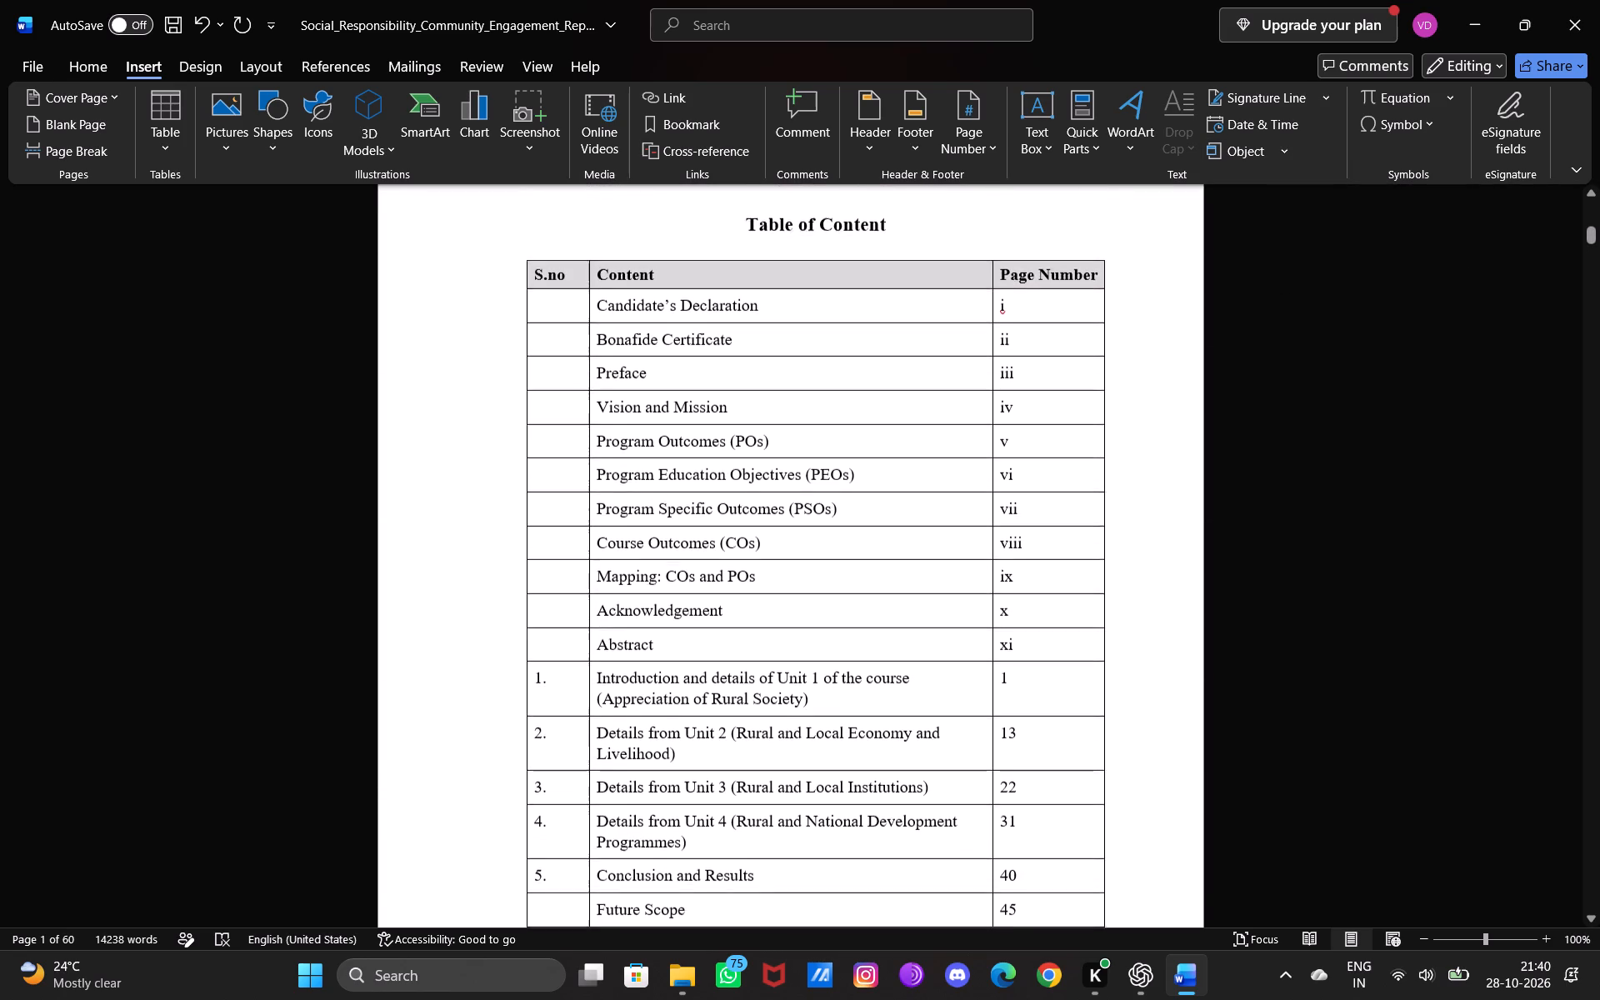
{"action": "scroll", "coordinate": [1269, 602], "scroll_direction": "up", "scroll_amount": 1}
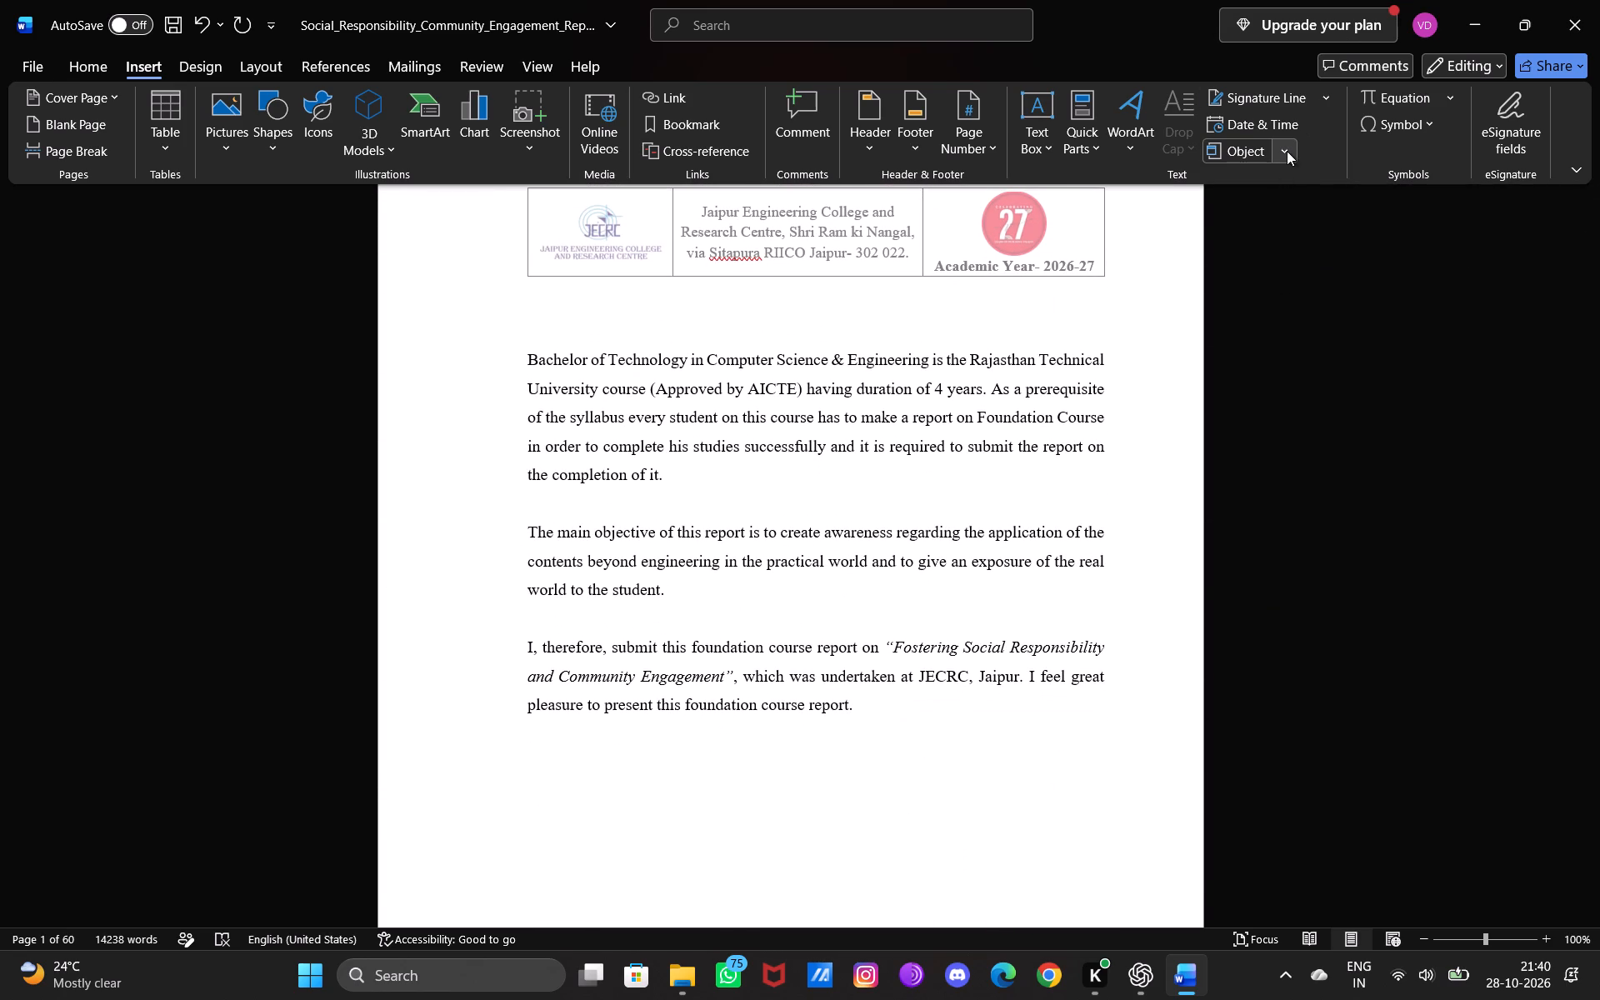
{"action": "left_click", "coordinate": [1287, 151]}
{"action": "left_click", "coordinate": [1266, 221]}
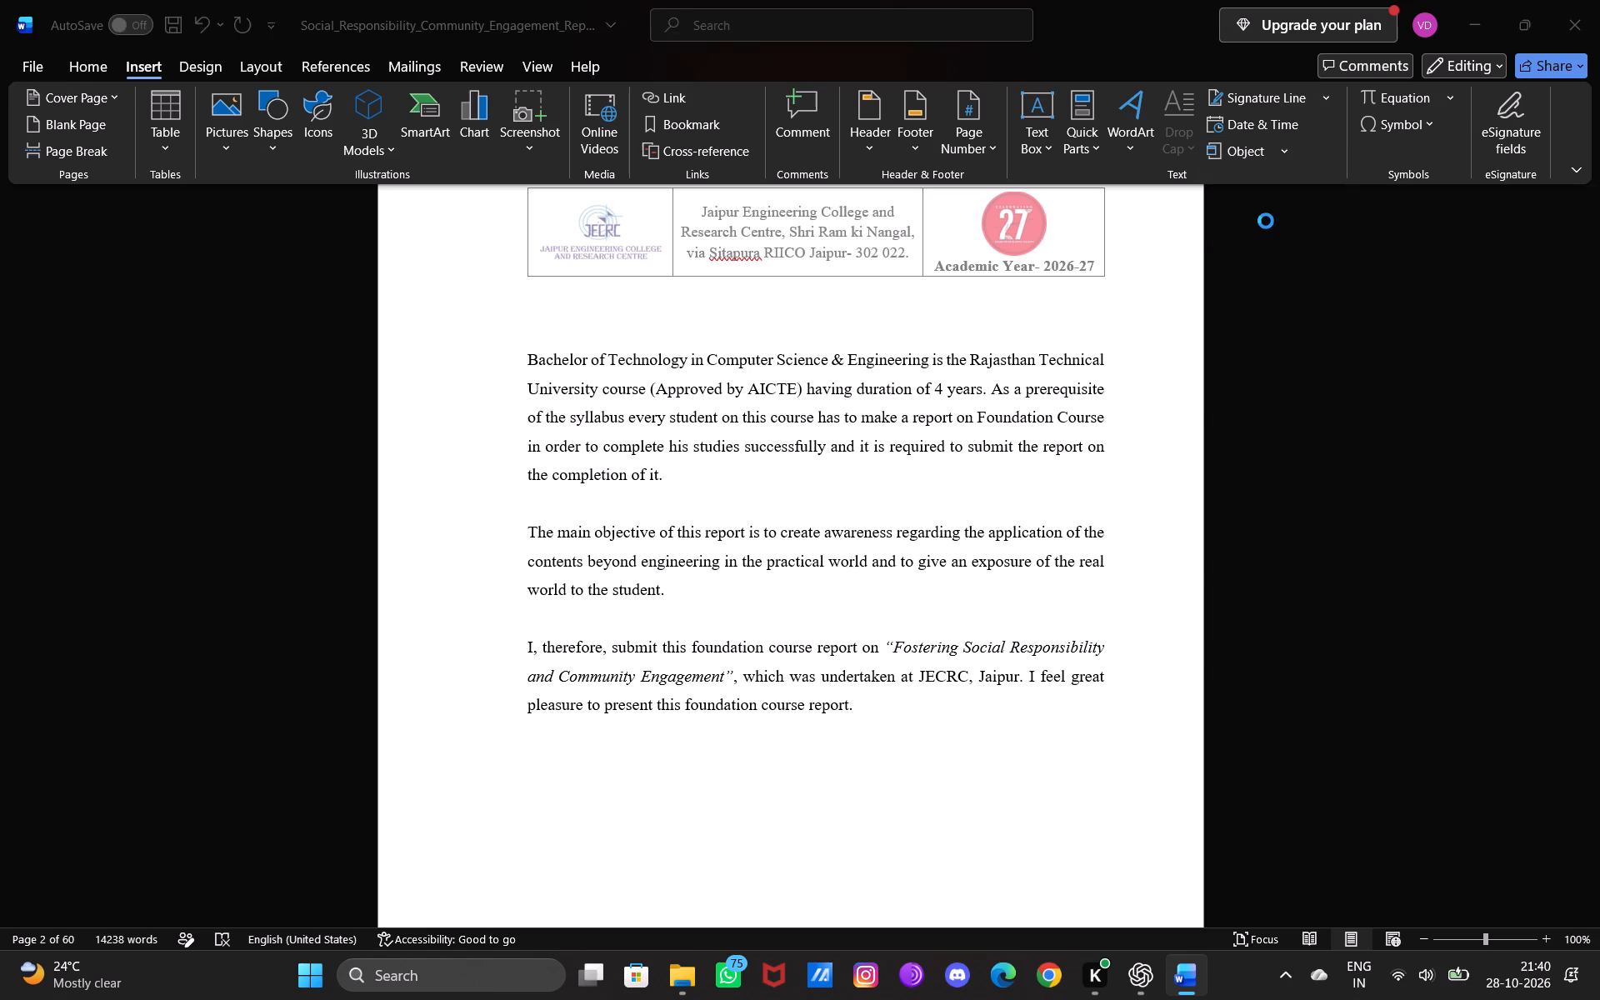
{"action": "left_click", "coordinate": [548, 201]}
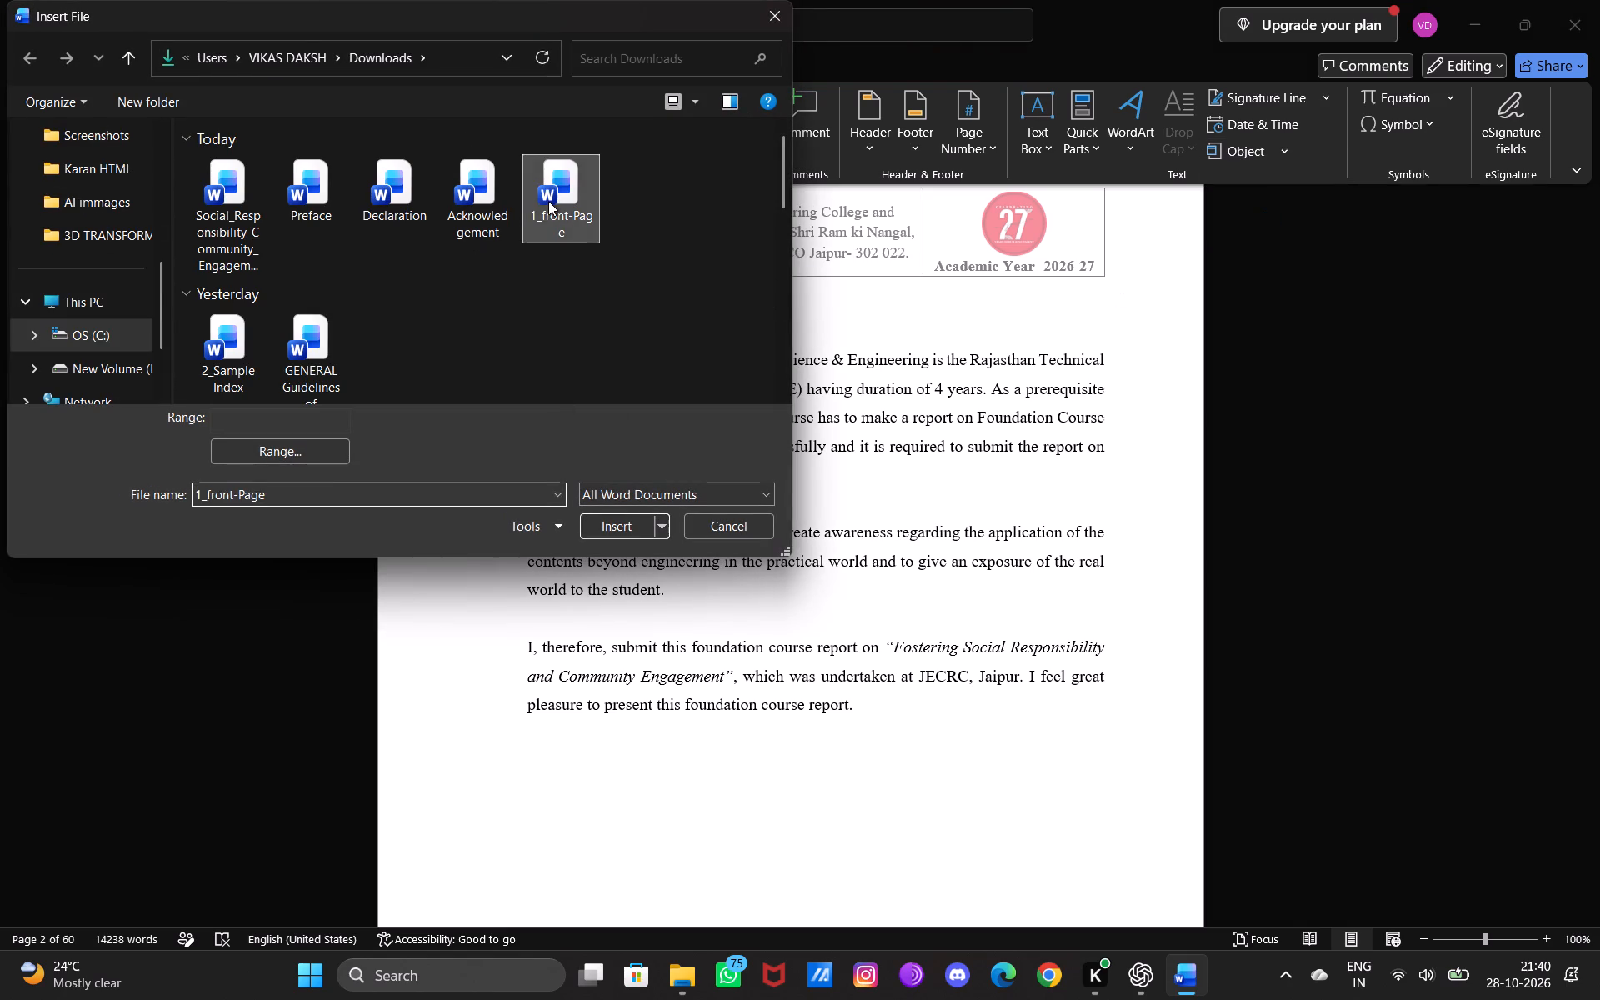
{"action": "left_click", "coordinate": [619, 526]}
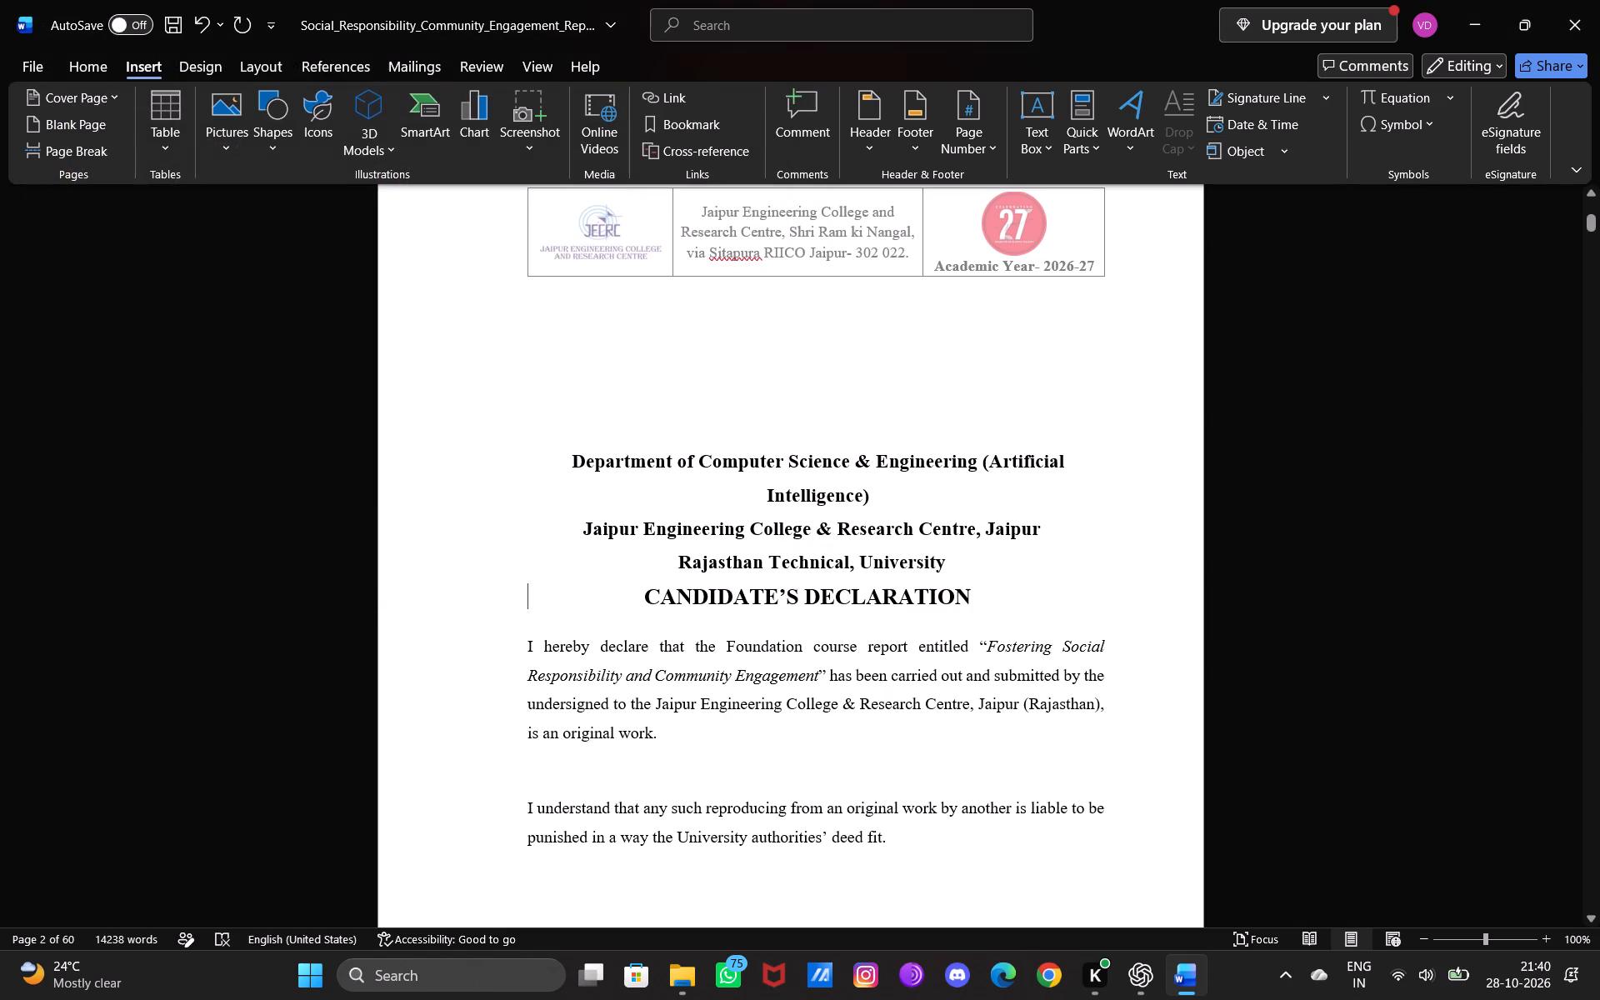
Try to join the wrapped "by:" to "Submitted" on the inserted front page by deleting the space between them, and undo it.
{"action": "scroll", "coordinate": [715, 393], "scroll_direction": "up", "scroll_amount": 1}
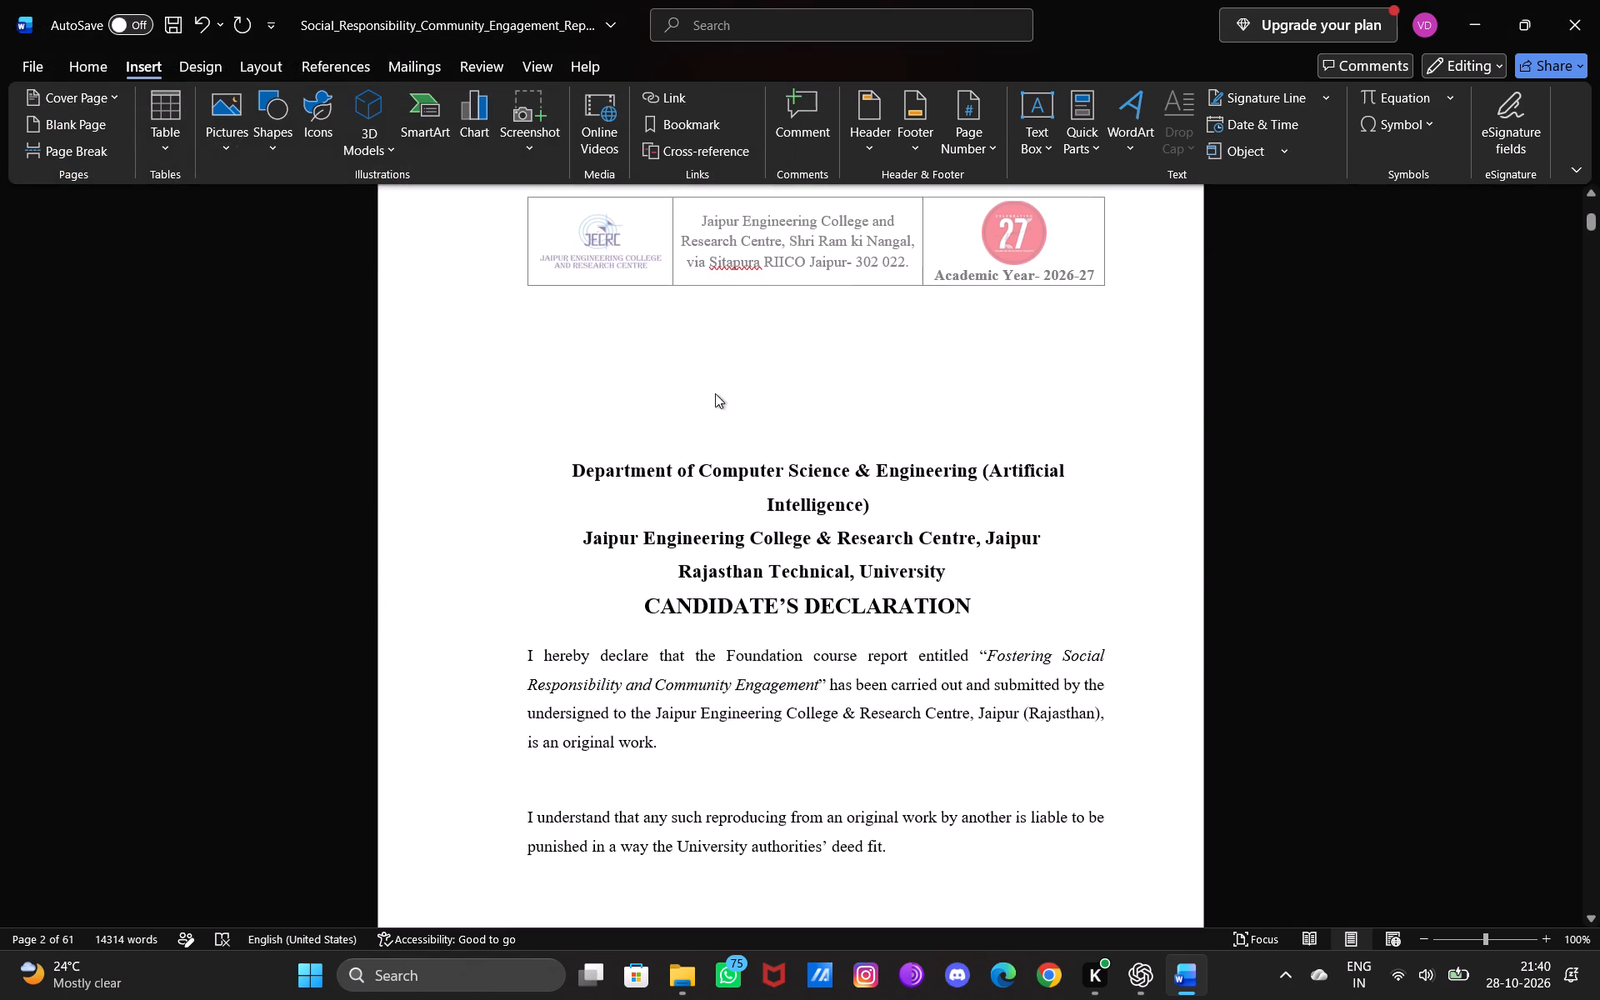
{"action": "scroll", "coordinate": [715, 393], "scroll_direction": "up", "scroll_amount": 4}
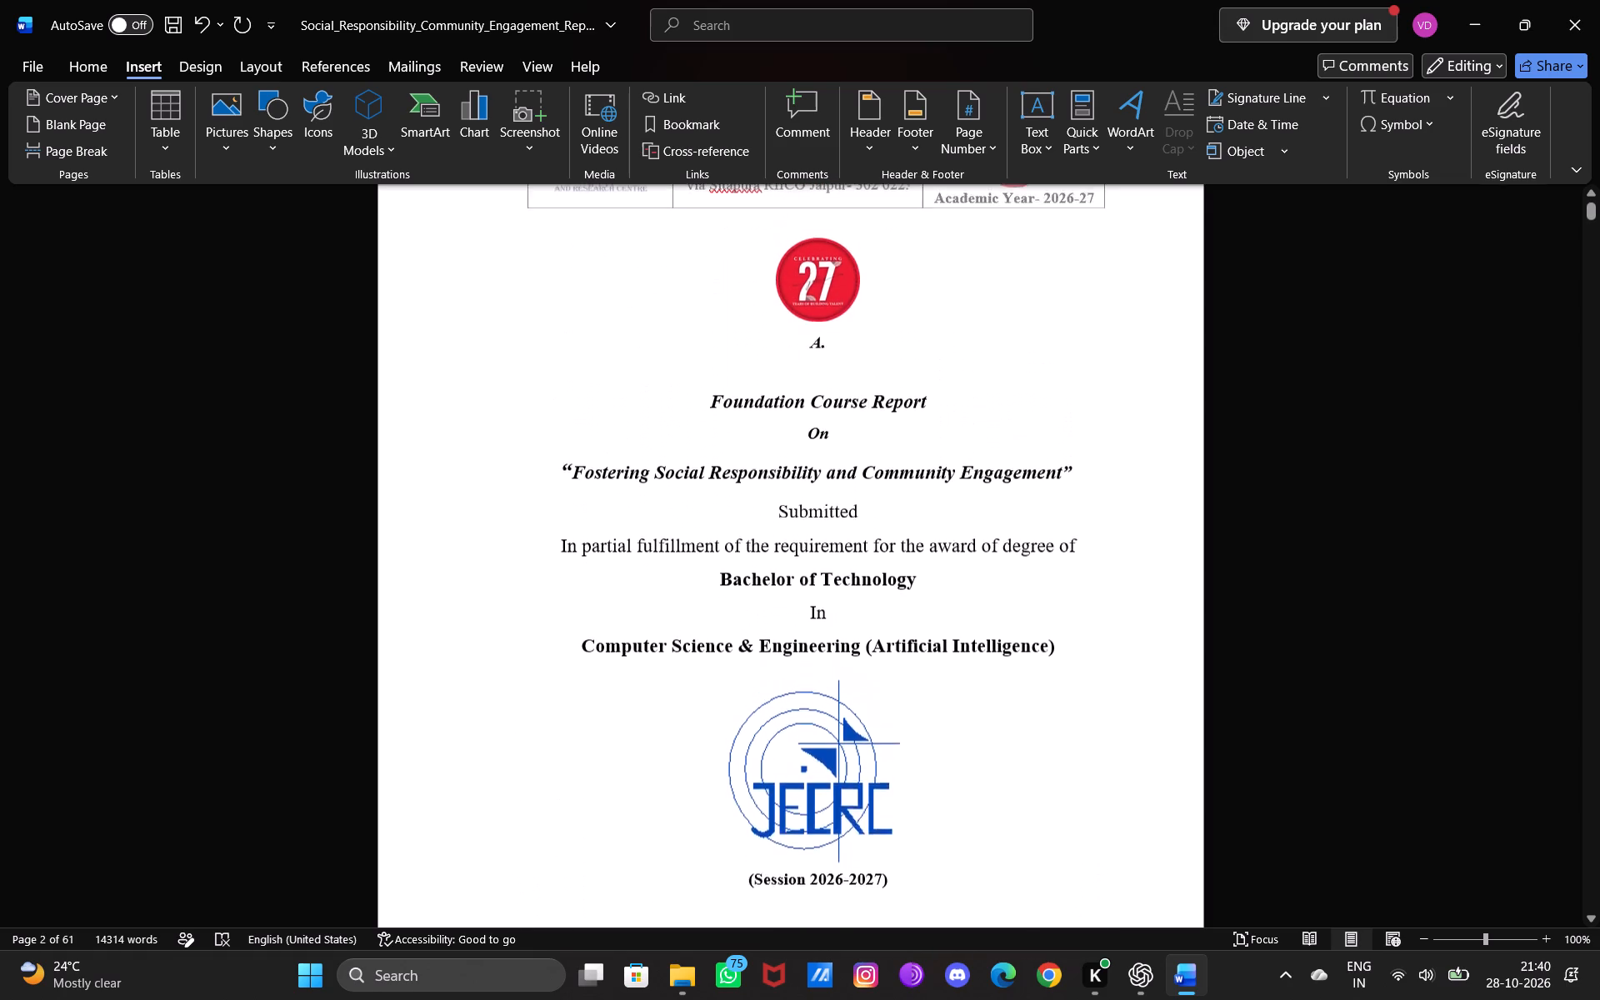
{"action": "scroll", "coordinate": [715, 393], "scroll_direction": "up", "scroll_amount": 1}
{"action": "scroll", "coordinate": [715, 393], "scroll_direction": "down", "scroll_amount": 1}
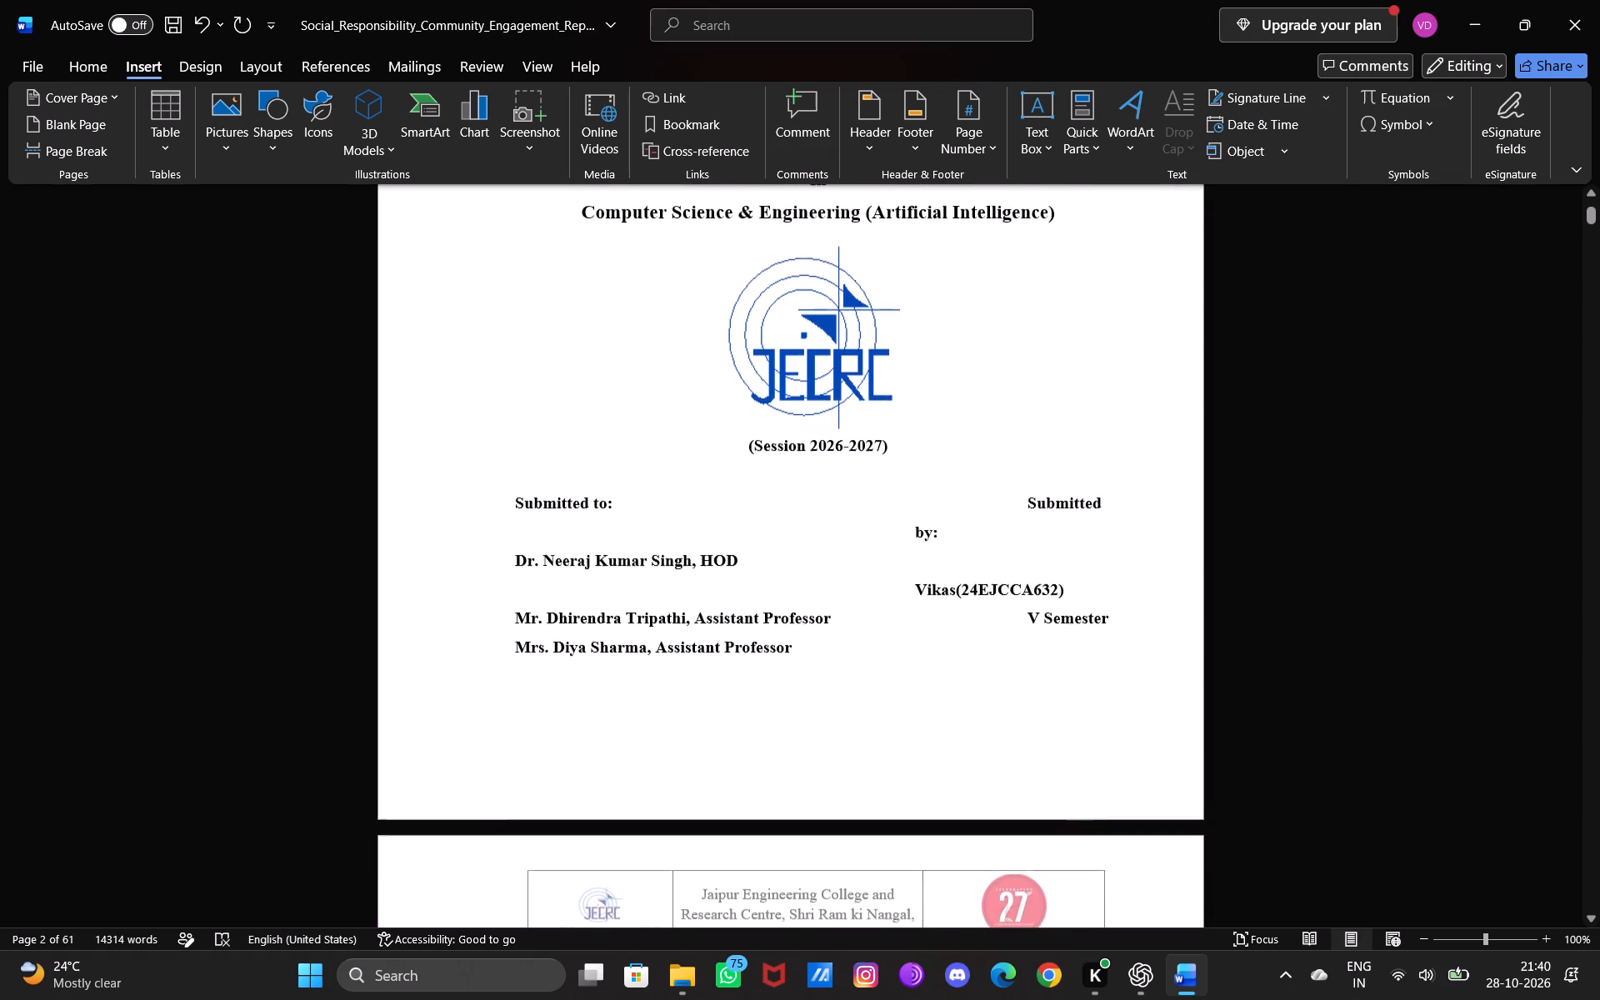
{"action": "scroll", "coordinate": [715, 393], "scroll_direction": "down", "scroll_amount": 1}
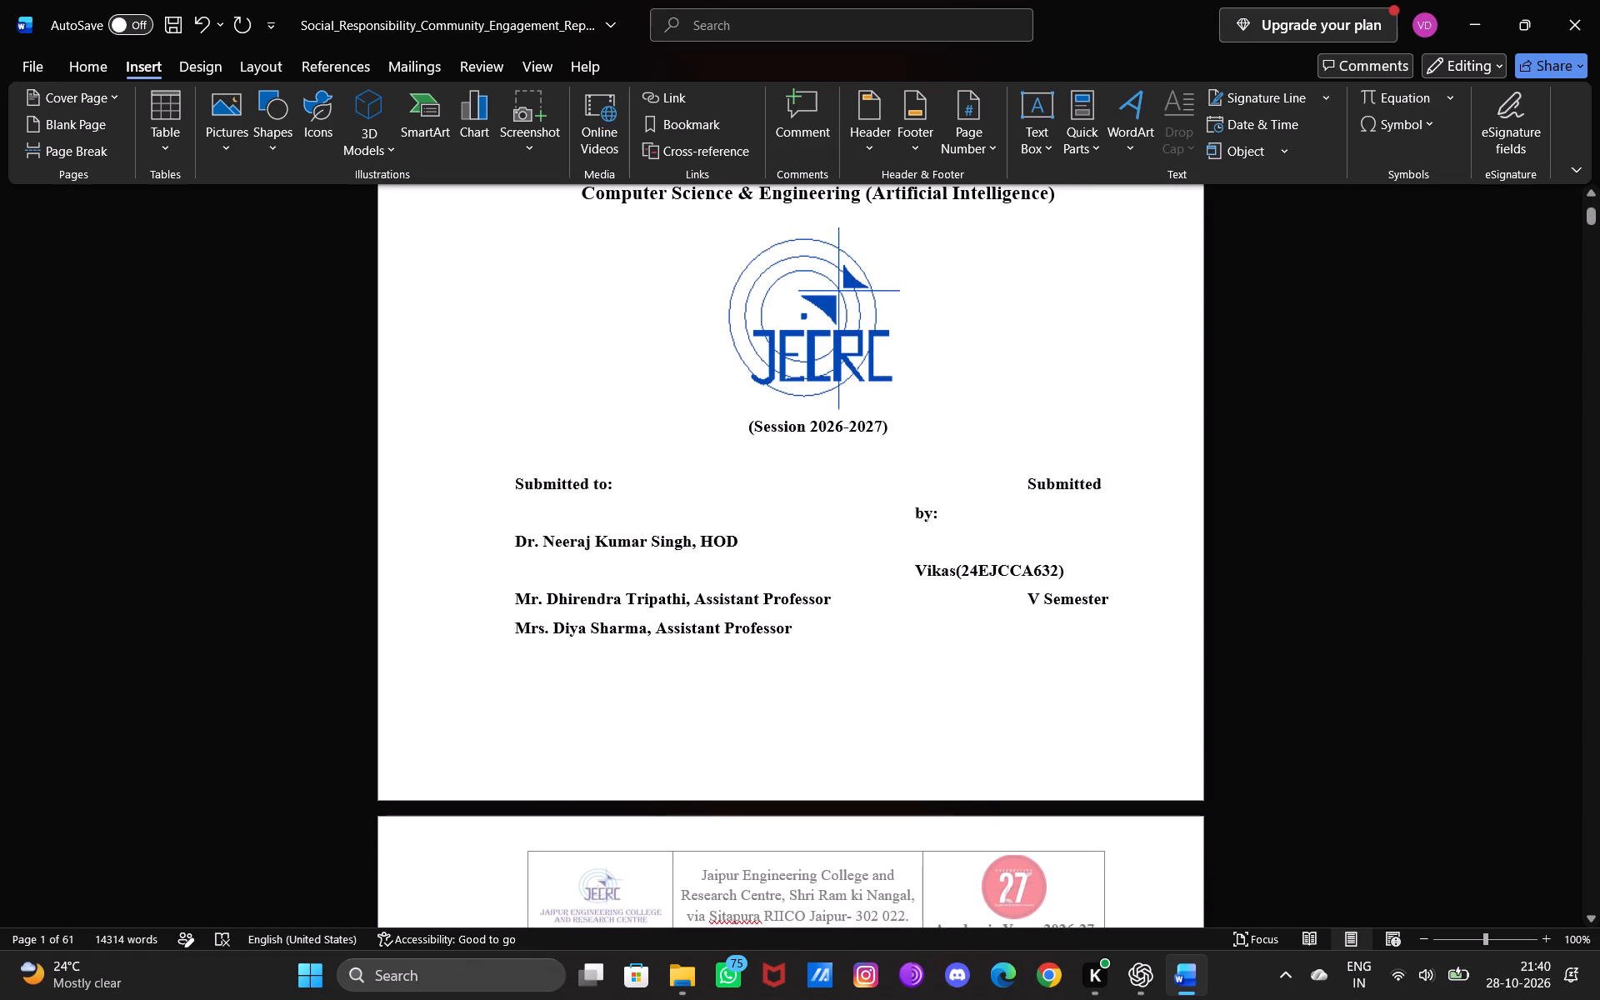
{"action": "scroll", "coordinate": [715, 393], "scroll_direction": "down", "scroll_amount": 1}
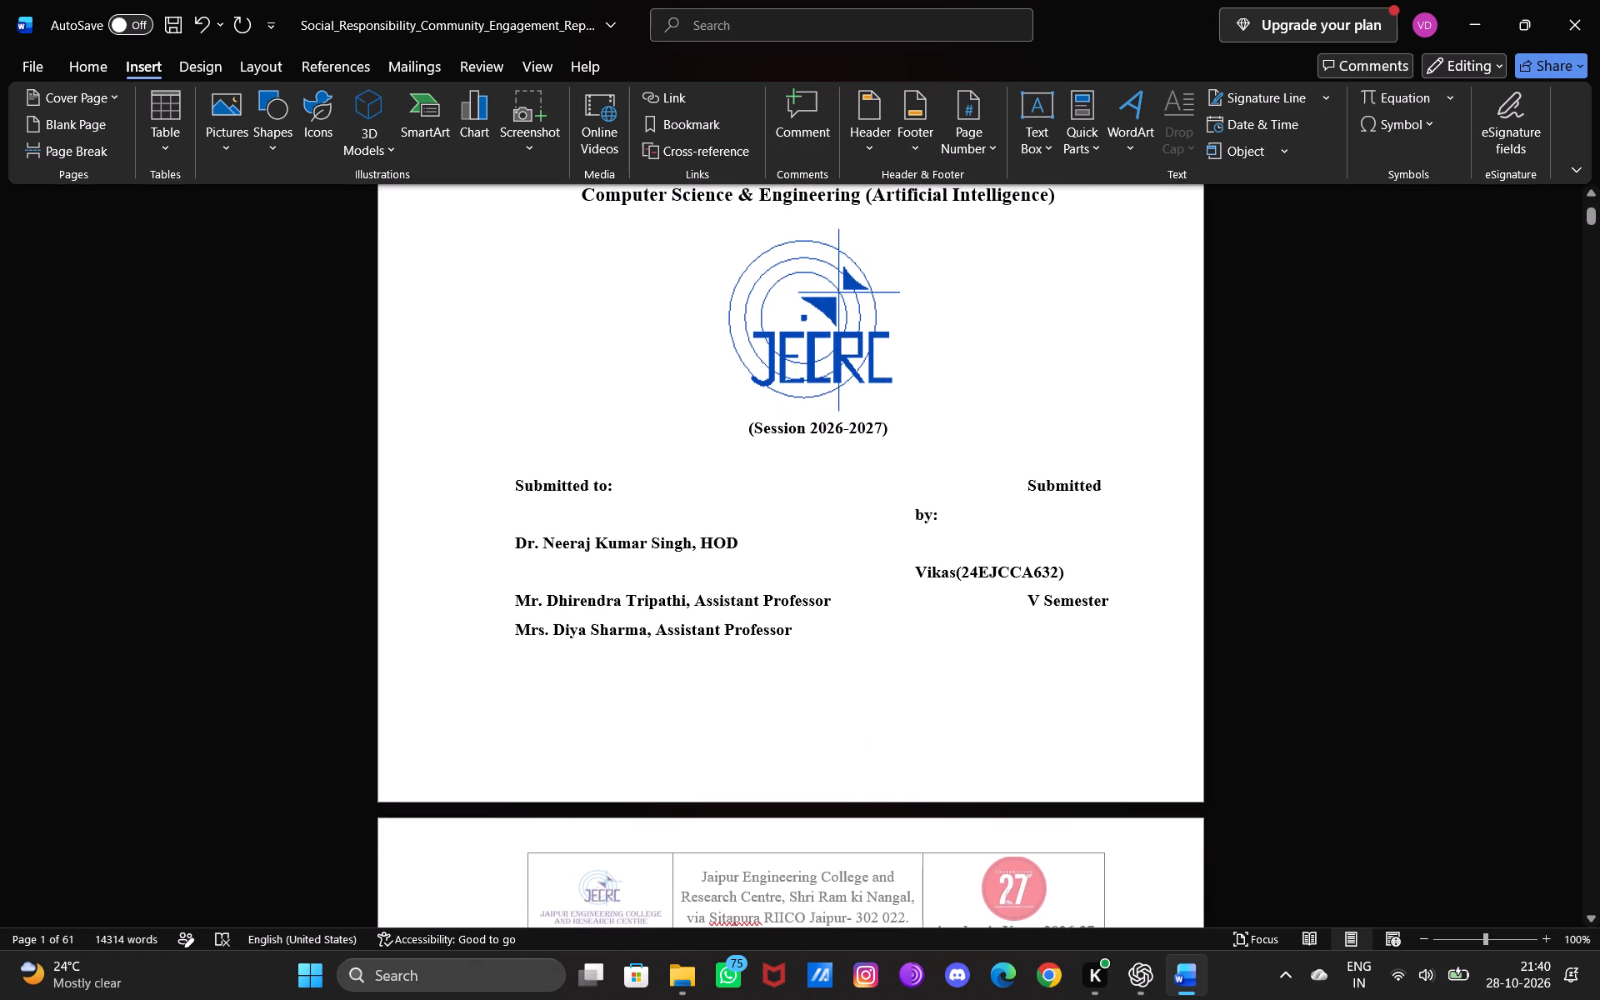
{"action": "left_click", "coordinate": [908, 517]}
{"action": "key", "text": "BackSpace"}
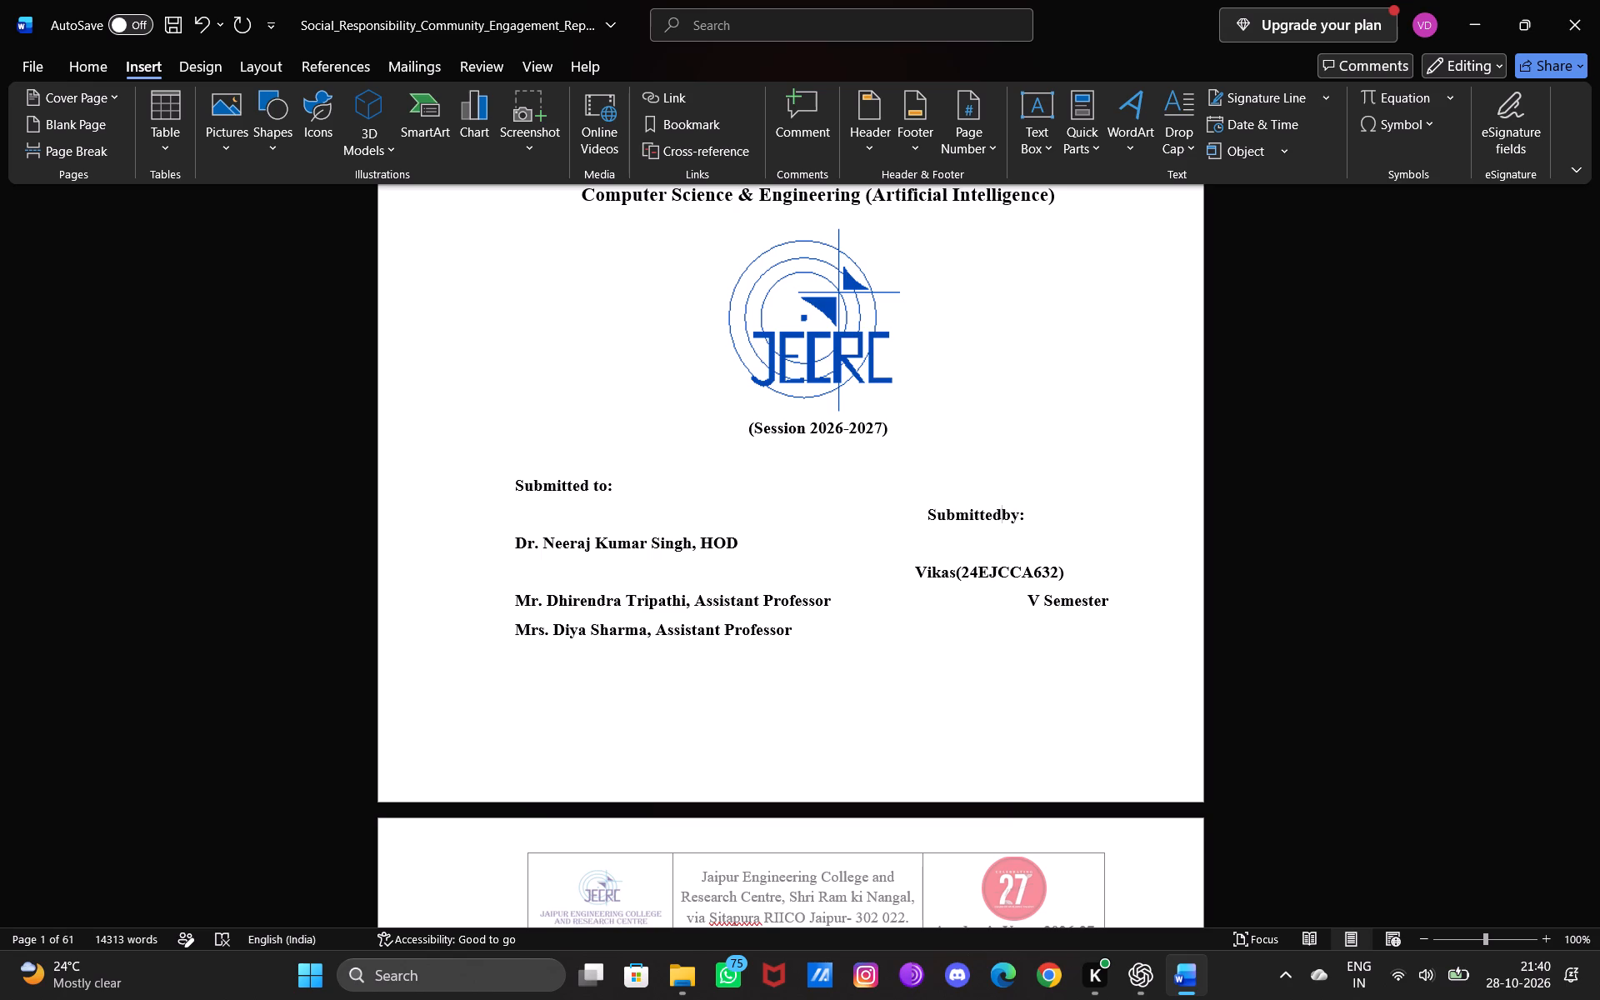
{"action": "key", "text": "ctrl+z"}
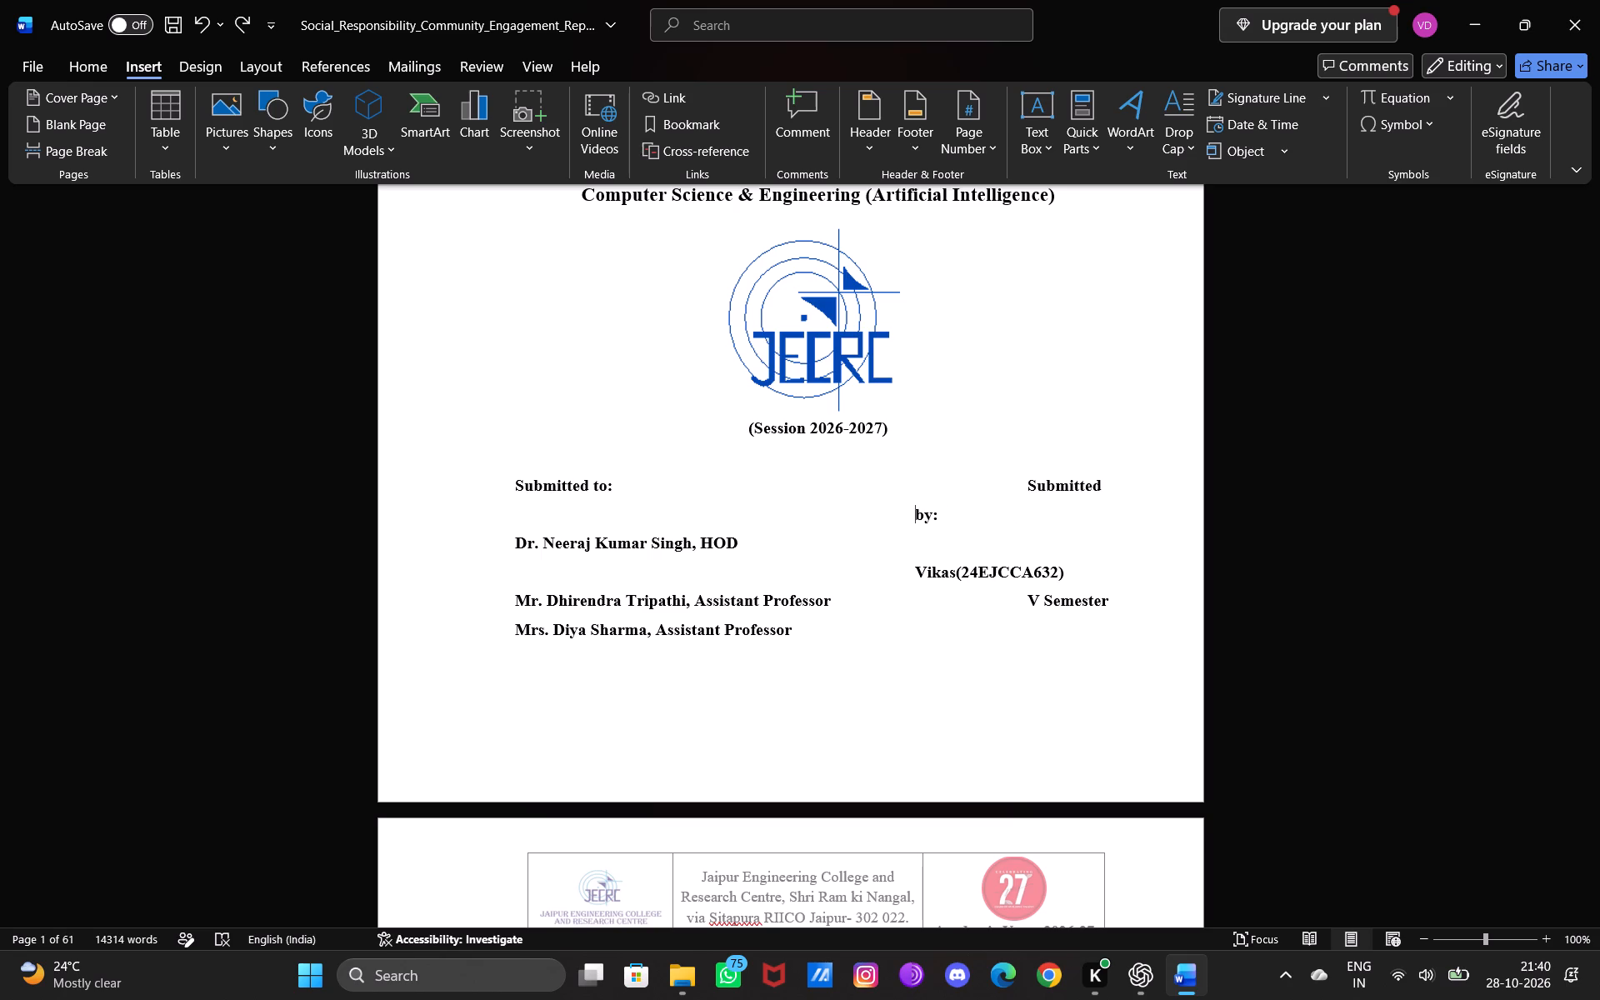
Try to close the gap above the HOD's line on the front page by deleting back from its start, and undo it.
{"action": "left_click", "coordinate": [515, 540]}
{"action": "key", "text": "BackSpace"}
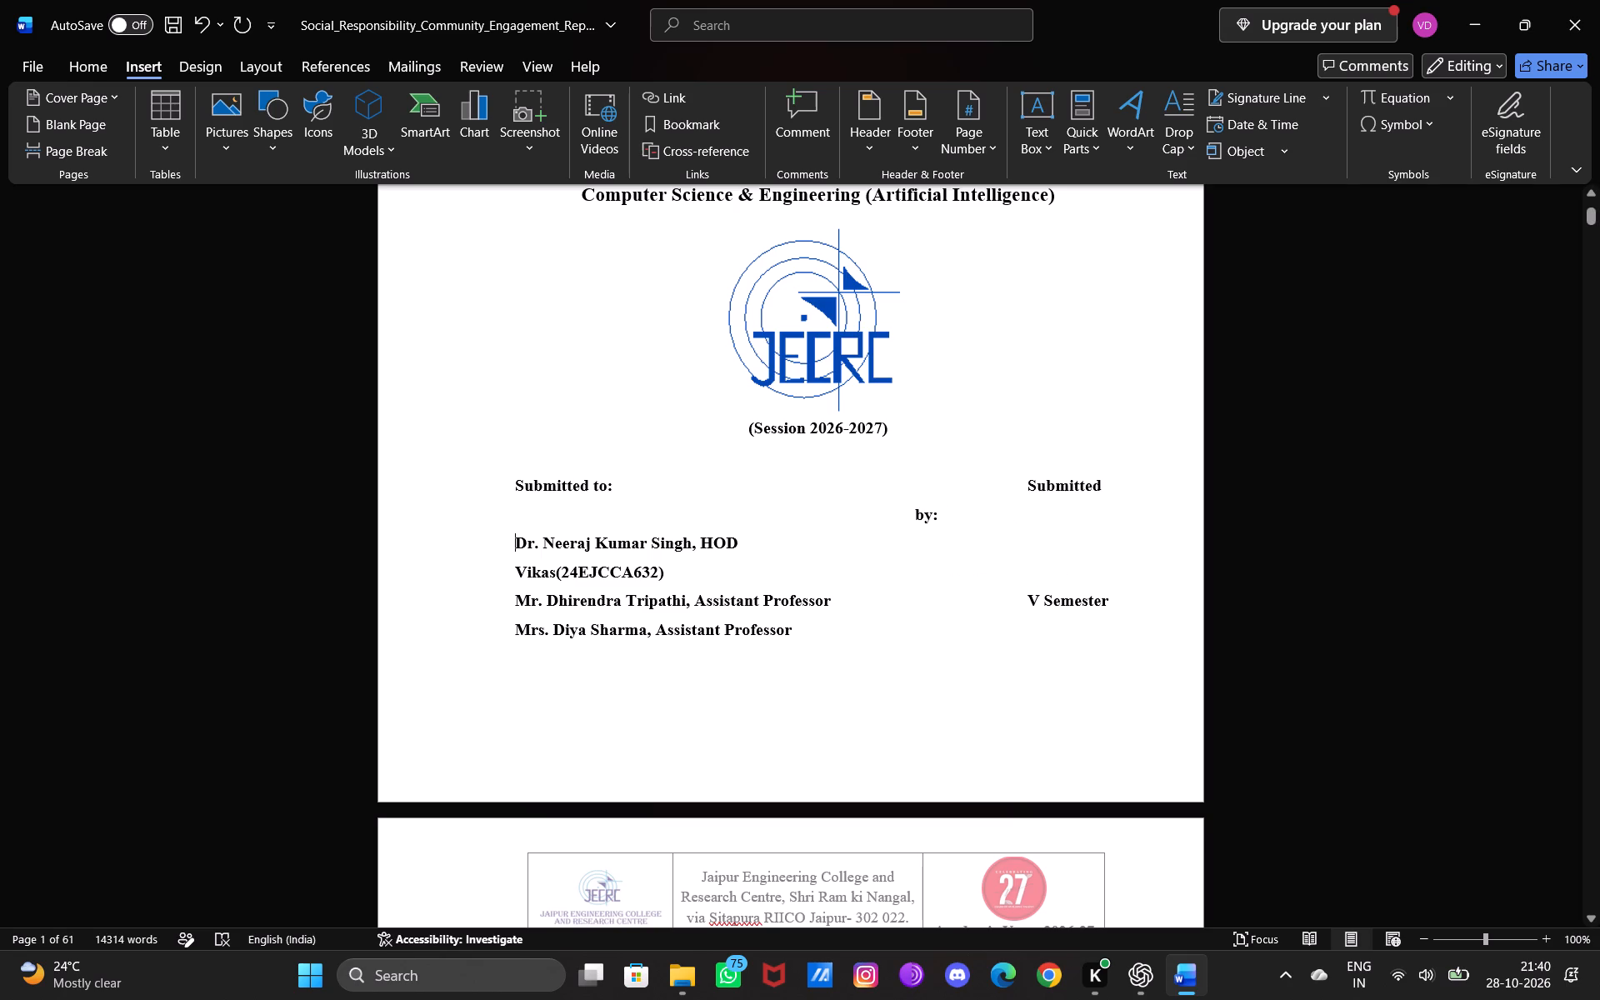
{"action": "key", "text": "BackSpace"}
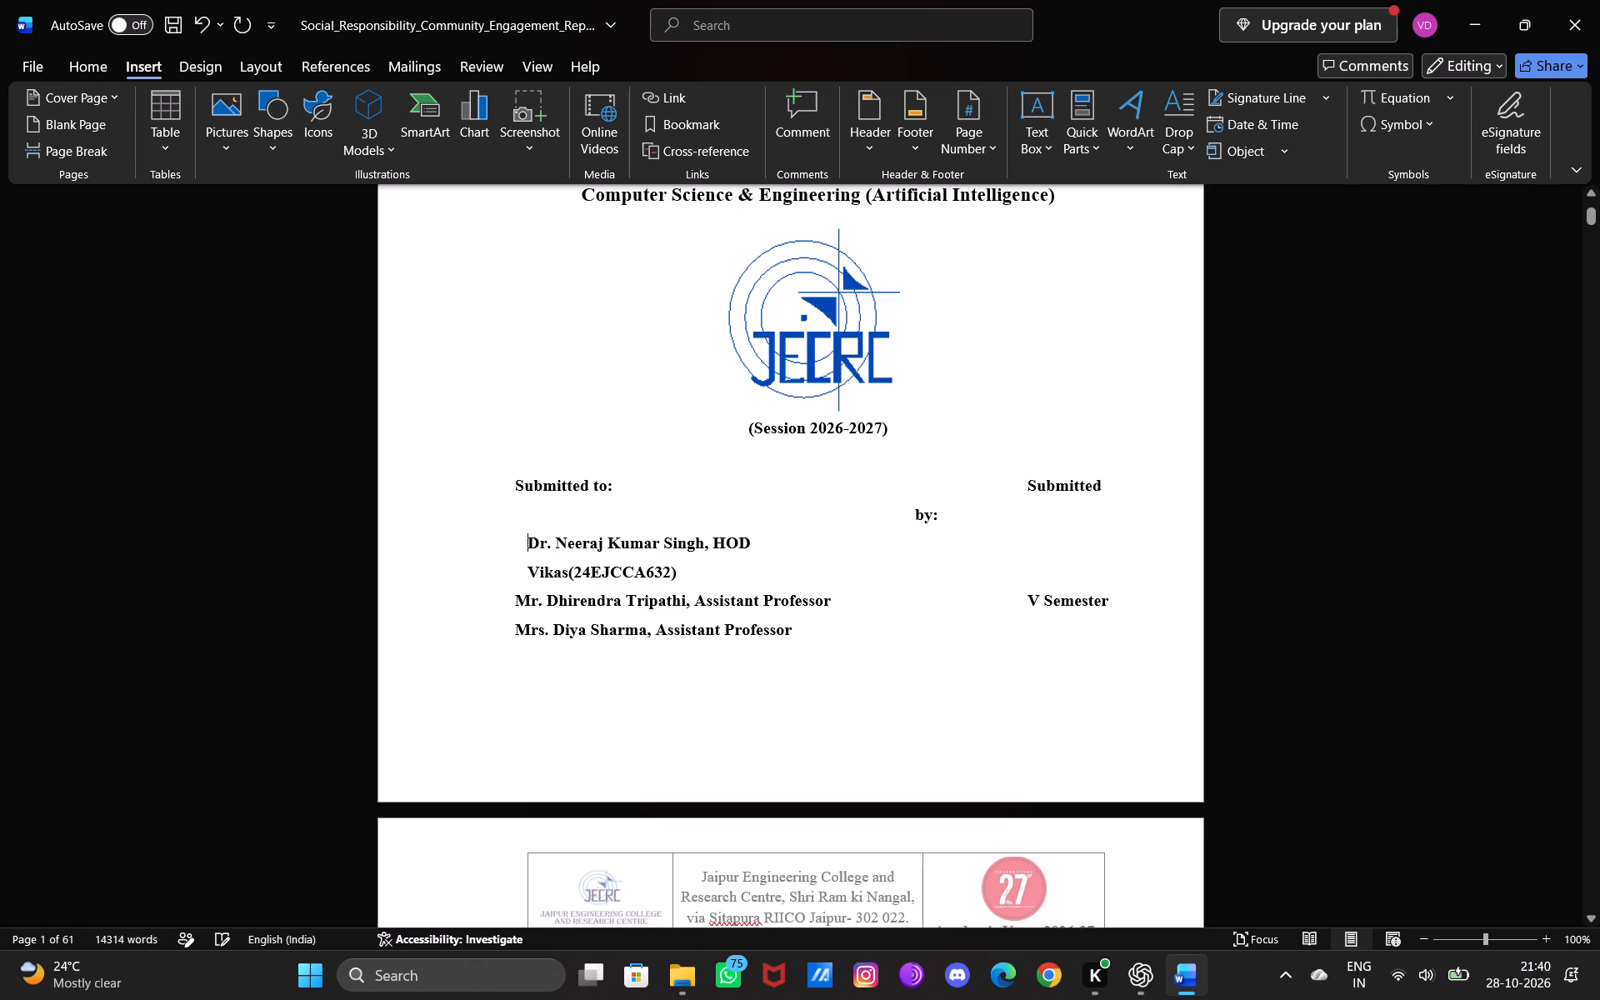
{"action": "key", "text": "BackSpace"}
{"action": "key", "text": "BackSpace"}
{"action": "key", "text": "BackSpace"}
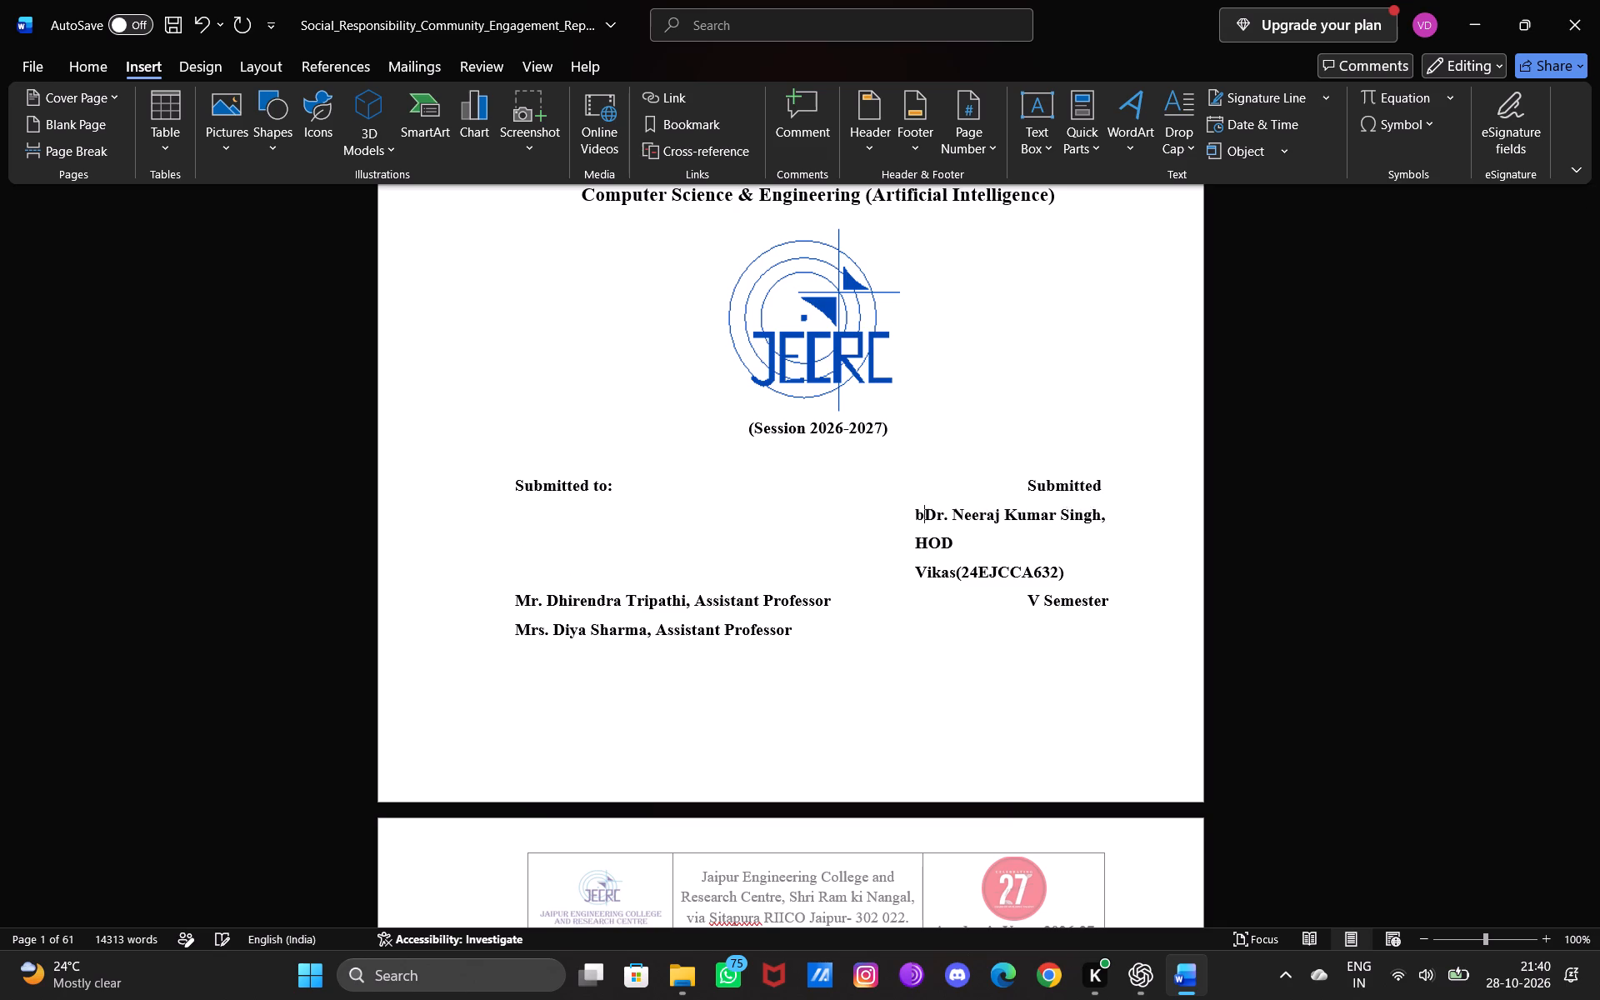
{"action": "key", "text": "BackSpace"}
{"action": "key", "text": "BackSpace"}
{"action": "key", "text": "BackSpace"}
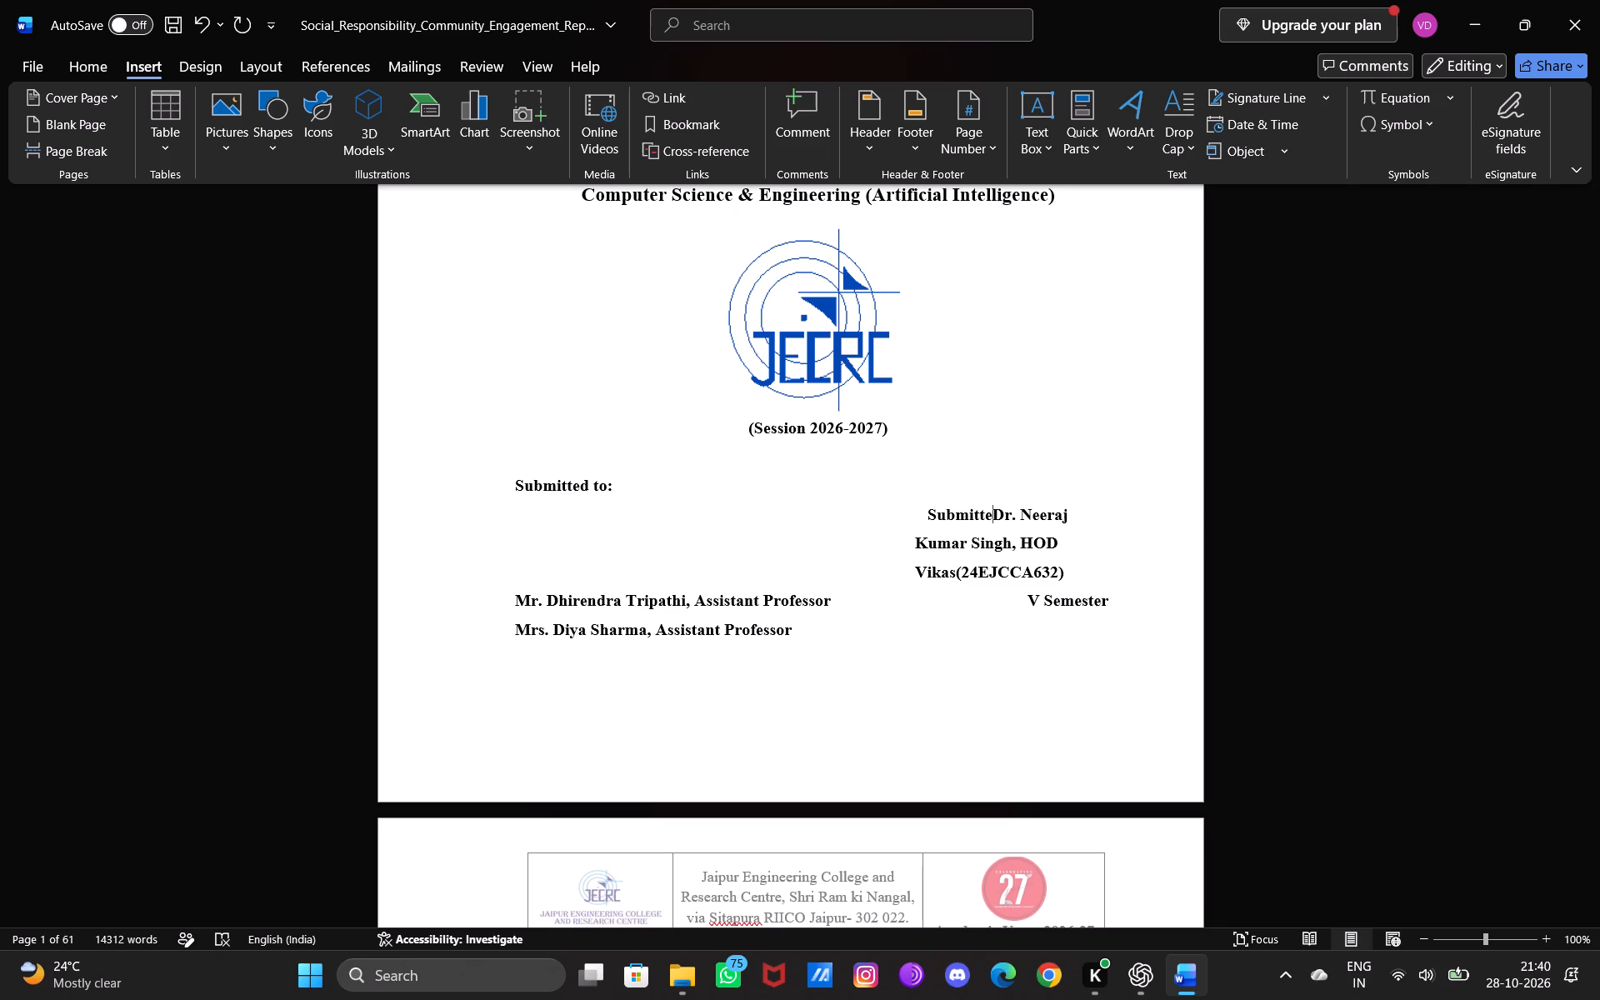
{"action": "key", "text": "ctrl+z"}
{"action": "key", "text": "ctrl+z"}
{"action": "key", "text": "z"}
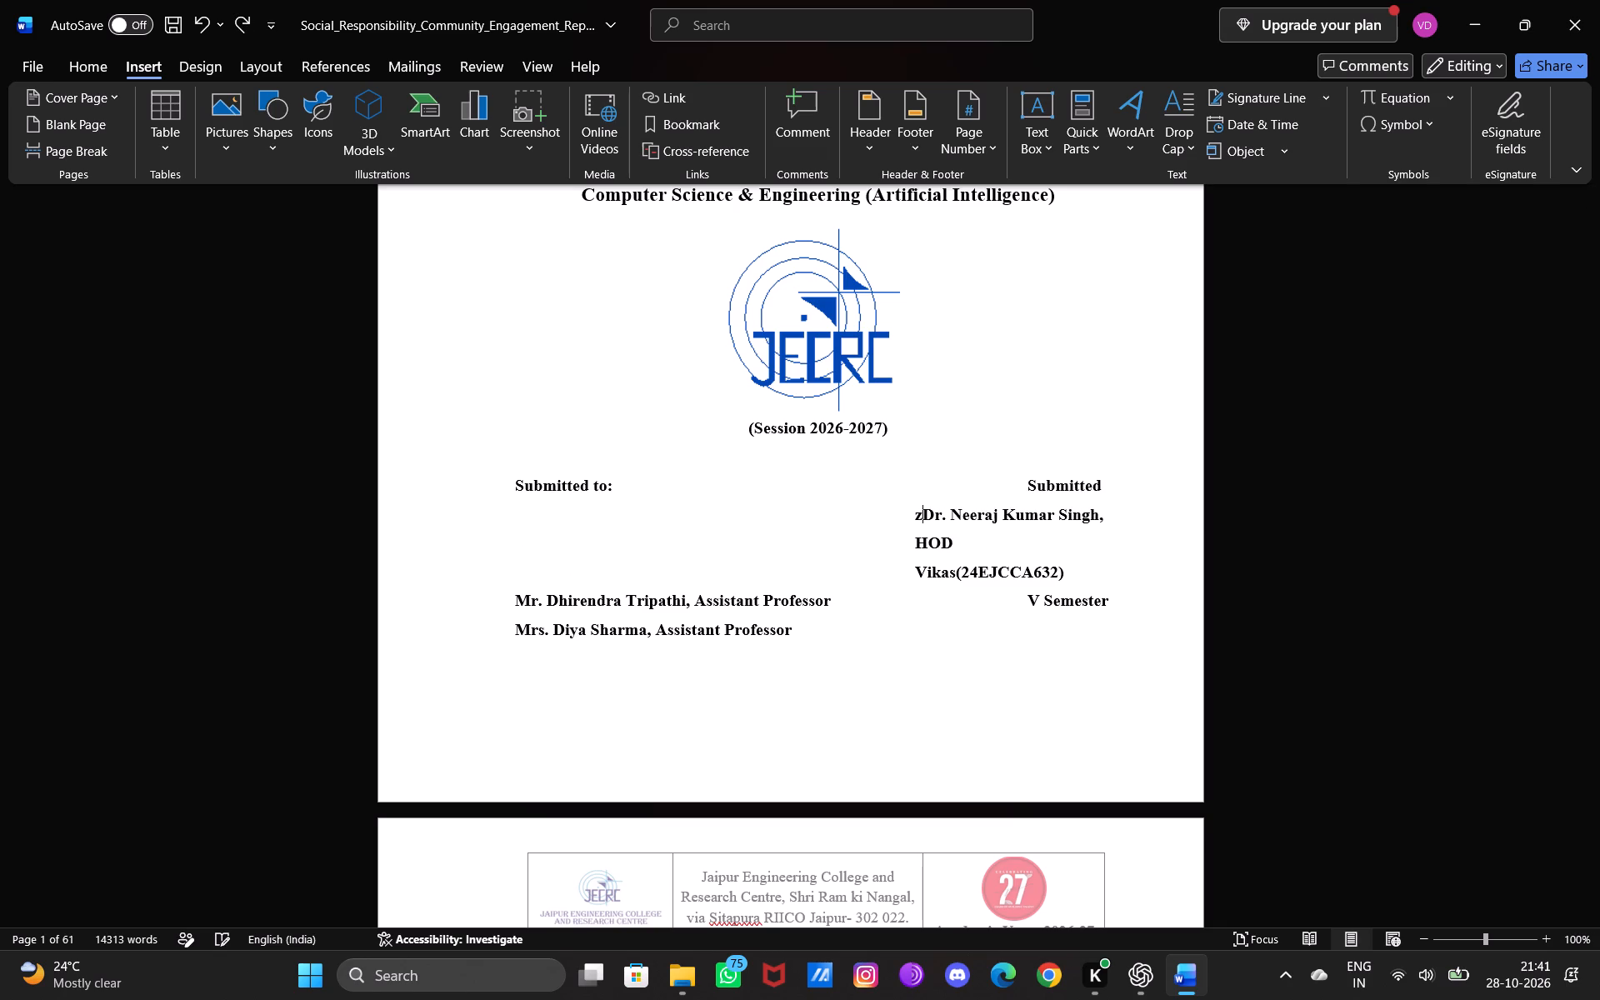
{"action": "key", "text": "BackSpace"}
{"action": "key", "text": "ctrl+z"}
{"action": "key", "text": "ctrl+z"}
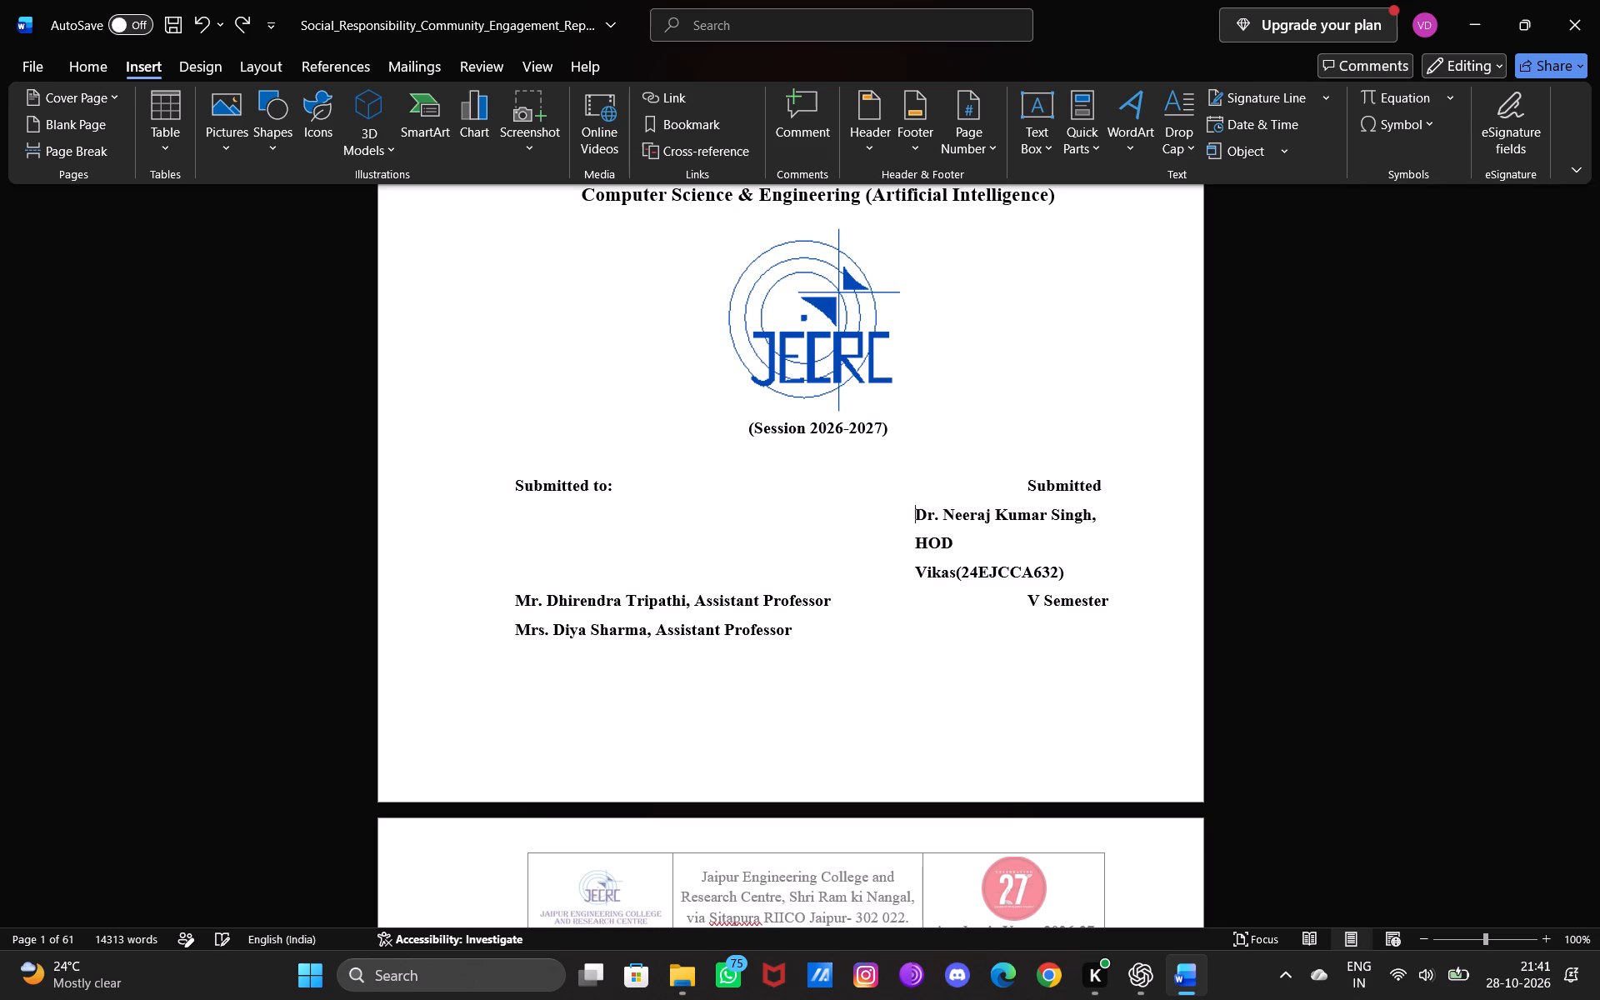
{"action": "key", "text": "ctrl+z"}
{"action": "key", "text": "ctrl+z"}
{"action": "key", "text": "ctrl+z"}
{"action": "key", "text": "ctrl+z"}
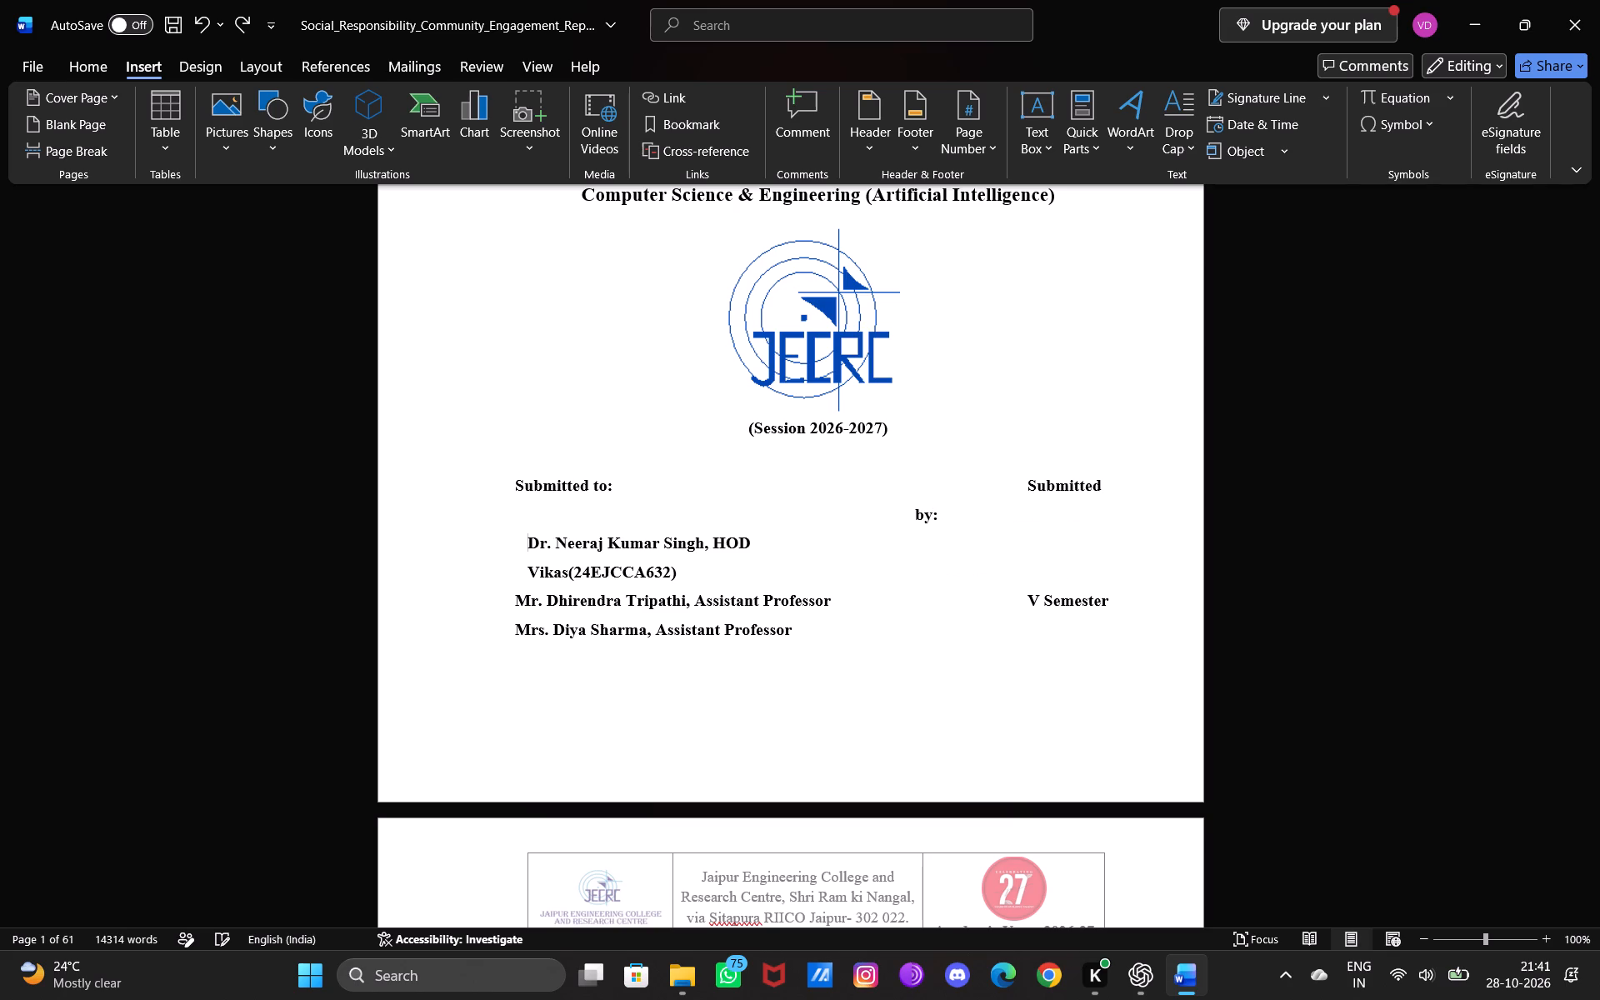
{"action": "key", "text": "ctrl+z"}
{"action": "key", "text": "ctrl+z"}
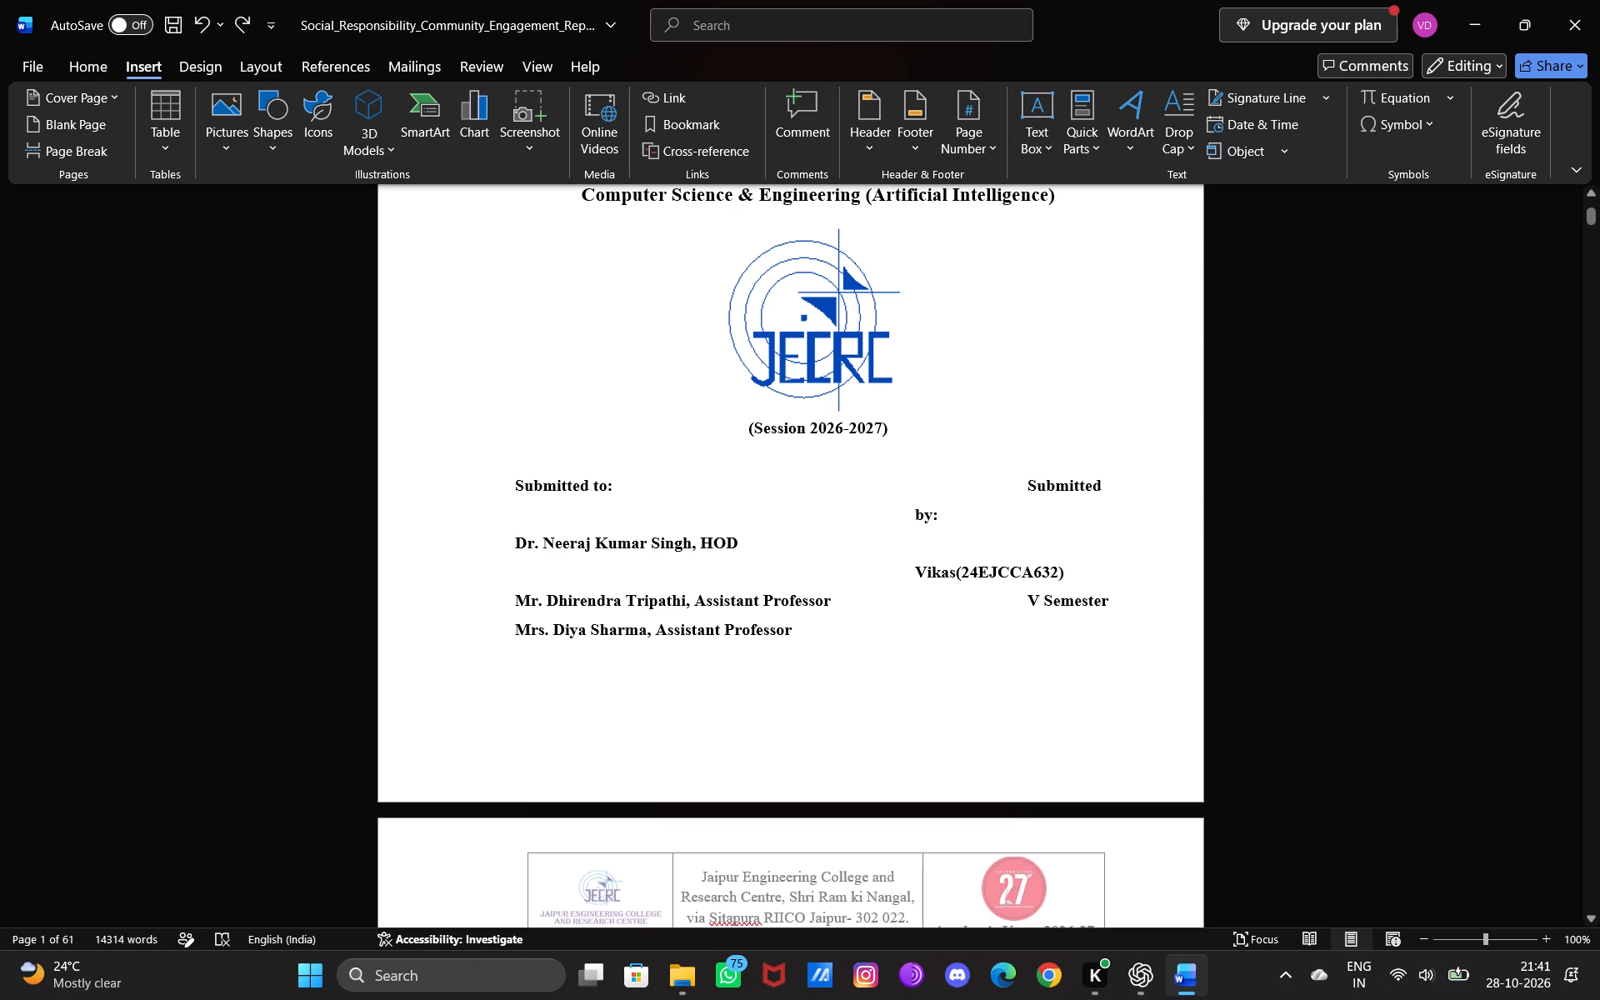
Remove the two extra tabs before "Submitted by:" on the front page so it fits on the "Submitted to:" line.
{"action": "left_click", "coordinate": [1026, 484]}
{"action": "key", "text": "BackSpace"}
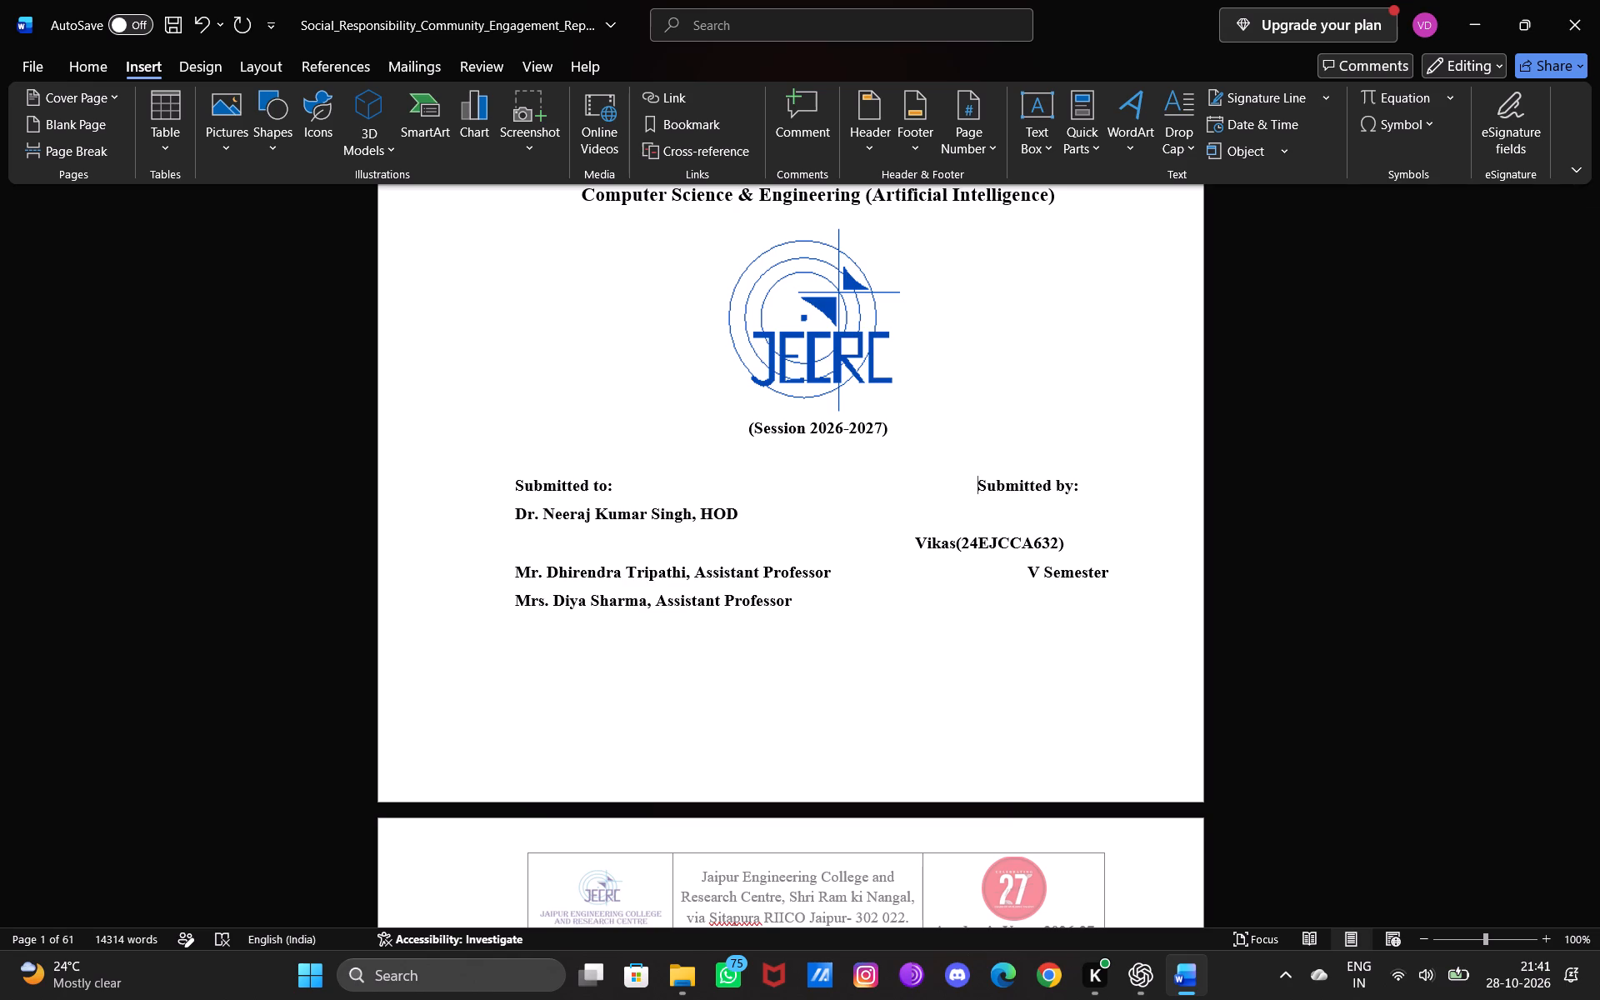
{"action": "key", "text": "BackSpace"}
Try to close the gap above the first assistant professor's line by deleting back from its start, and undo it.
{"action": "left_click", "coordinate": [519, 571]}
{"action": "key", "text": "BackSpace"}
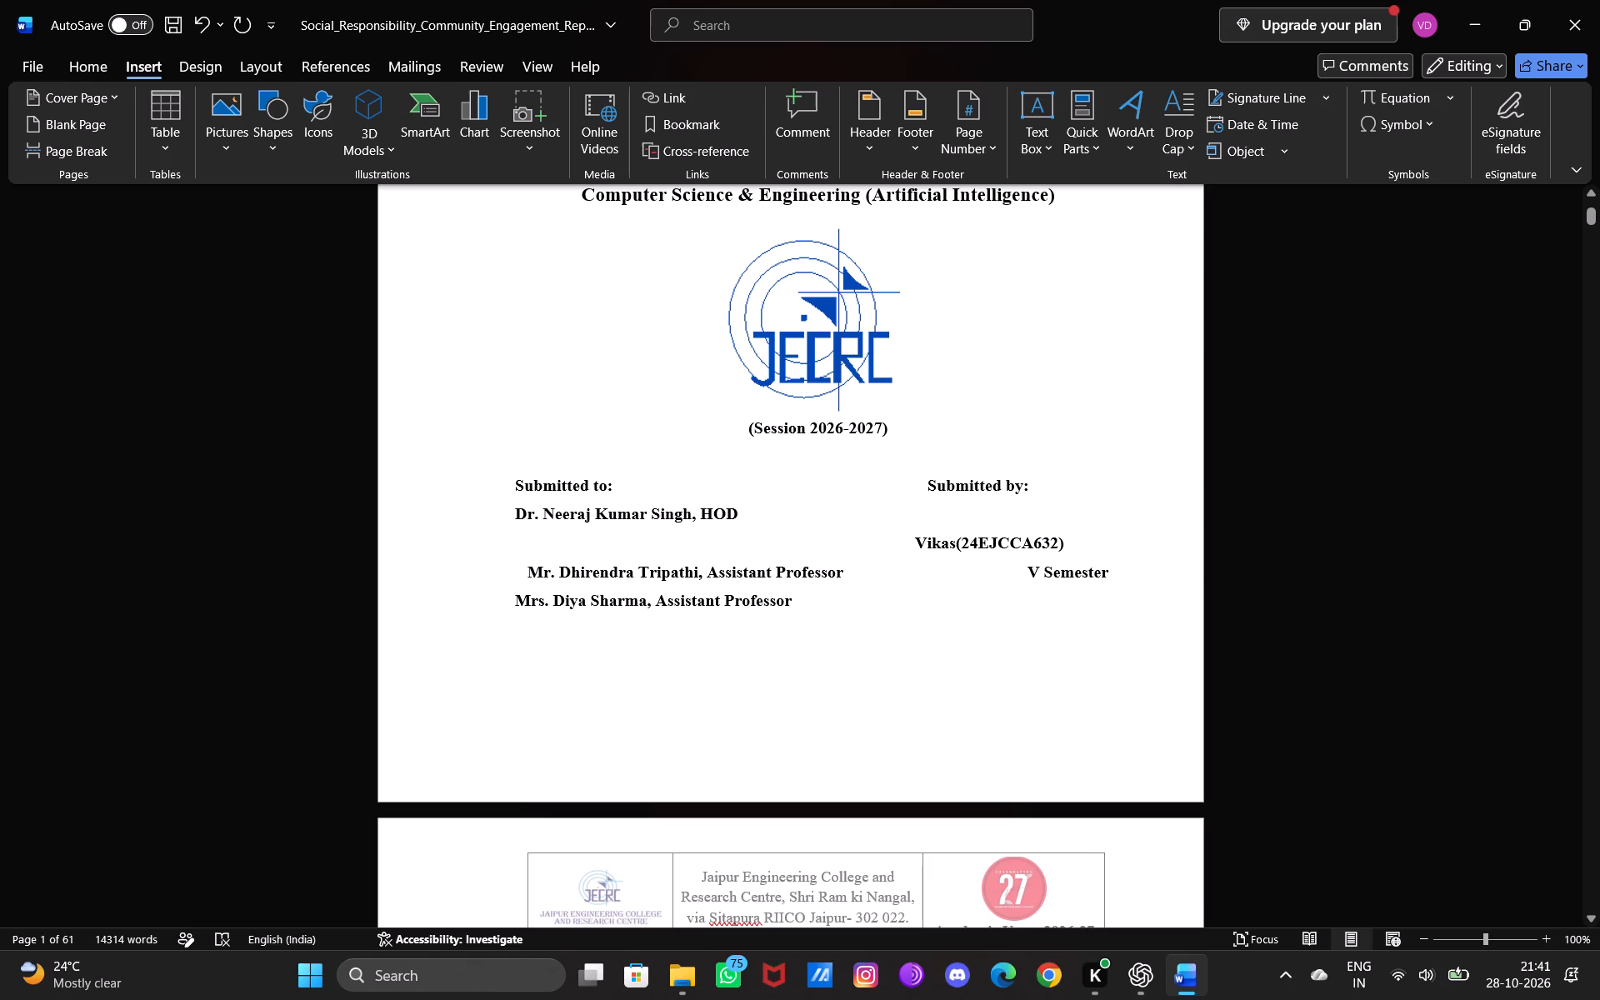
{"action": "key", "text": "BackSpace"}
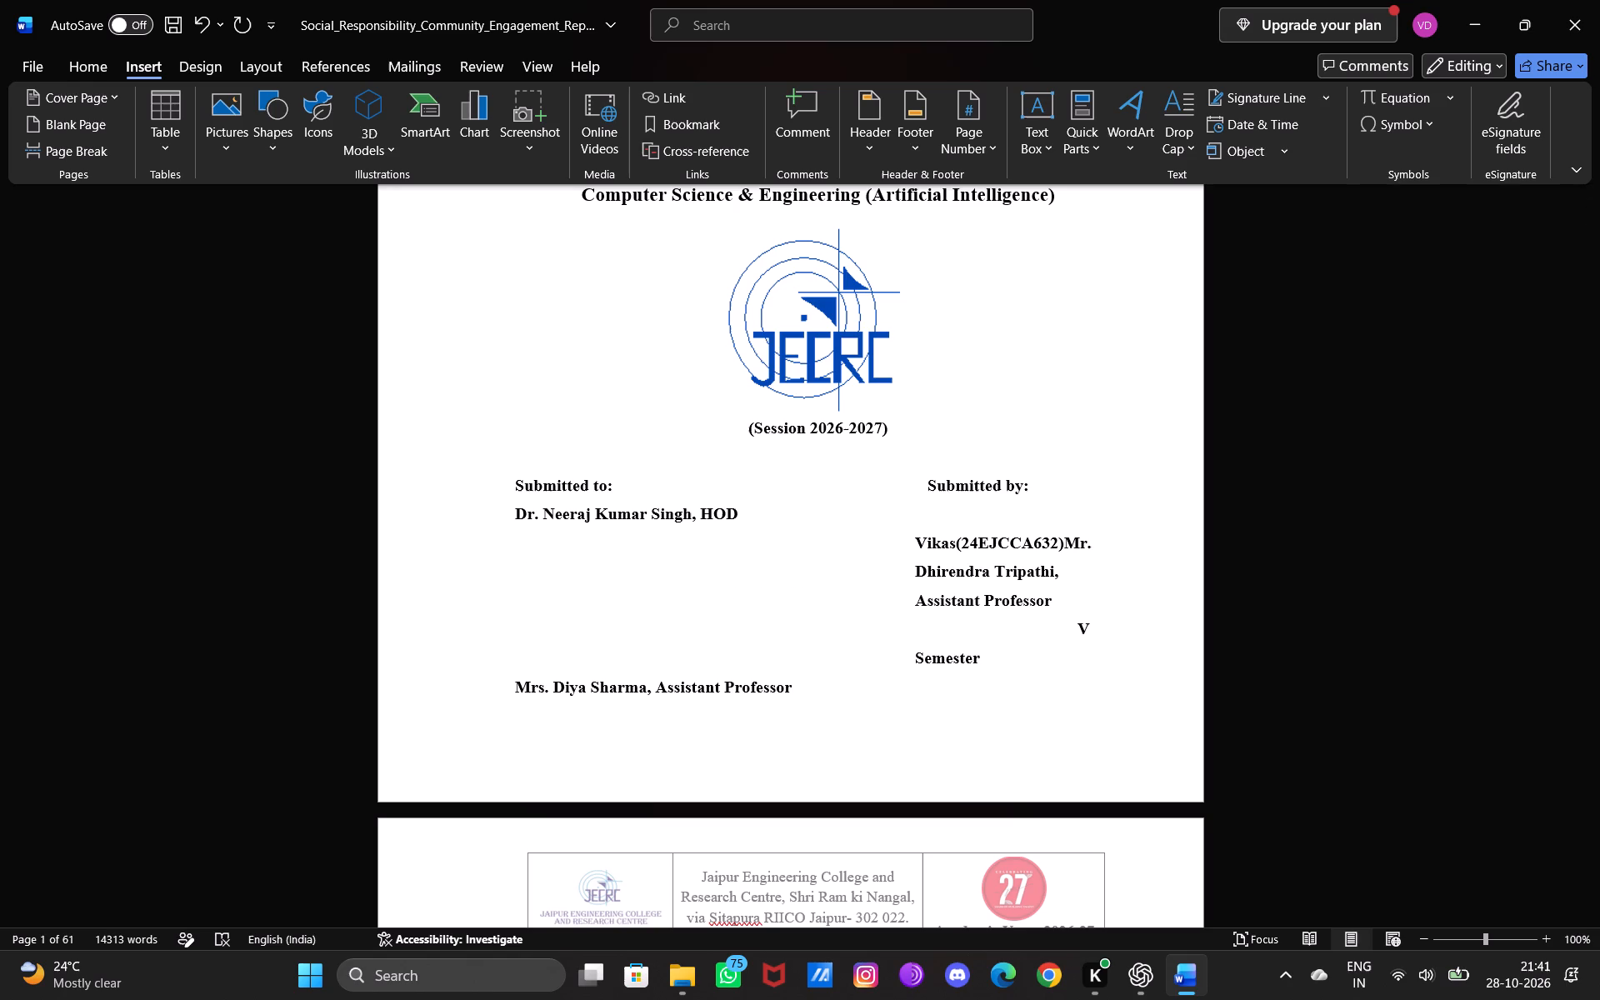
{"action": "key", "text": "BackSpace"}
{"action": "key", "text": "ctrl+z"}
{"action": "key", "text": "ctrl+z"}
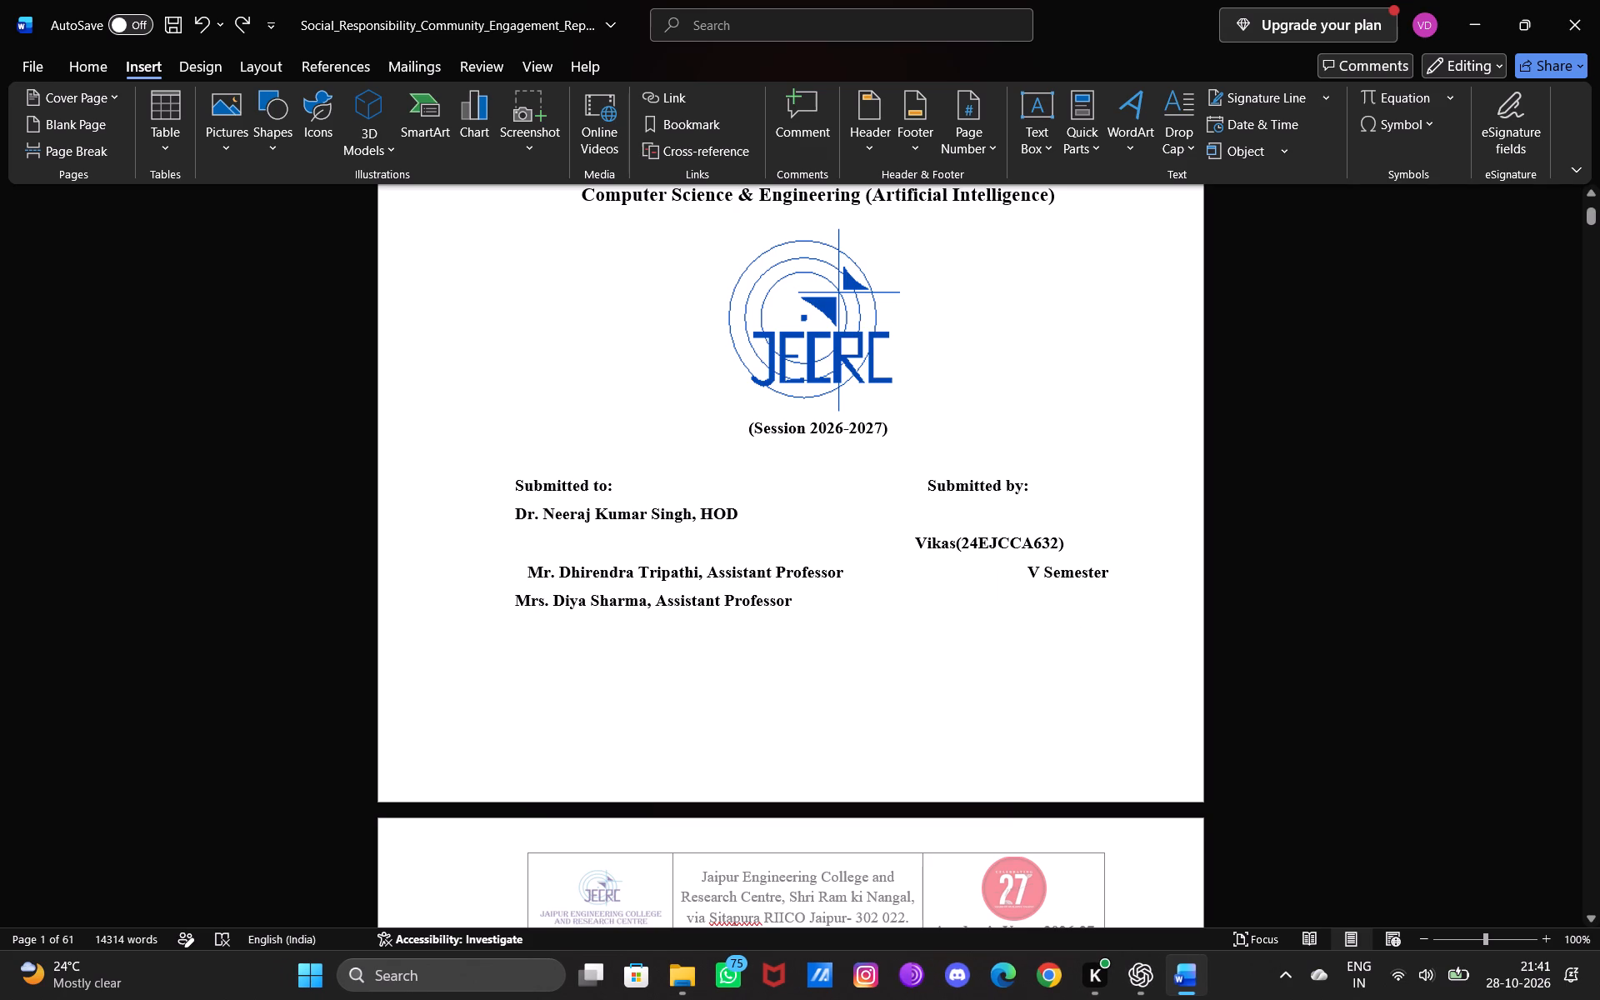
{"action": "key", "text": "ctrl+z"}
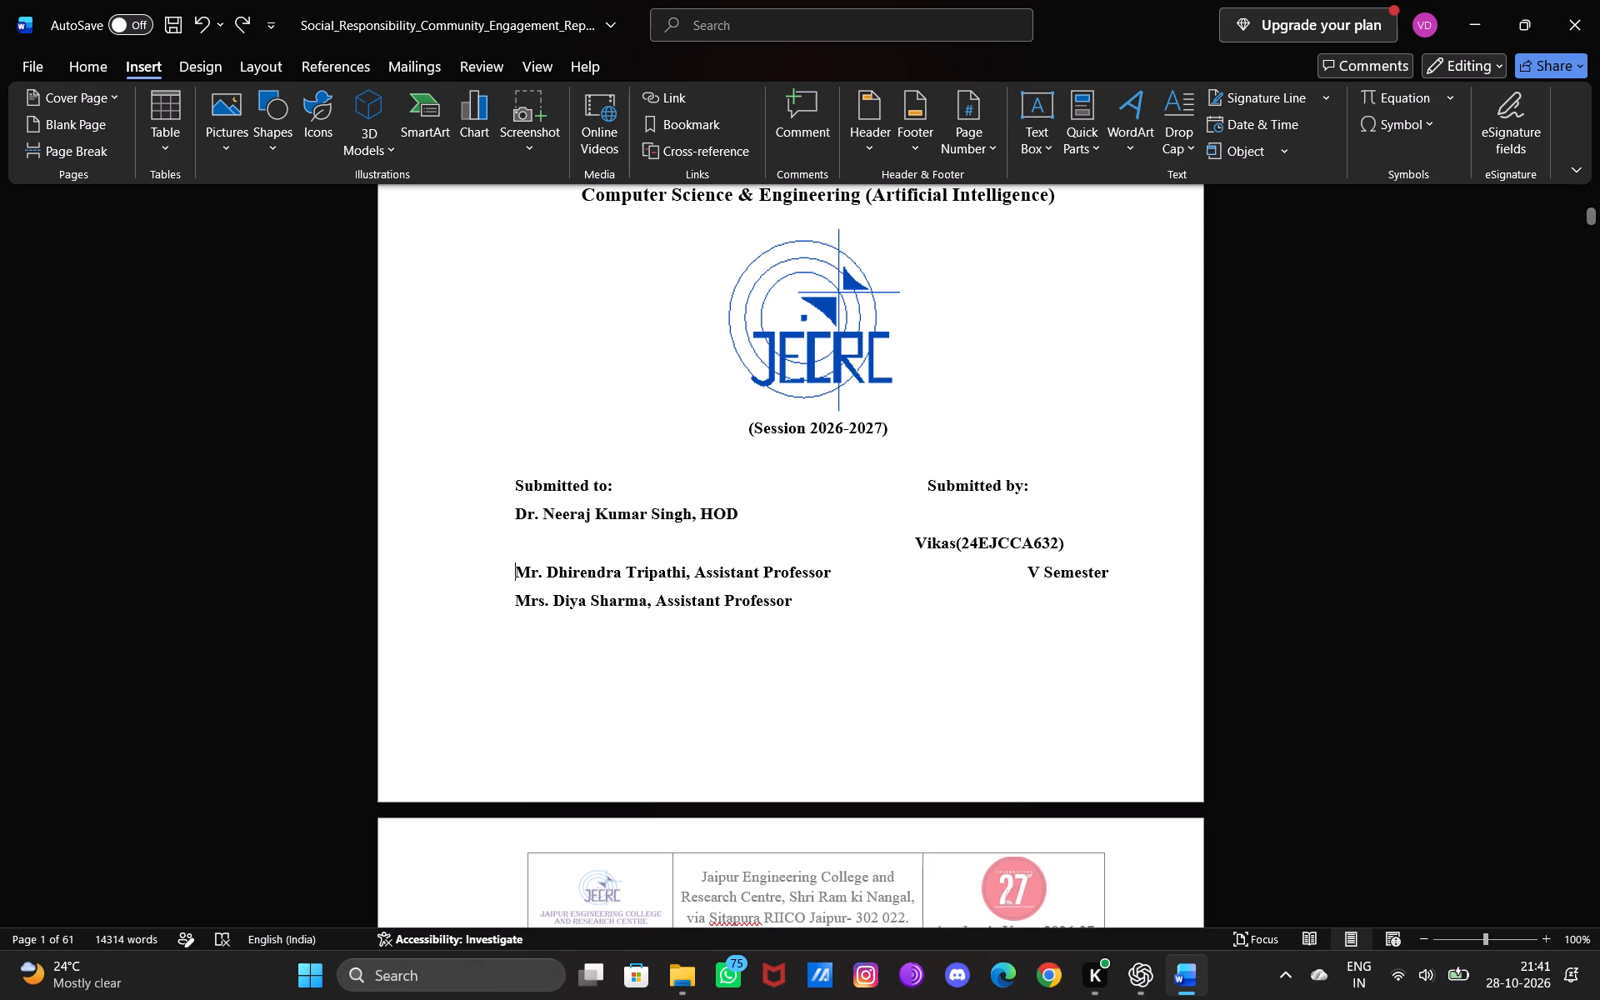
Remove the extra spacing in the student's details so the name and "V Semester" line up under "Submitted by:".
{"action": "left_click", "coordinate": [917, 541]}
{"action": "key", "text": "BackSpace"}
{"action": "key", "text": "BackSpace"}
{"action": "key", "text": "BackSpace"}
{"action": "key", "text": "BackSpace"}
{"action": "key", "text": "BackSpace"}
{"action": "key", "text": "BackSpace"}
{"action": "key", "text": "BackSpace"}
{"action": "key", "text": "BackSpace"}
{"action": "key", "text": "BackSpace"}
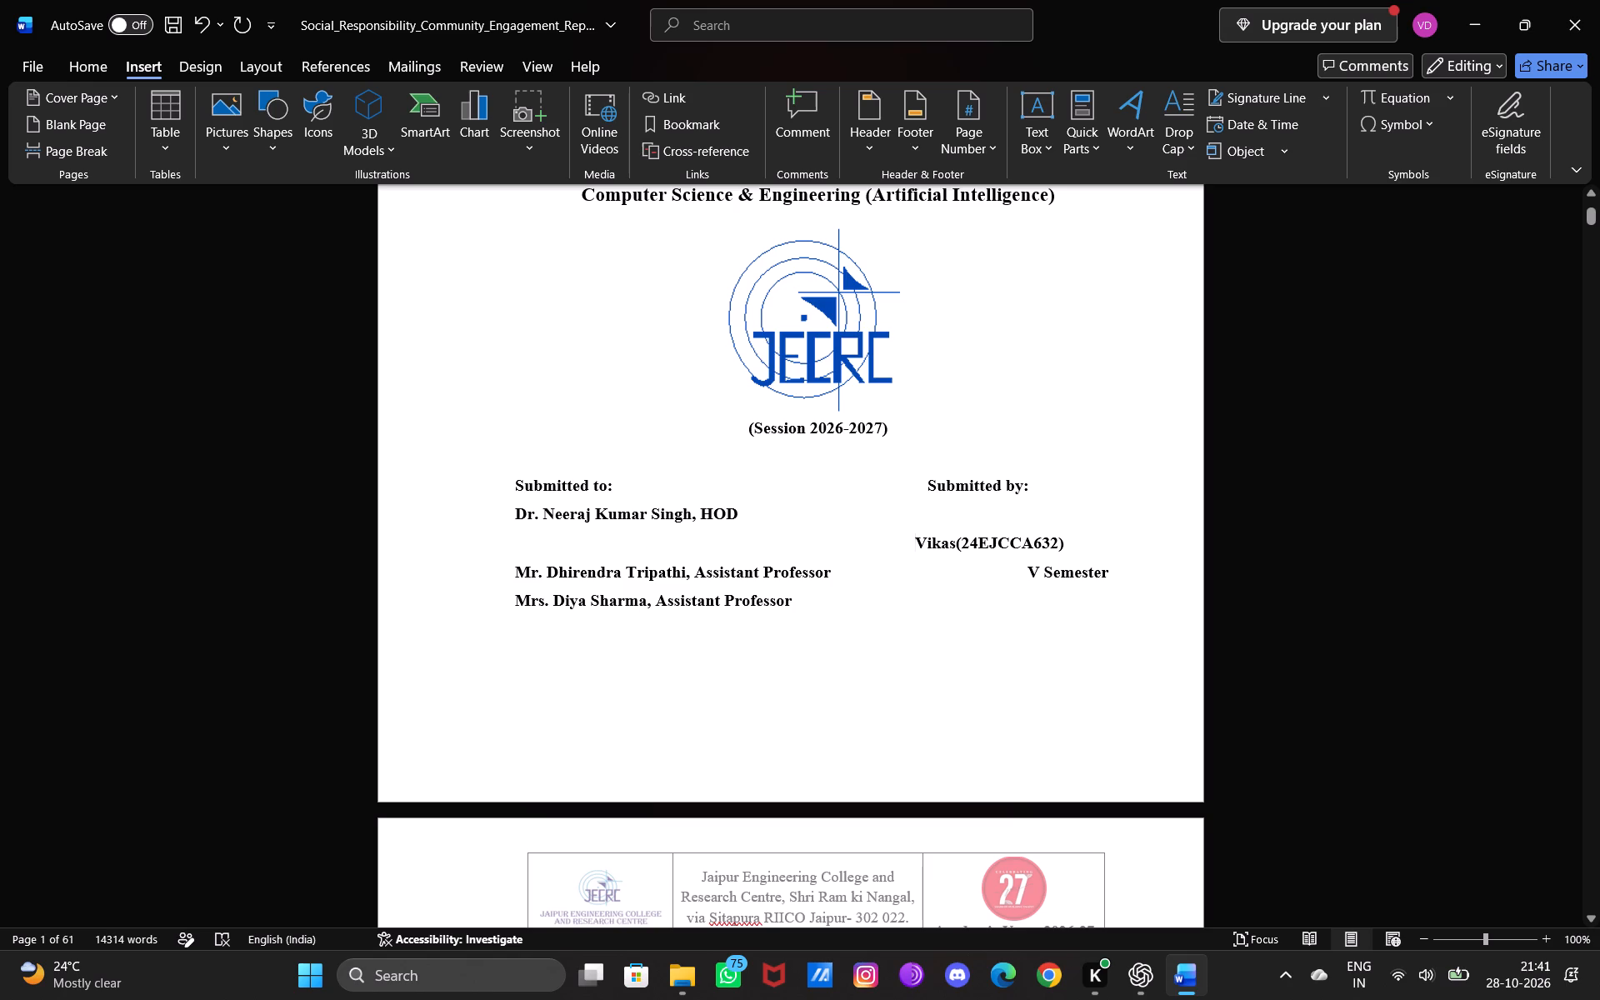
Move the student's name and roll number up onto the HOD's line, directly under "Submitted by:".
{"action": "left_click_drag", "start_coordinate": [1069, 547], "coordinate": [924, 541]}
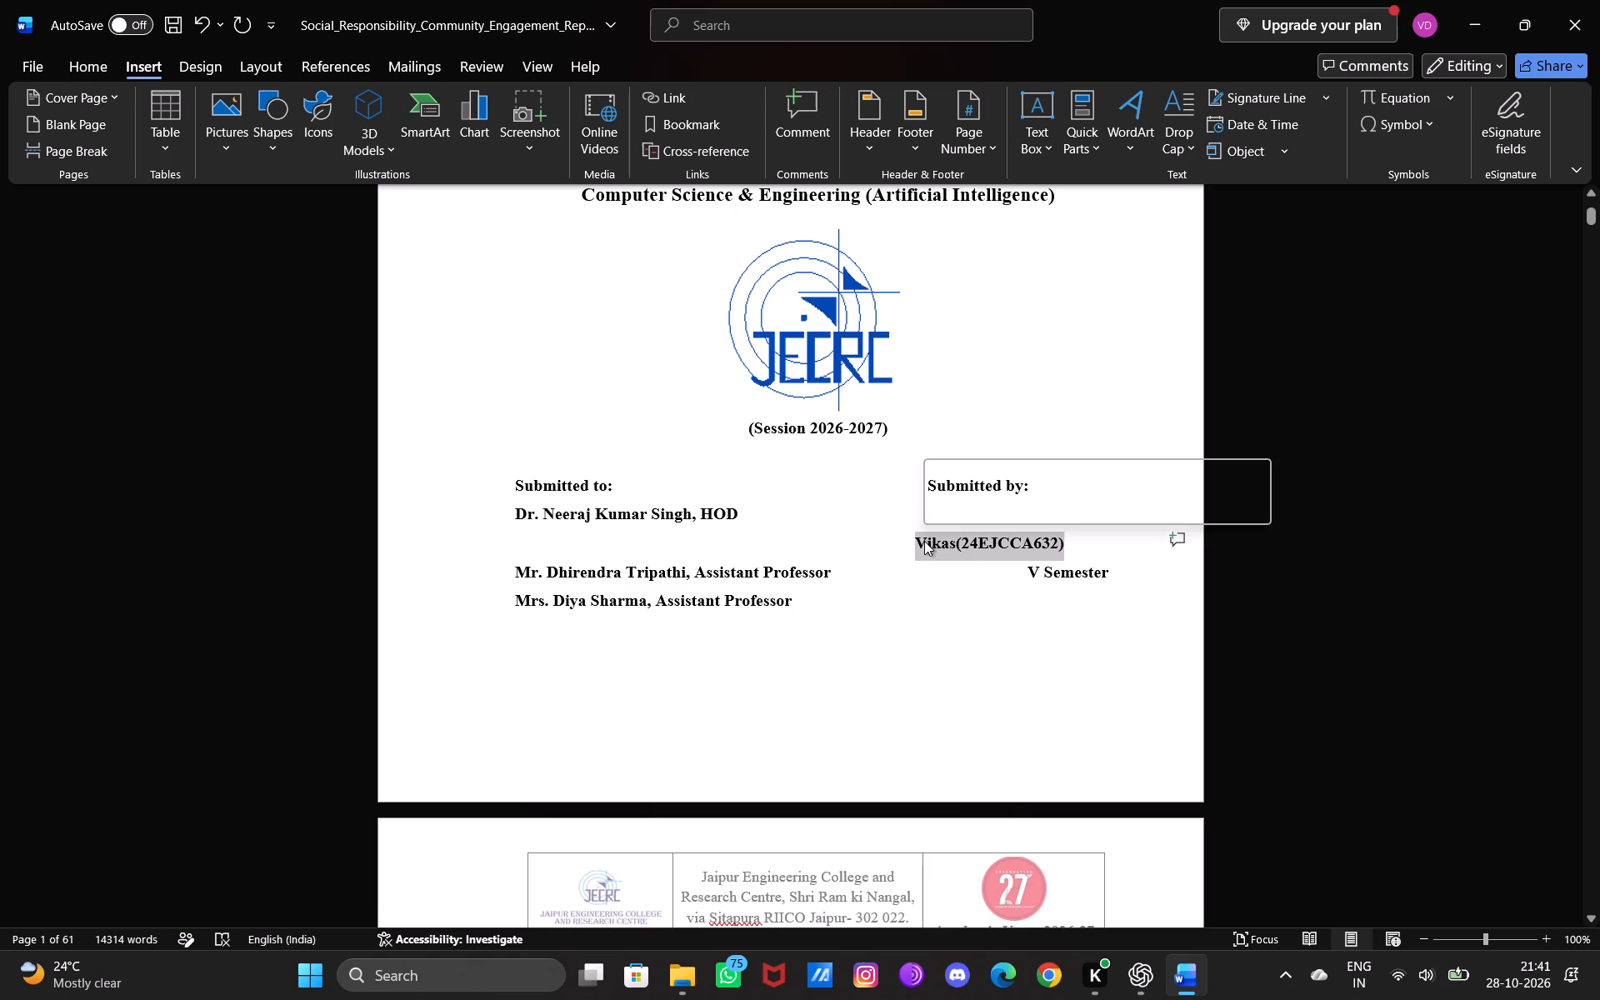
{"action": "key", "text": "ctrl+x"}
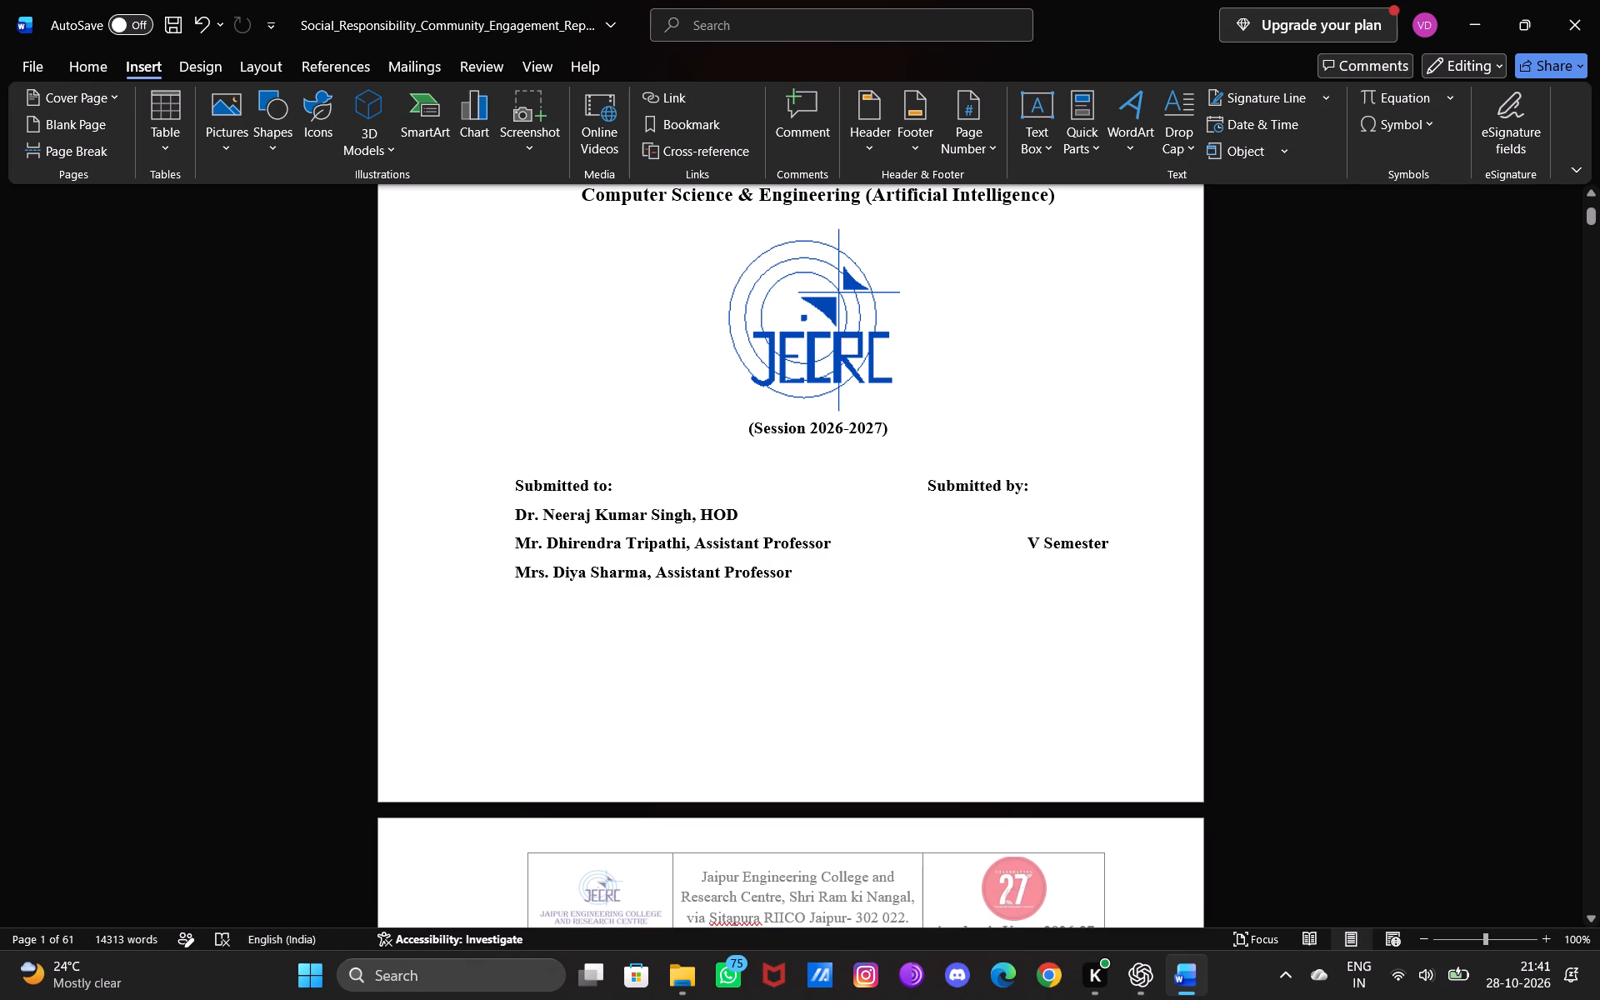
{"action": "left_click", "coordinate": [929, 508]}
{"action": "key", "text": "ctrl+v"}
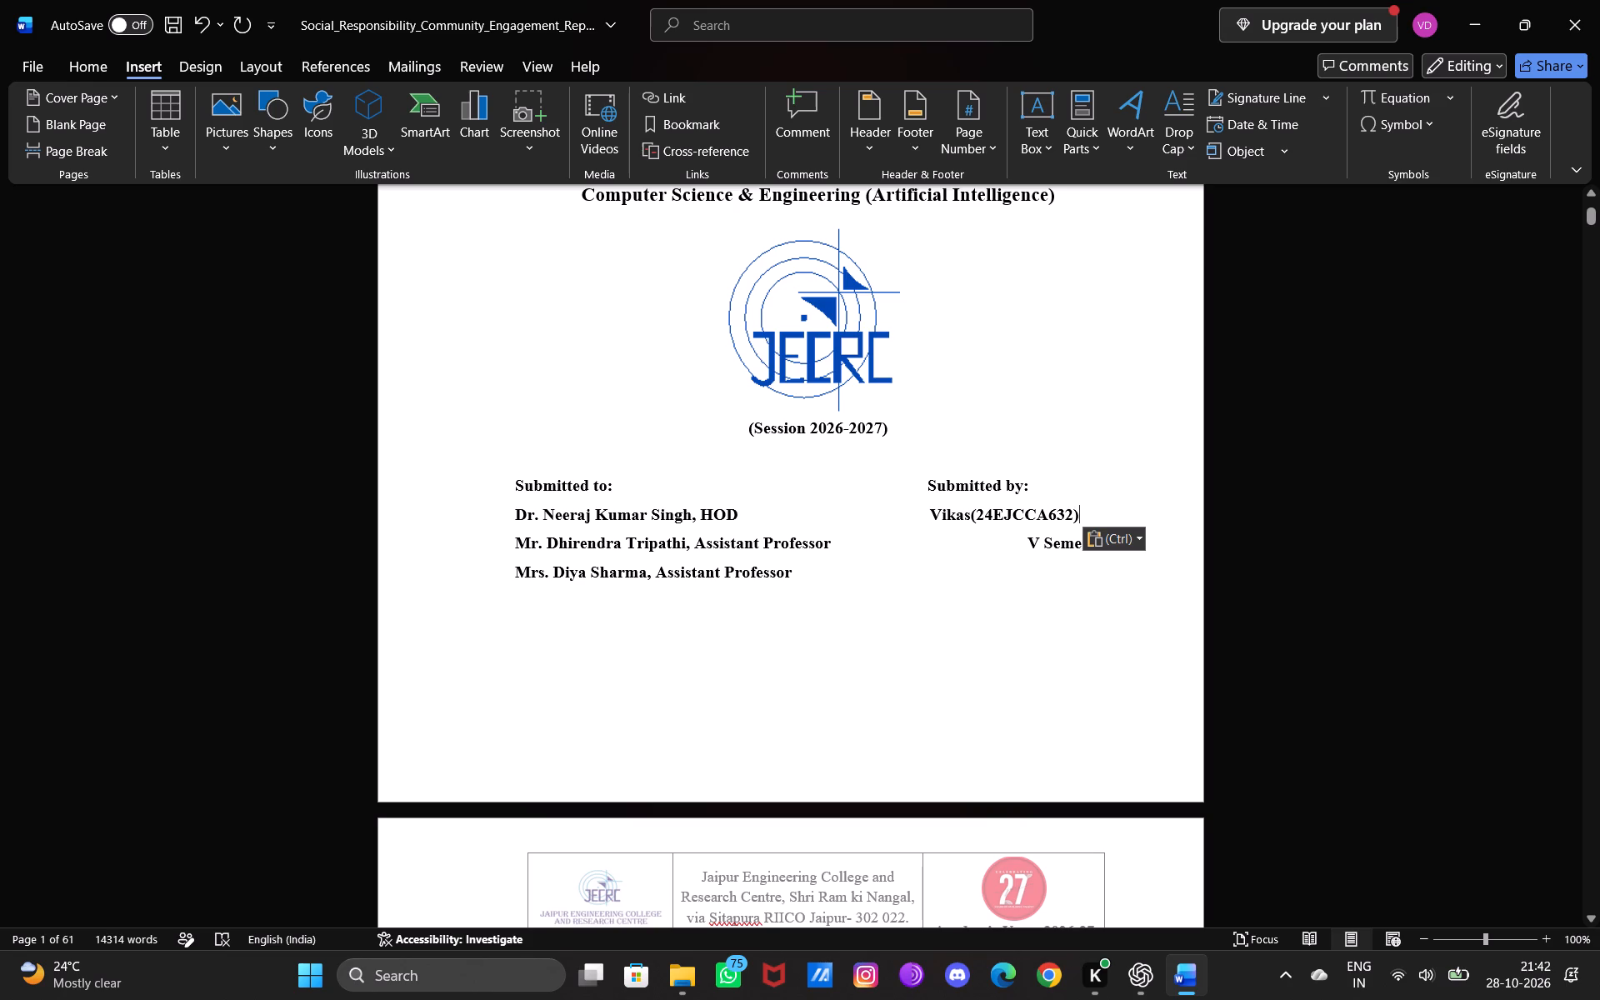
Adjust the spacing before "V Semester" on the front page so it lines up under the student's name.
{"action": "left_click", "coordinate": [1153, 586]}
{"action": "left_click", "coordinate": [1029, 539]}
{"action": "key", "text": "BackSpace"}
{"action": "key", "text": "BackSpace"}
{"action": "key", "text": "BackSpace"}
{"action": "key", "text": "BackSpace"}
{"action": "key", "text": "BackSpace"}
{"action": "key", "text": "BackSpace"}
{"action": "key", "text": "BackSpace"}
{"action": "key", "text": "BackSpace"}
{"action": "key", "text": "BackSpace"}
{"action": "key", "text": "BackSpace"}
{"action": "key", "text": "BackSpace"}
{"action": "key", "text": "BackSpace"}
{"action": "key", "text": "BackSpace"}
{"action": "key", "text": "BackSpace"}
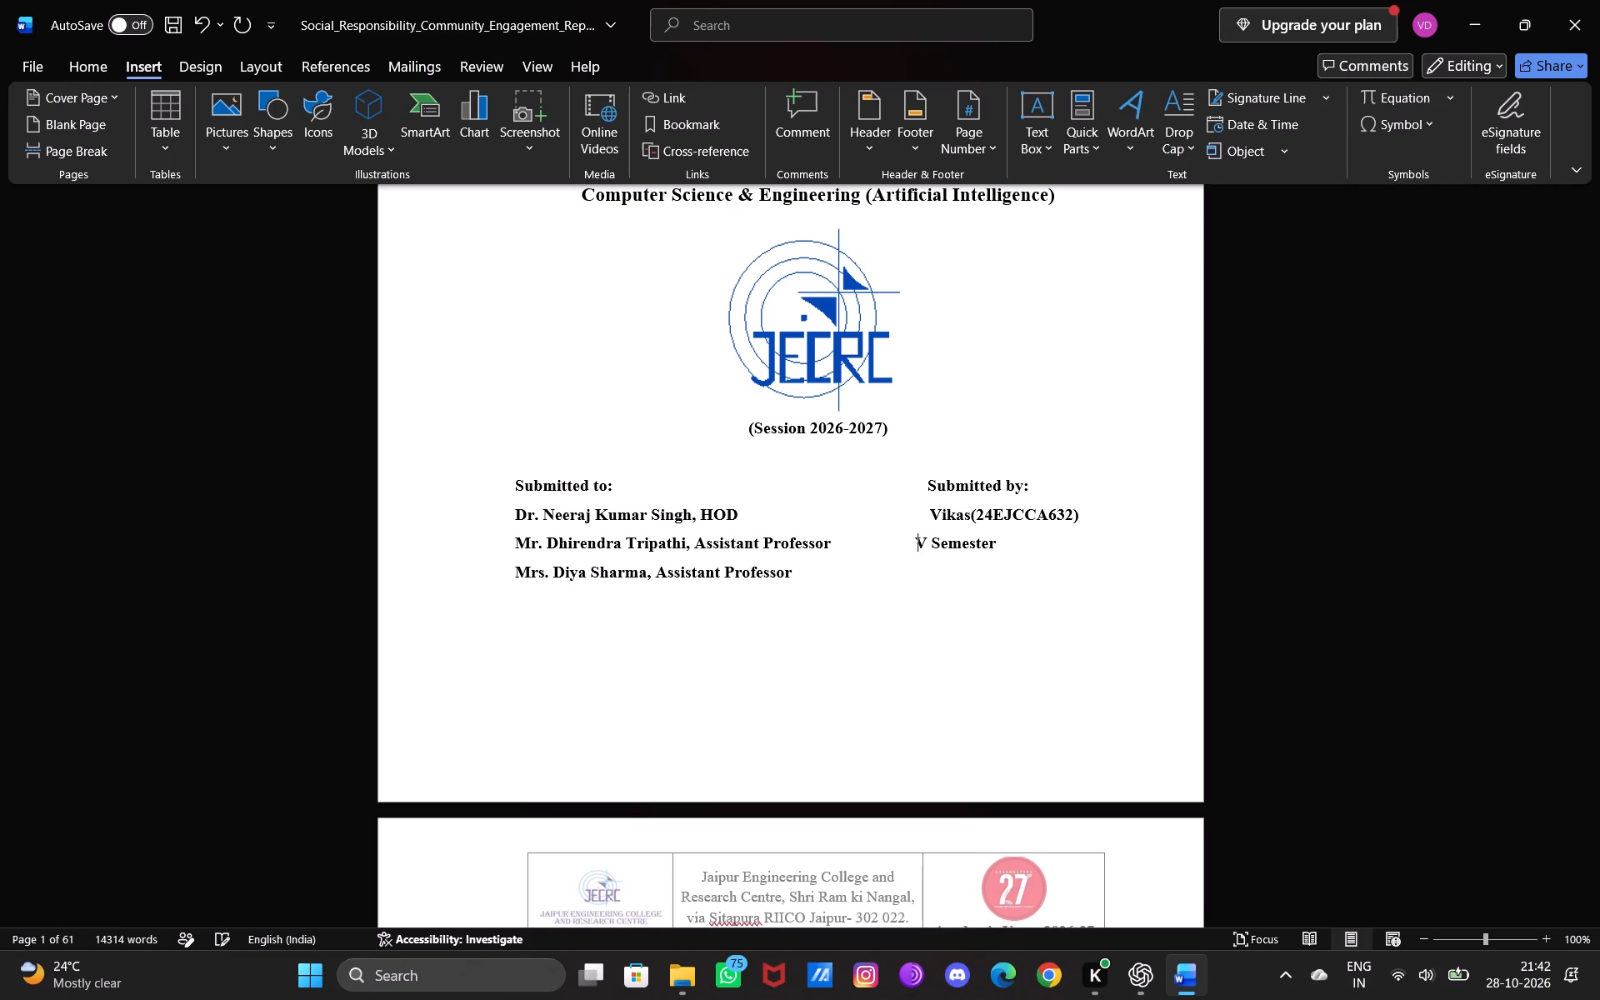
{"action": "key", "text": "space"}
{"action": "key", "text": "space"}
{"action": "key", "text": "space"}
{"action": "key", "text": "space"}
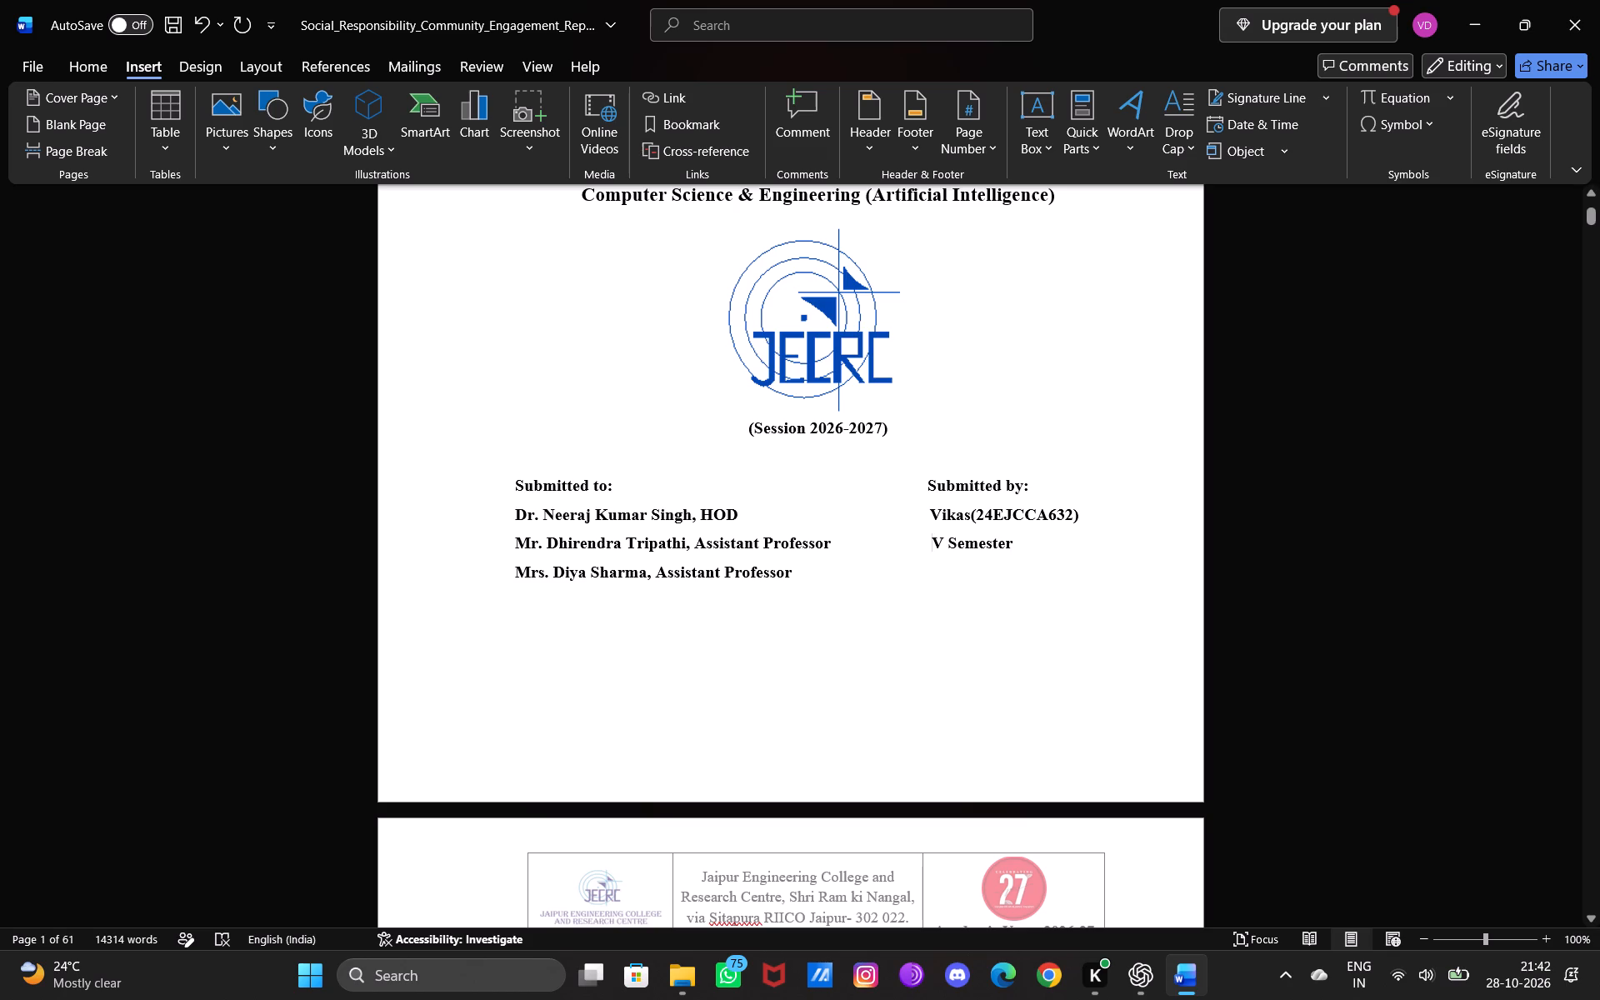
Remove the blank space above the "Department of Computer Science & Engineering" heading on the Candidate's Declaration page.
{"action": "scroll", "coordinate": [1032, 631], "scroll_direction": "down", "scroll_amount": 1}
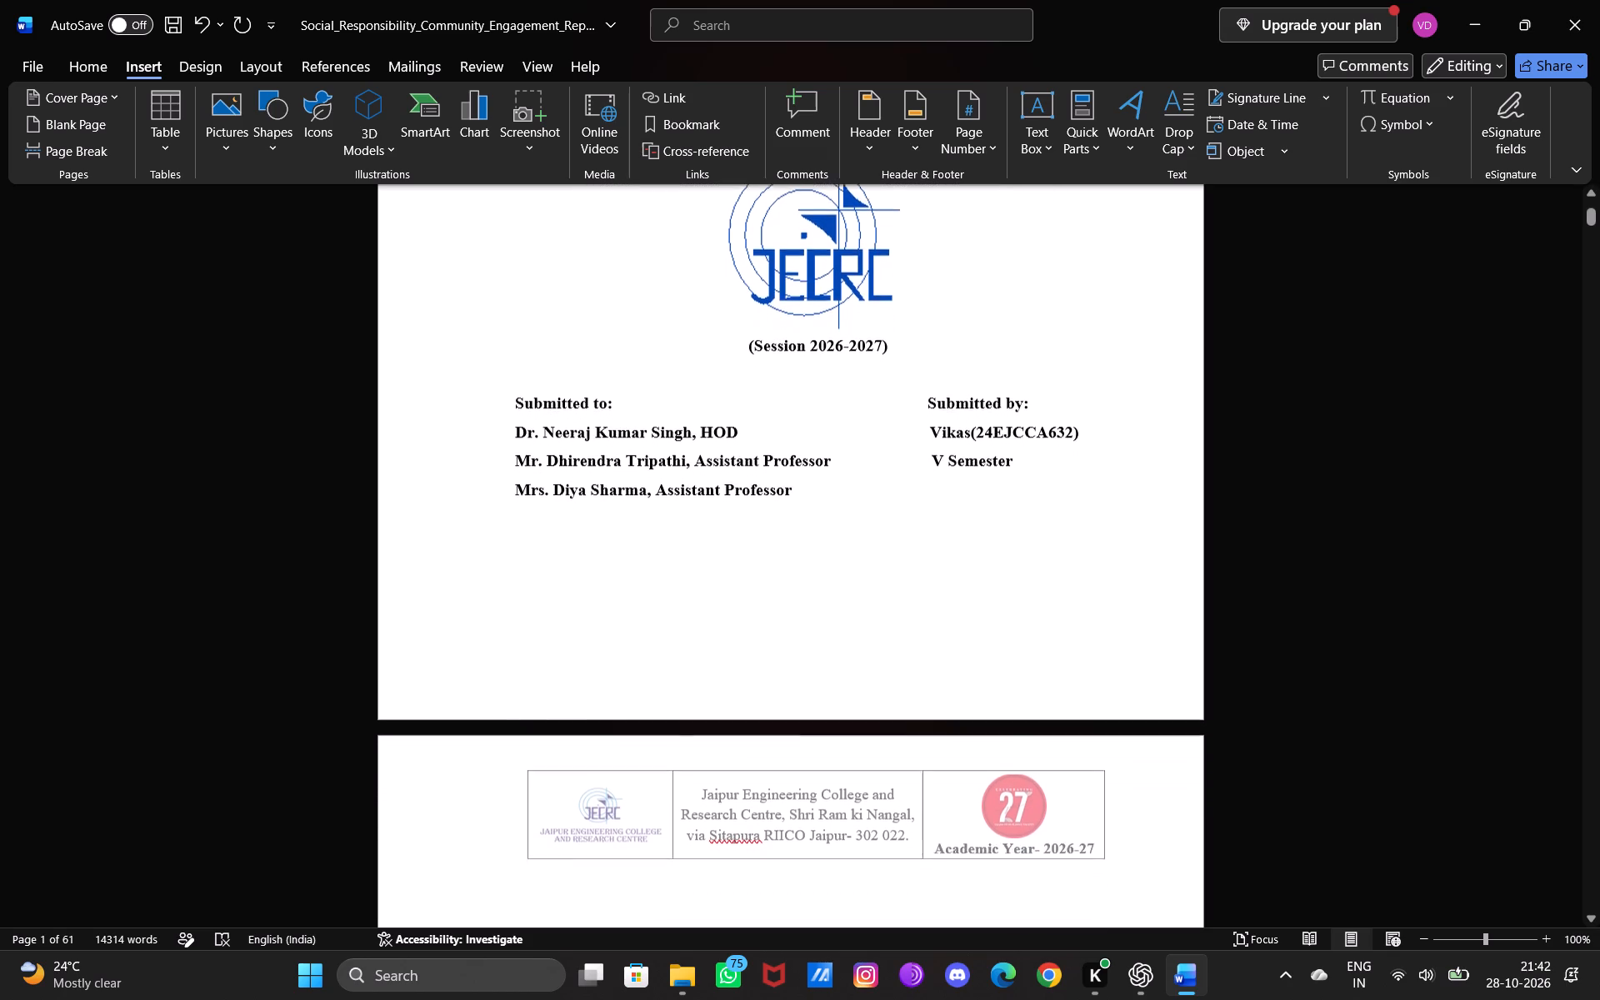
{"action": "scroll", "coordinate": [1032, 631], "scroll_direction": "down", "scroll_amount": 1}
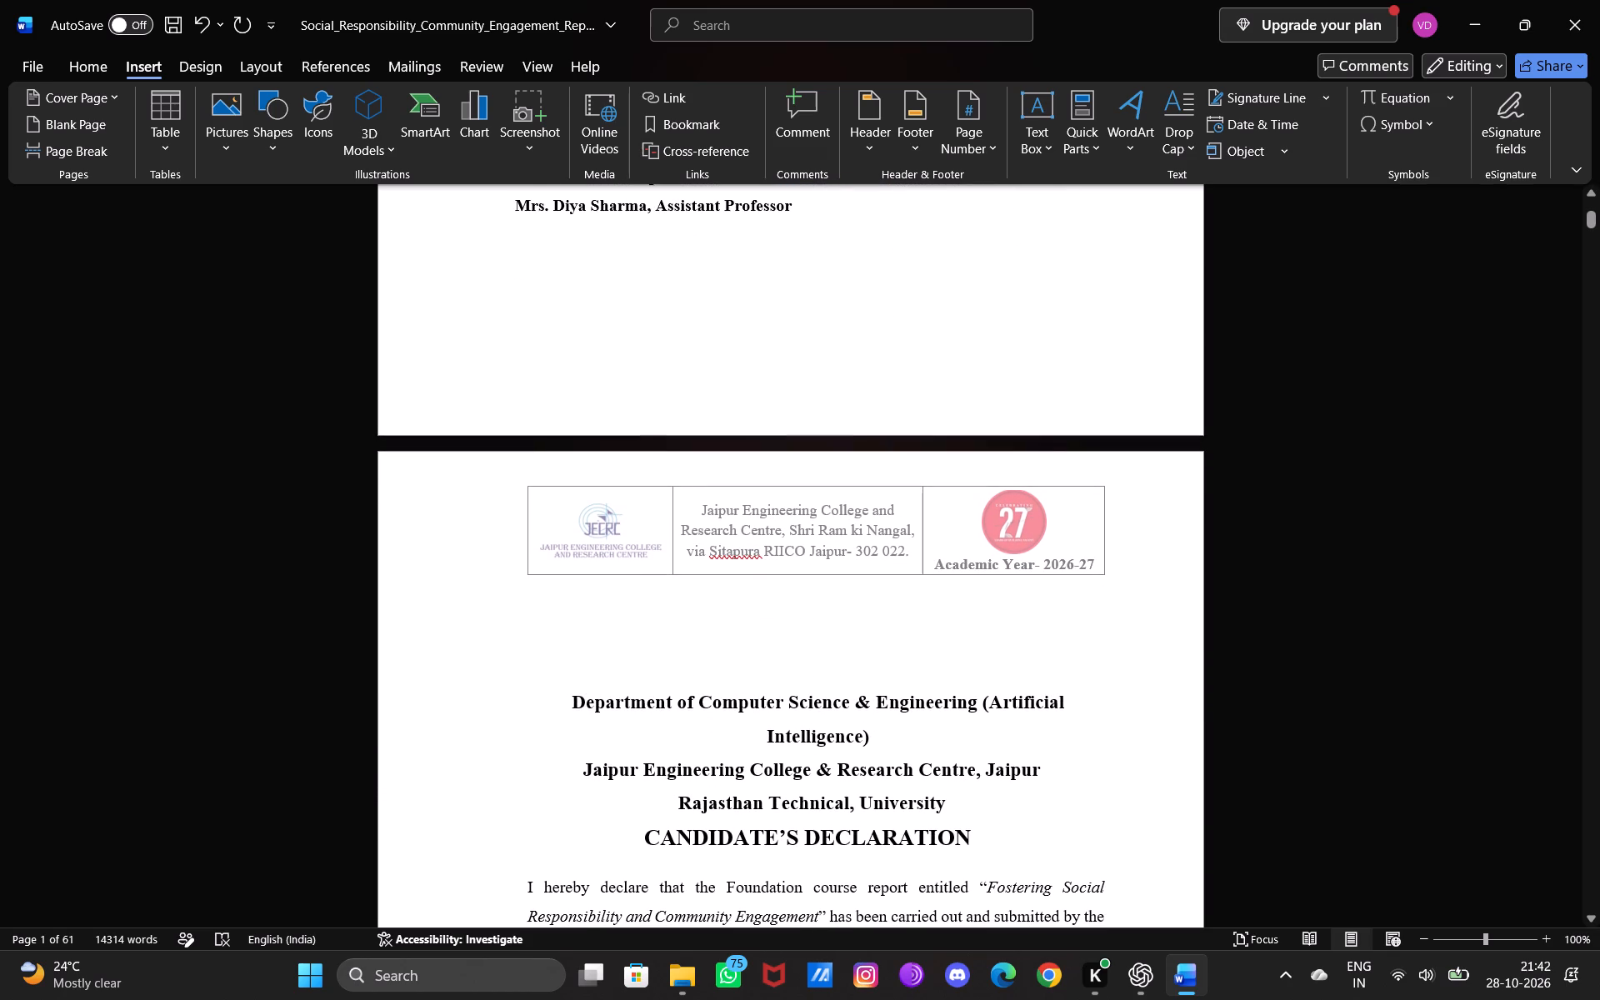
{"action": "left_click", "coordinate": [573, 711]}
{"action": "key", "text": "BackSpace"}
{"action": "key", "text": "BackSpace"}
{"action": "key", "text": "BackSpace"}
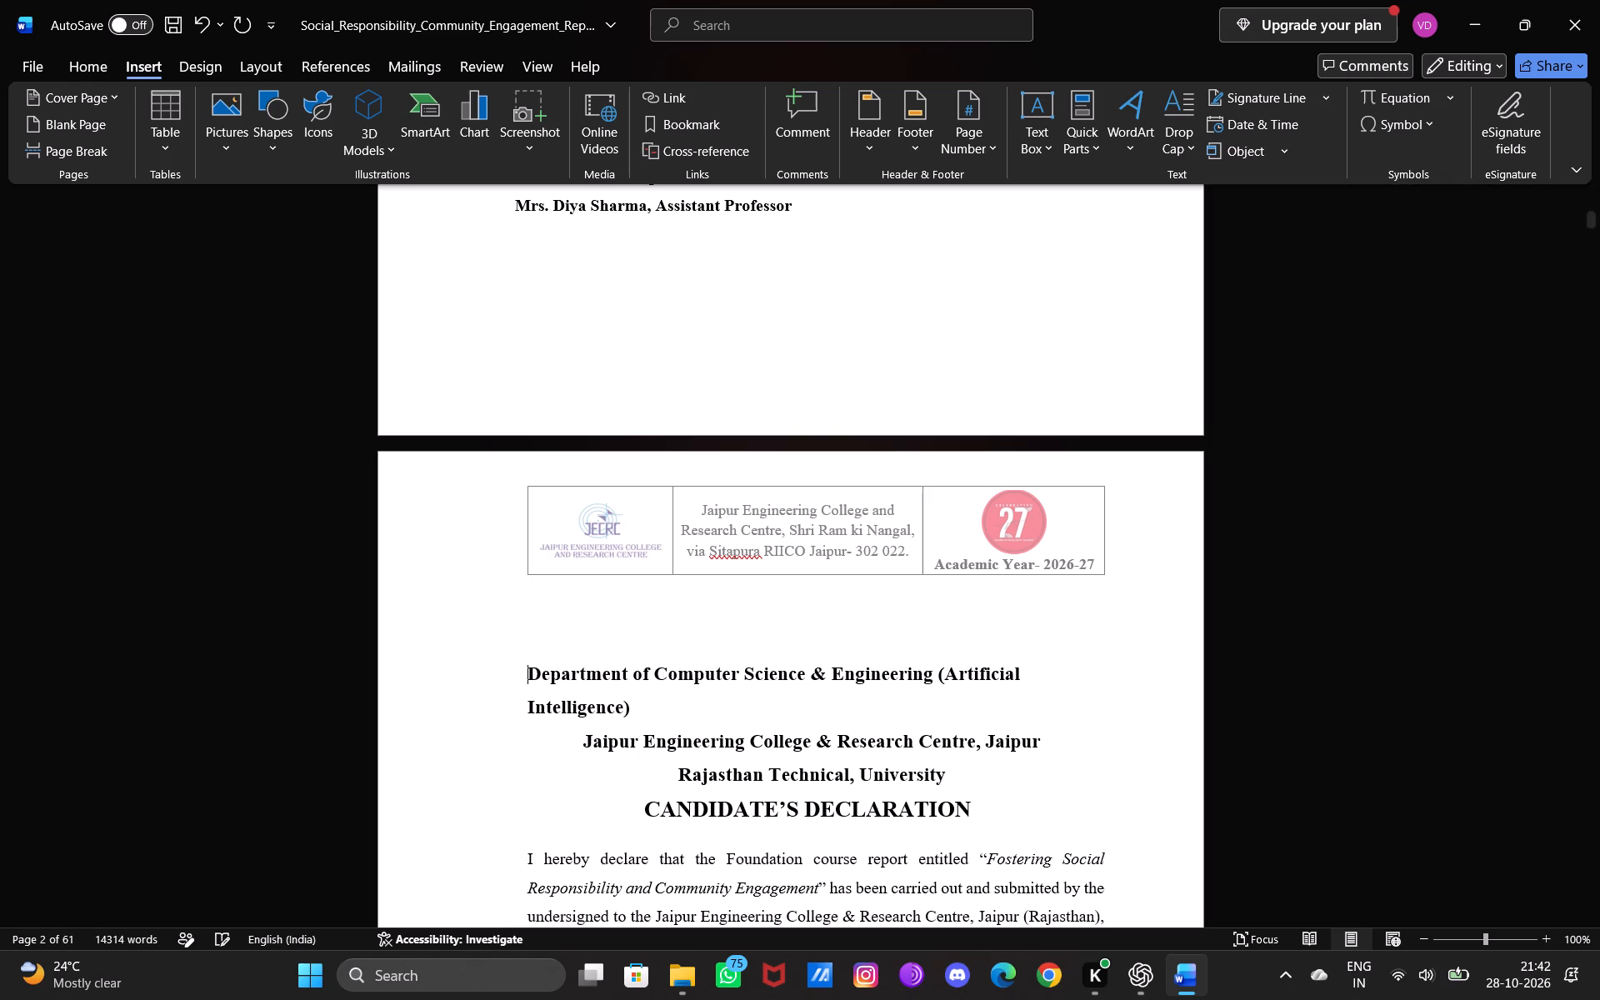
Delete the blank space before "Department of Computer Science & Engineering" to pull it back onto the front page below the assistant professors.
{"action": "key", "text": "BackSpace"}
{"action": "key", "text": "BackSpace"}
{"action": "key", "text": "BackSpace"}
{"action": "key", "text": "BackSpace"}
{"action": "key", "text": "BackSpace"}
{"action": "key", "text": "BackSpace"}
{"action": "key", "text": "BackSpace"}
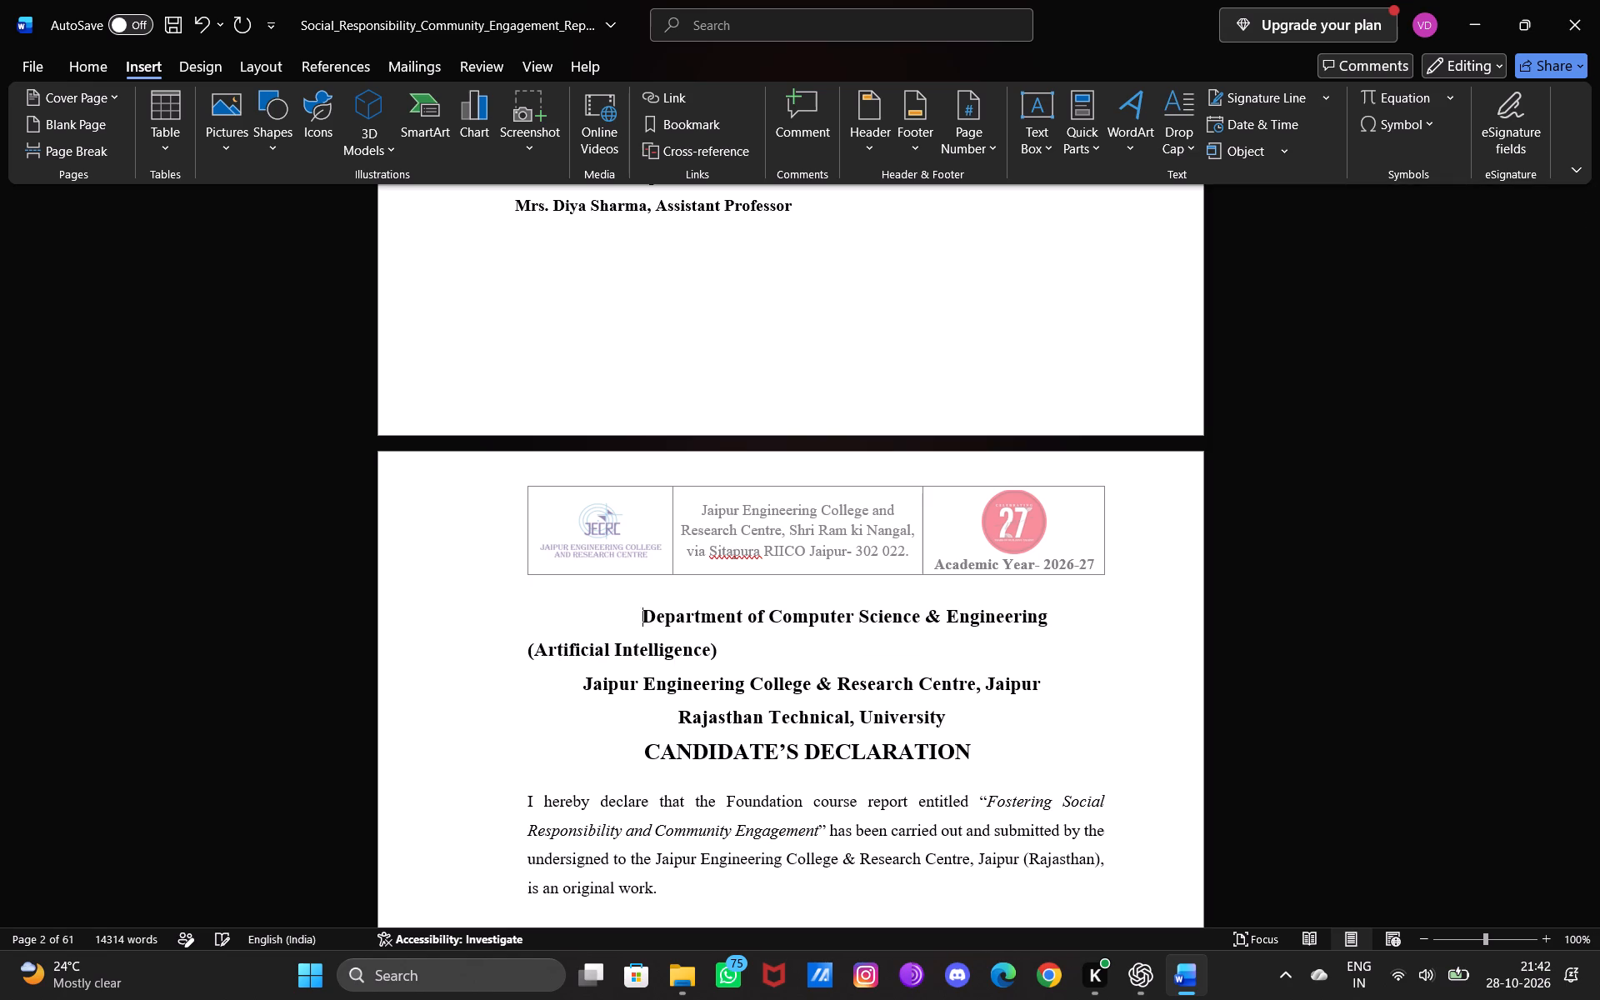
{"action": "key", "text": "BackSpace"}
{"action": "key", "text": "BackSpace"}
{"action": "key", "text": "BackSpace"}
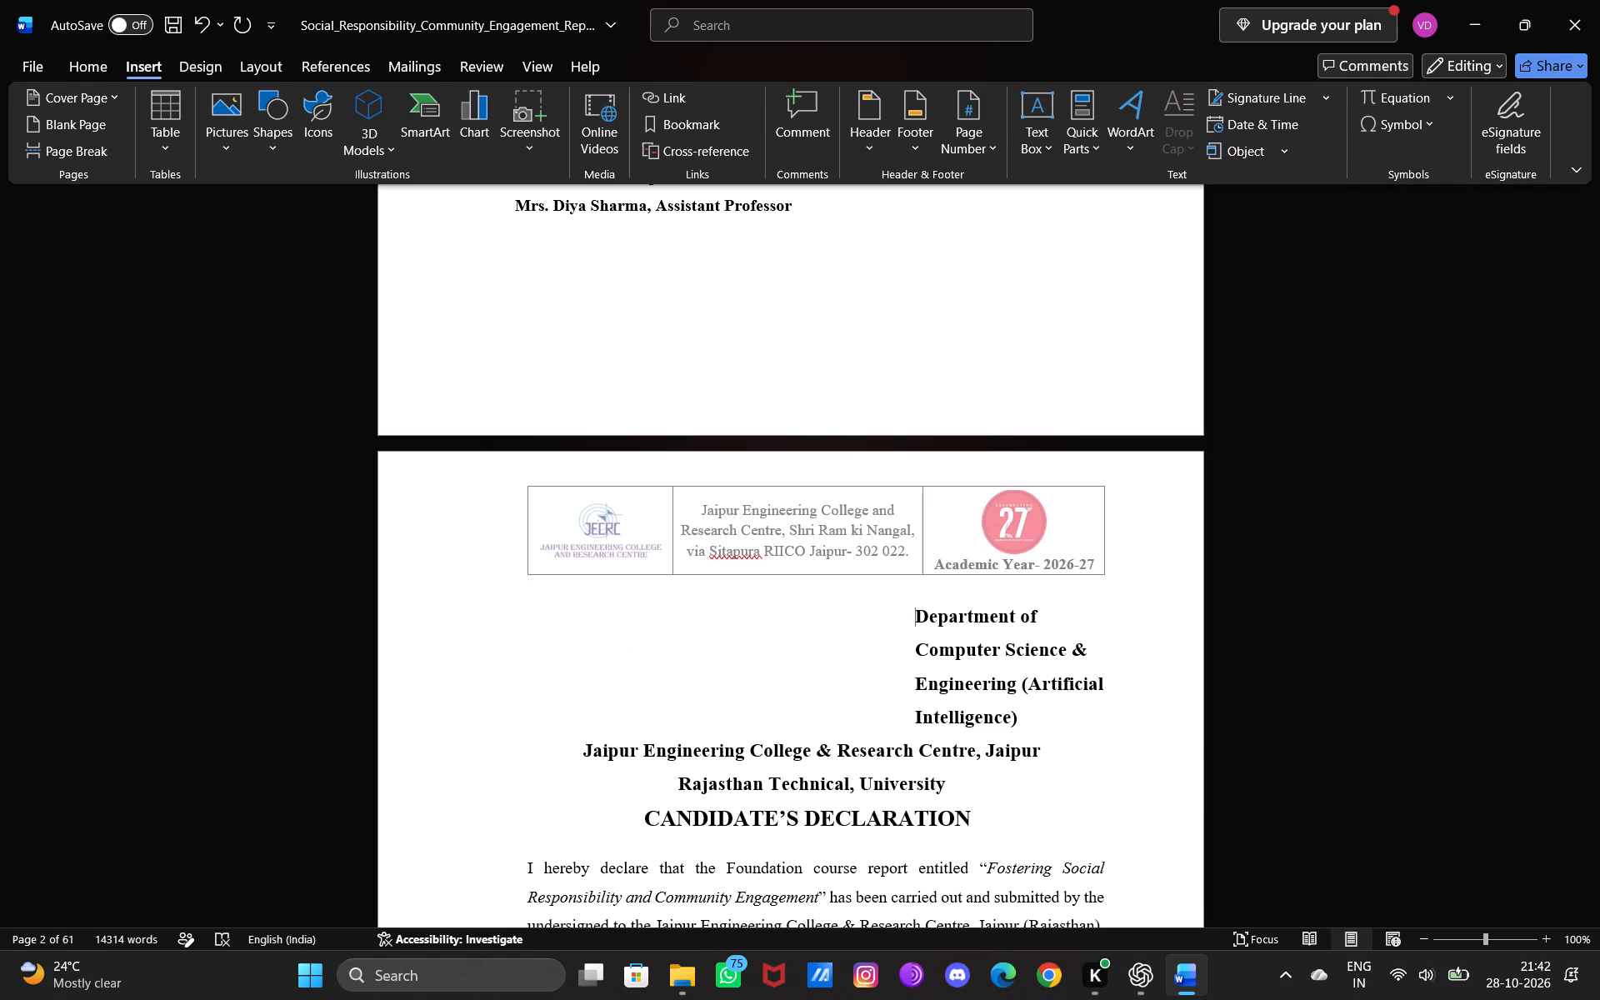
{"action": "key", "text": "BackSpace"}
{"action": "key", "text": "BackSpace"}
{"action": "key", "text": "BackSpace"}
{"action": "key", "text": "BackSpace"}
{"action": "key", "text": "BackSpace"}
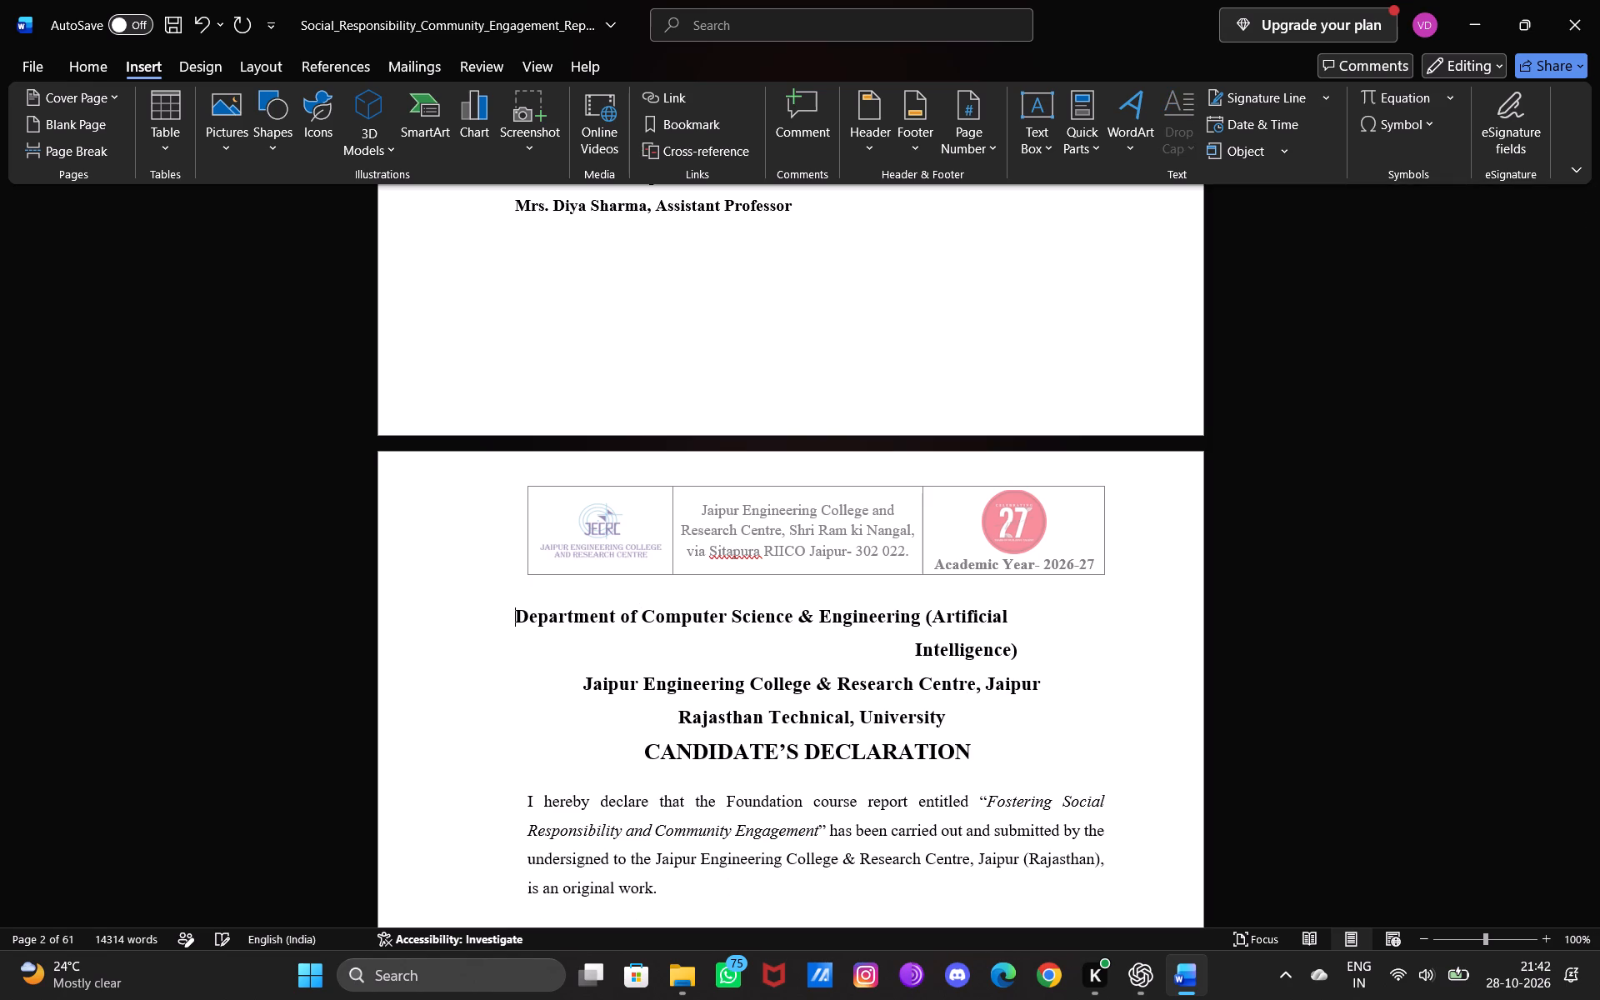
{"action": "key", "text": "BackSpace"}
{"action": "key", "text": "BackSpace"}
{"action": "key", "text": "BackSpace"}
{"action": "key", "text": "BackSpace"}
{"action": "key", "text": "BackSpace"}
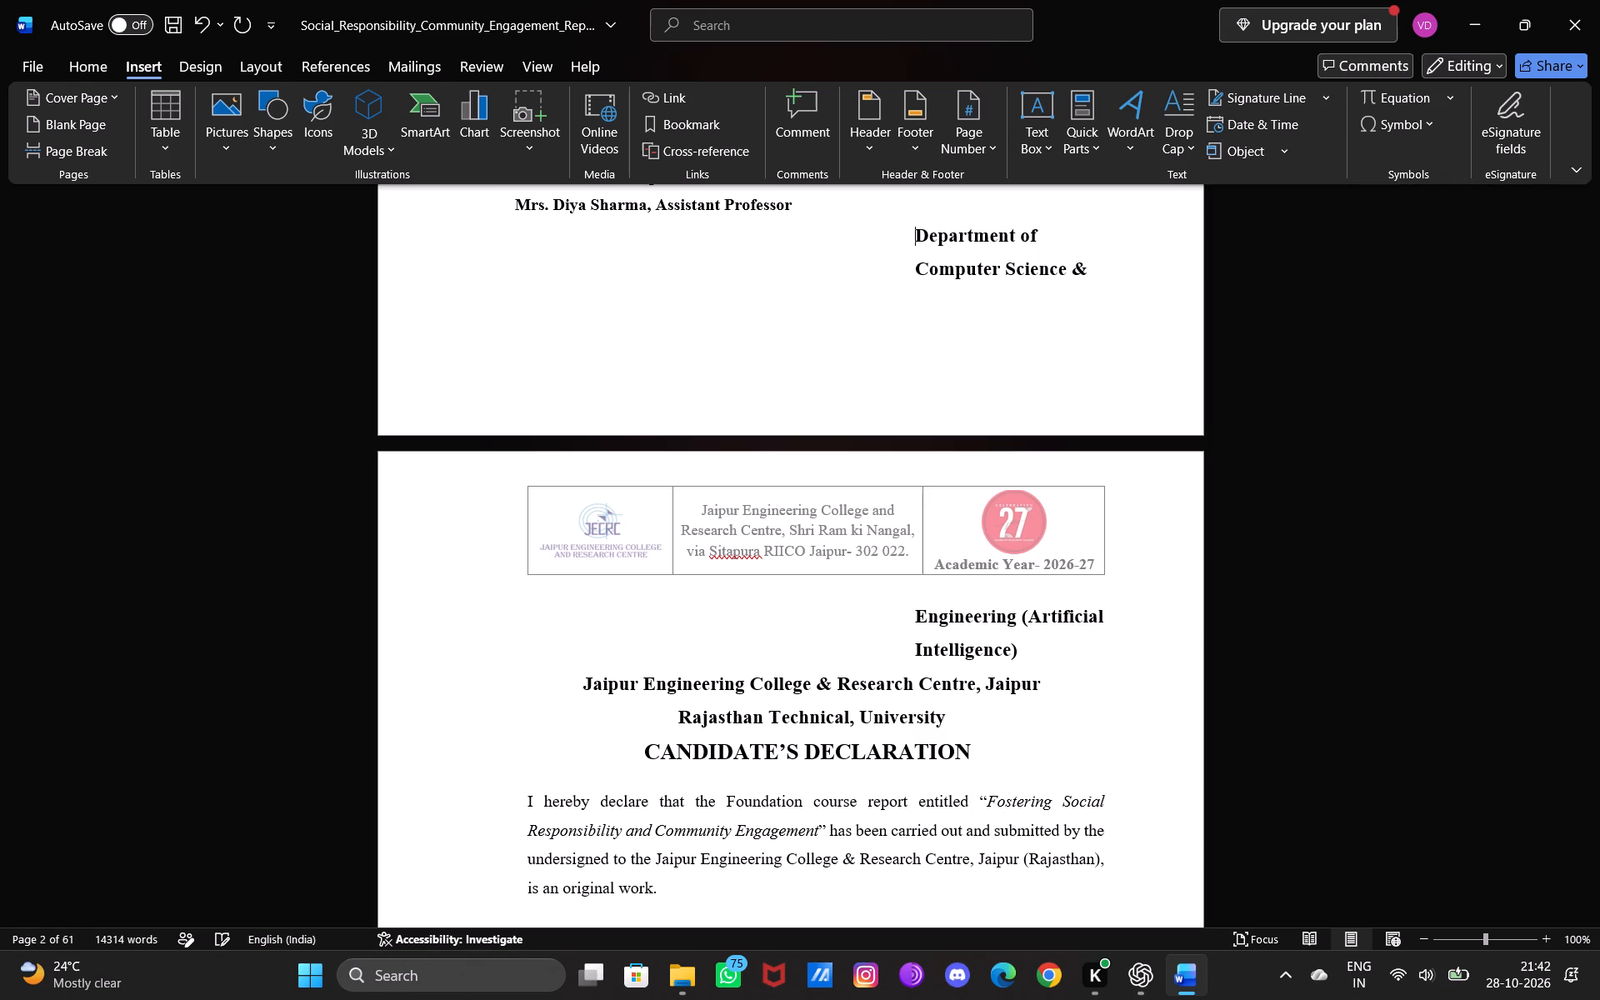
{"action": "key", "text": "BackSpace"}
{"action": "key", "text": "BackSpace"}
Set the department, college and university lines above CANDIDATE'S DECLARATION to font size 10 so they fit on the front page.
{"action": "scroll", "coordinate": [573, 711], "scroll_direction": "up", "scroll_amount": 4}
{"action": "scroll", "coordinate": [573, 711], "scroll_direction": "down", "scroll_amount": 1}
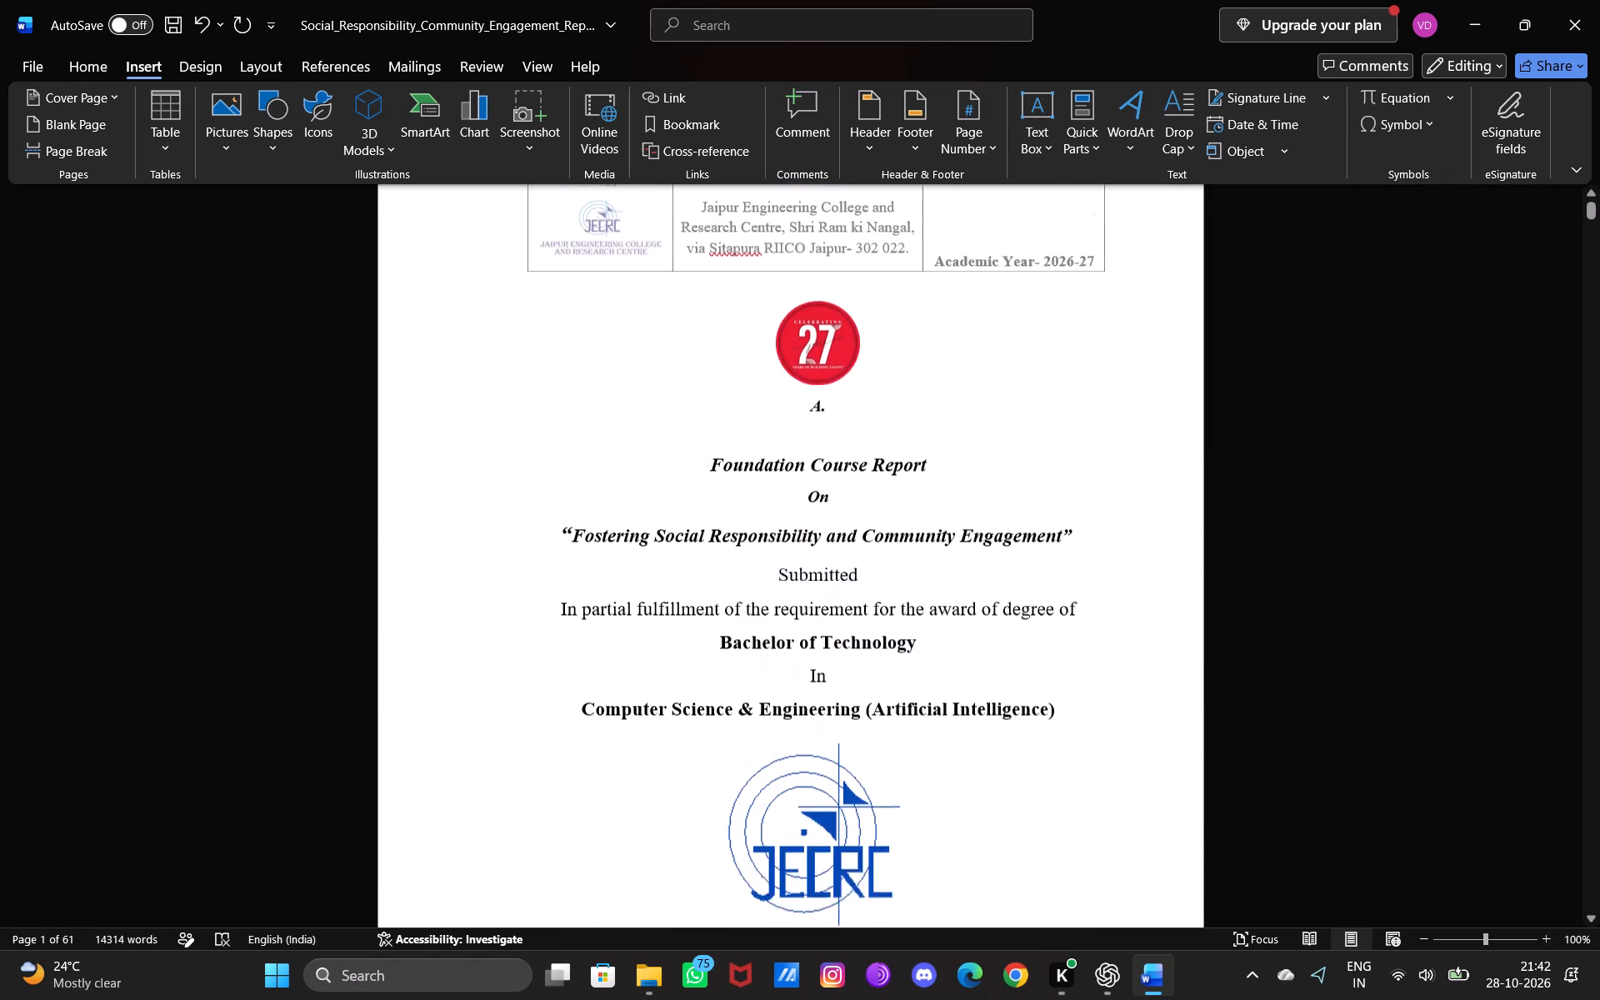
{"action": "scroll", "coordinate": [573, 711], "scroll_direction": "down", "scroll_amount": 2}
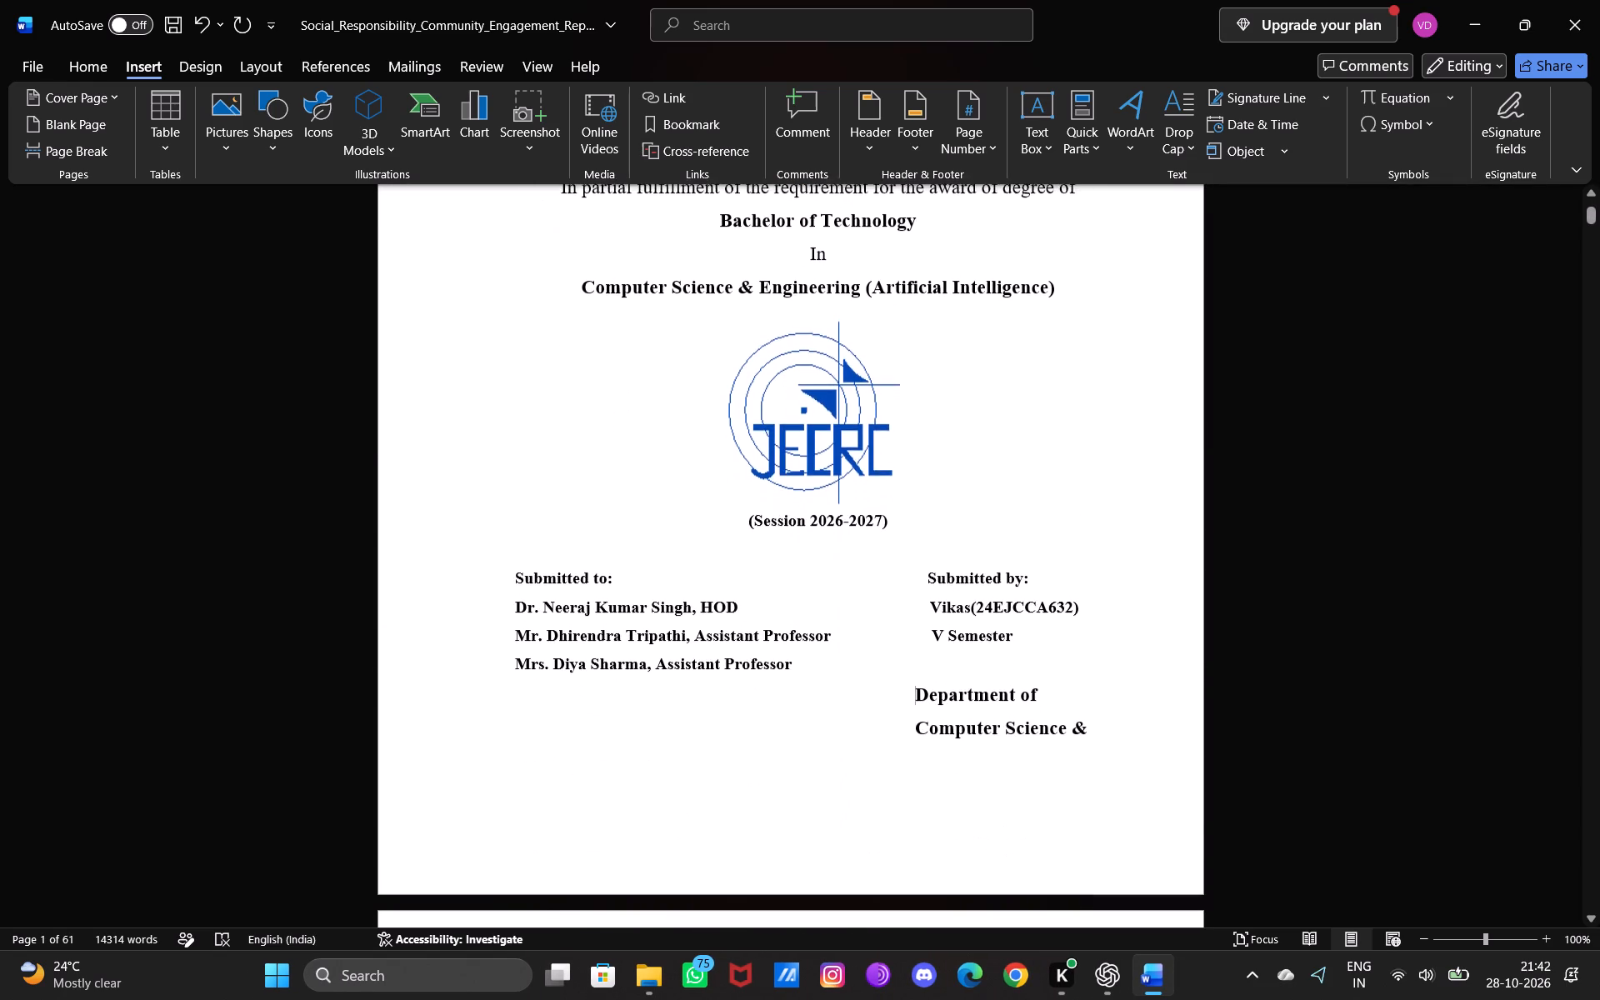
{"action": "scroll", "coordinate": [573, 711], "scroll_direction": "down", "scroll_amount": 1}
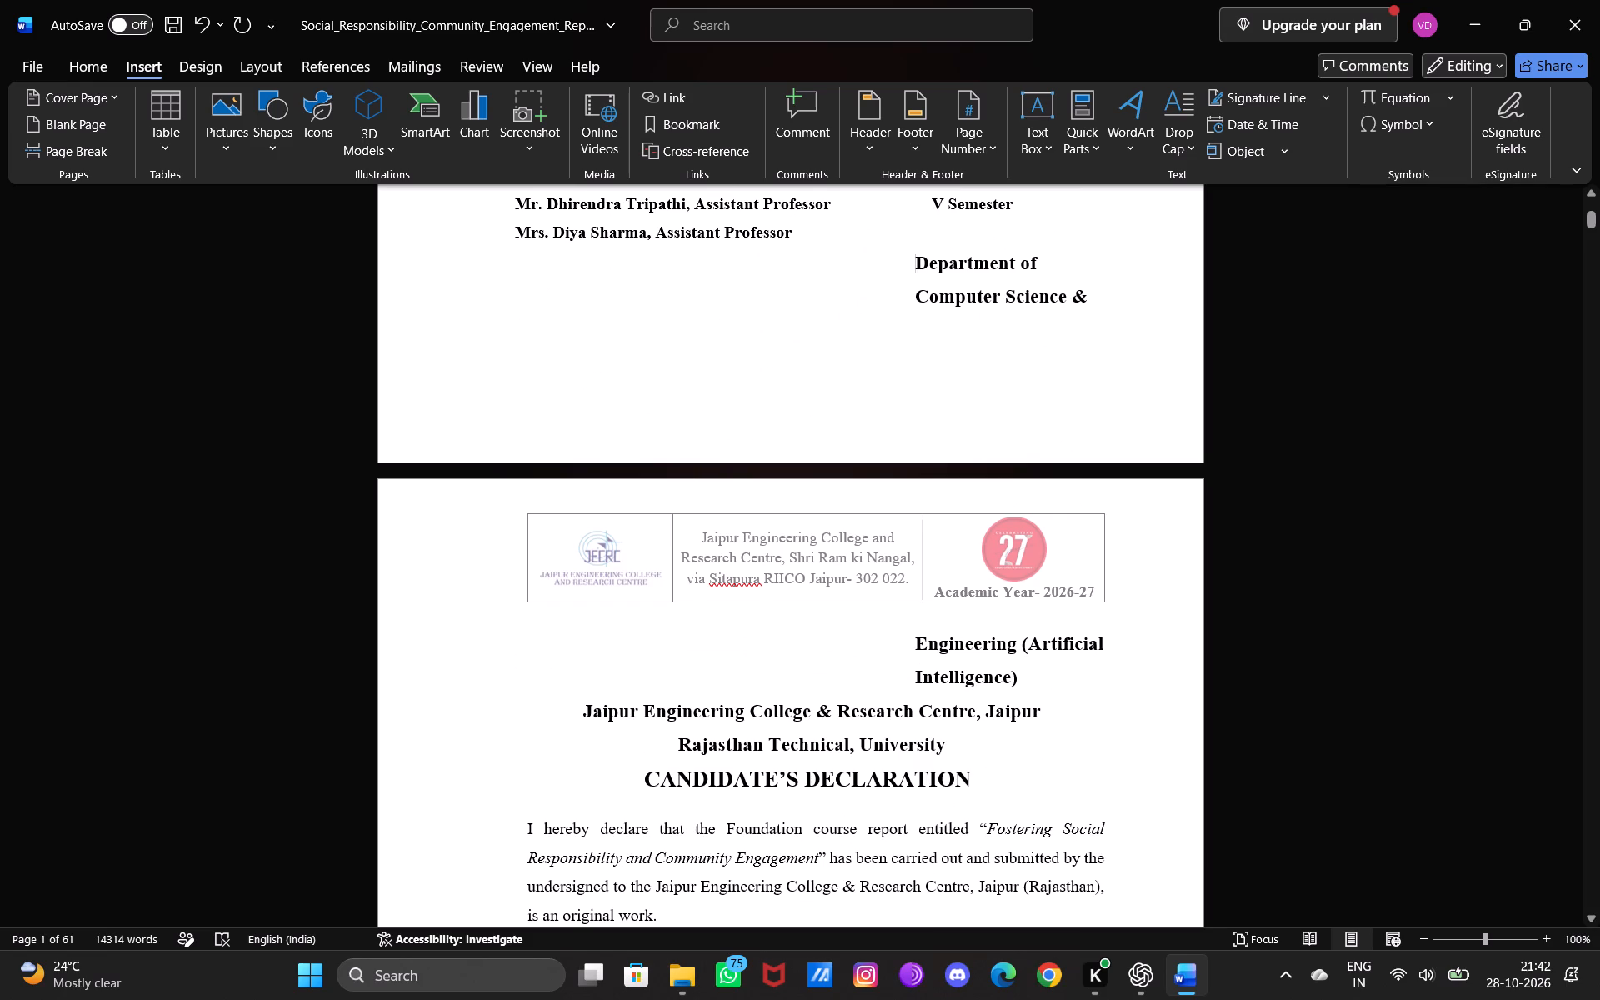
{"action": "left_click_drag", "start_coordinate": [953, 746], "coordinate": [932, 538]}
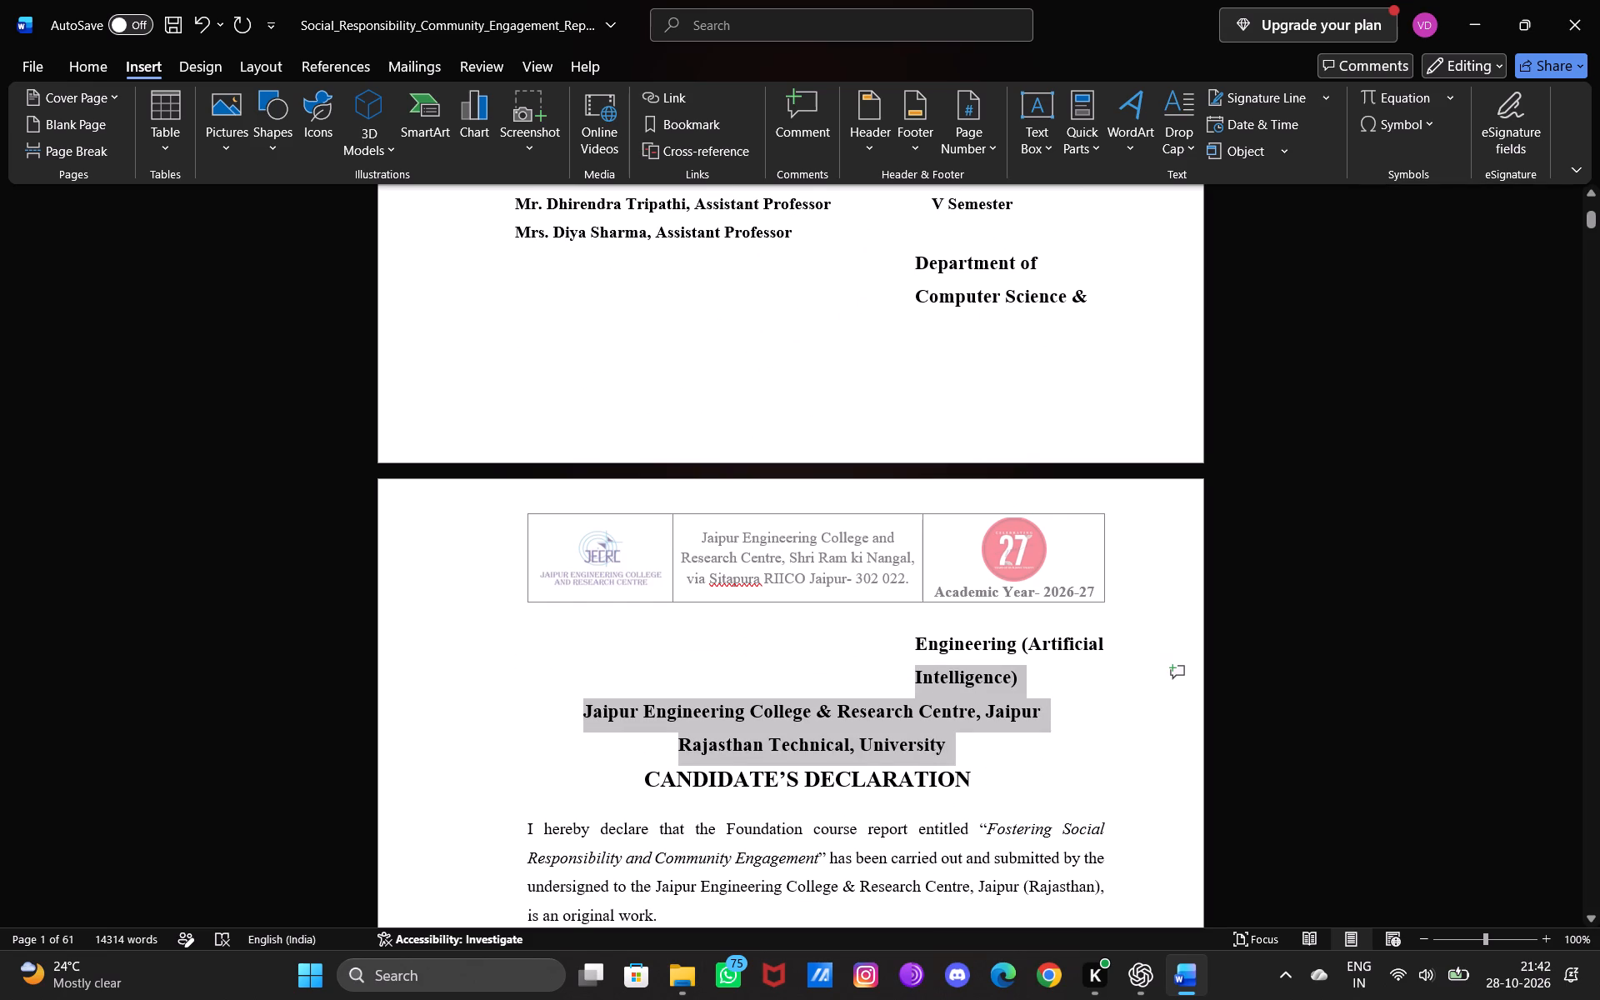
{"action": "left_click_drag", "start_coordinate": [932, 538], "coordinate": [916, 271]}
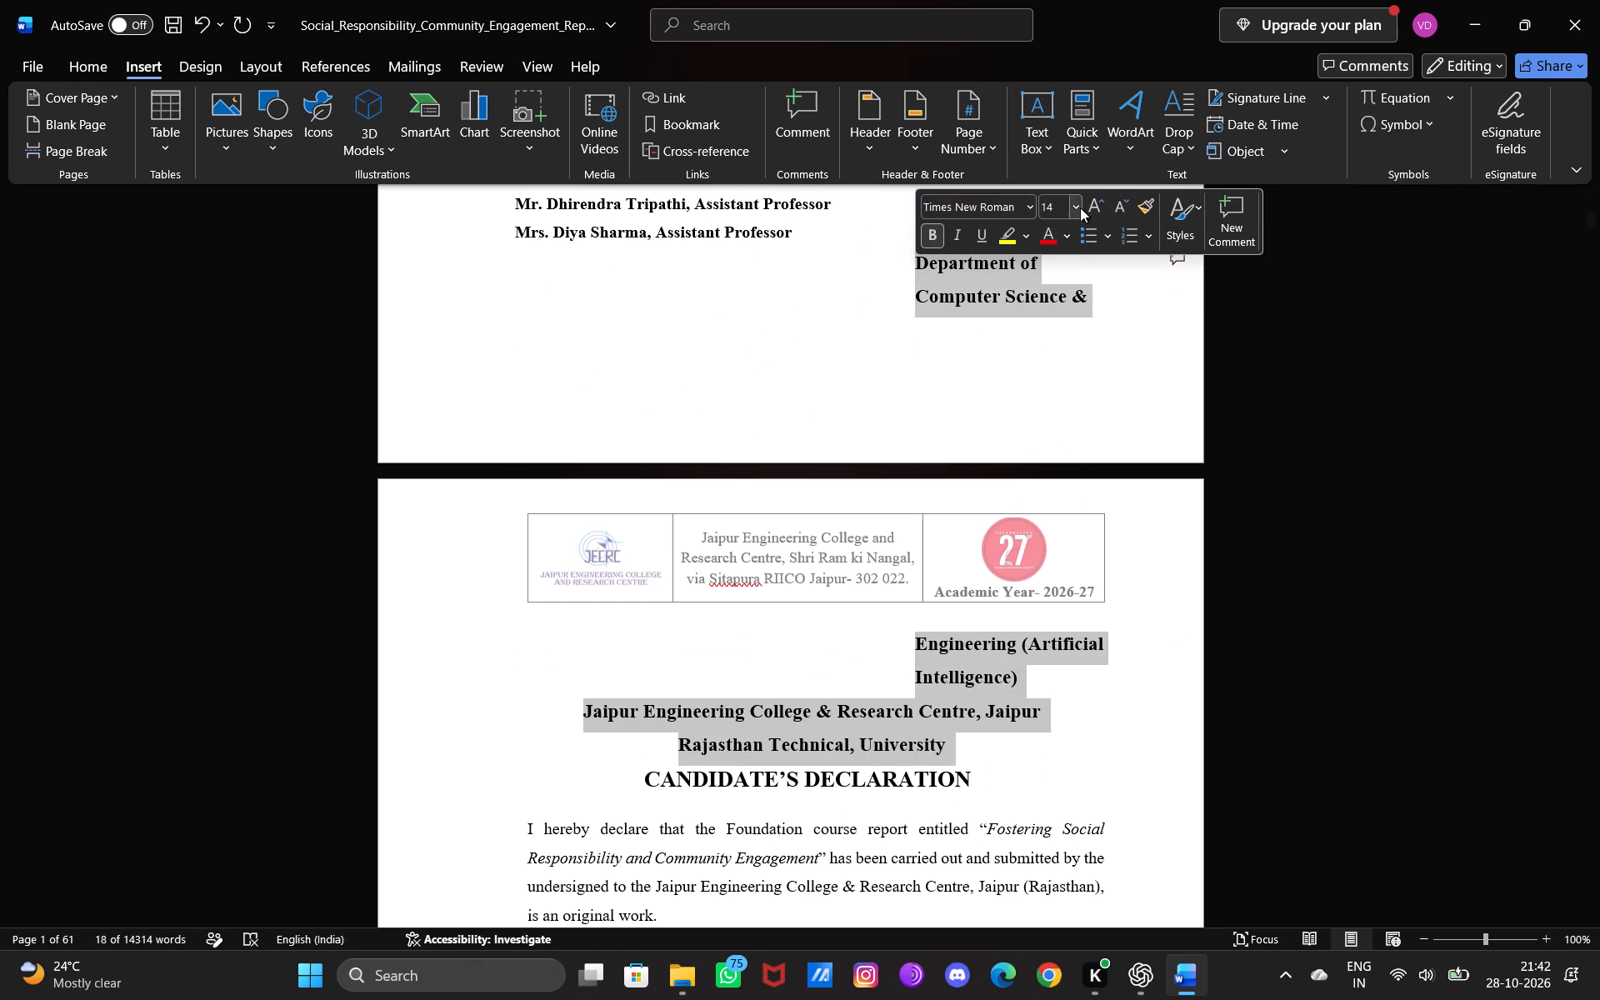
{"action": "left_click", "coordinate": [1078, 198]}
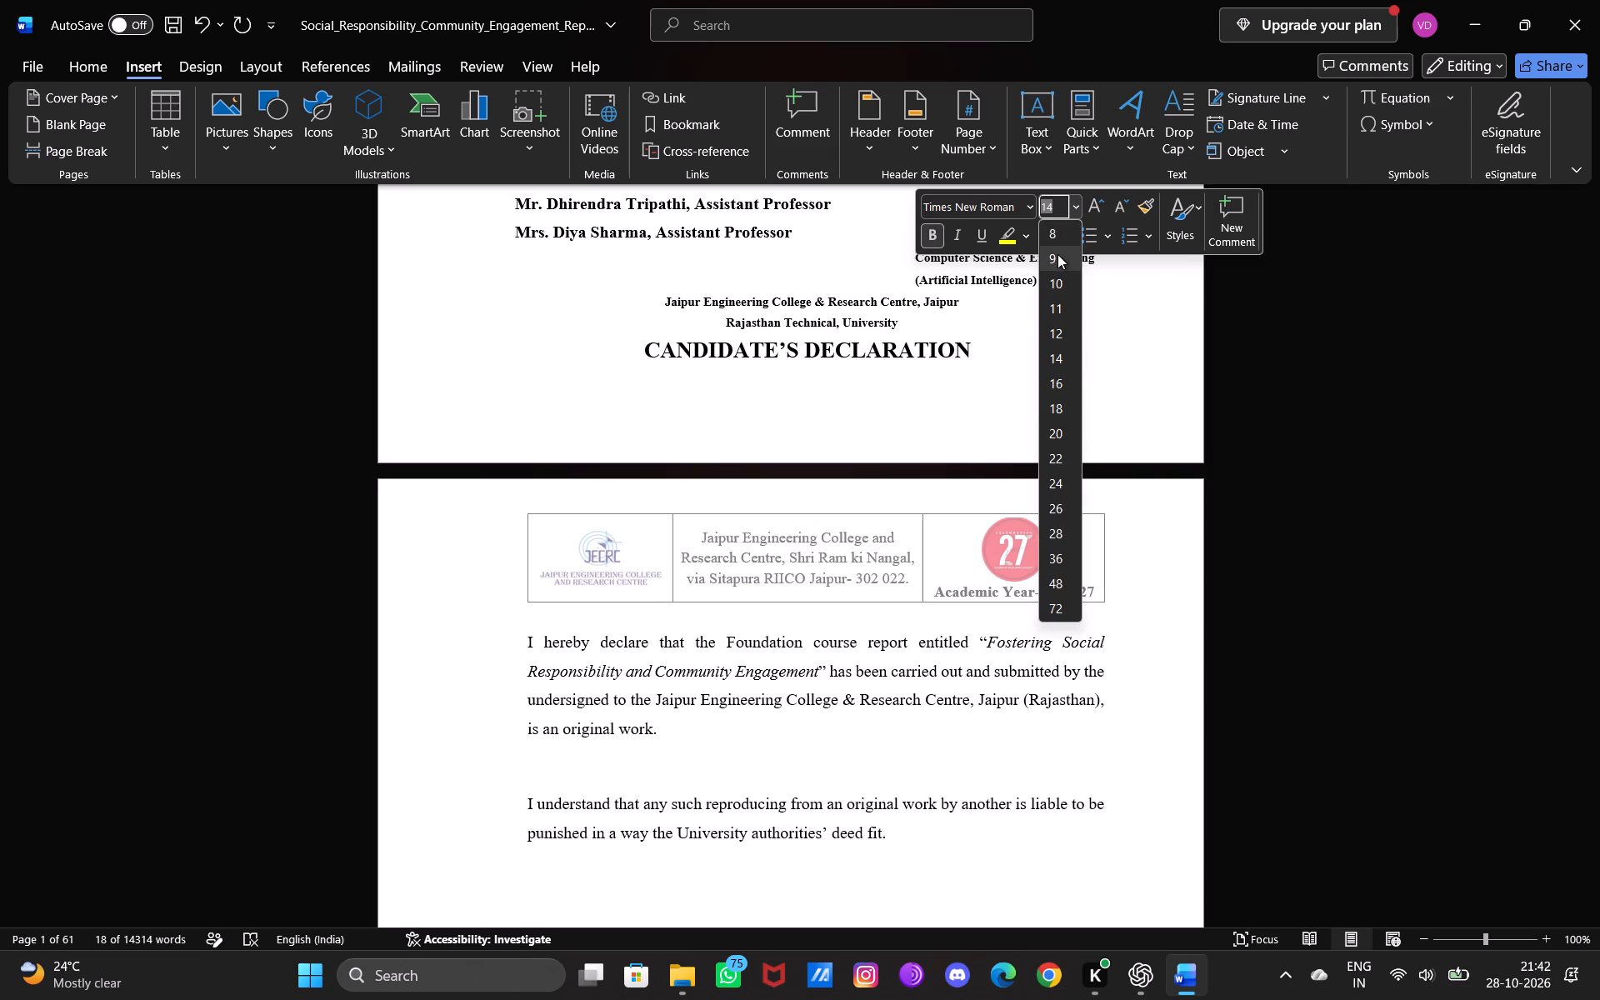
{"action": "left_click", "coordinate": [1054, 283]}
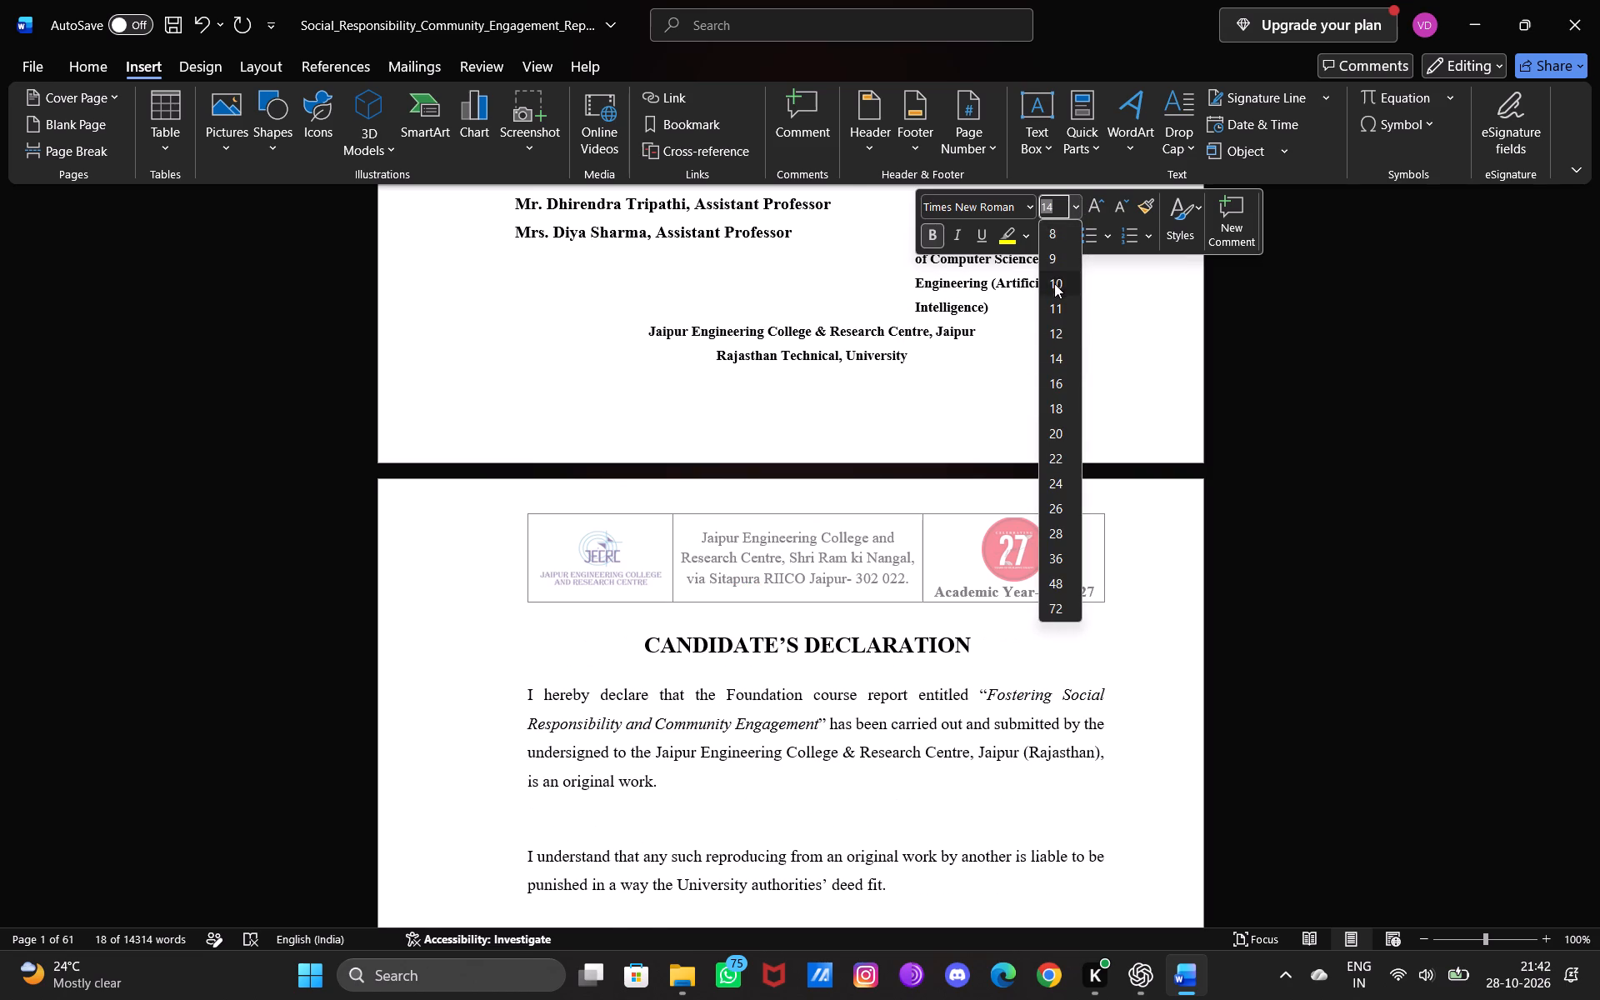
{"action": "left_click", "coordinate": [1077, 357]}
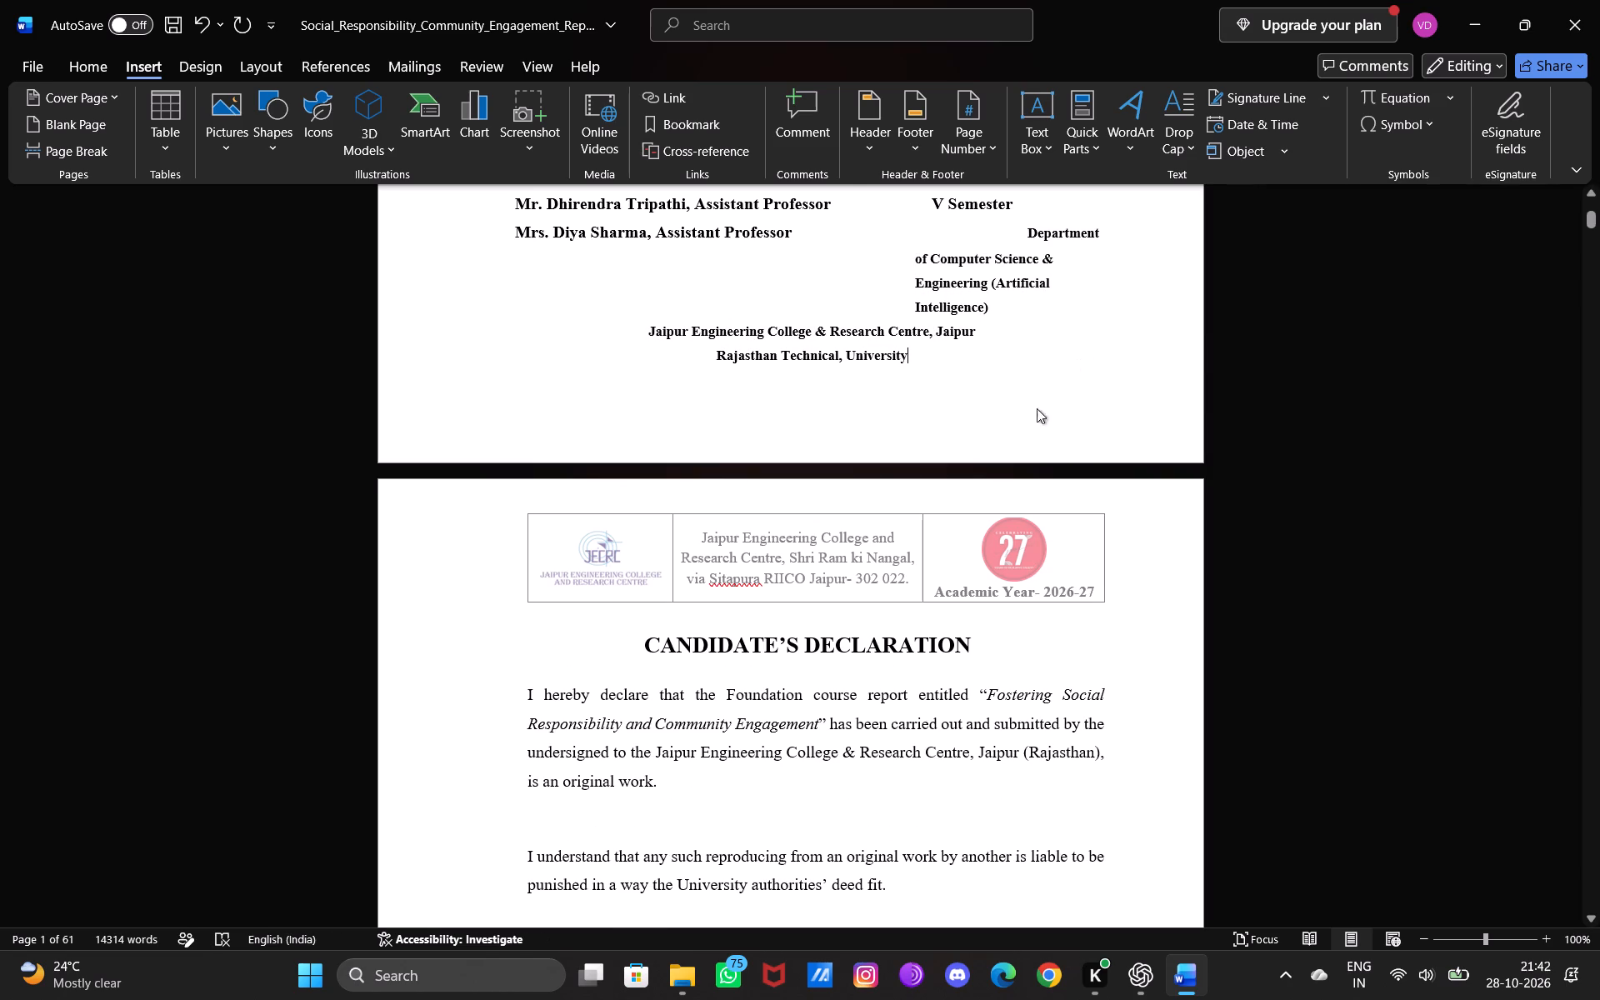
Insert spaces before "Department of Computer Science & Engineering" so it starts on the line below the last assistant professor's name.
{"action": "scroll", "coordinate": [1030, 375], "scroll_direction": "up", "scroll_amount": 1}
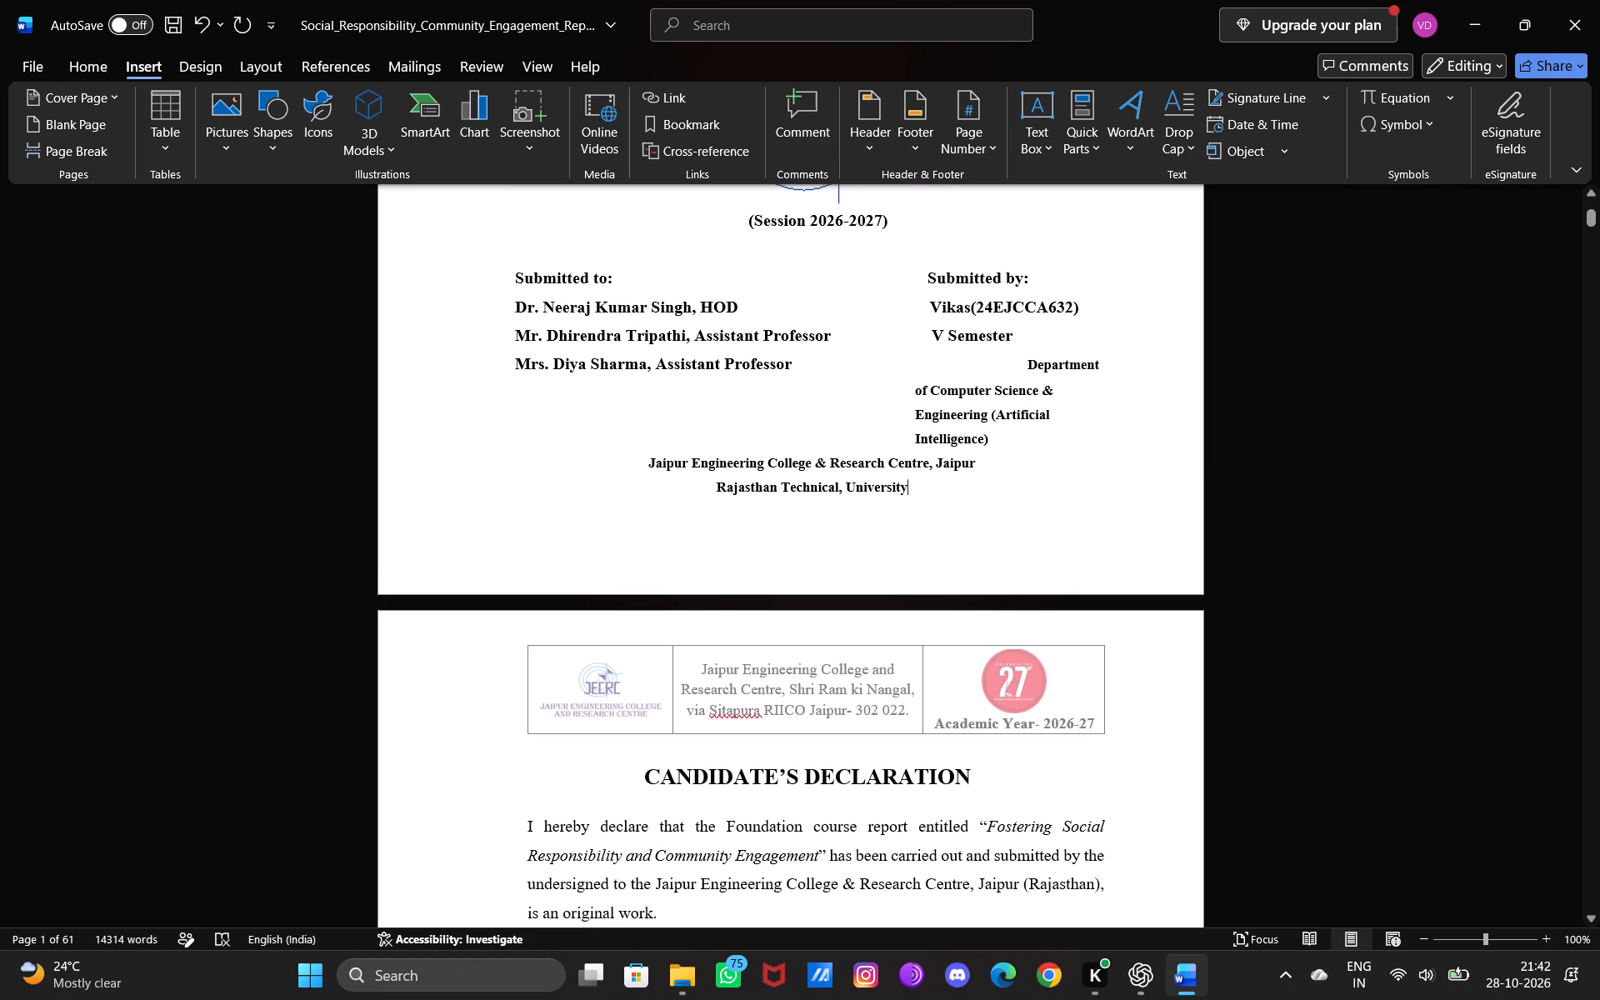
{"action": "left_click", "coordinate": [1027, 367]}
{"action": "key", "text": "space"}
{"action": "key", "text": "space"}
{"action": "key", "text": "space"}
{"action": "key", "text": "space"}
{"action": "key", "text": "space"}
{"action": "key", "text": "space"}
{"action": "key", "text": "space"}
{"action": "key", "text": "space"}
{"action": "key", "text": "space"}
{"action": "key", "text": "space"}
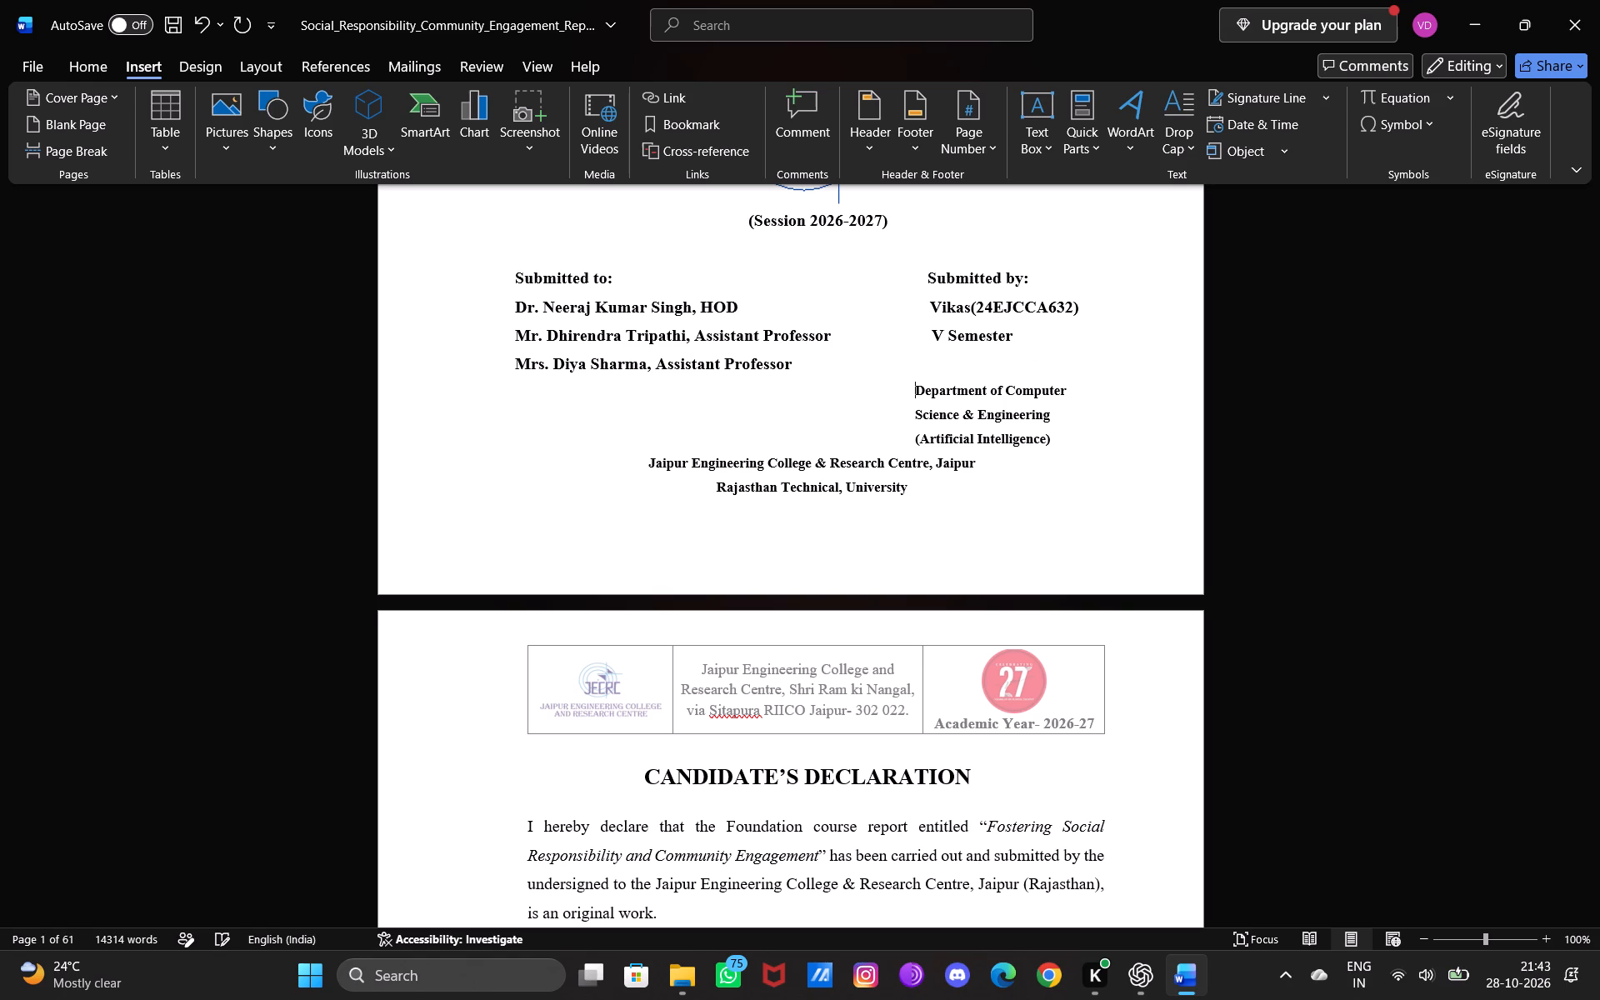
{"action": "key", "text": "space"}
{"action": "key", "text": "space"}
{"action": "key", "text": "space"}
Move "Department of Computer Science & Engineering (Artificial Intelligence)" onto its own centred line above the "Jaipur Engineering College & Research Centre, Jaipur" line.
{"action": "left_click_drag", "start_coordinate": [1057, 439], "coordinate": [931, 420]}
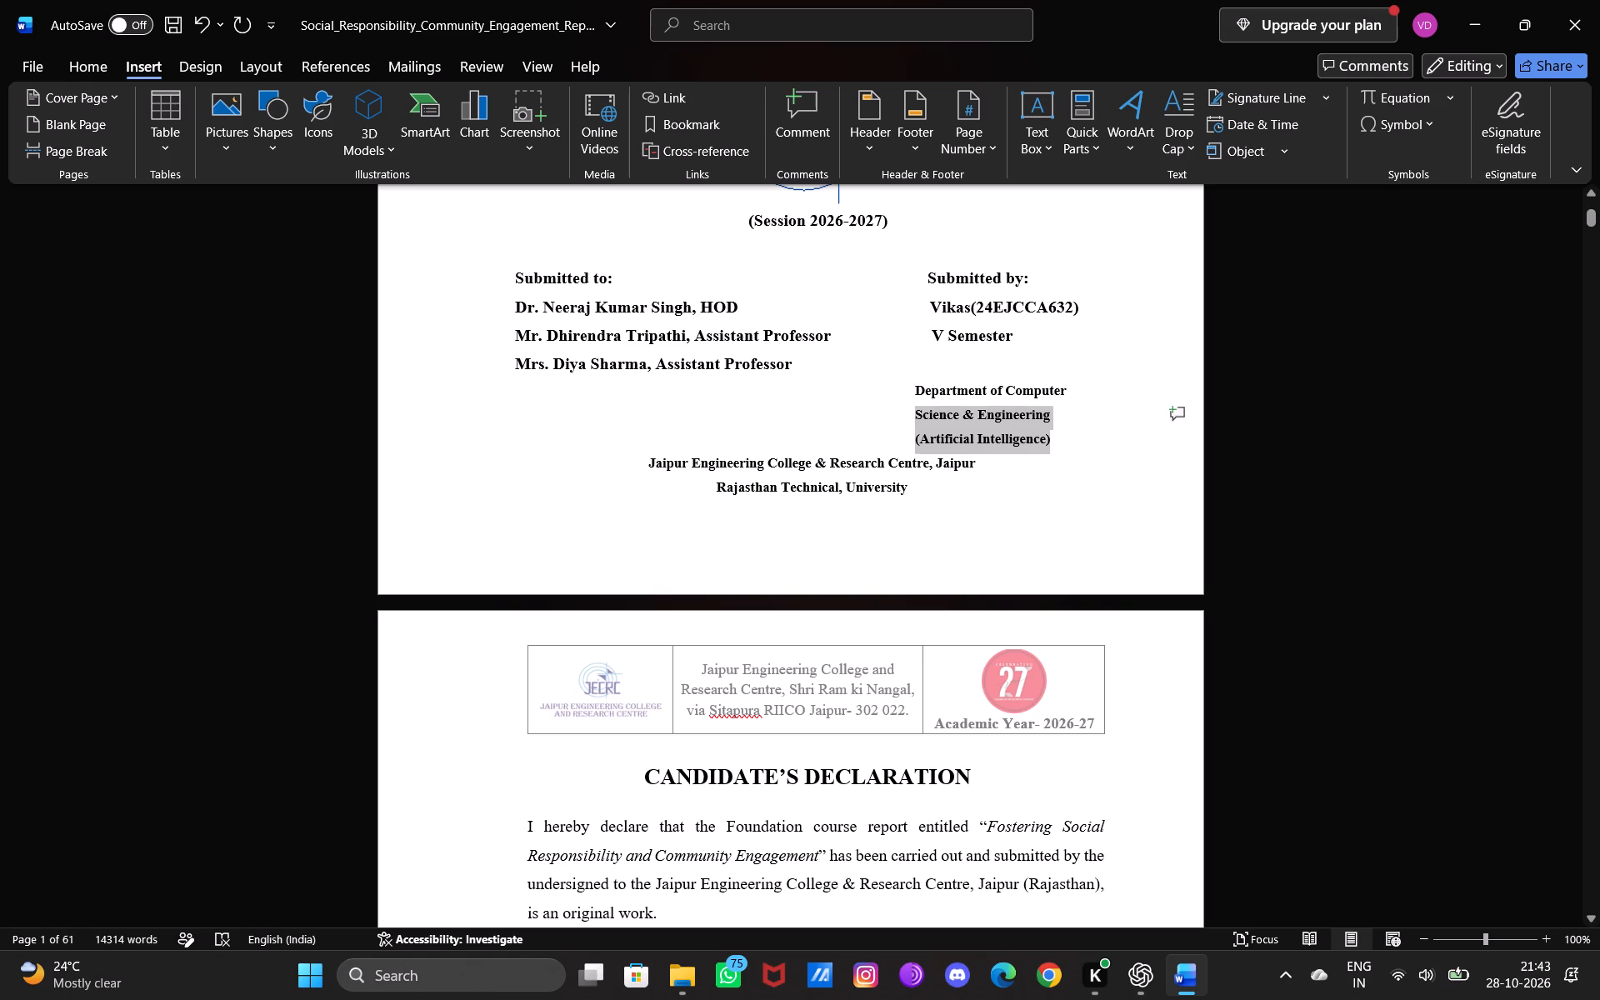
{"action": "left_click_drag", "start_coordinate": [931, 420], "coordinate": [908, 397]}
{"action": "key", "text": "ctrl+x"}
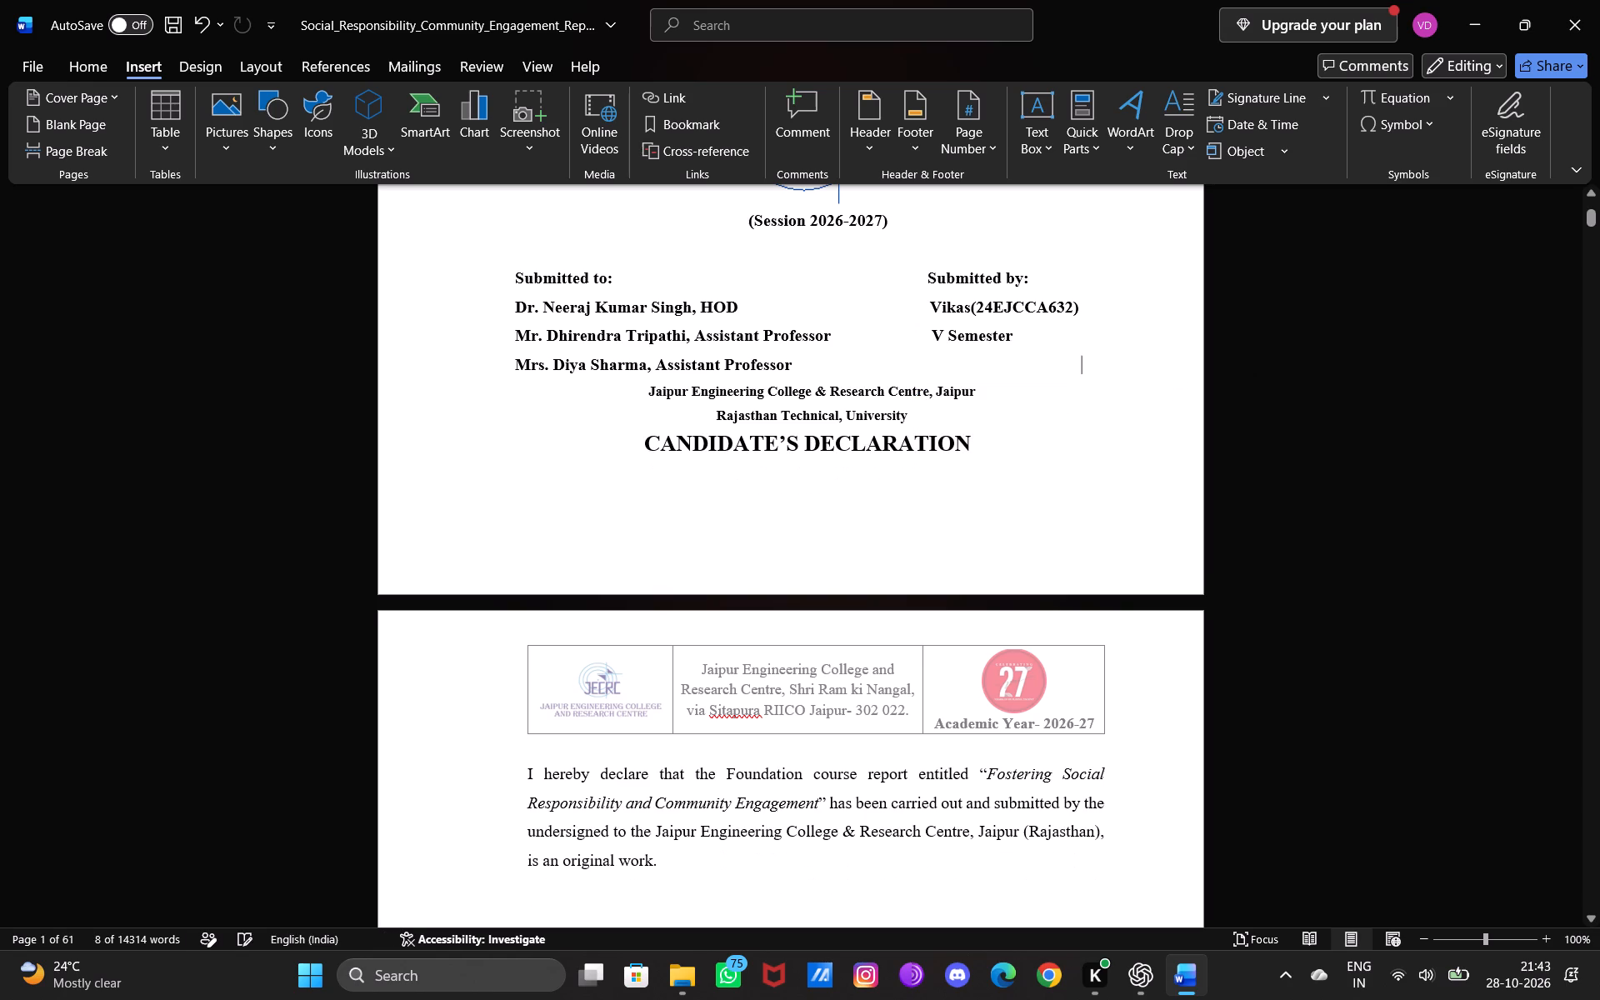
{"action": "left_click", "coordinate": [647, 392]}
{"action": "key", "text": "ctrl+v"}
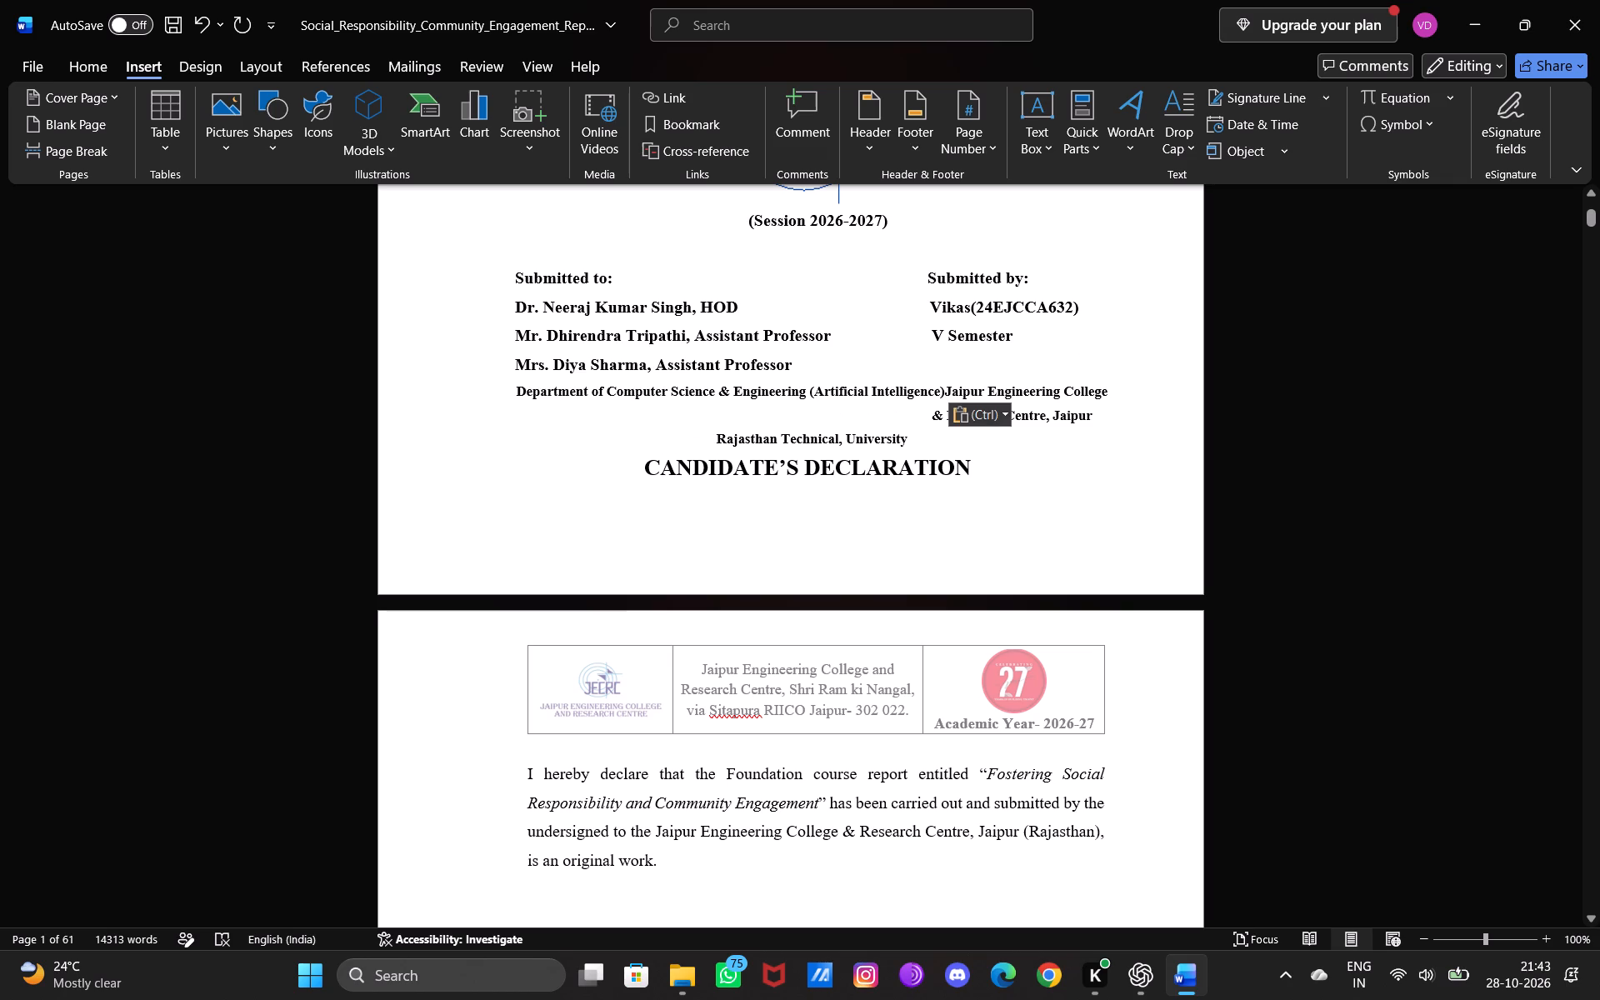
{"action": "key", "text": "Return"}
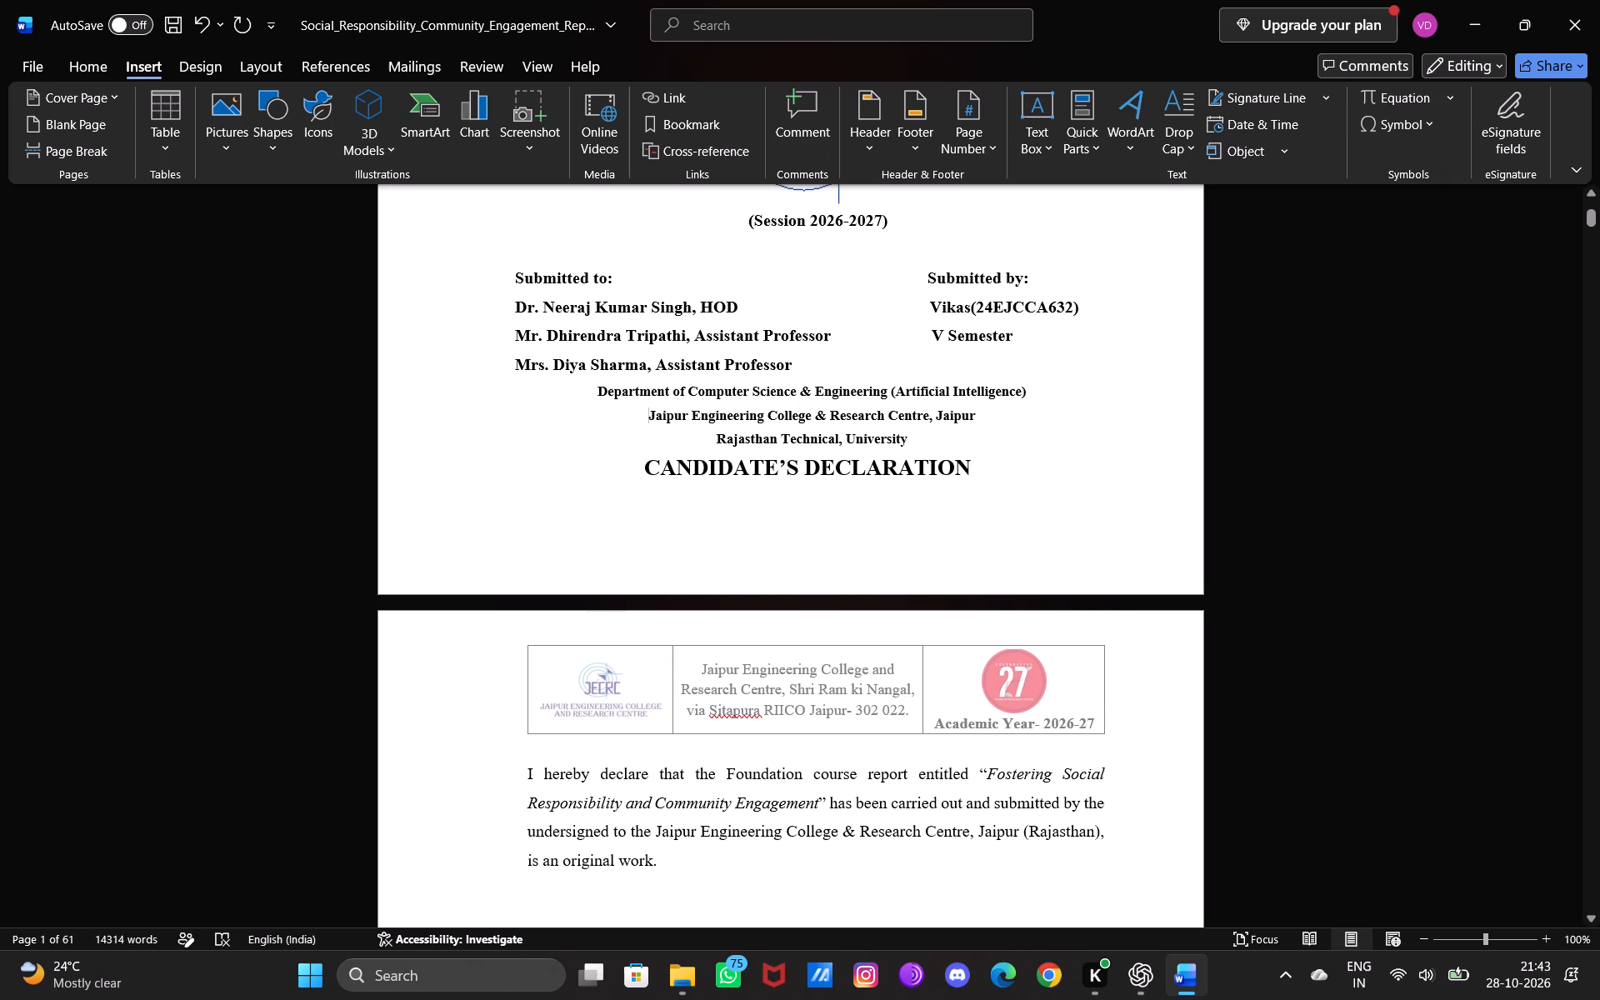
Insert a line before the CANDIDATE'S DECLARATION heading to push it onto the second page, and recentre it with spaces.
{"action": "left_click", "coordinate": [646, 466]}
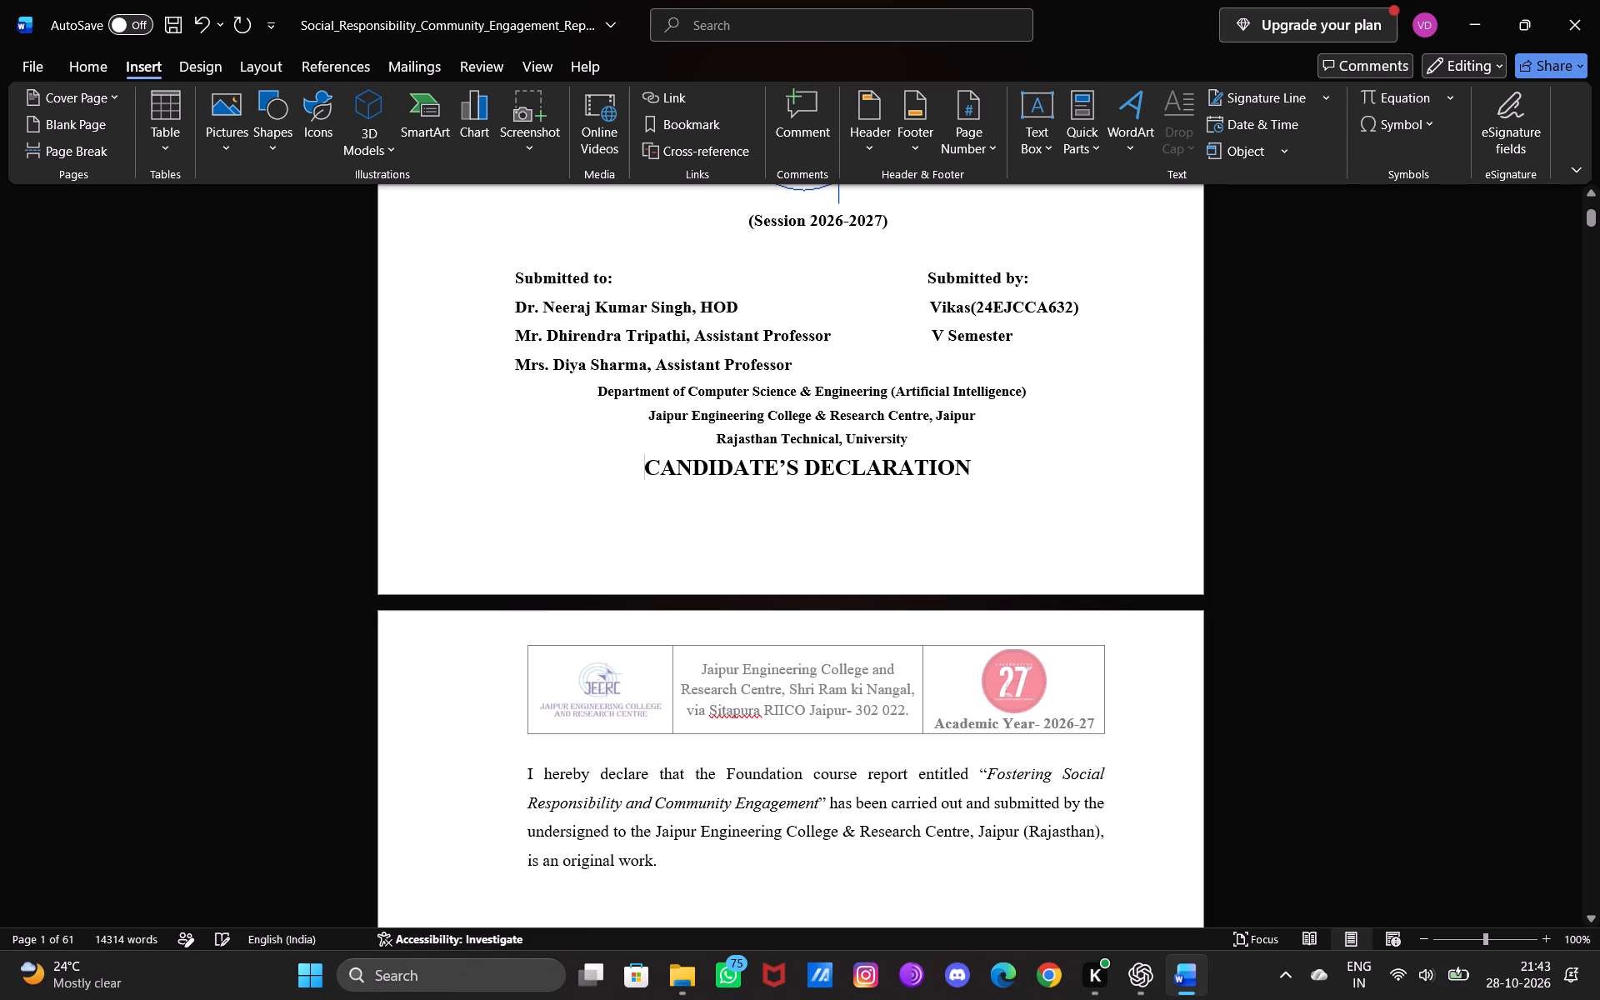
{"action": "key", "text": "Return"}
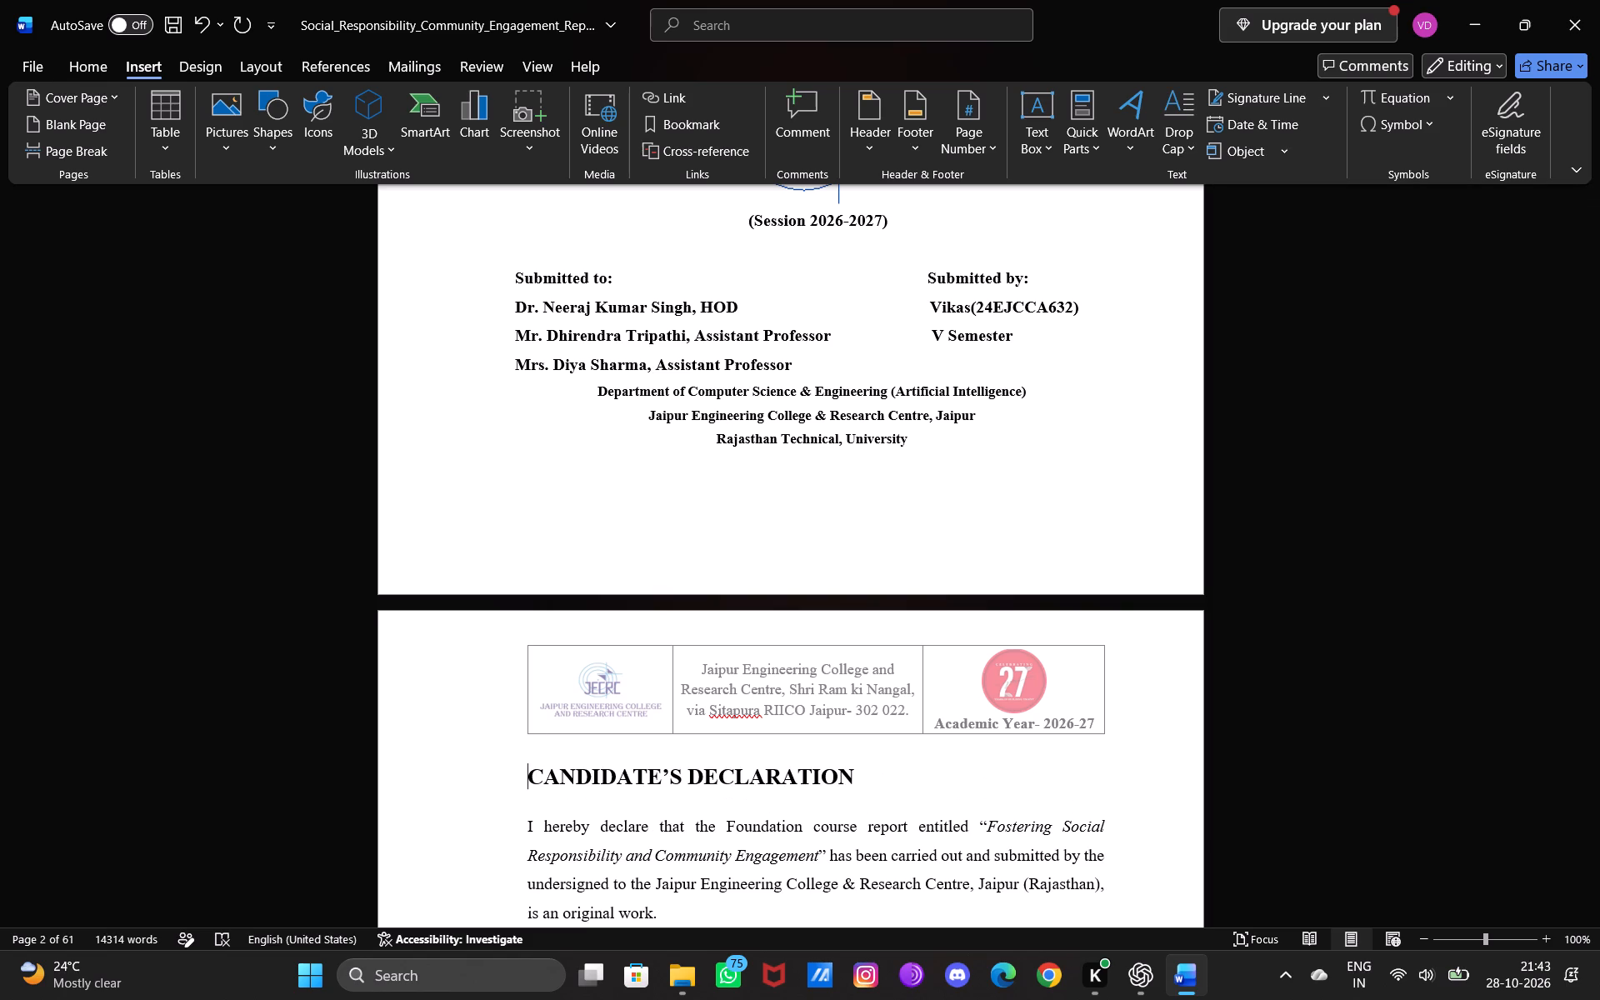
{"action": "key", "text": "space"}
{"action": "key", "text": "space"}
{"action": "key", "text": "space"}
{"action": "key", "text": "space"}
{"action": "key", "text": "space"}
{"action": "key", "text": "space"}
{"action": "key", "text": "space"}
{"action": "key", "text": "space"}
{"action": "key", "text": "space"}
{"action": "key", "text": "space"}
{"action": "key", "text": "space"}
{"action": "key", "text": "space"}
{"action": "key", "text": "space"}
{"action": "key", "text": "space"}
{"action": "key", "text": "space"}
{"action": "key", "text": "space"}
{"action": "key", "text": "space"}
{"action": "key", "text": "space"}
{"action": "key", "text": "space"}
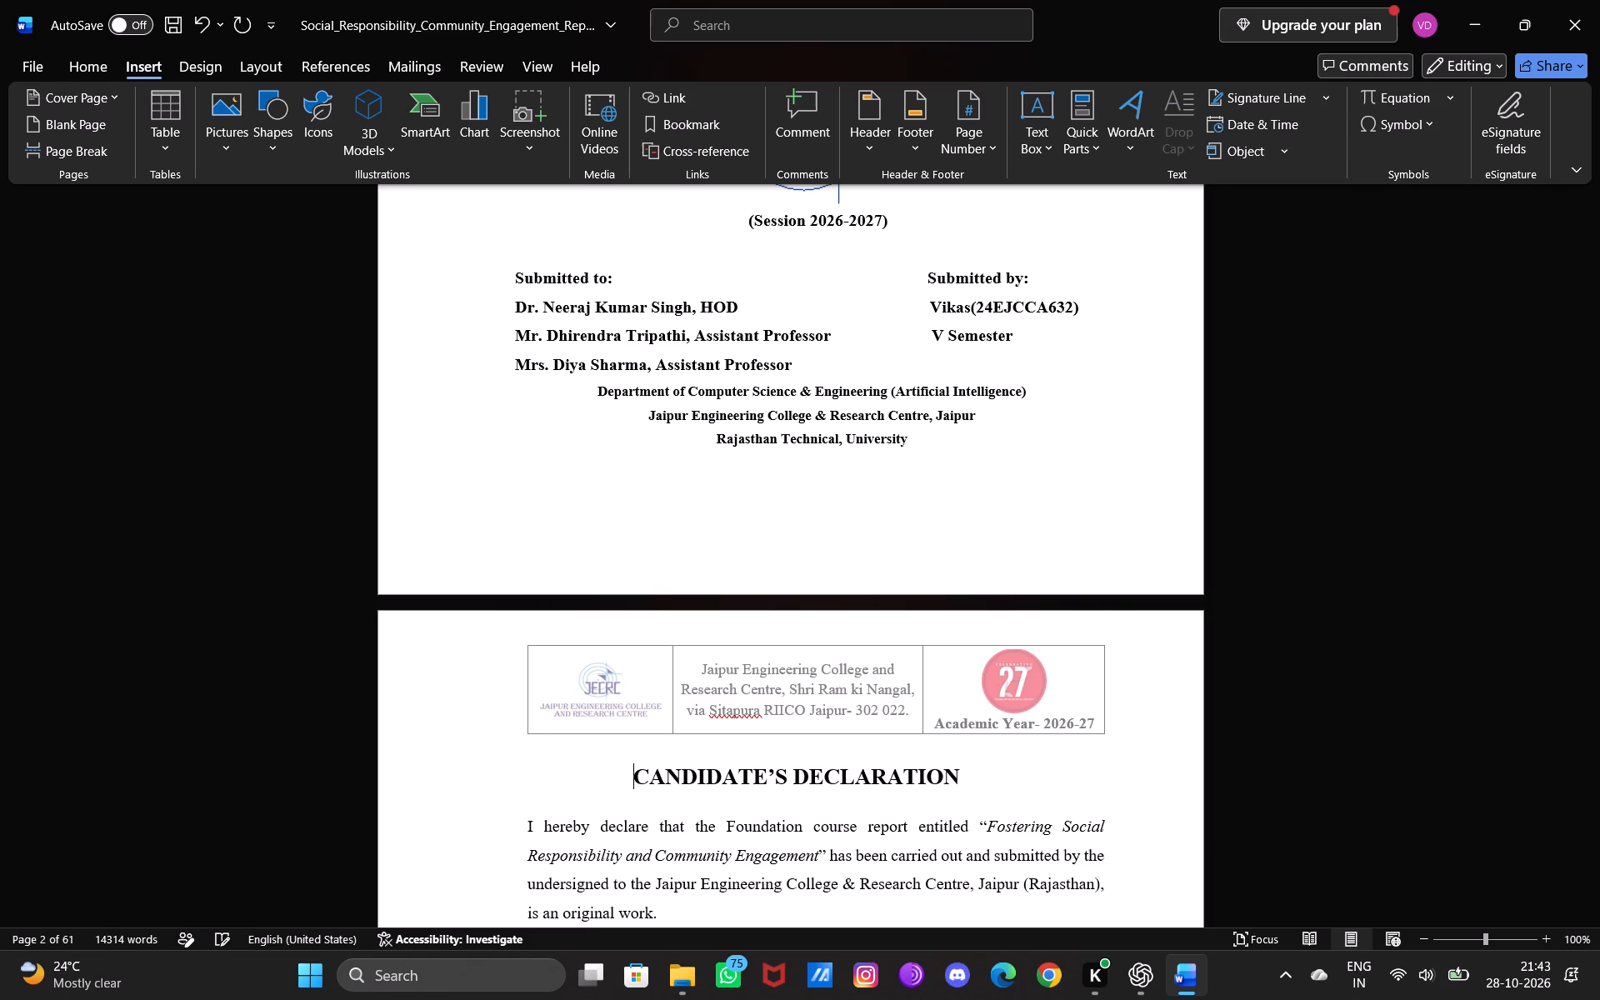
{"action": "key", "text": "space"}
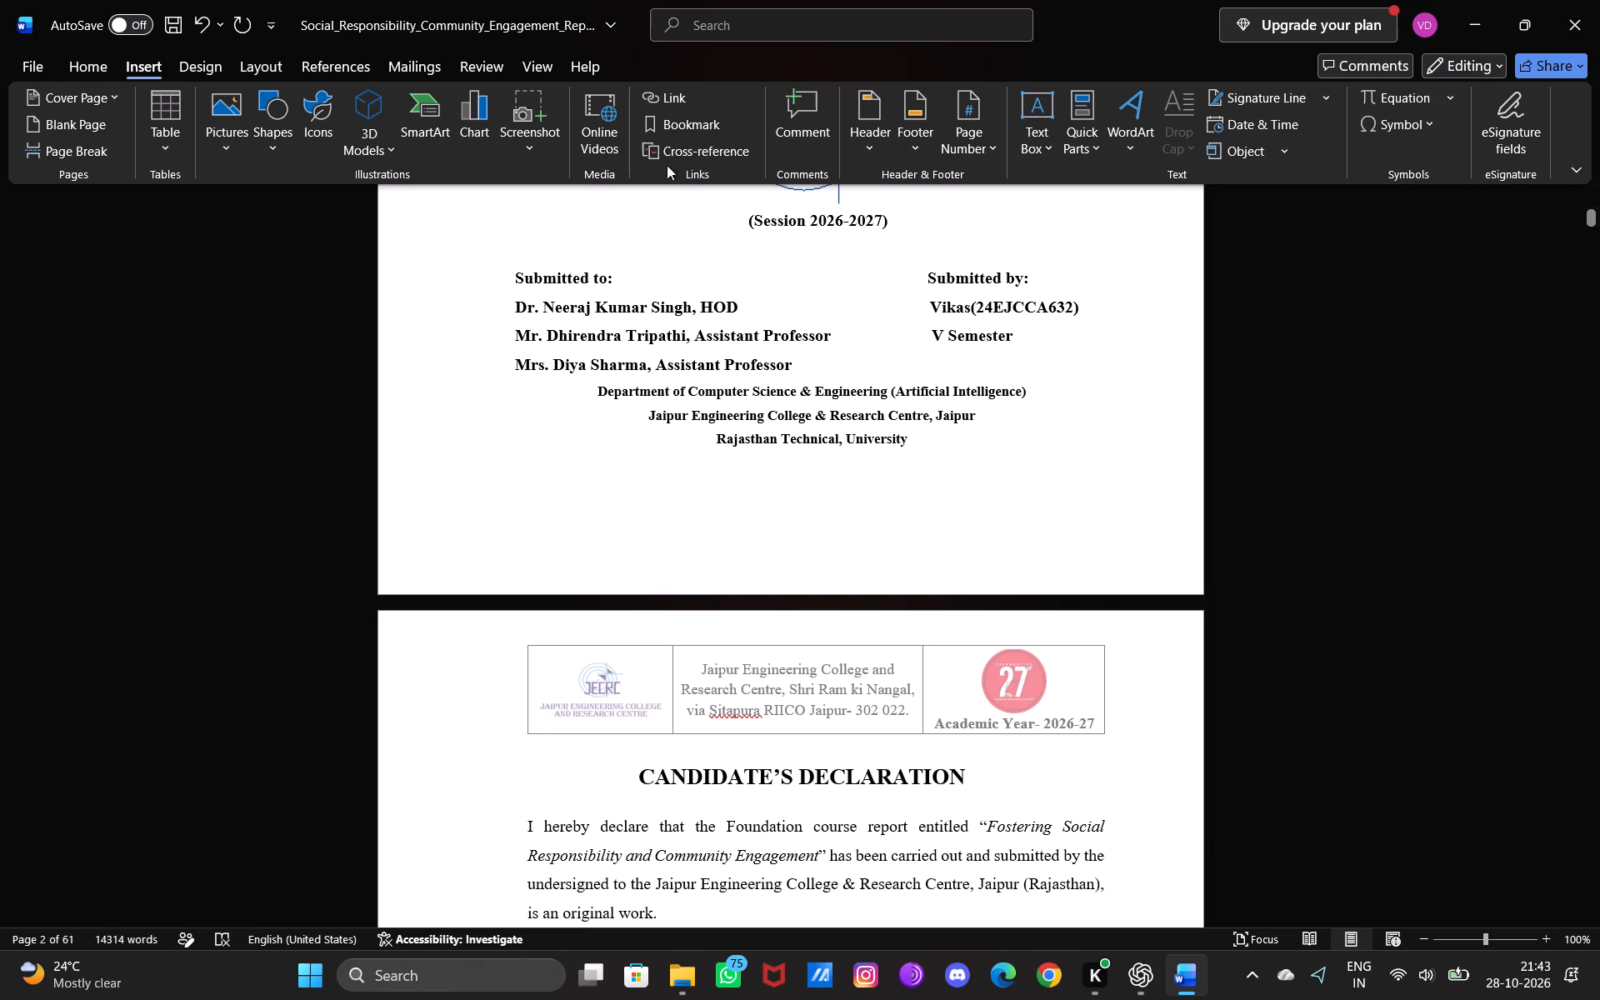
Insert two blank lines above the "Department of Computer Science & Engineering" line on the front page.
{"action": "left_click", "coordinate": [600, 391]}
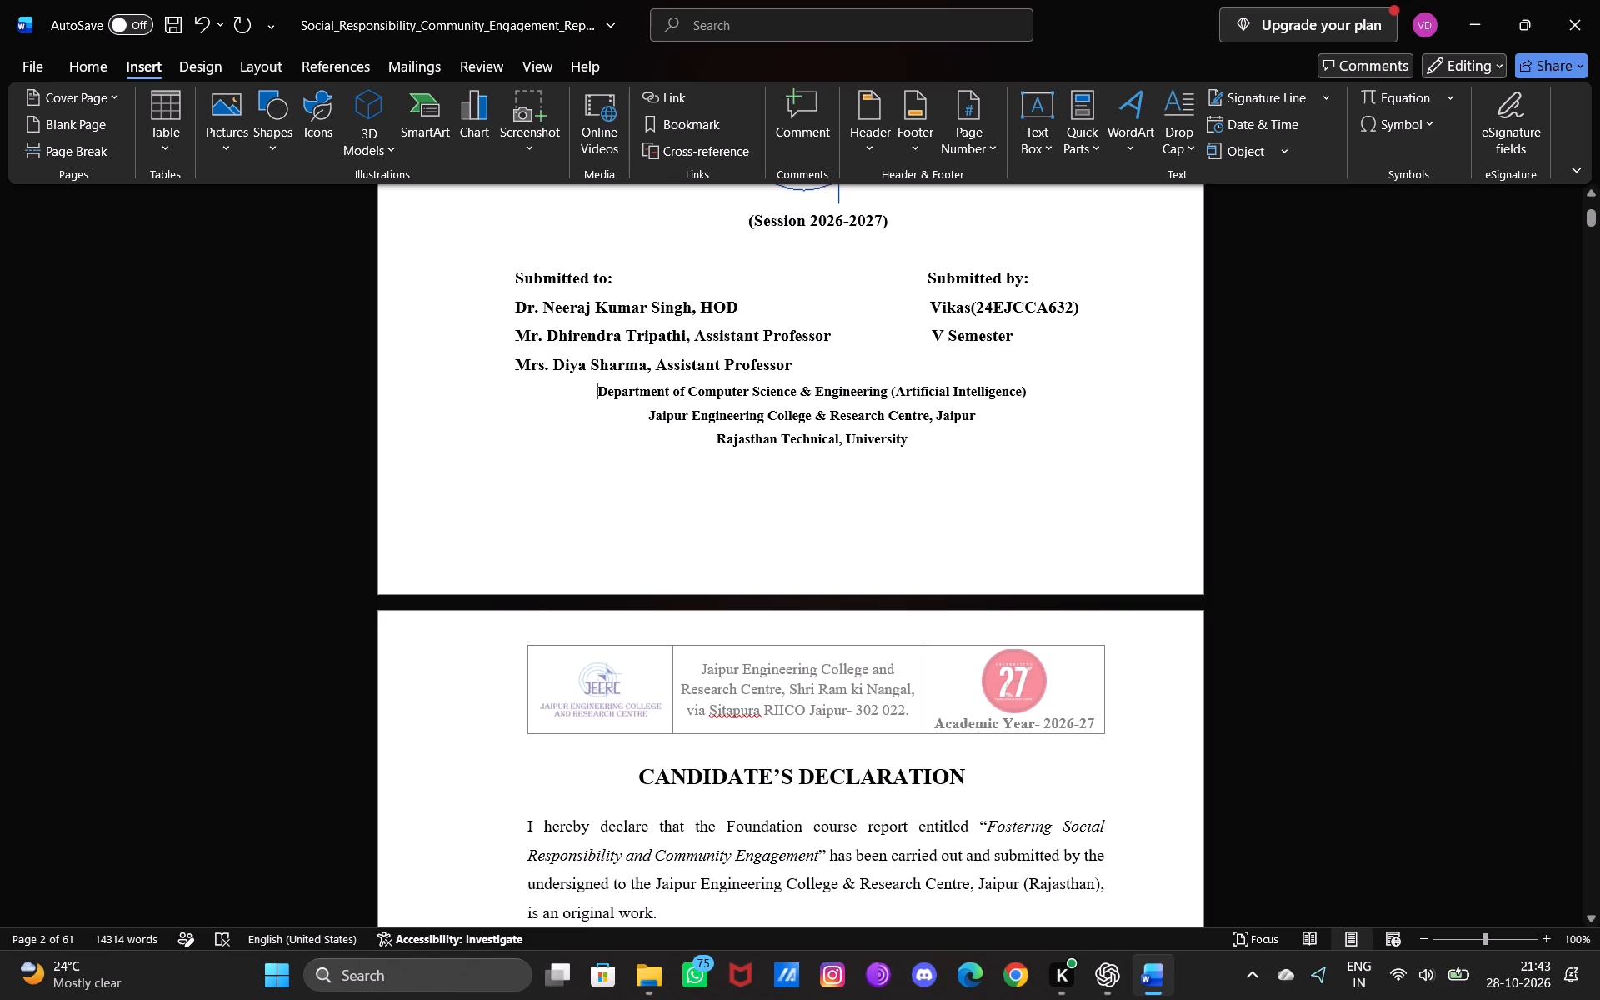
{"action": "key", "text": "Return"}
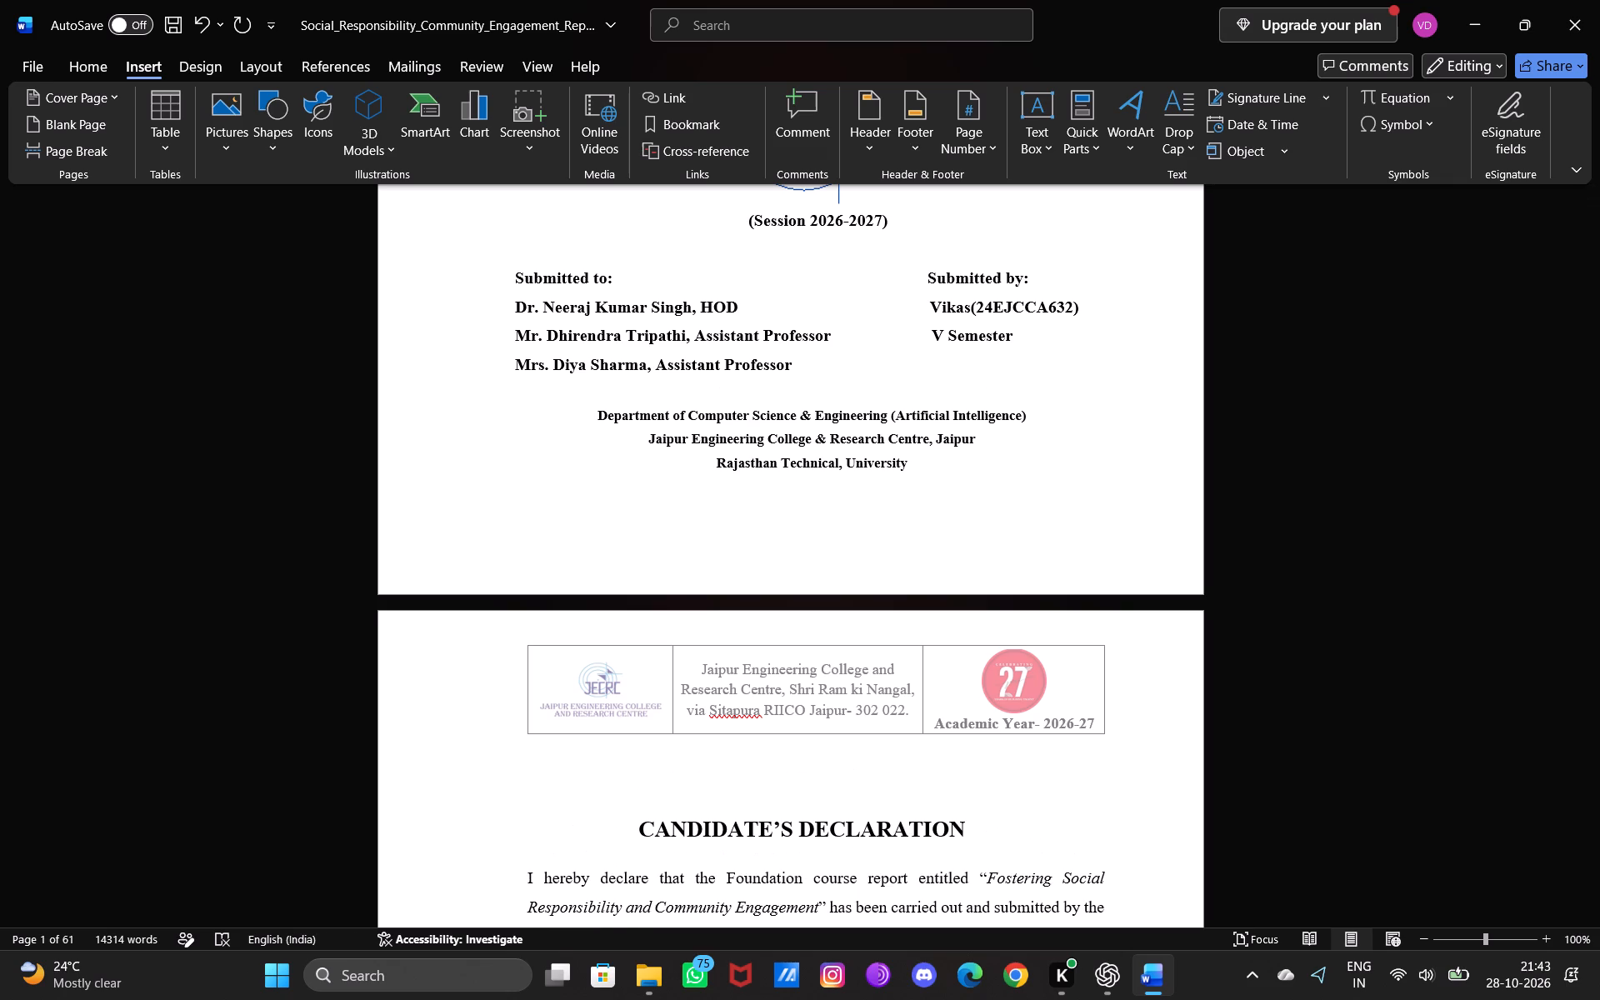
{"action": "key", "text": "Return"}
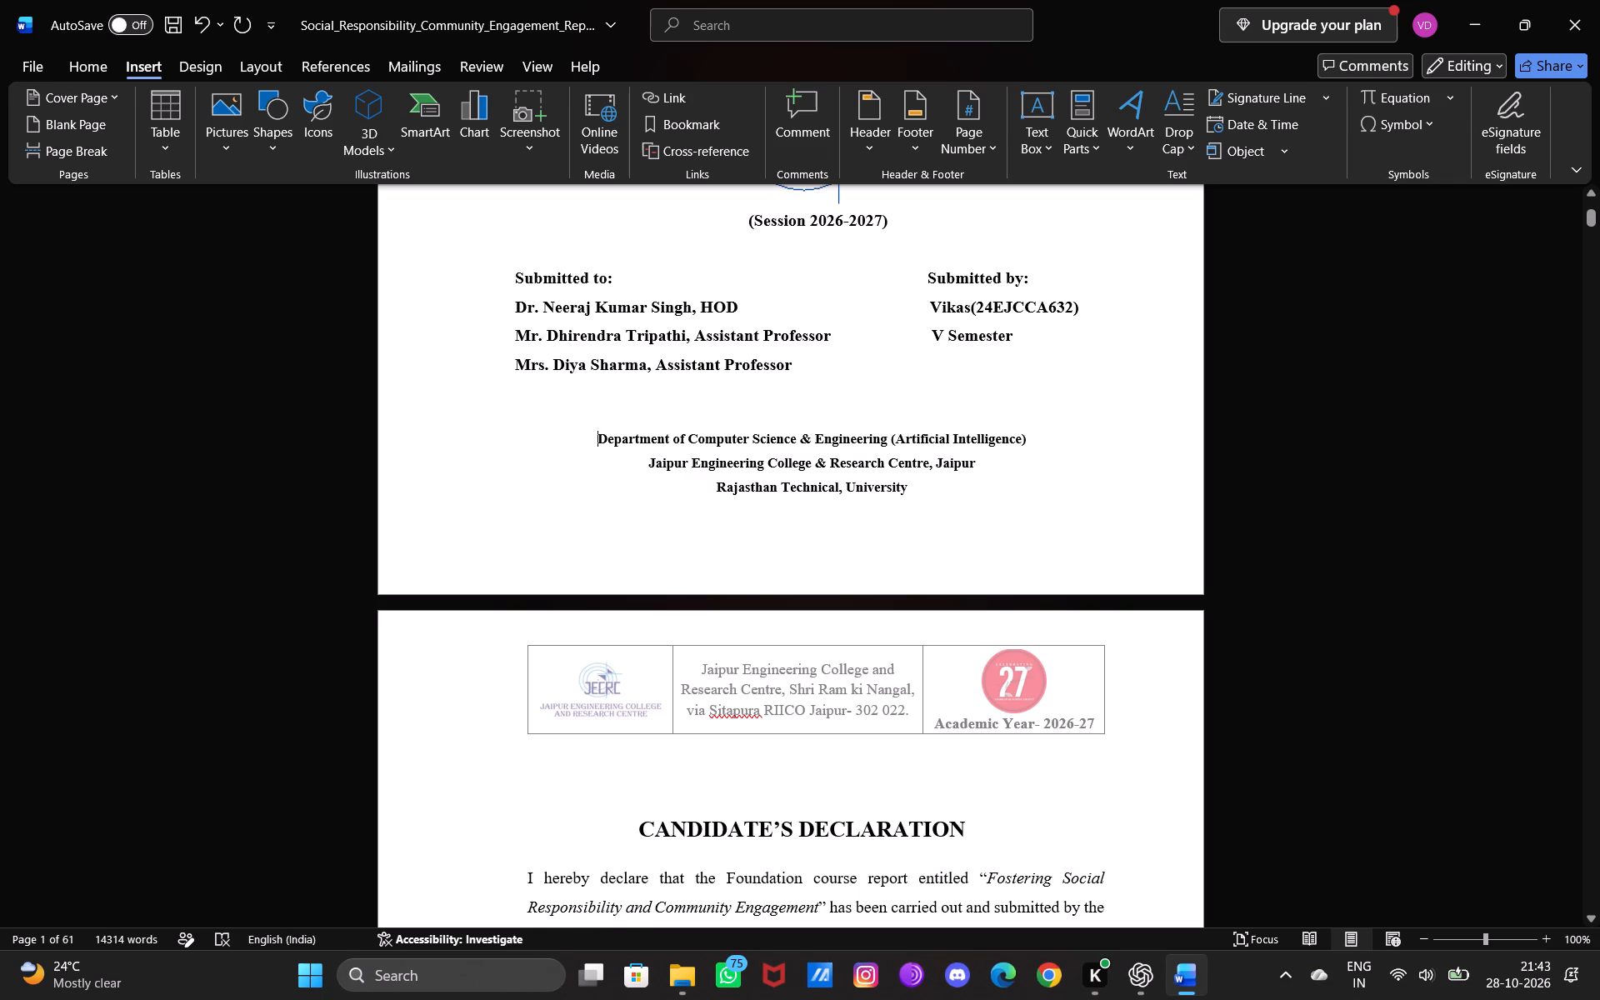
Set the department, college and university lines at the bottom of the front page to font size 12.
{"action": "left_click_drag", "start_coordinate": [912, 497], "coordinate": [615, 437]}
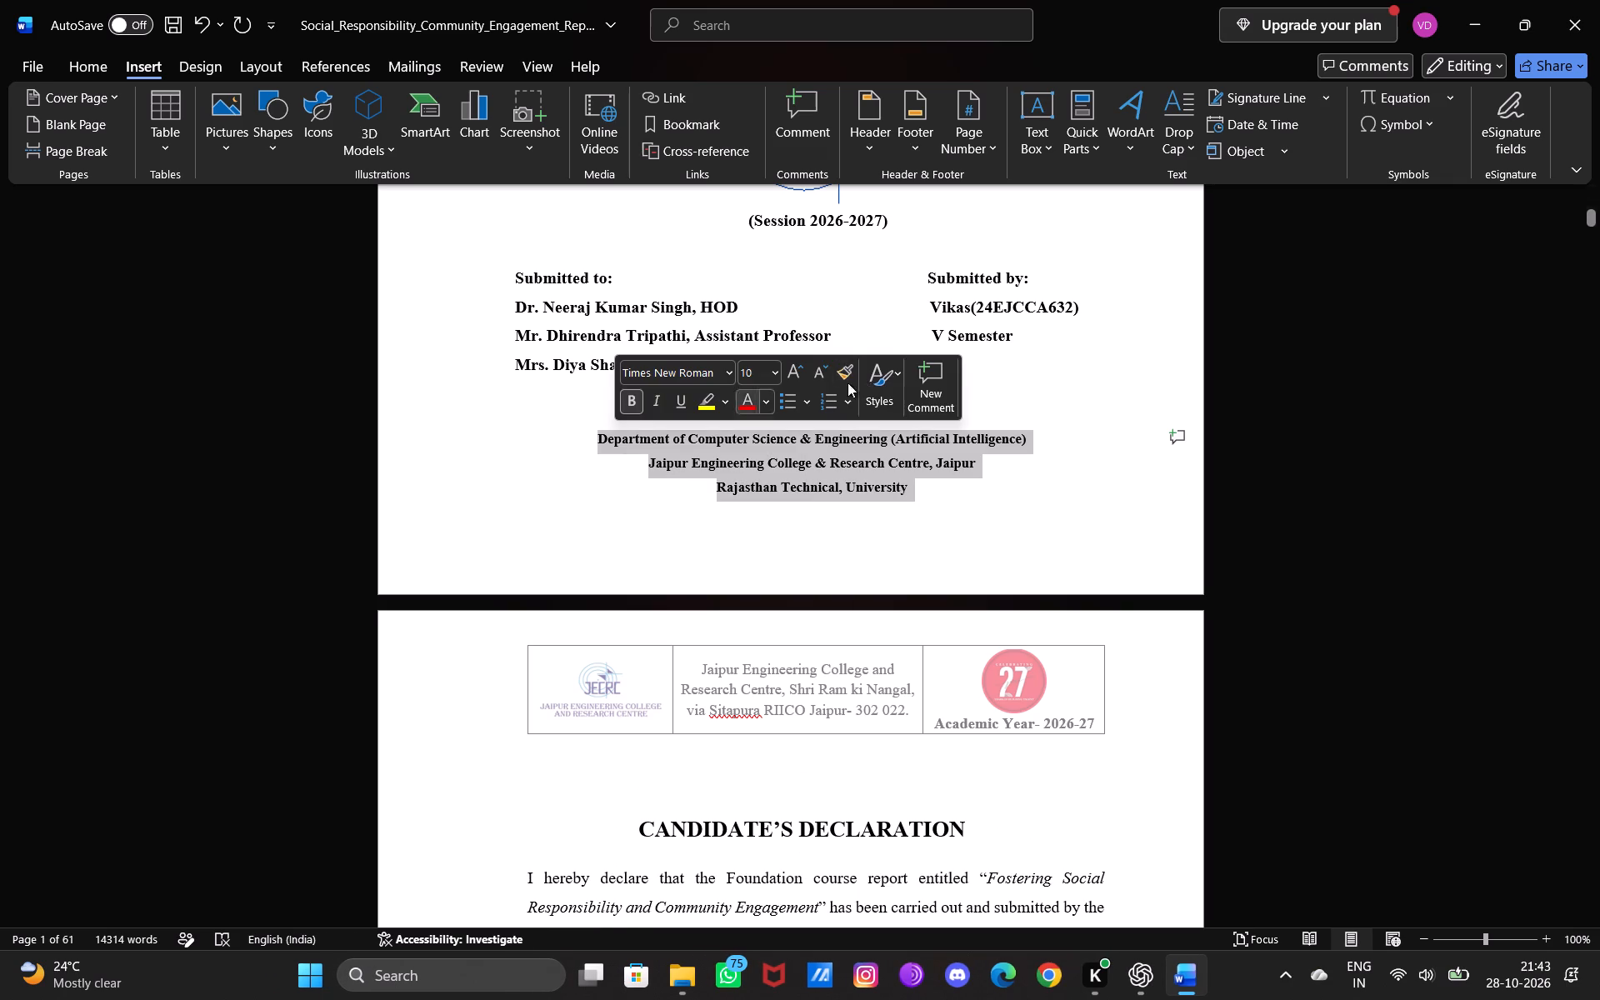
{"action": "left_click_drag", "start_coordinate": [775, 375], "coordinate": [766, 462]}
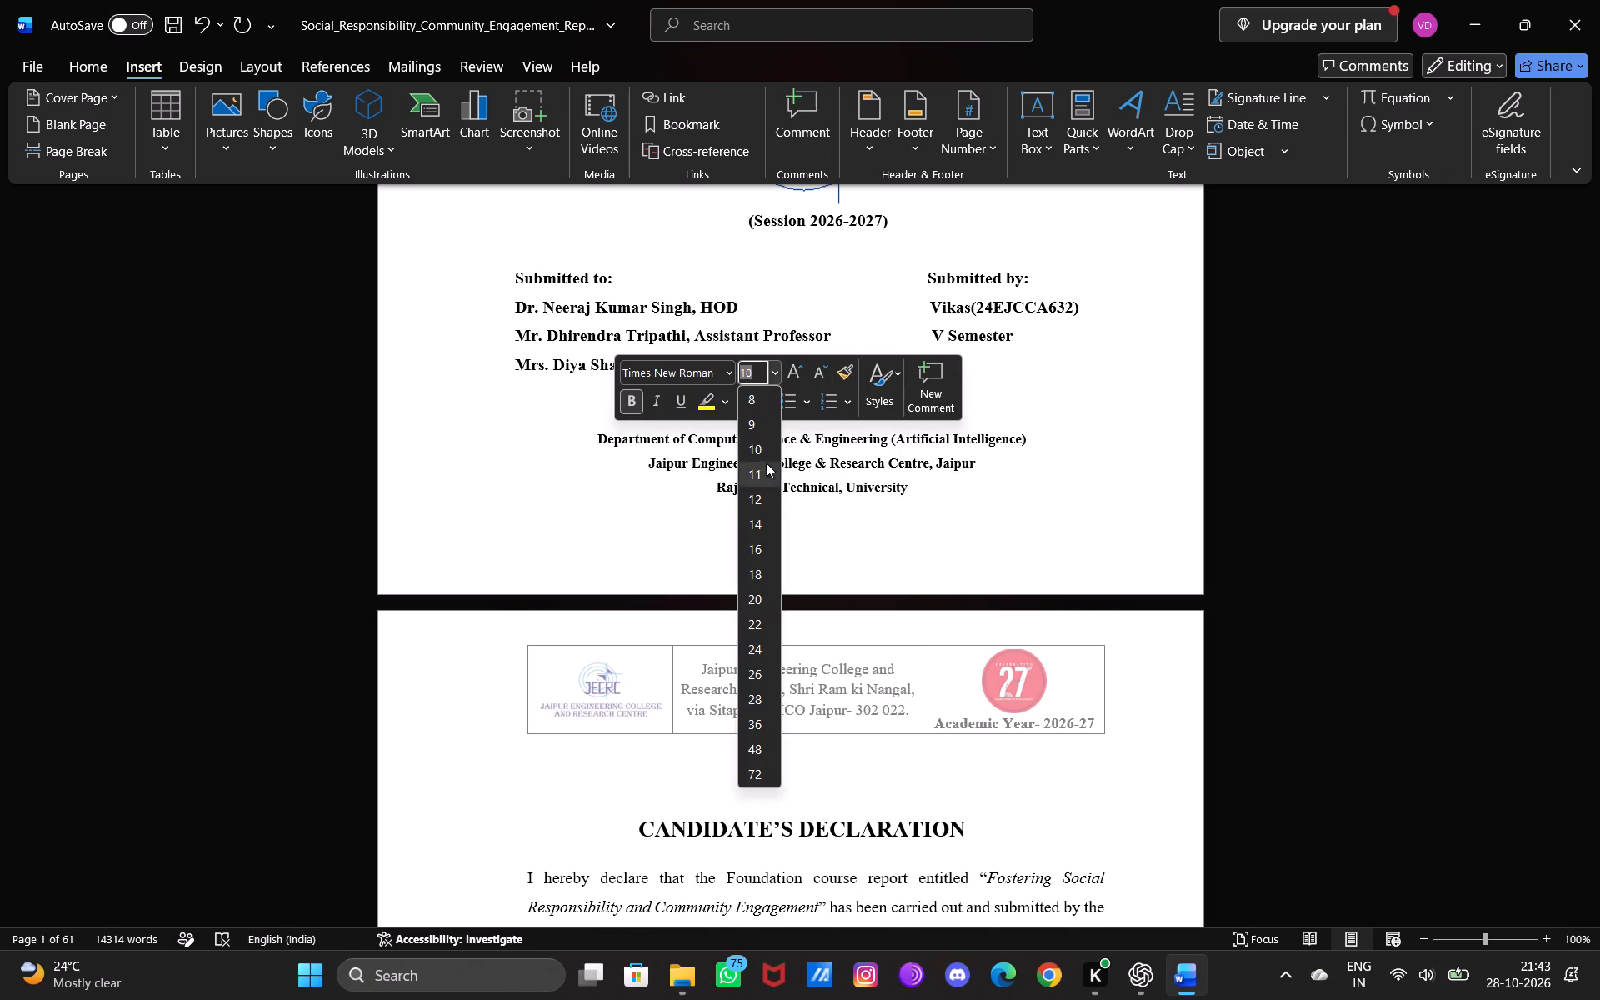
{"action": "left_click_drag", "start_coordinate": [766, 462], "coordinate": [759, 513]}
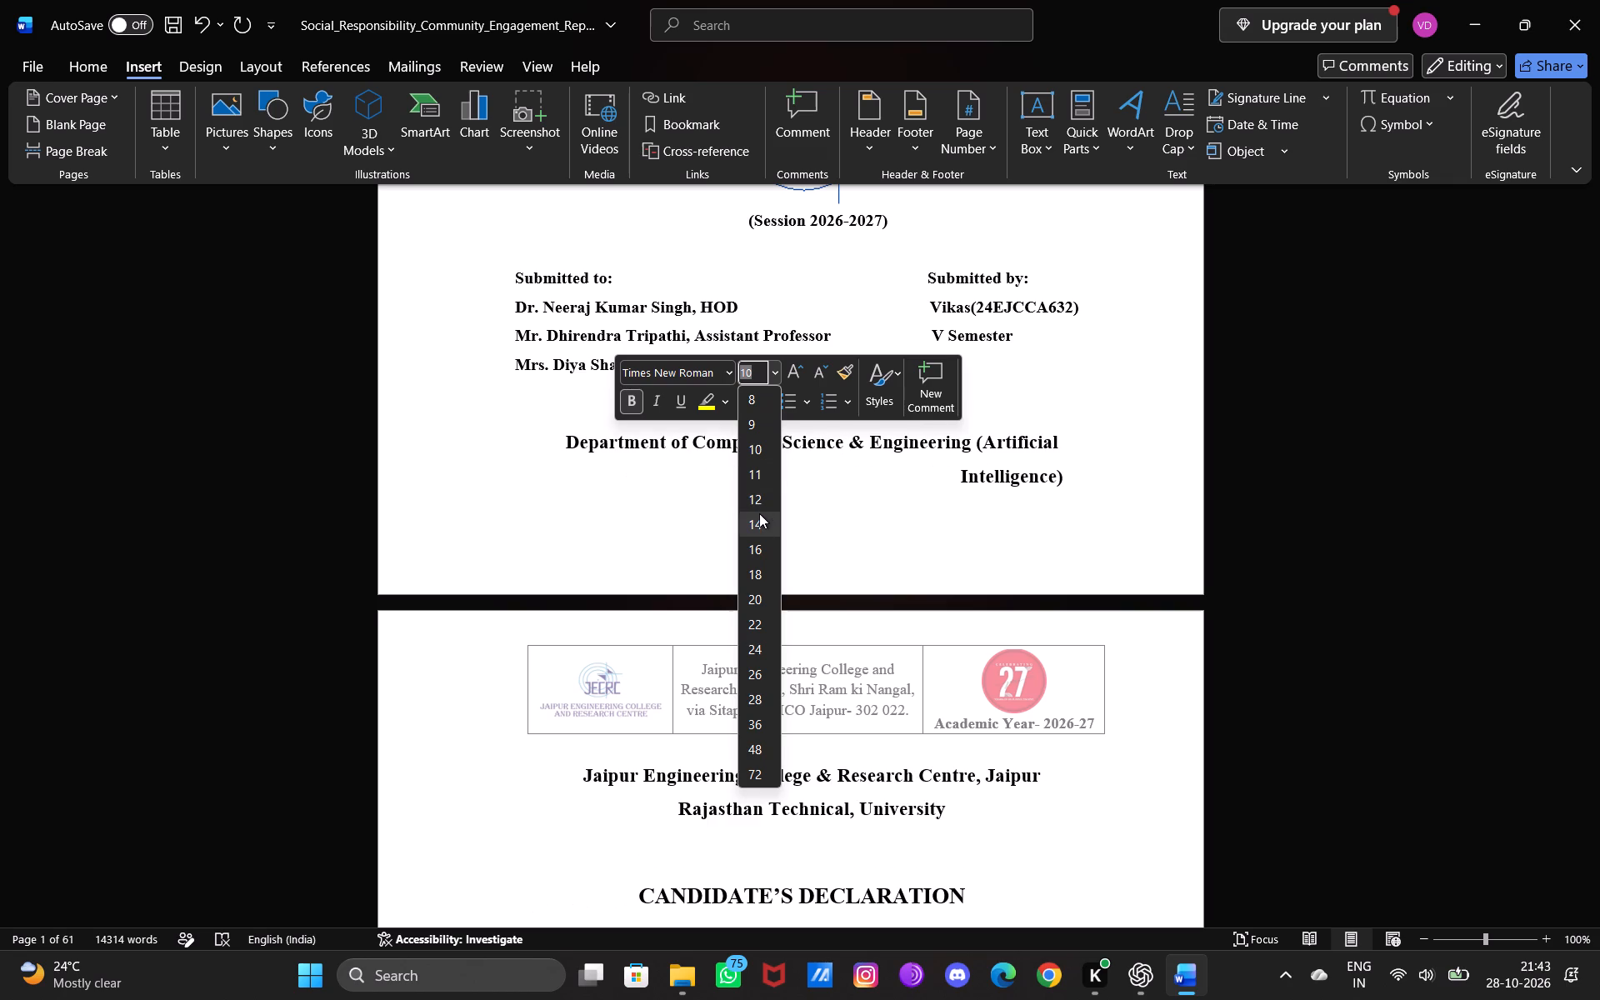
{"action": "left_click_drag", "start_coordinate": [759, 513], "coordinate": [758, 496]}
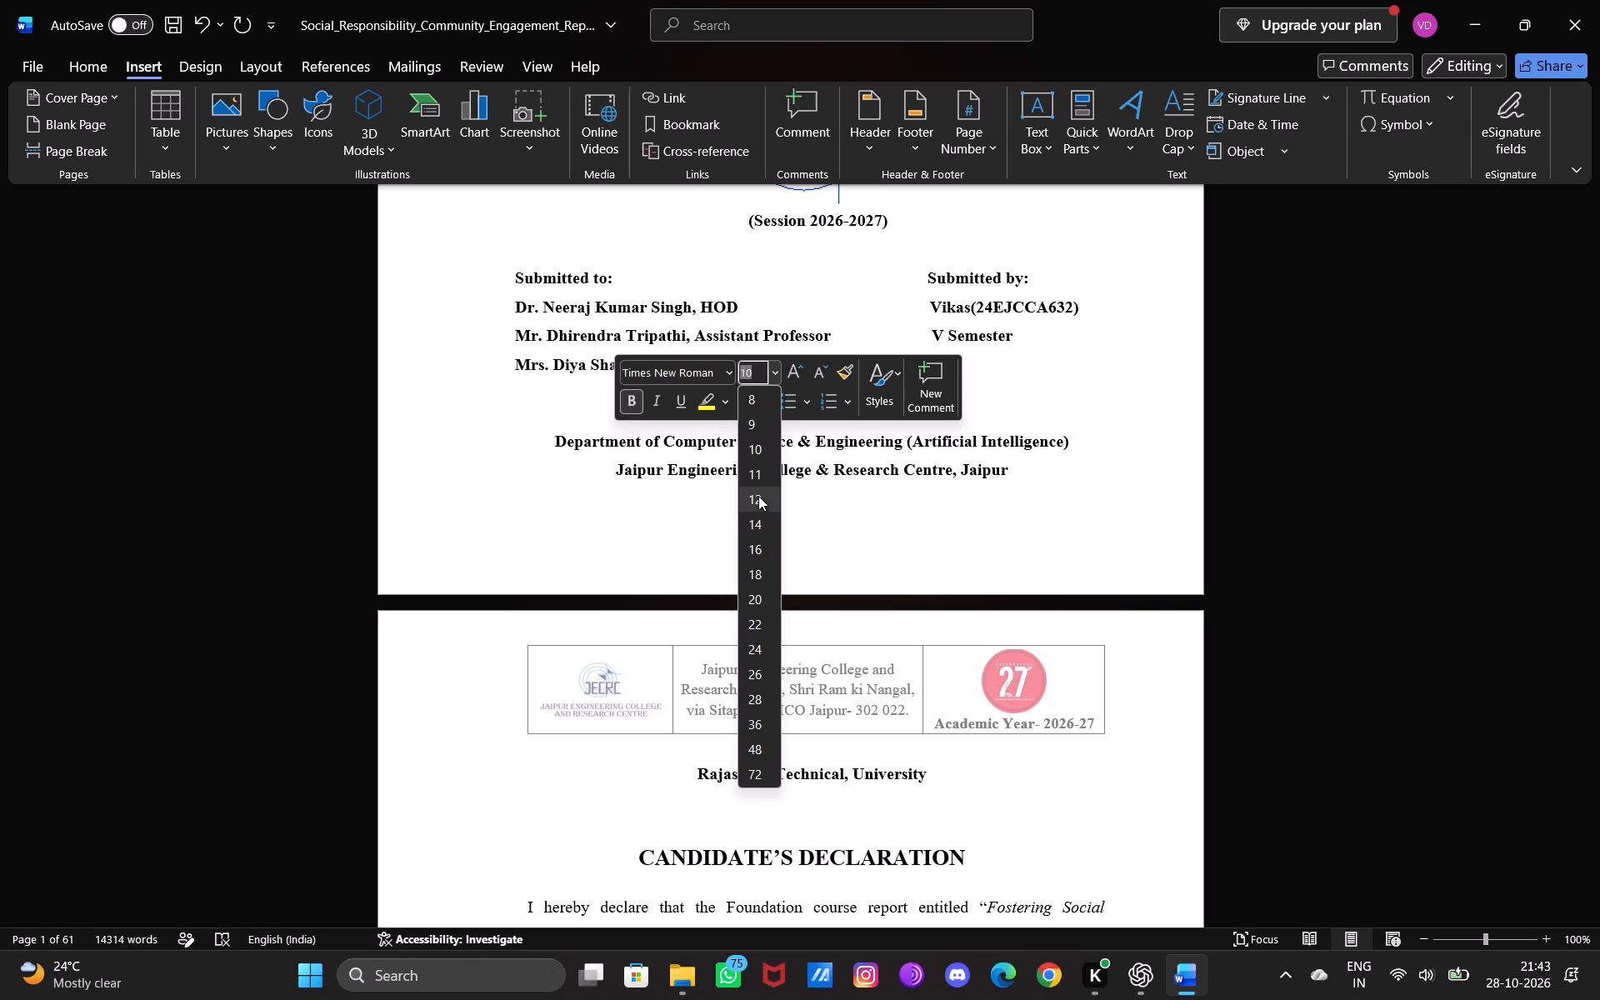
{"action": "left_click_drag", "start_coordinate": [758, 496], "coordinate": [758, 497]}
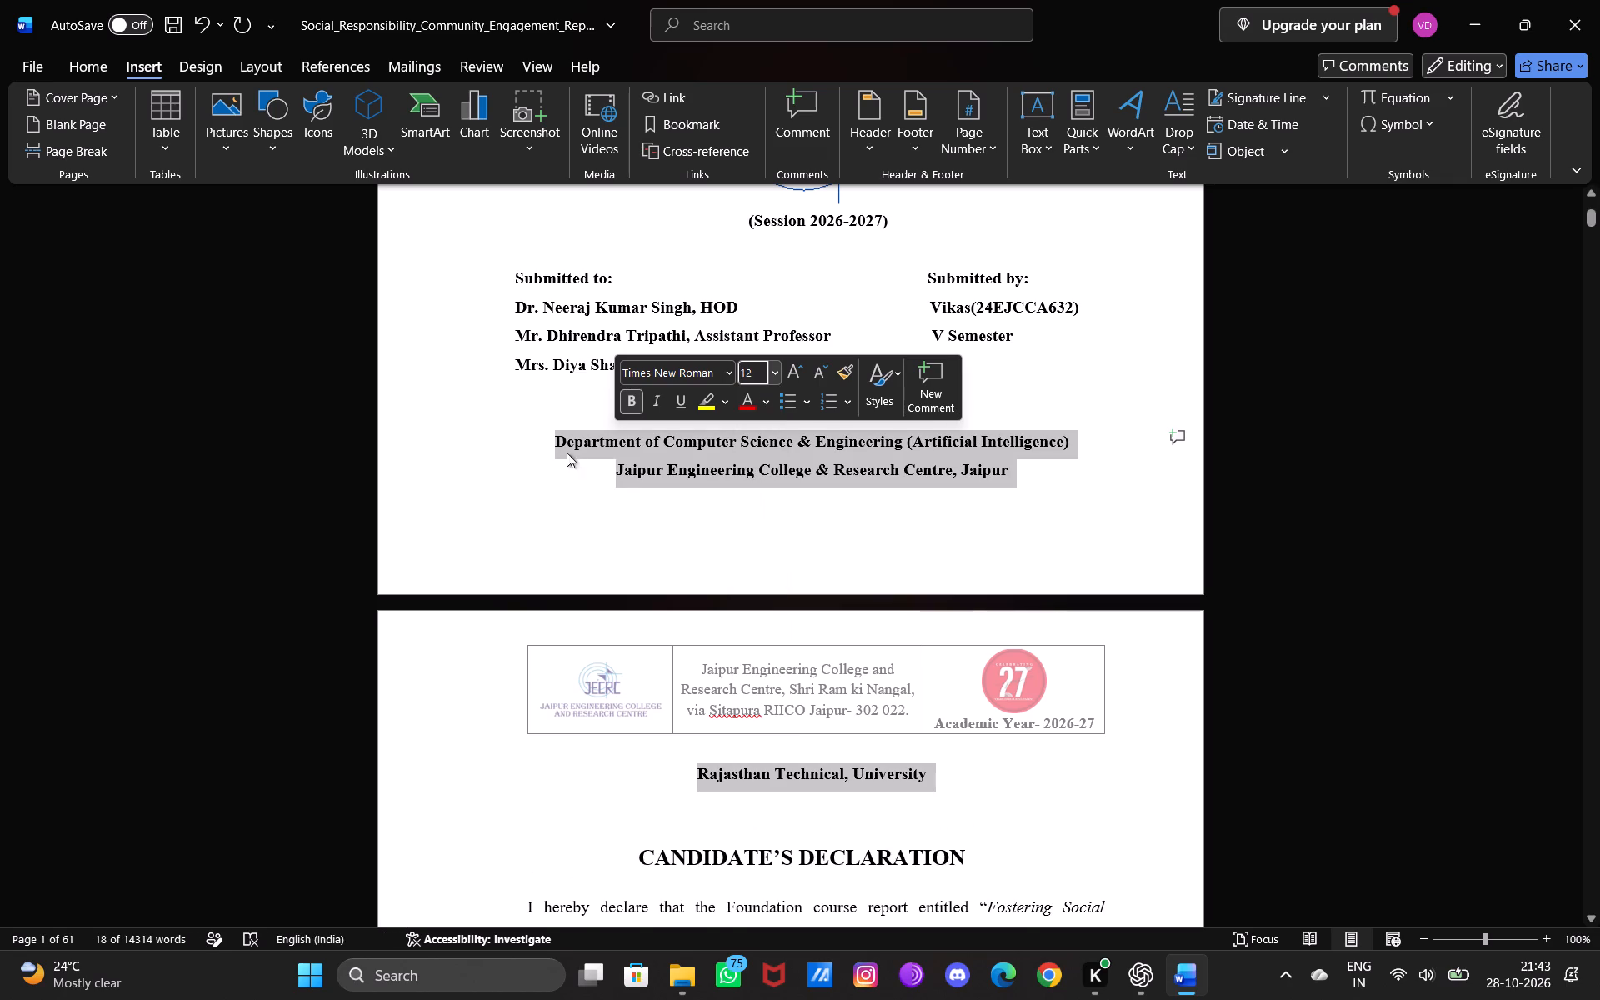
Delete one blank line above the department line so the "Rajasthan Technical, University" line fits on the front page.
{"action": "left_click", "coordinate": [553, 440]}
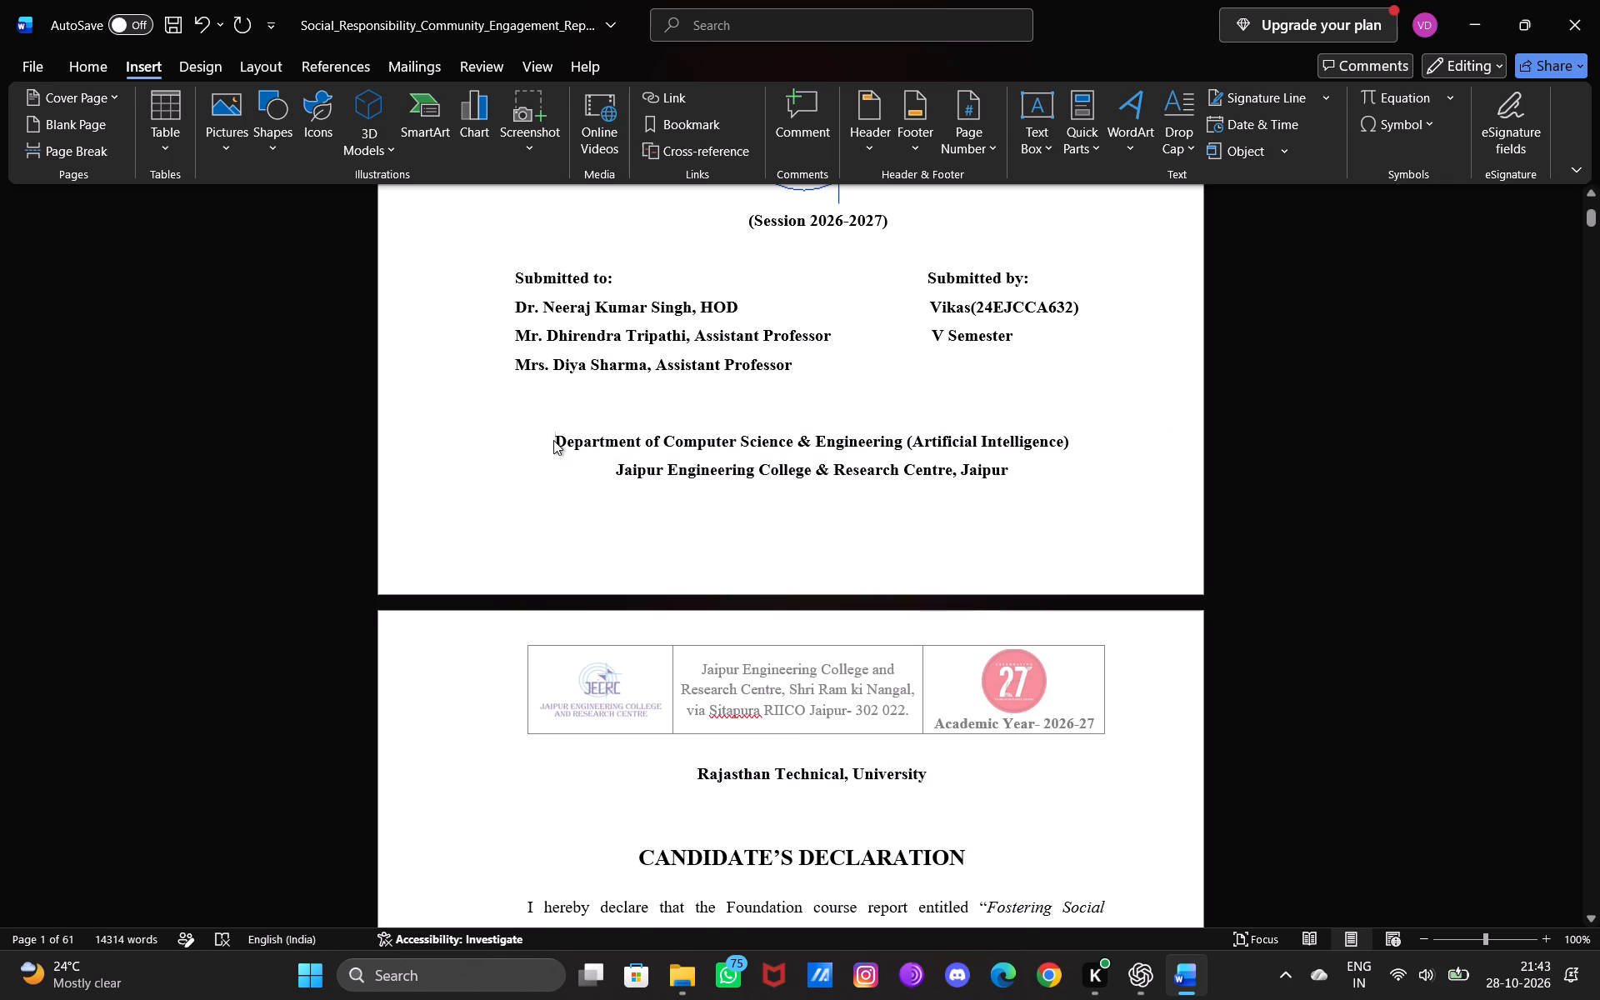
{"action": "left_click", "coordinate": [809, 420]}
{"action": "key", "text": "BackSpace"}
{"action": "key", "text": "BackSpace"}
{"action": "key", "text": "BackSpace"}
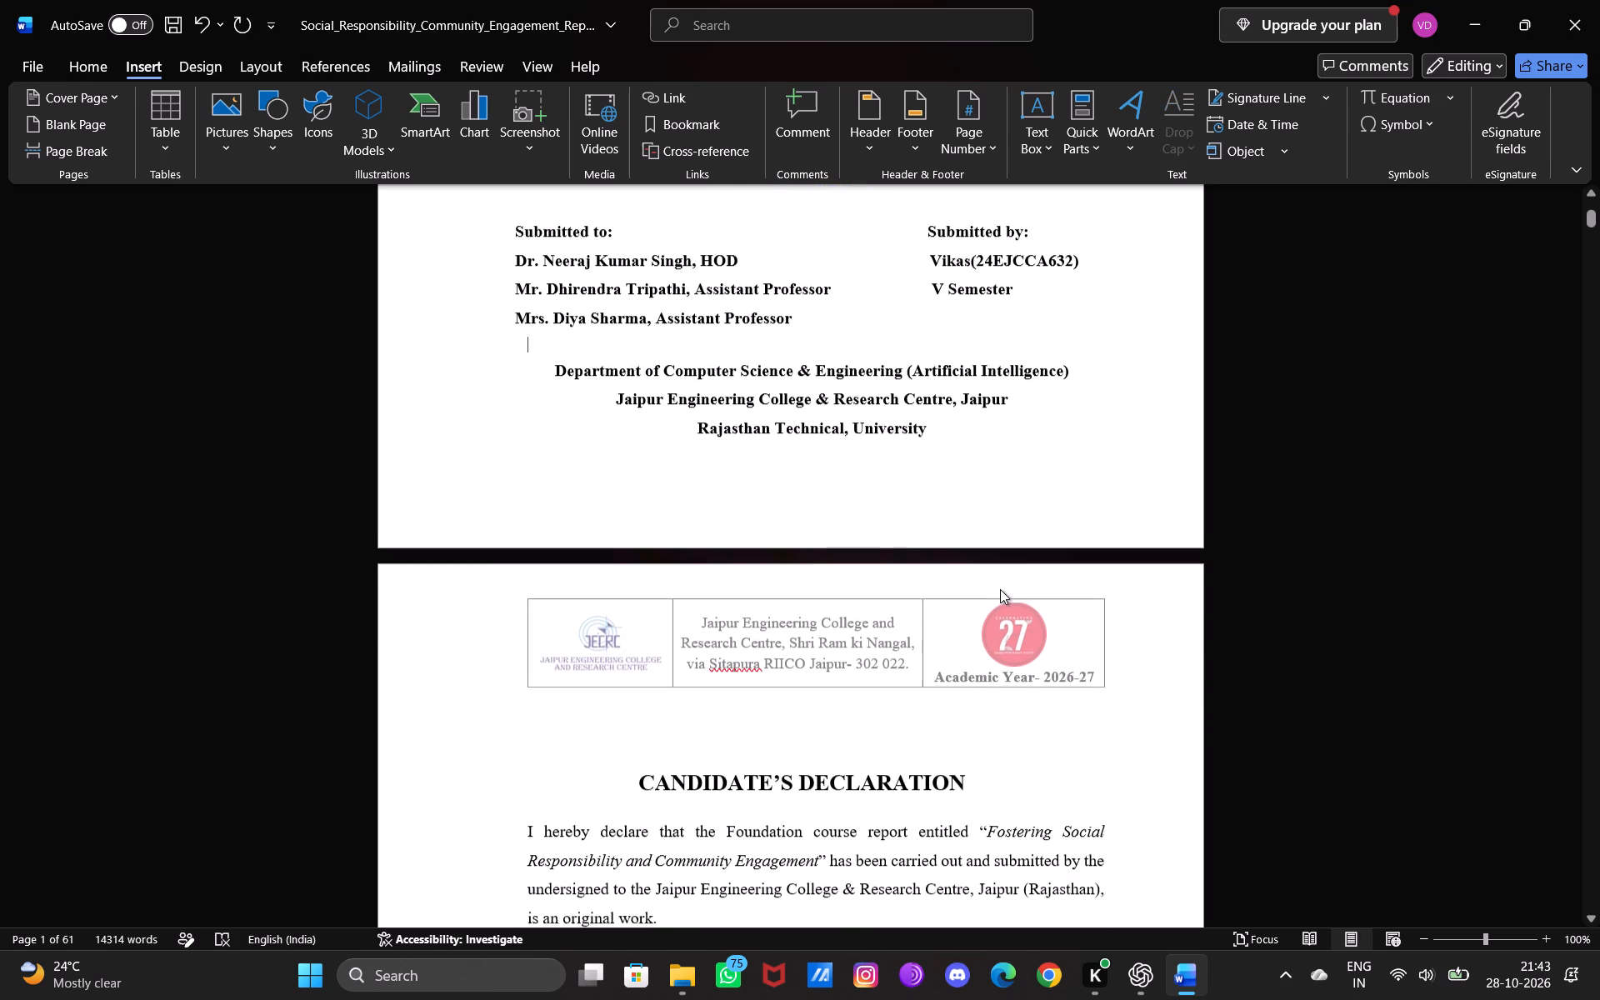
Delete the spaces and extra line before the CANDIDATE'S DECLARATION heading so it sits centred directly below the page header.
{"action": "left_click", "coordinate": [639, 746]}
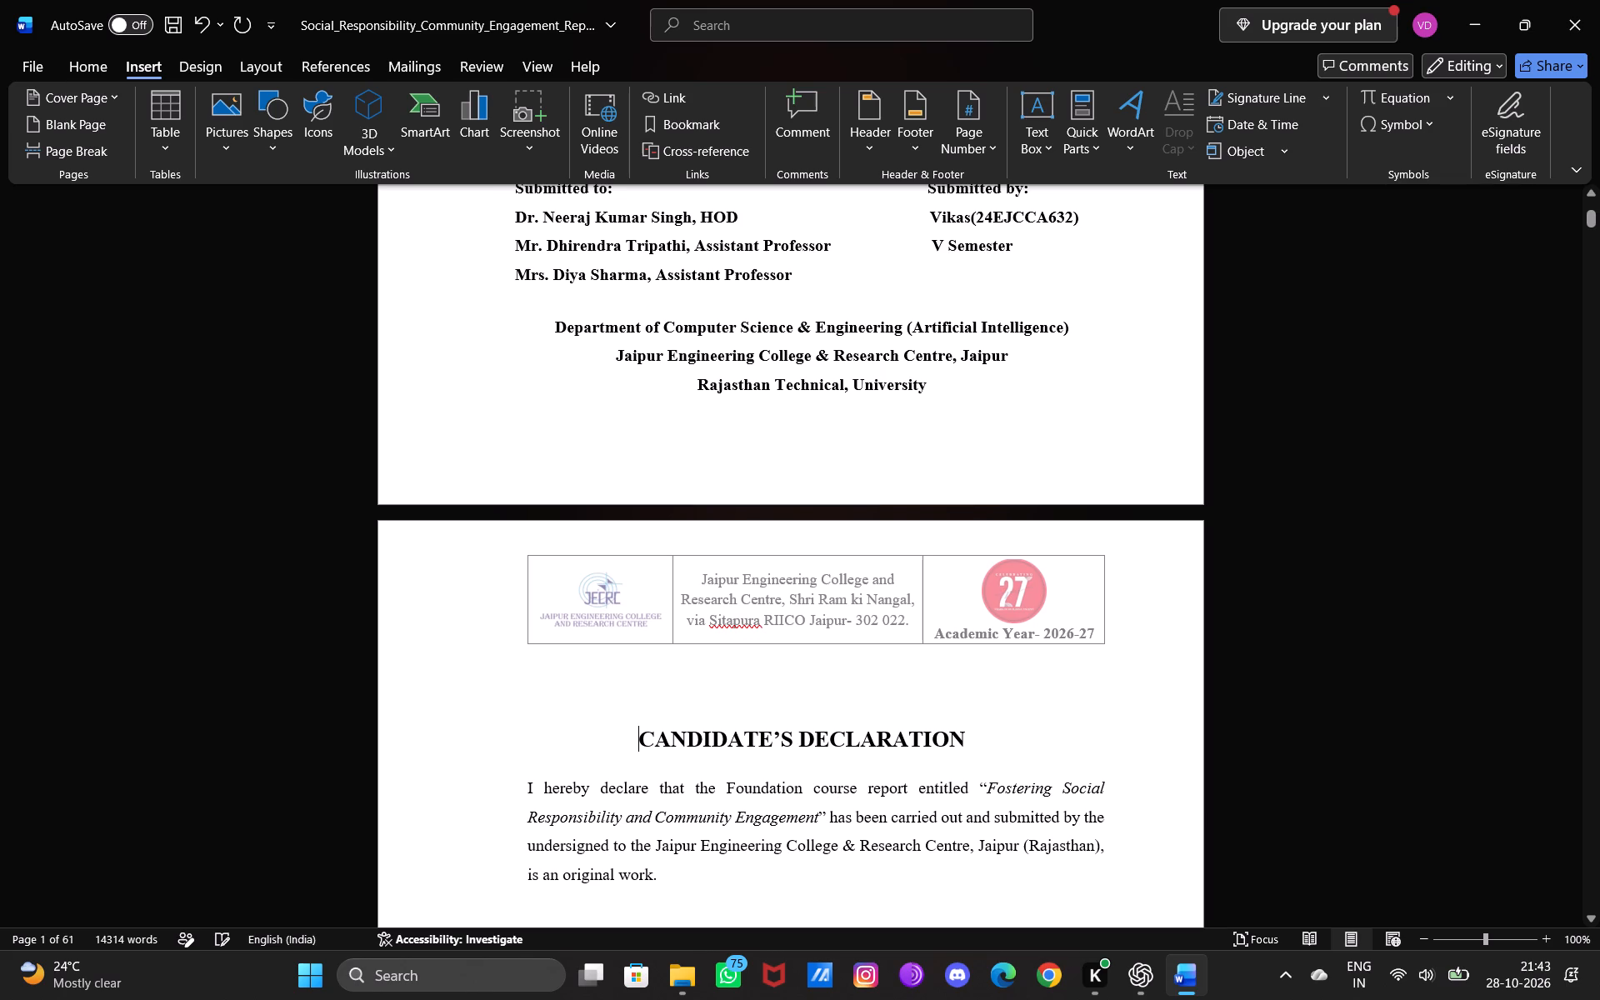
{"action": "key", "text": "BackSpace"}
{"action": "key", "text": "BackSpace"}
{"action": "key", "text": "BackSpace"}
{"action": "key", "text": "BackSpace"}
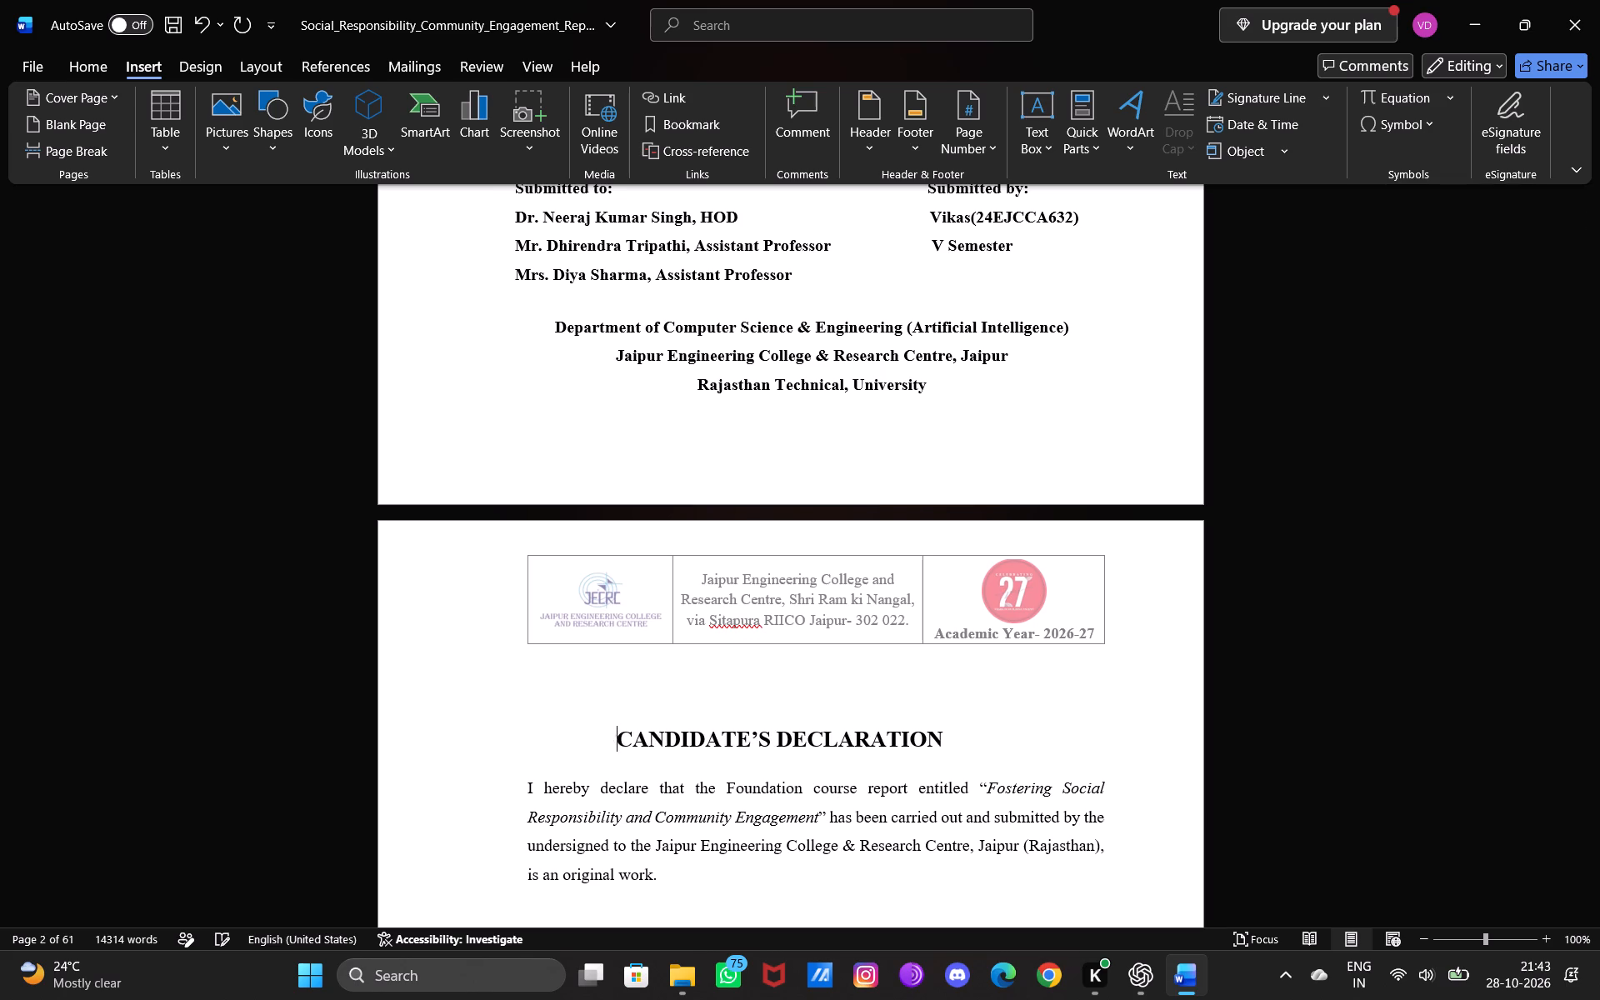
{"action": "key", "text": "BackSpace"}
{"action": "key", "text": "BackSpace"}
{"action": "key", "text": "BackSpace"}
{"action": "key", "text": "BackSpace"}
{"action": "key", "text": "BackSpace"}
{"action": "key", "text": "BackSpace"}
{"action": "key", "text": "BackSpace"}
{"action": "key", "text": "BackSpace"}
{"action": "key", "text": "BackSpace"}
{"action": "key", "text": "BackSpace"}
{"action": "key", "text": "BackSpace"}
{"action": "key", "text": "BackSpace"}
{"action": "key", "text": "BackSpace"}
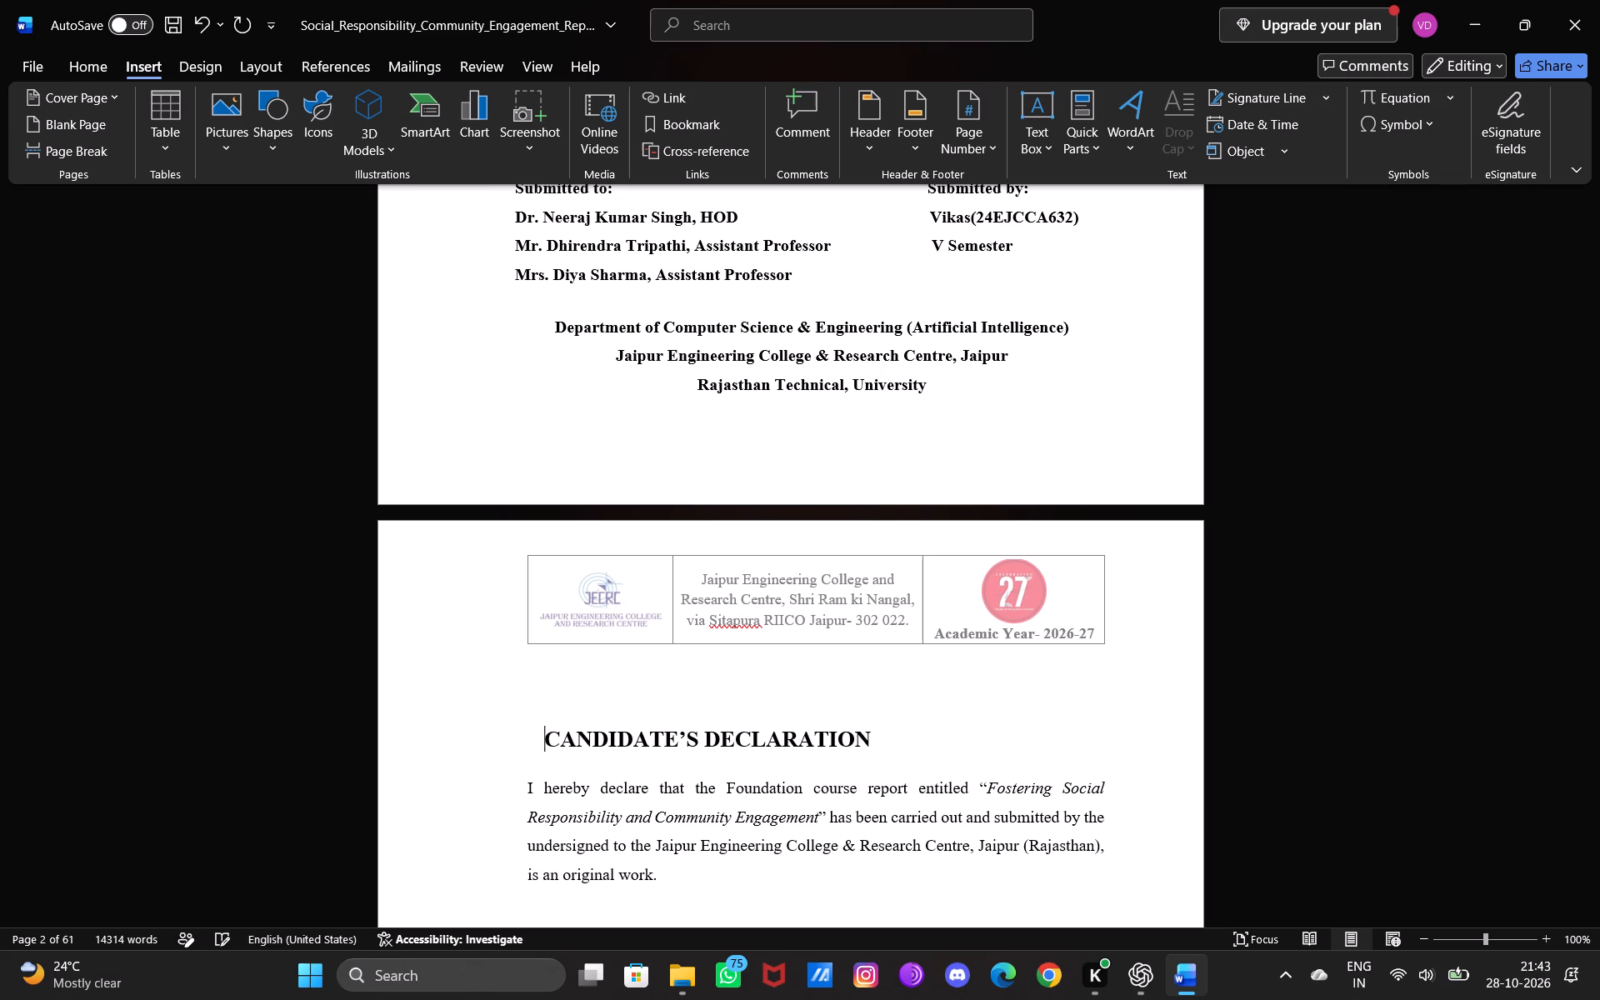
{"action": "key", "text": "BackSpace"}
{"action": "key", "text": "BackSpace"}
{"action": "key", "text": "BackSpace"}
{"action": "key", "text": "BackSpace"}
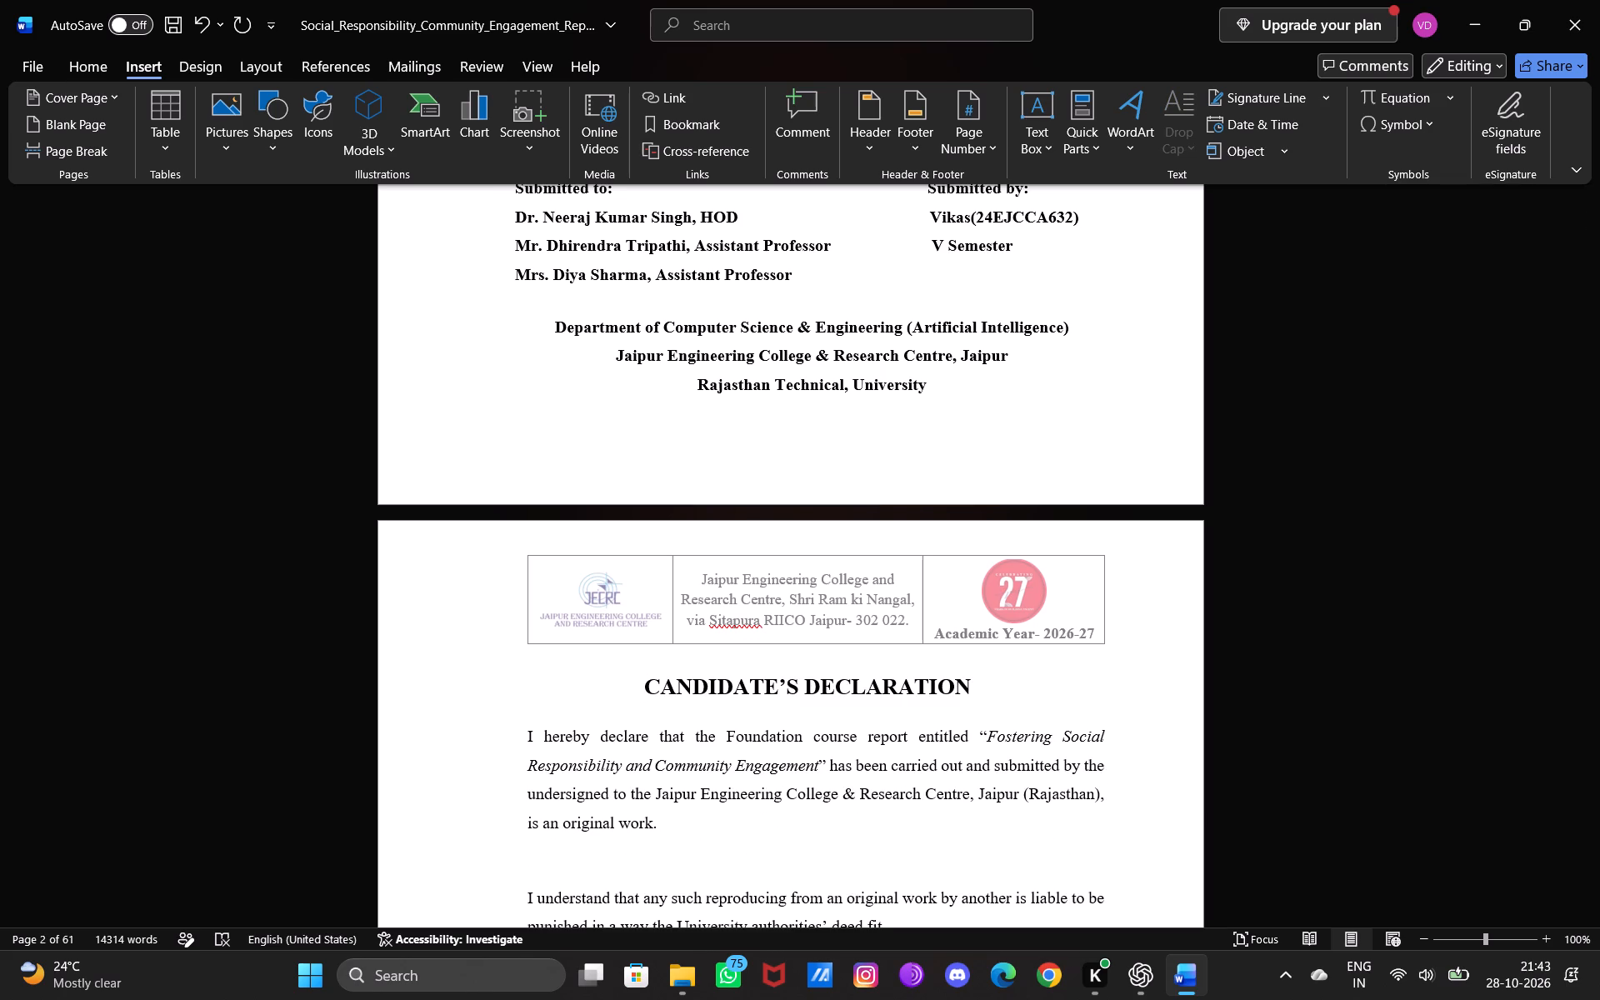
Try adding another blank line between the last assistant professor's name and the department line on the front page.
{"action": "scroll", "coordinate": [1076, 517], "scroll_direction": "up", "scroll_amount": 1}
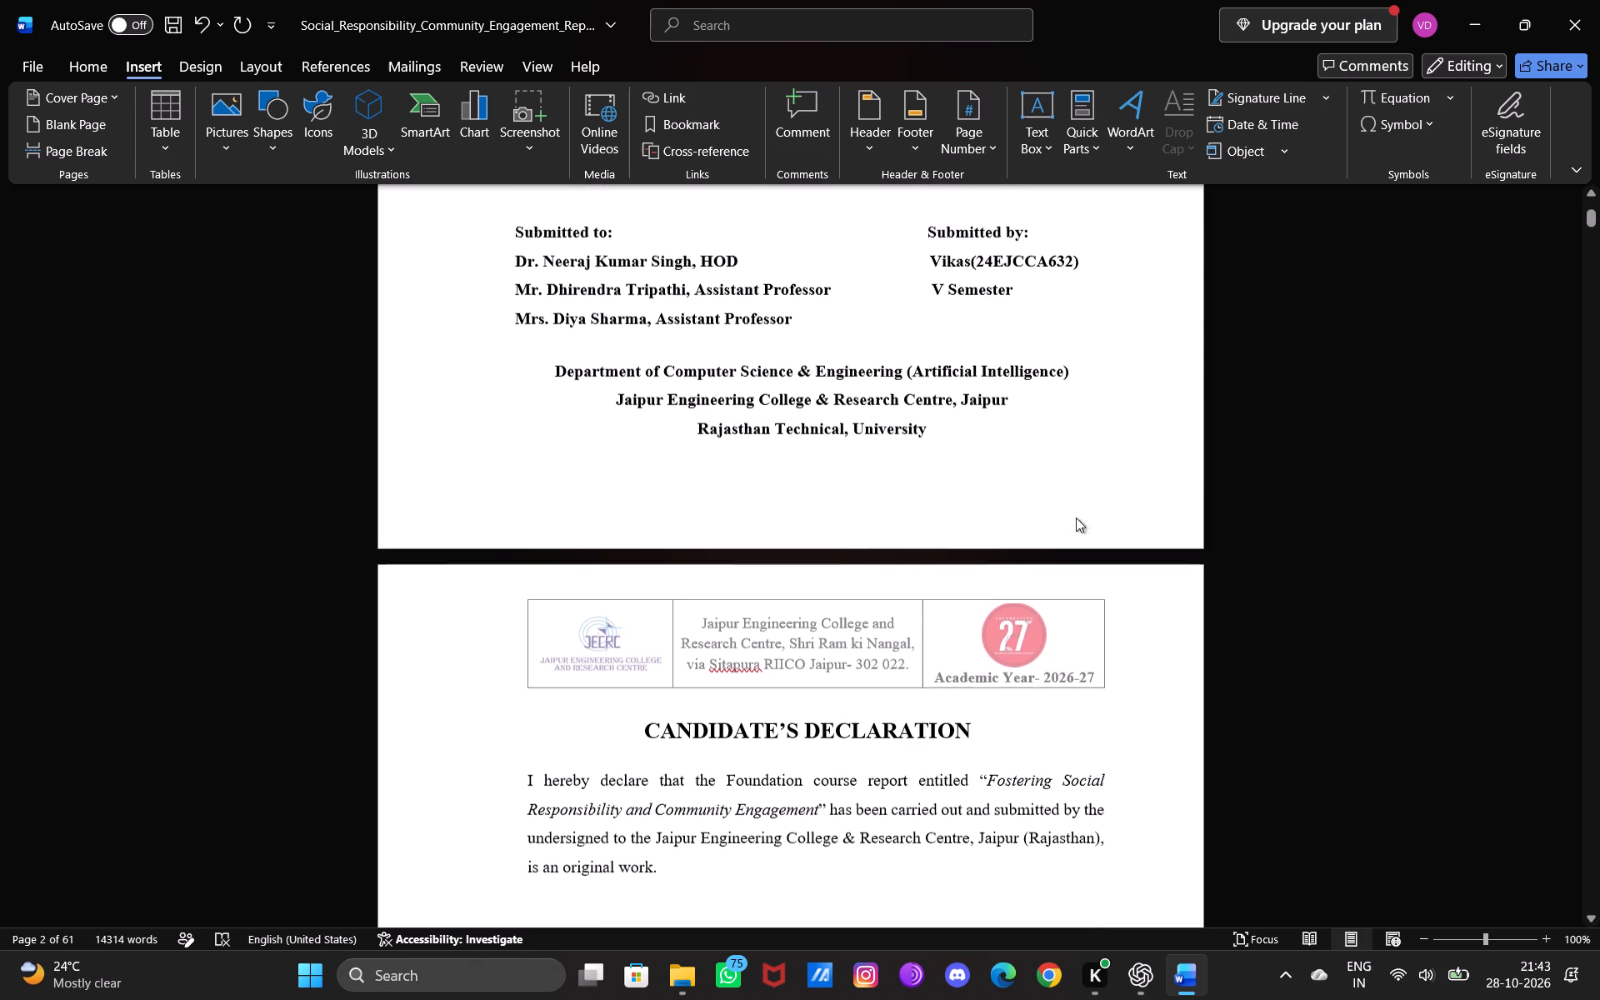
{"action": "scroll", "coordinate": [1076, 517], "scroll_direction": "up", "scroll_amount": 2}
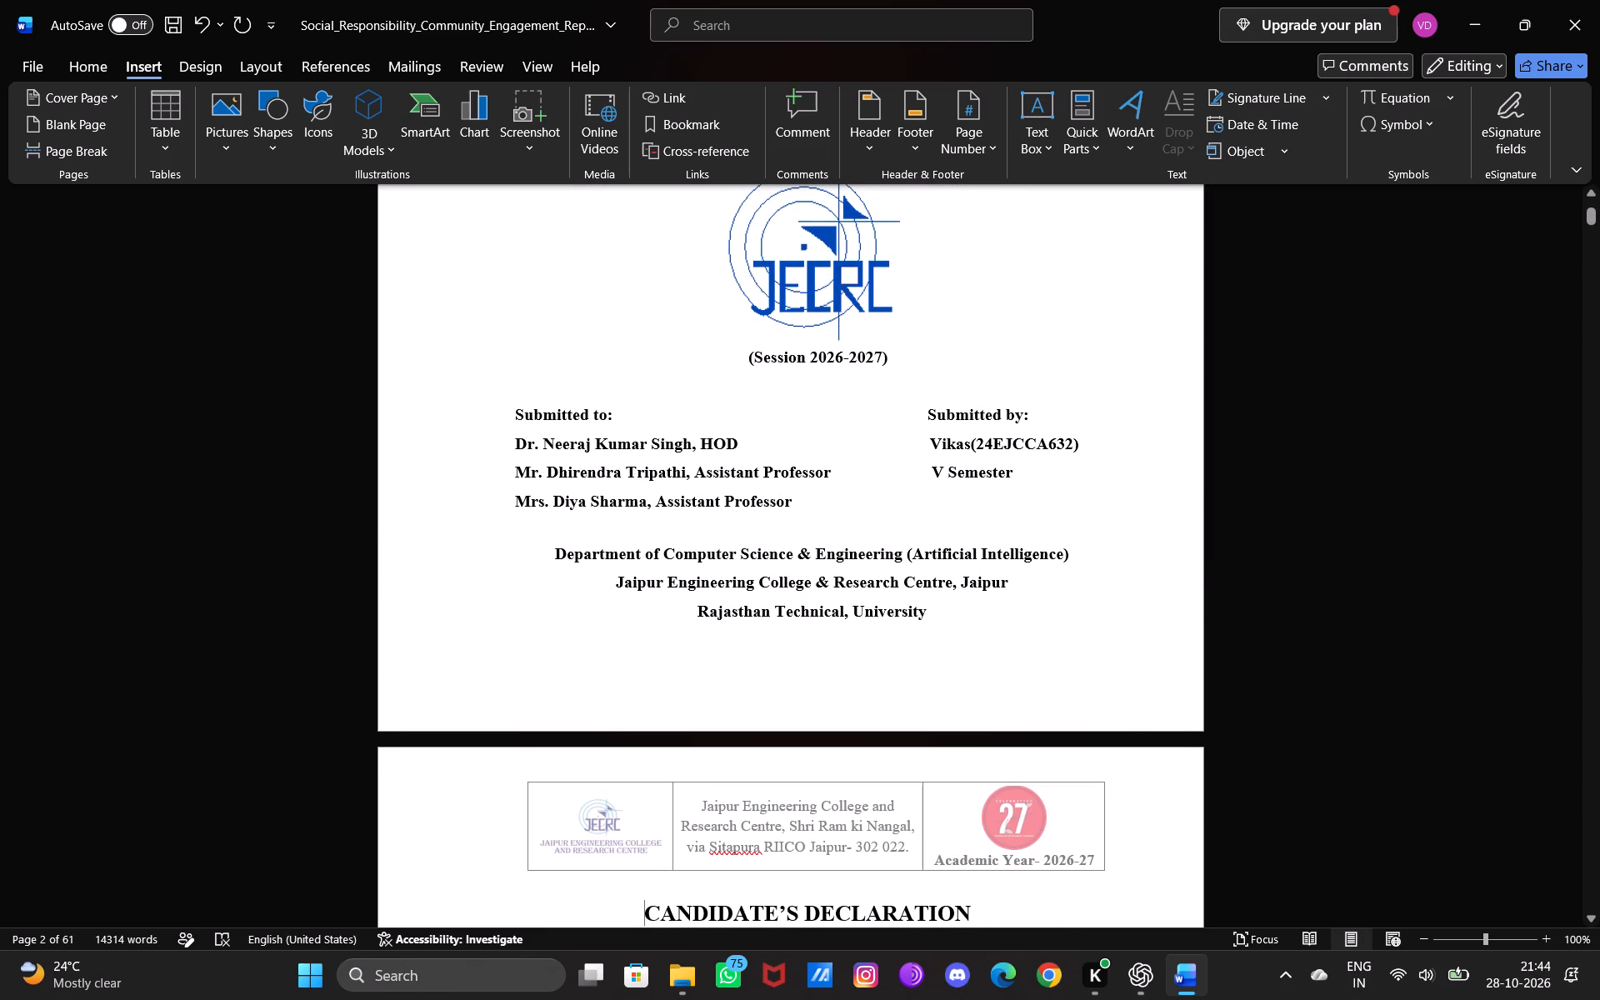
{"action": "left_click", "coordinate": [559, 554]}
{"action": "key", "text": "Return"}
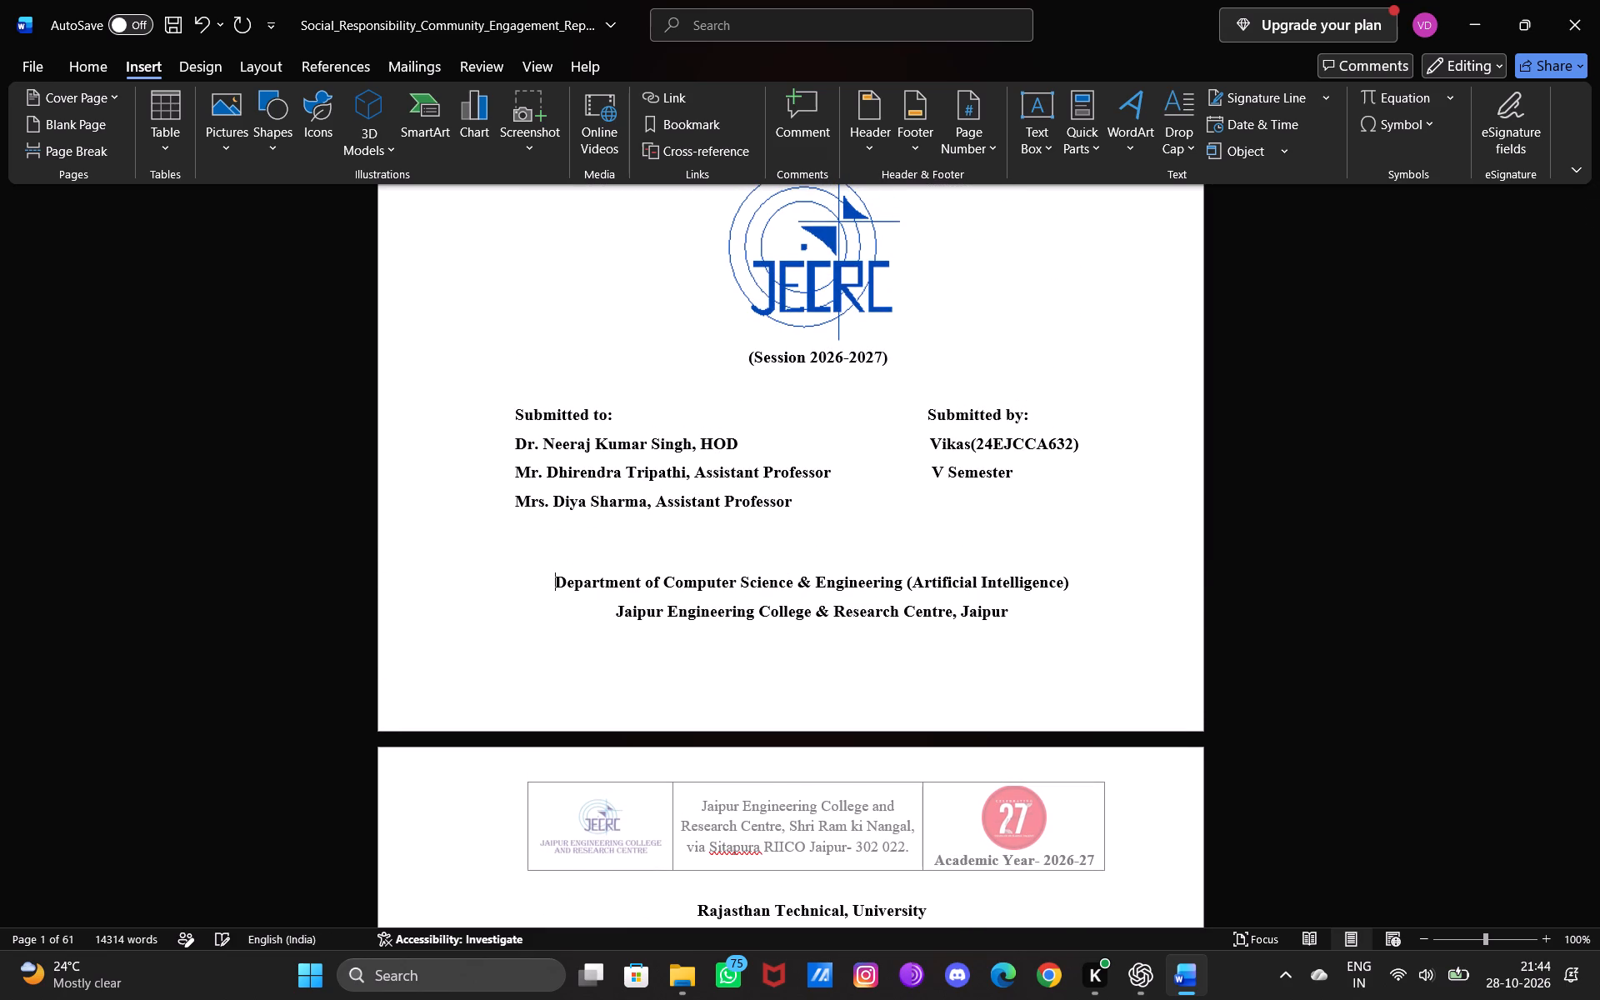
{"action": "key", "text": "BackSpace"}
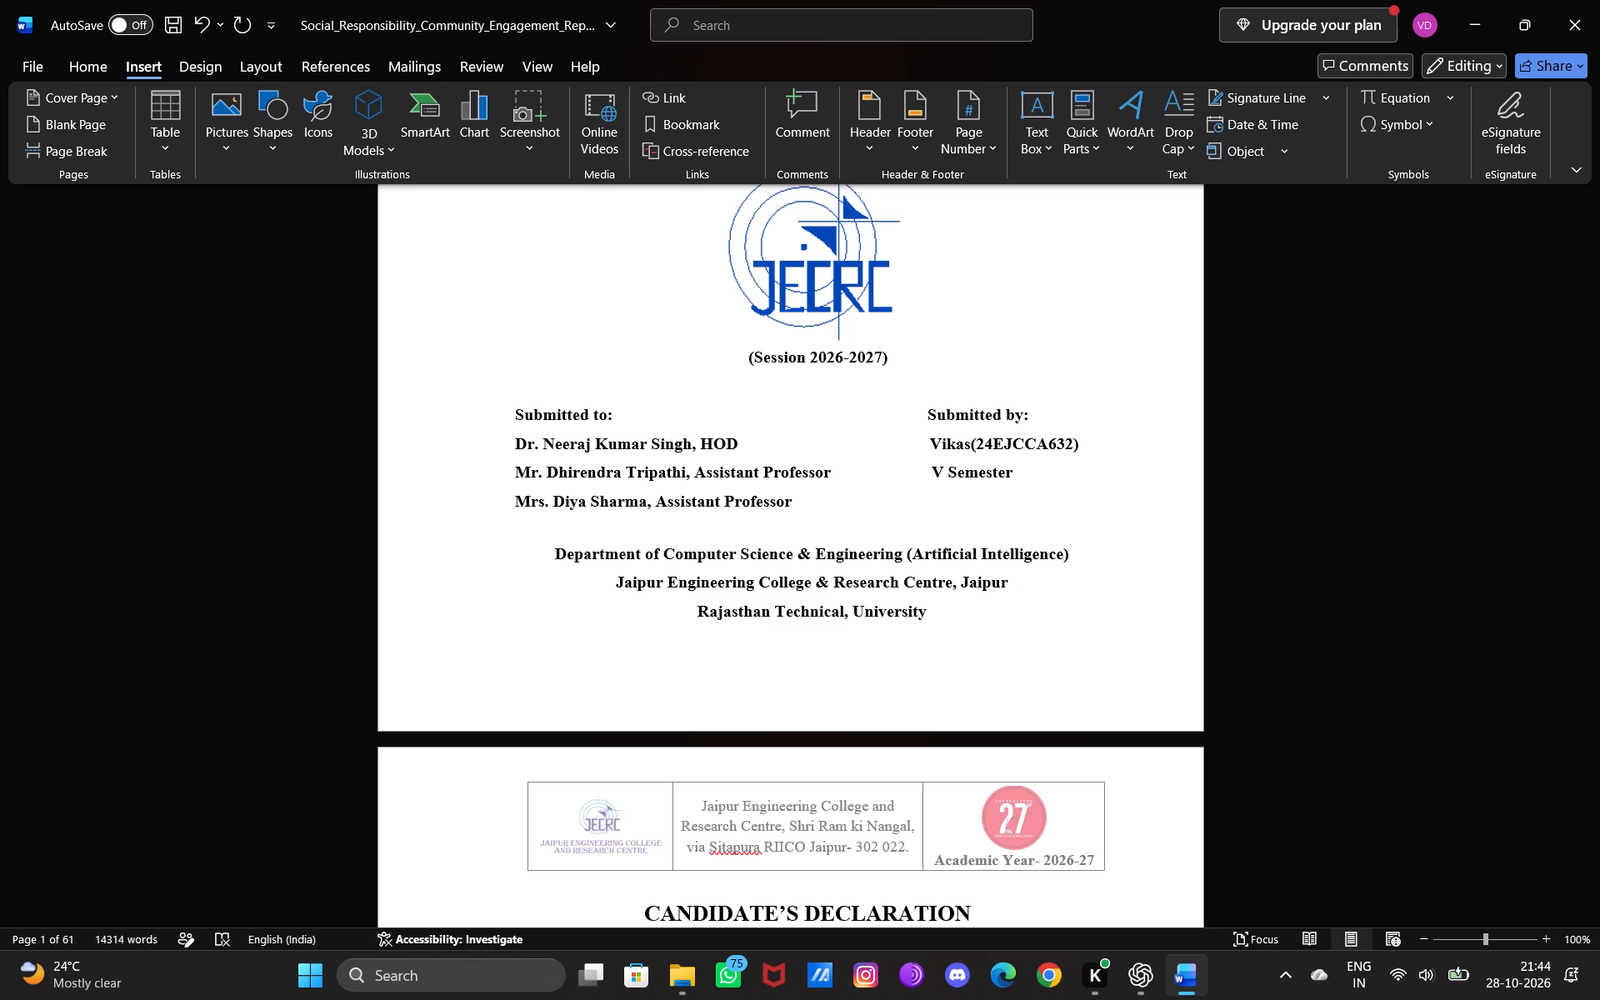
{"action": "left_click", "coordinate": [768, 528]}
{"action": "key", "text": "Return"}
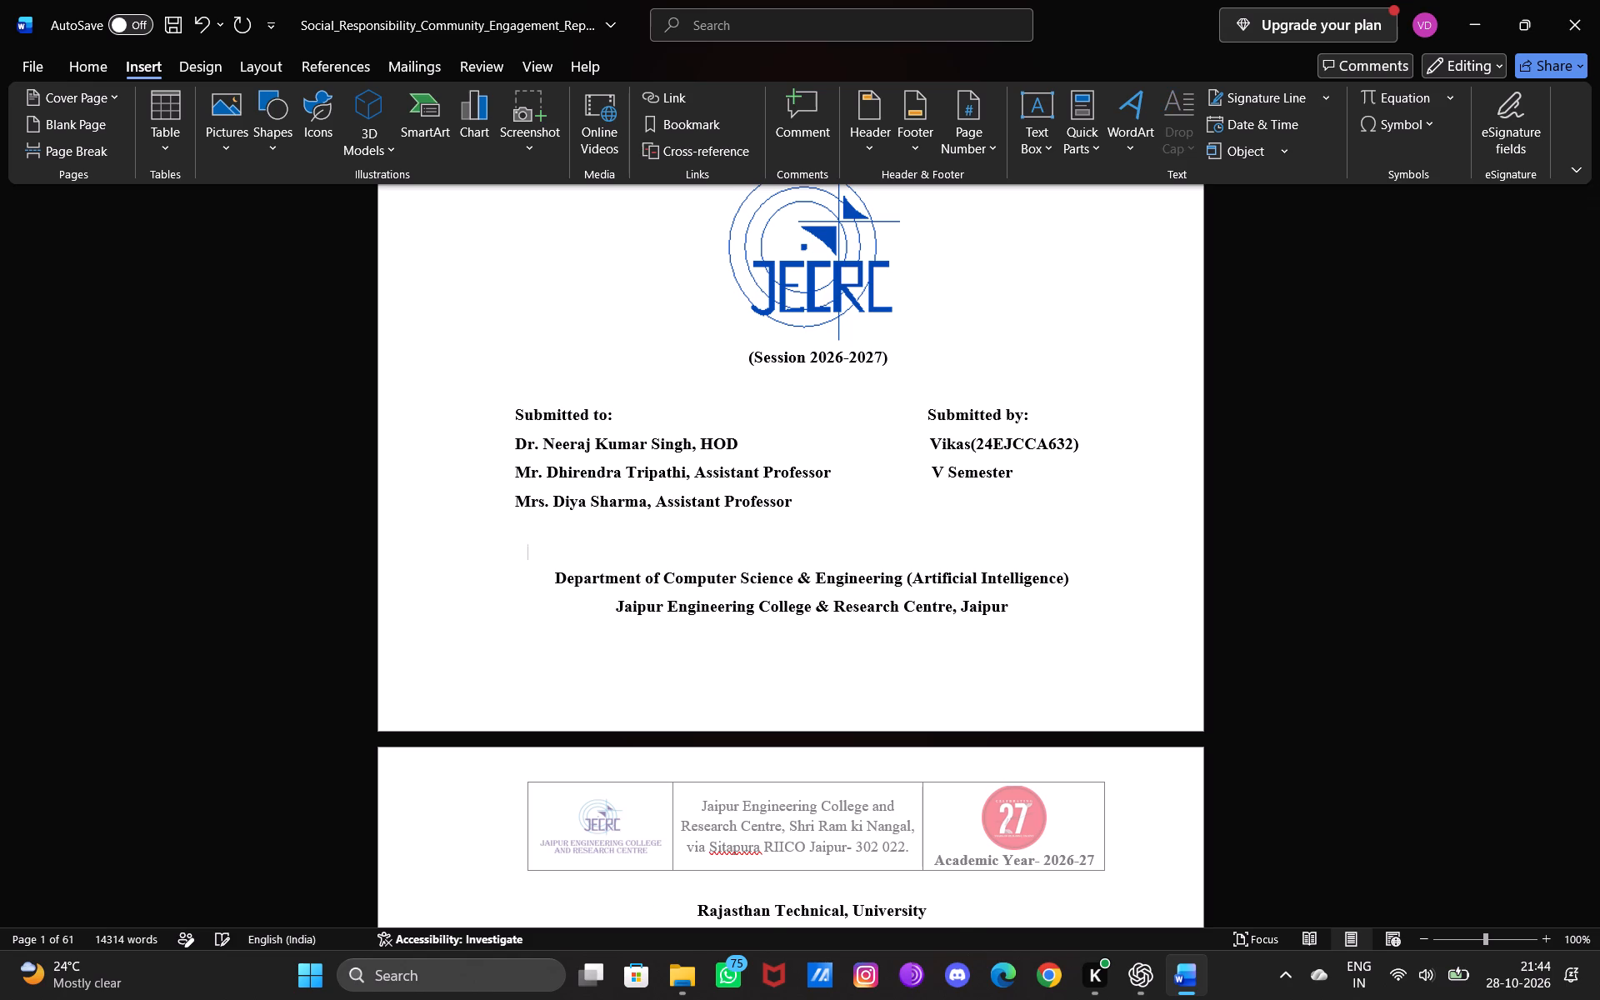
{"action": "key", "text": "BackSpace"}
Insert a line before the PREFACE heading to push it onto the next page above its text.
{"action": "scroll", "coordinate": [1161, 469], "scroll_direction": "up", "scroll_amount": 1}
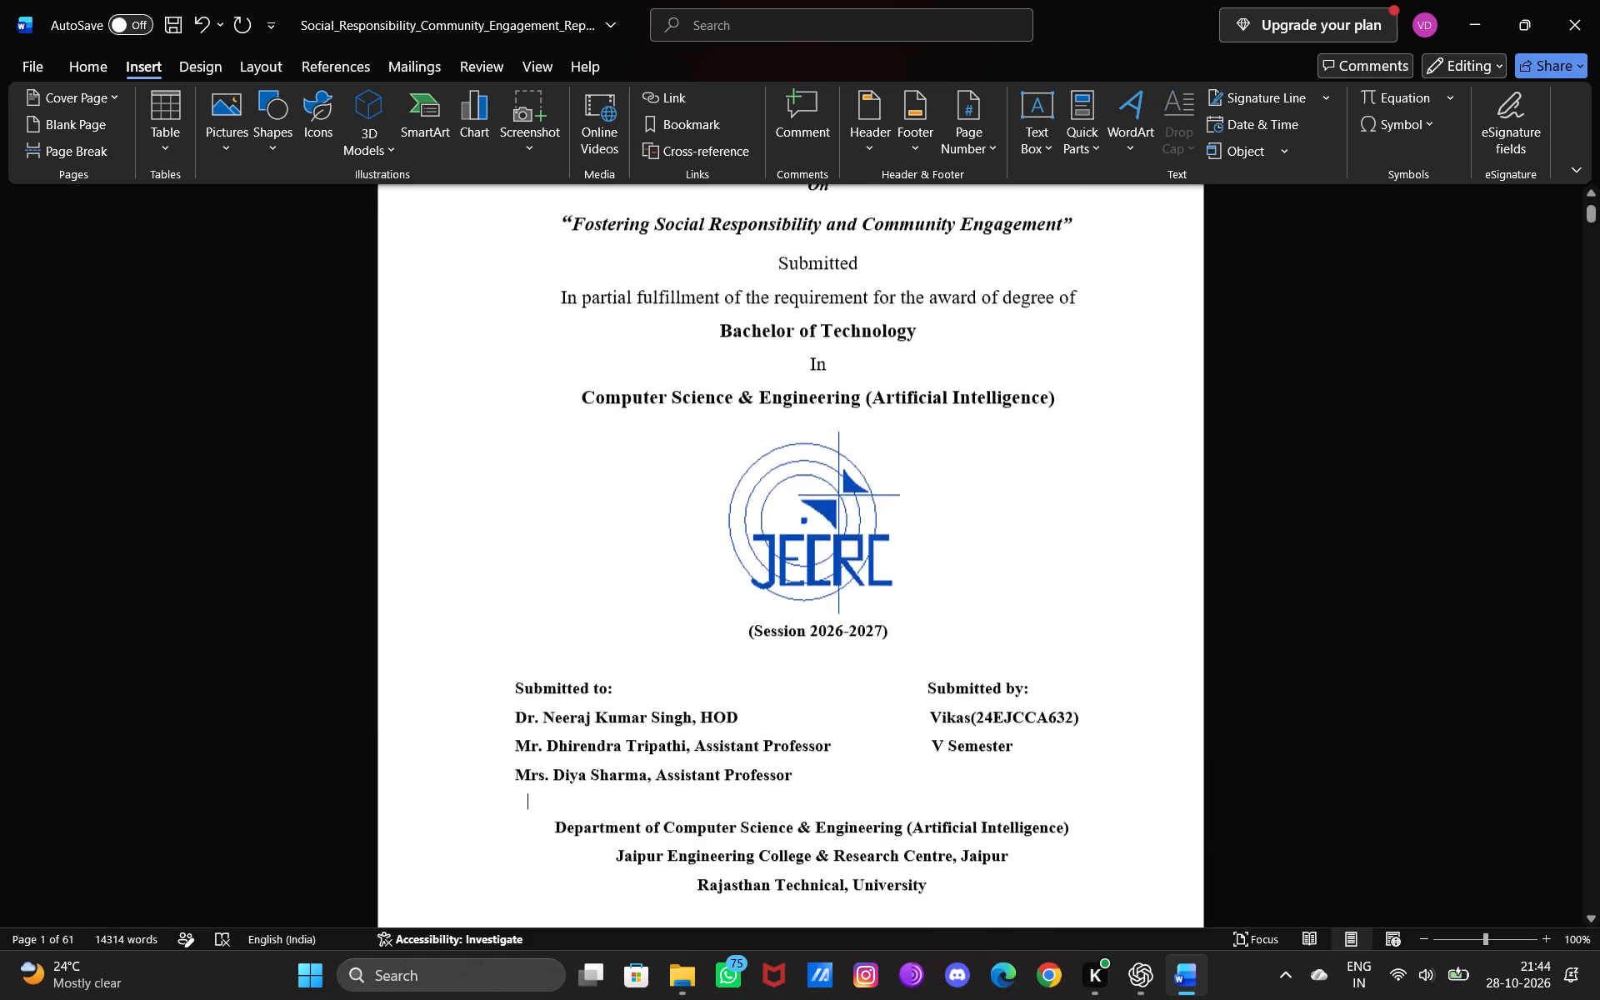
{"action": "scroll", "coordinate": [1161, 469], "scroll_direction": "down", "scroll_amount": 1}
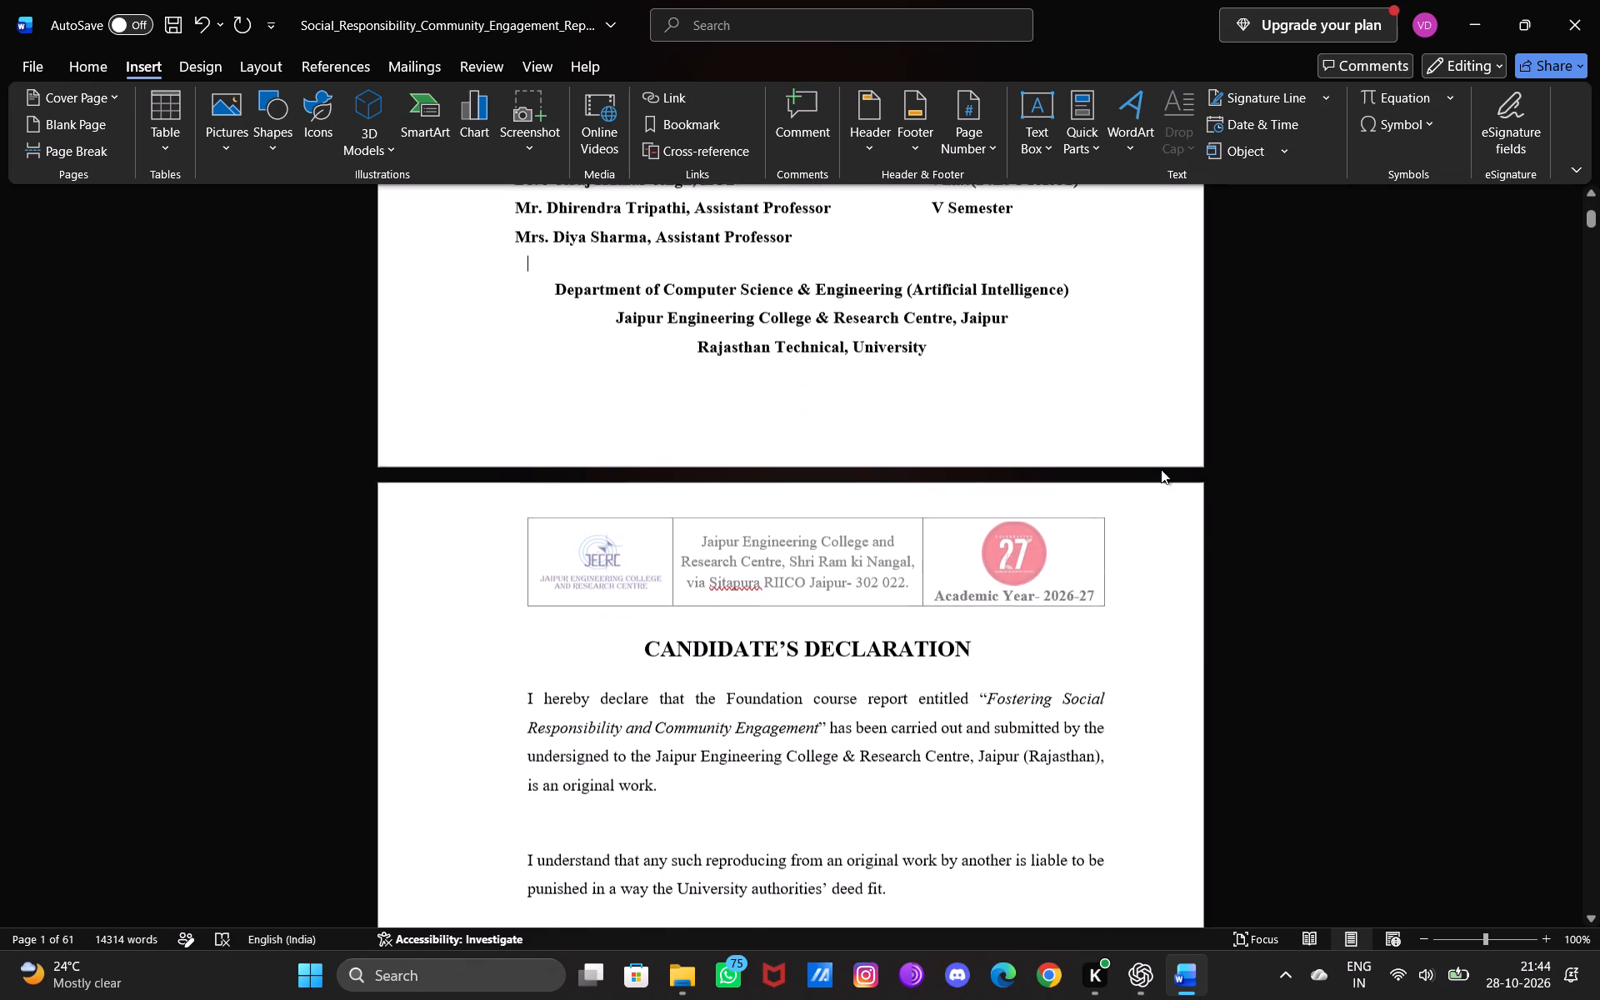
{"action": "scroll", "coordinate": [1161, 469], "scroll_direction": "down", "scroll_amount": 1}
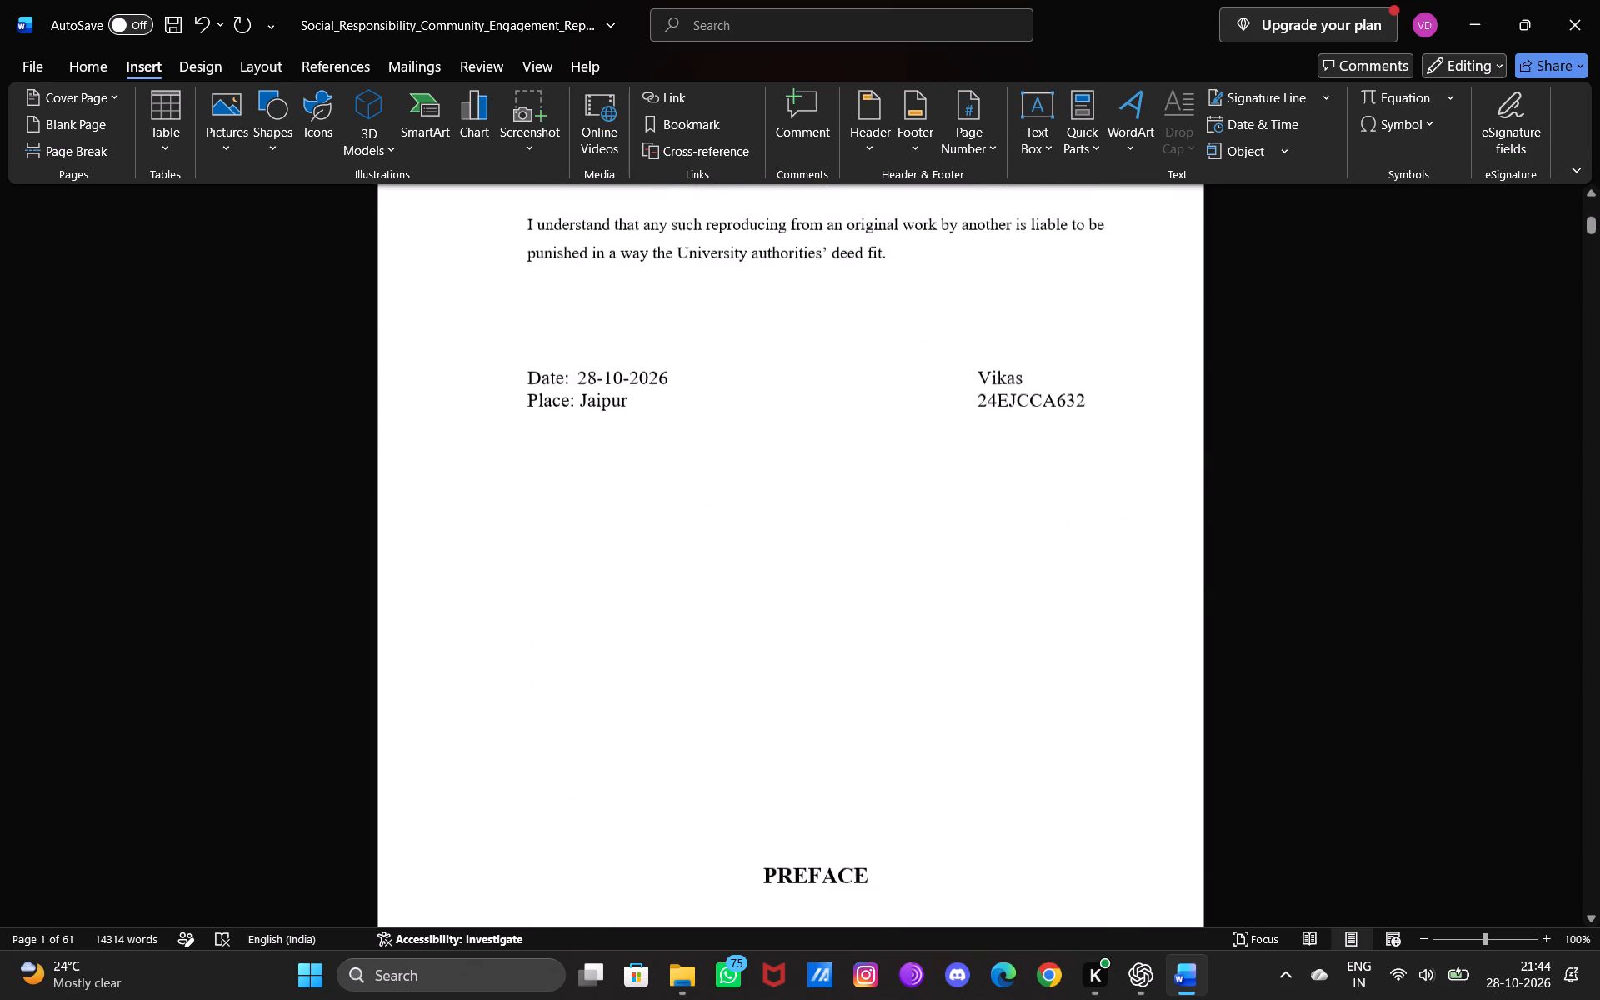
{"action": "scroll", "coordinate": [1161, 469], "scroll_direction": "down", "scroll_amount": 2}
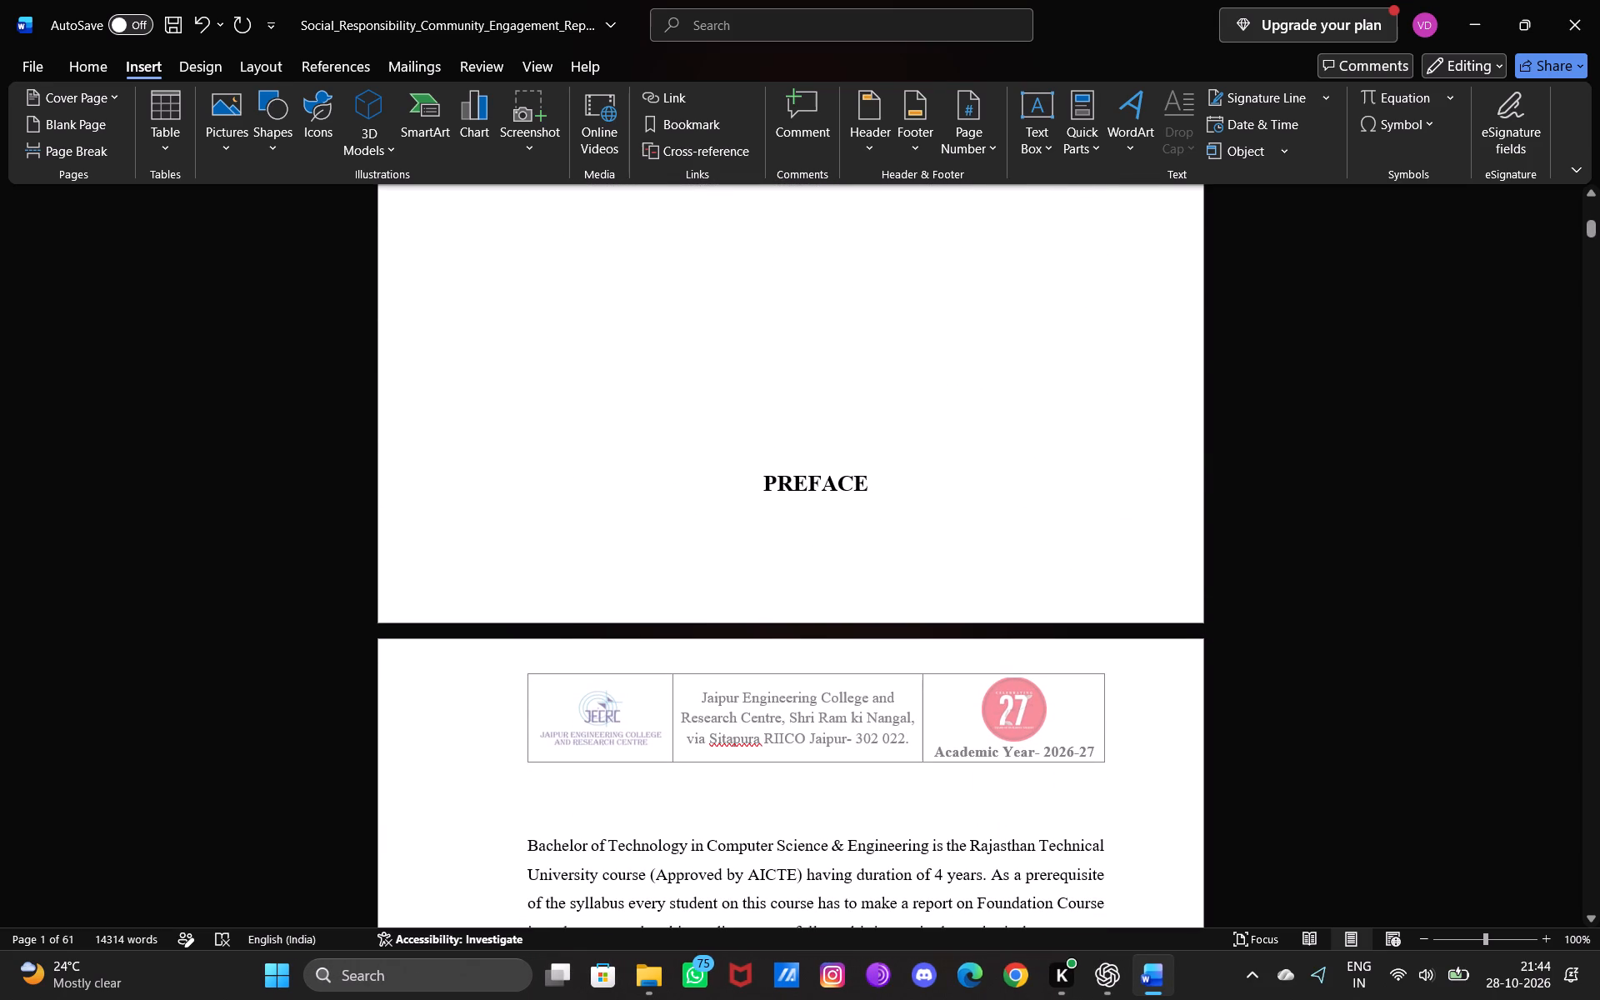
{"action": "left_click", "coordinate": [763, 482]}
{"action": "key", "text": "Return"}
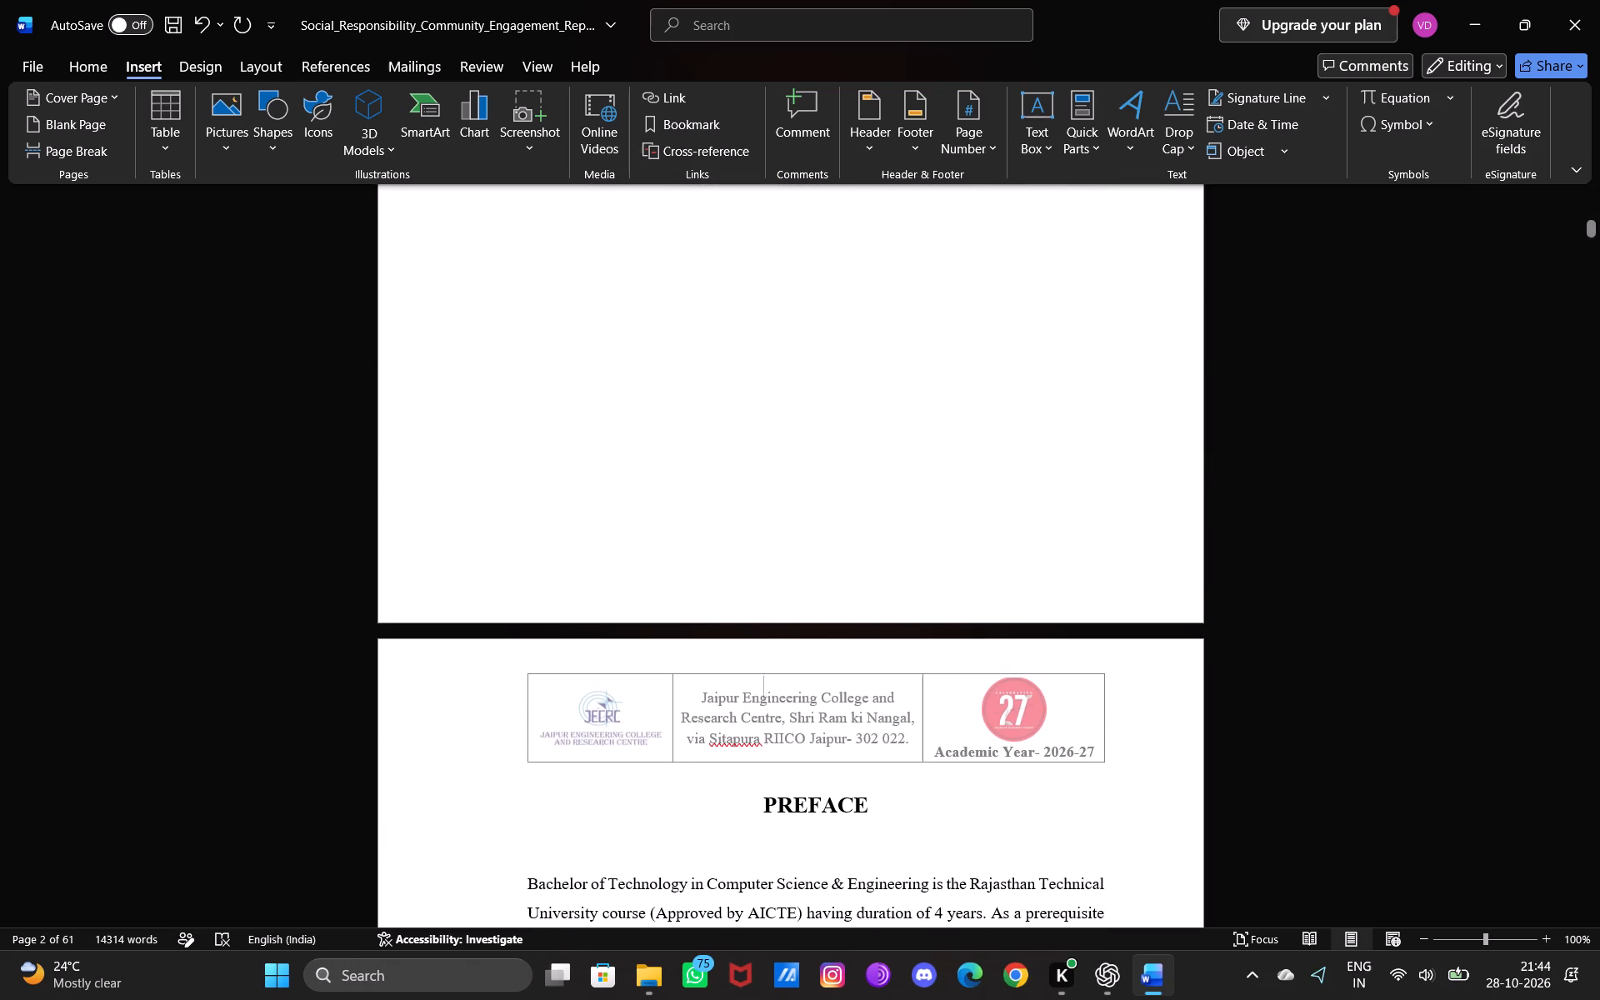
Check the layout of the front page, Candidate's Declaration and following pages through to the Table of Content.
{"action": "scroll", "coordinate": [944, 375], "scroll_direction": "up", "scroll_amount": 2}
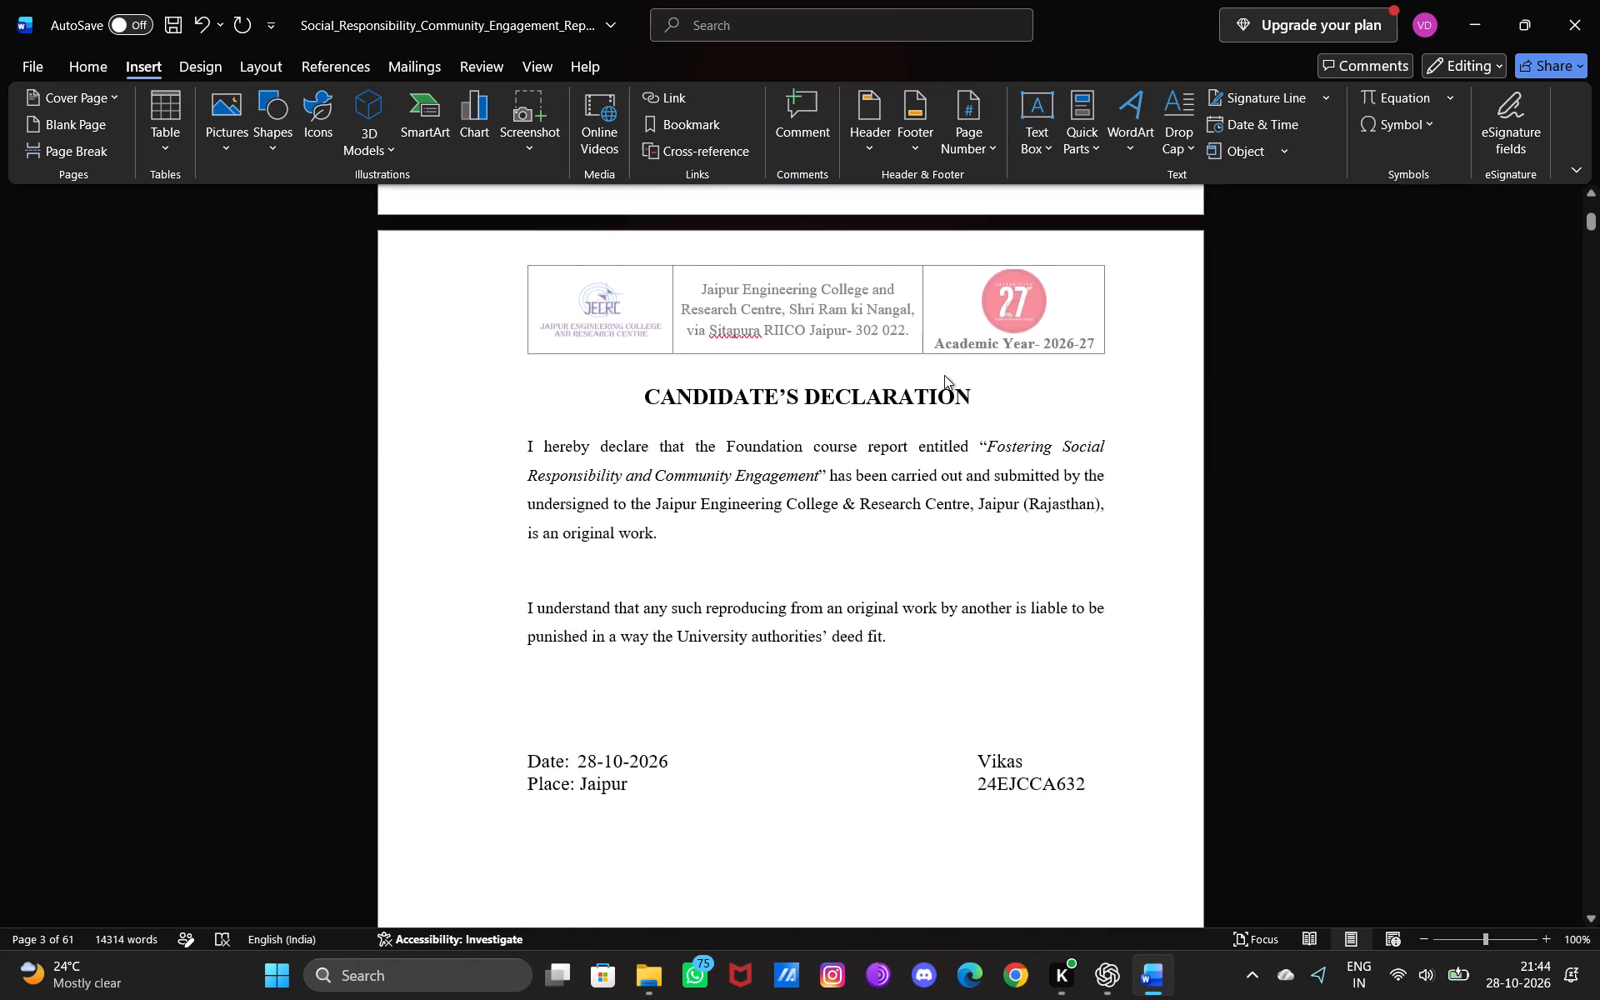
{"action": "scroll", "coordinate": [944, 375], "scroll_direction": "up", "scroll_amount": 1}
{"action": "left_click", "coordinate": [451, 428]}
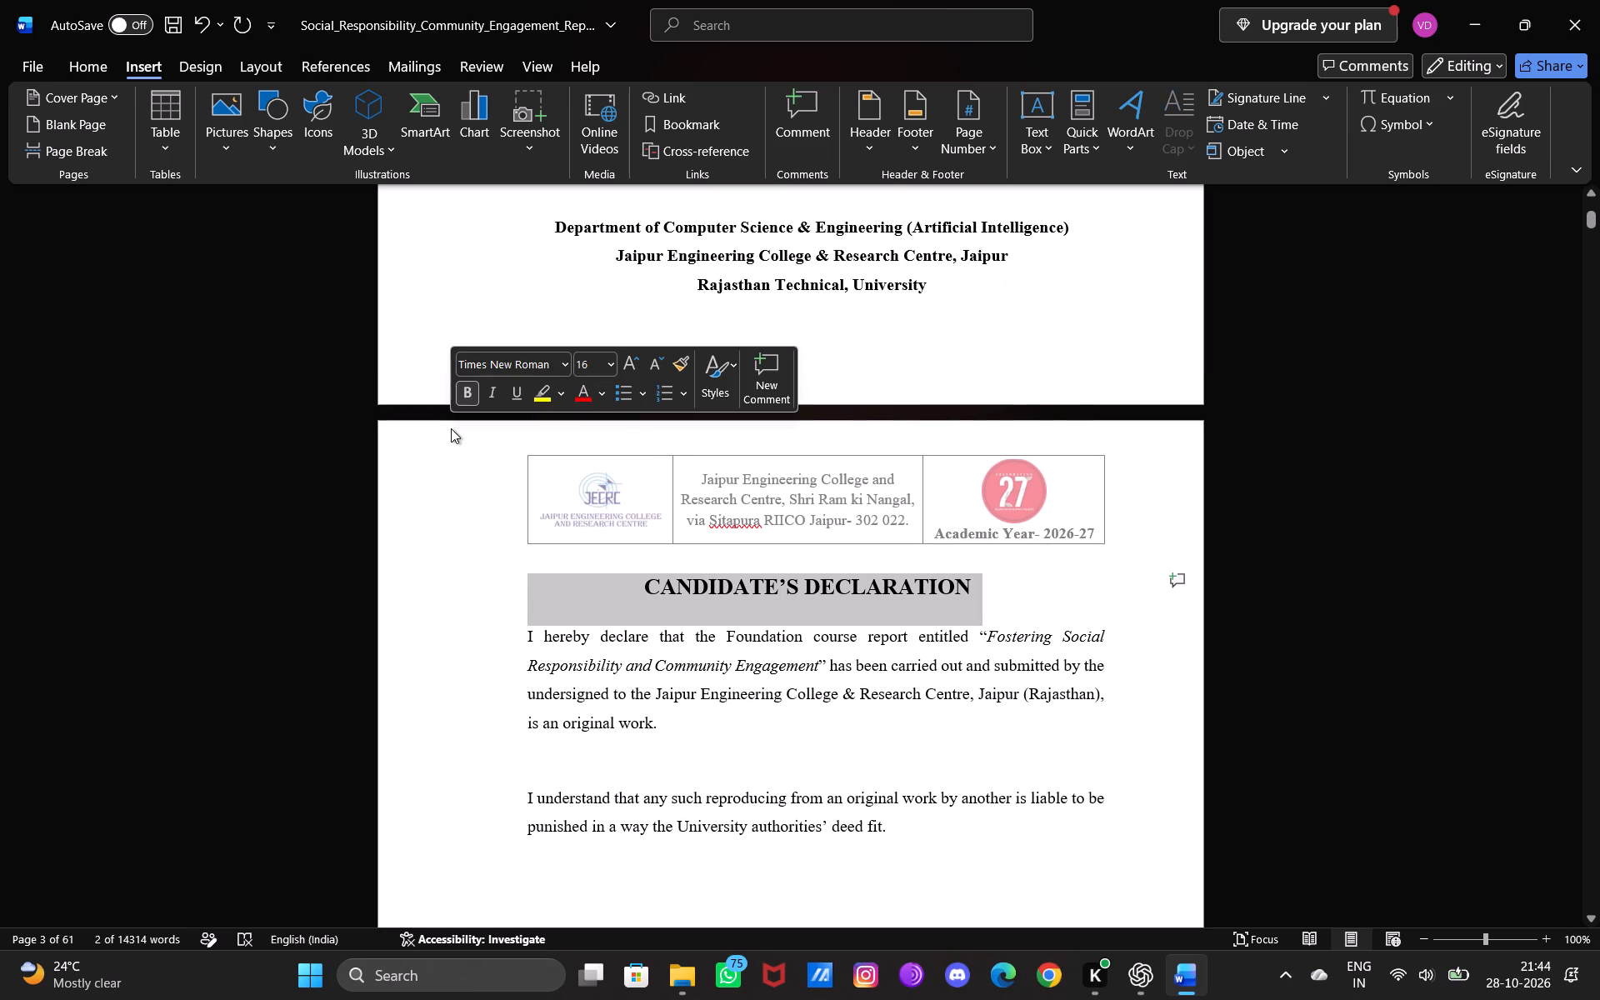
{"action": "left_click", "coordinate": [968, 306]}
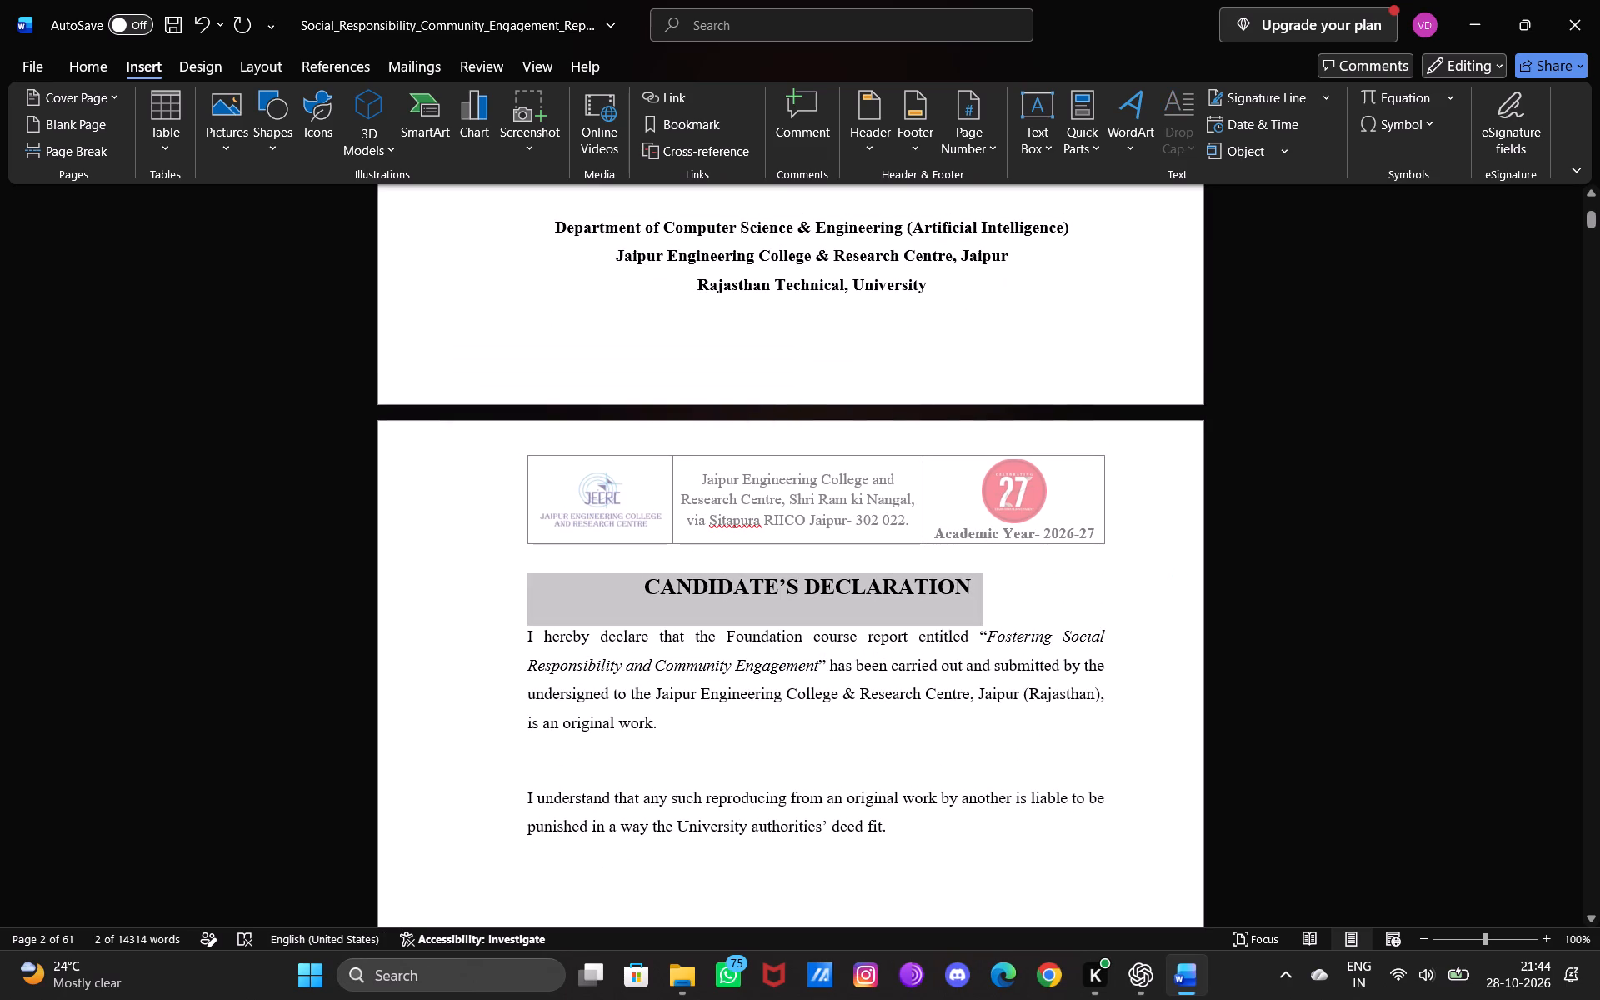
{"action": "scroll", "coordinate": [968, 306], "scroll_direction": "down", "scroll_amount": 3}
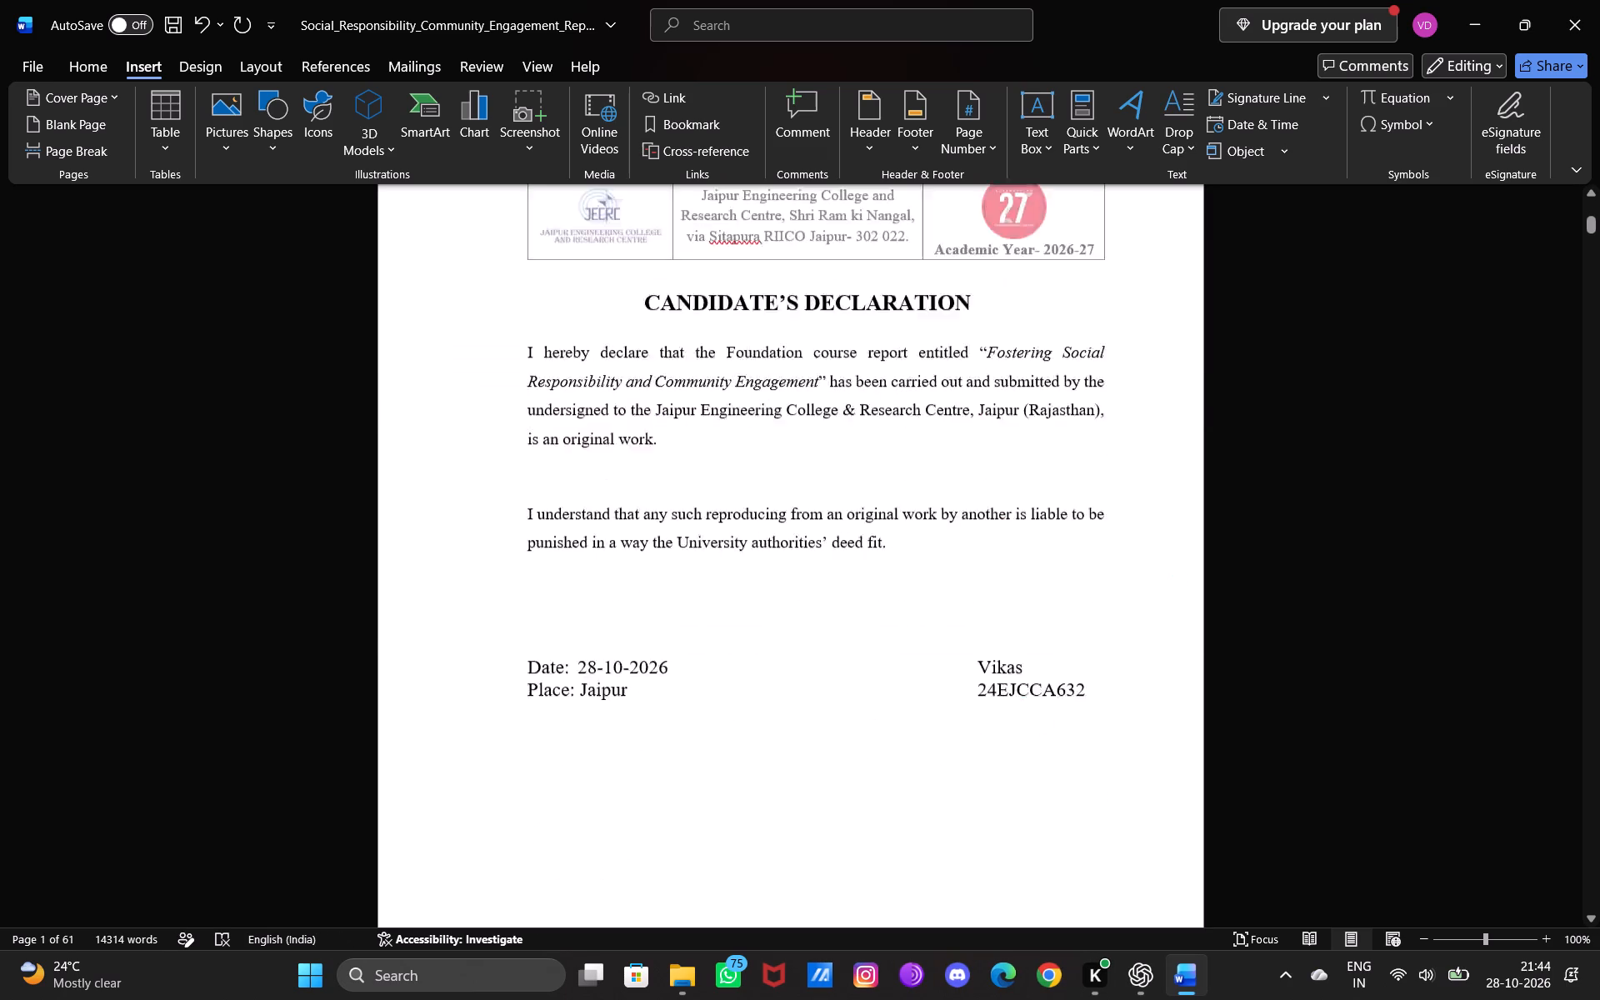
{"action": "scroll", "coordinate": [968, 306], "scroll_direction": "down", "scroll_amount": 4}
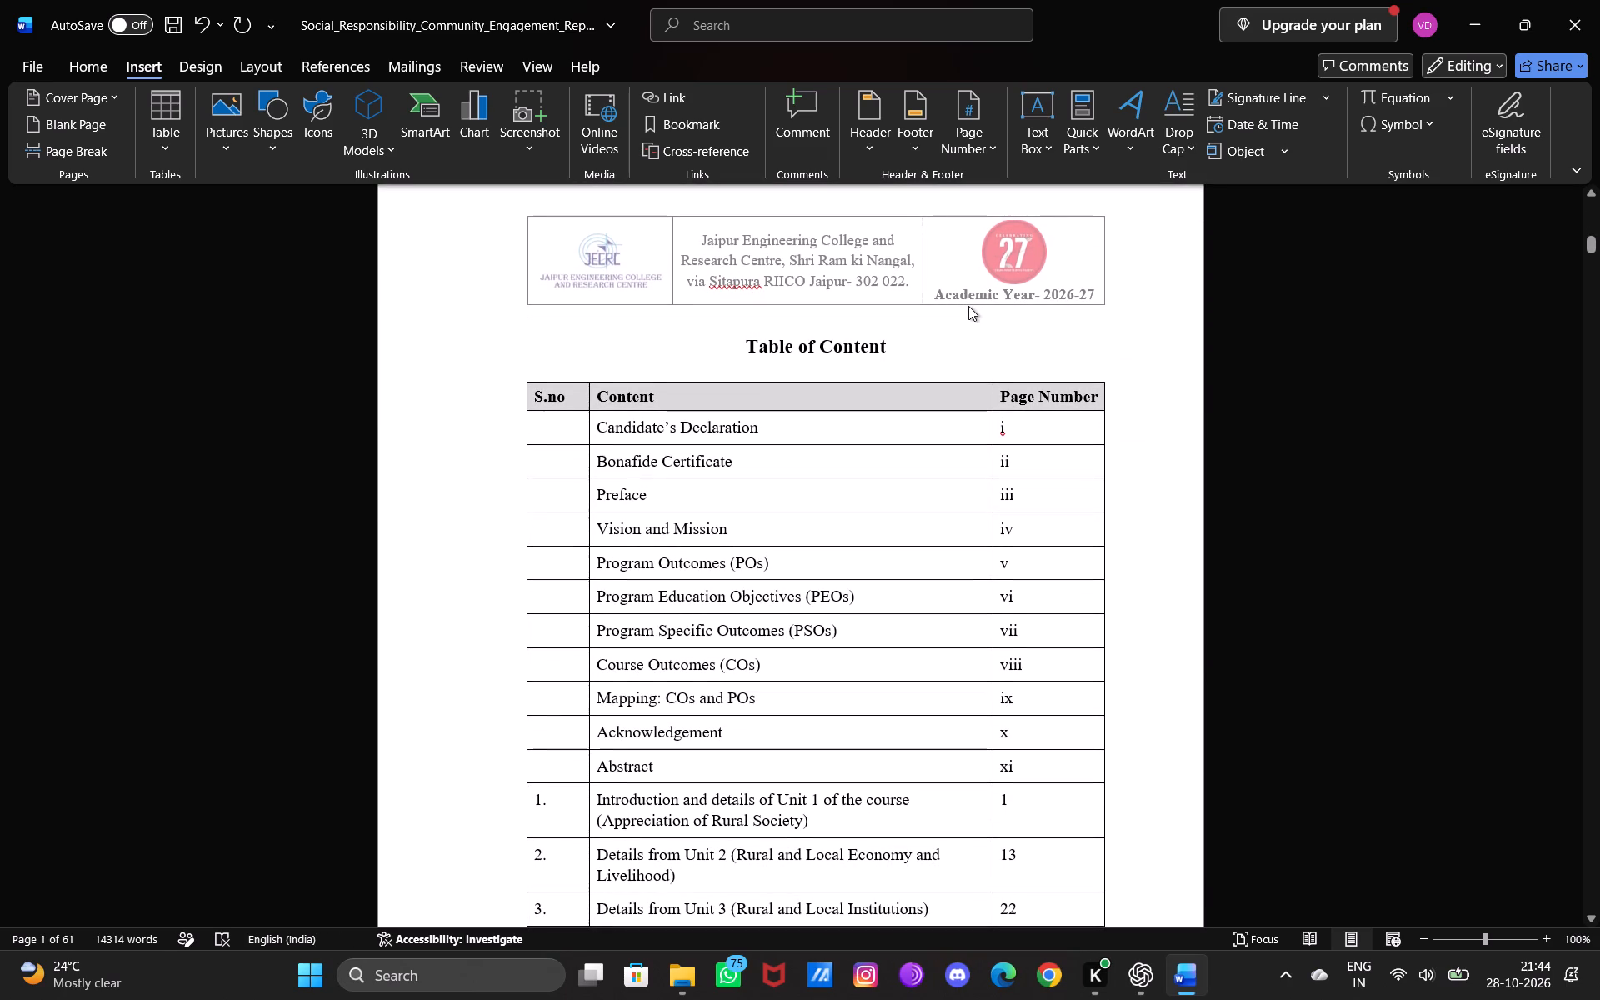
{"action": "scroll", "coordinate": [968, 306], "scroll_direction": "down", "scroll_amount": 1}
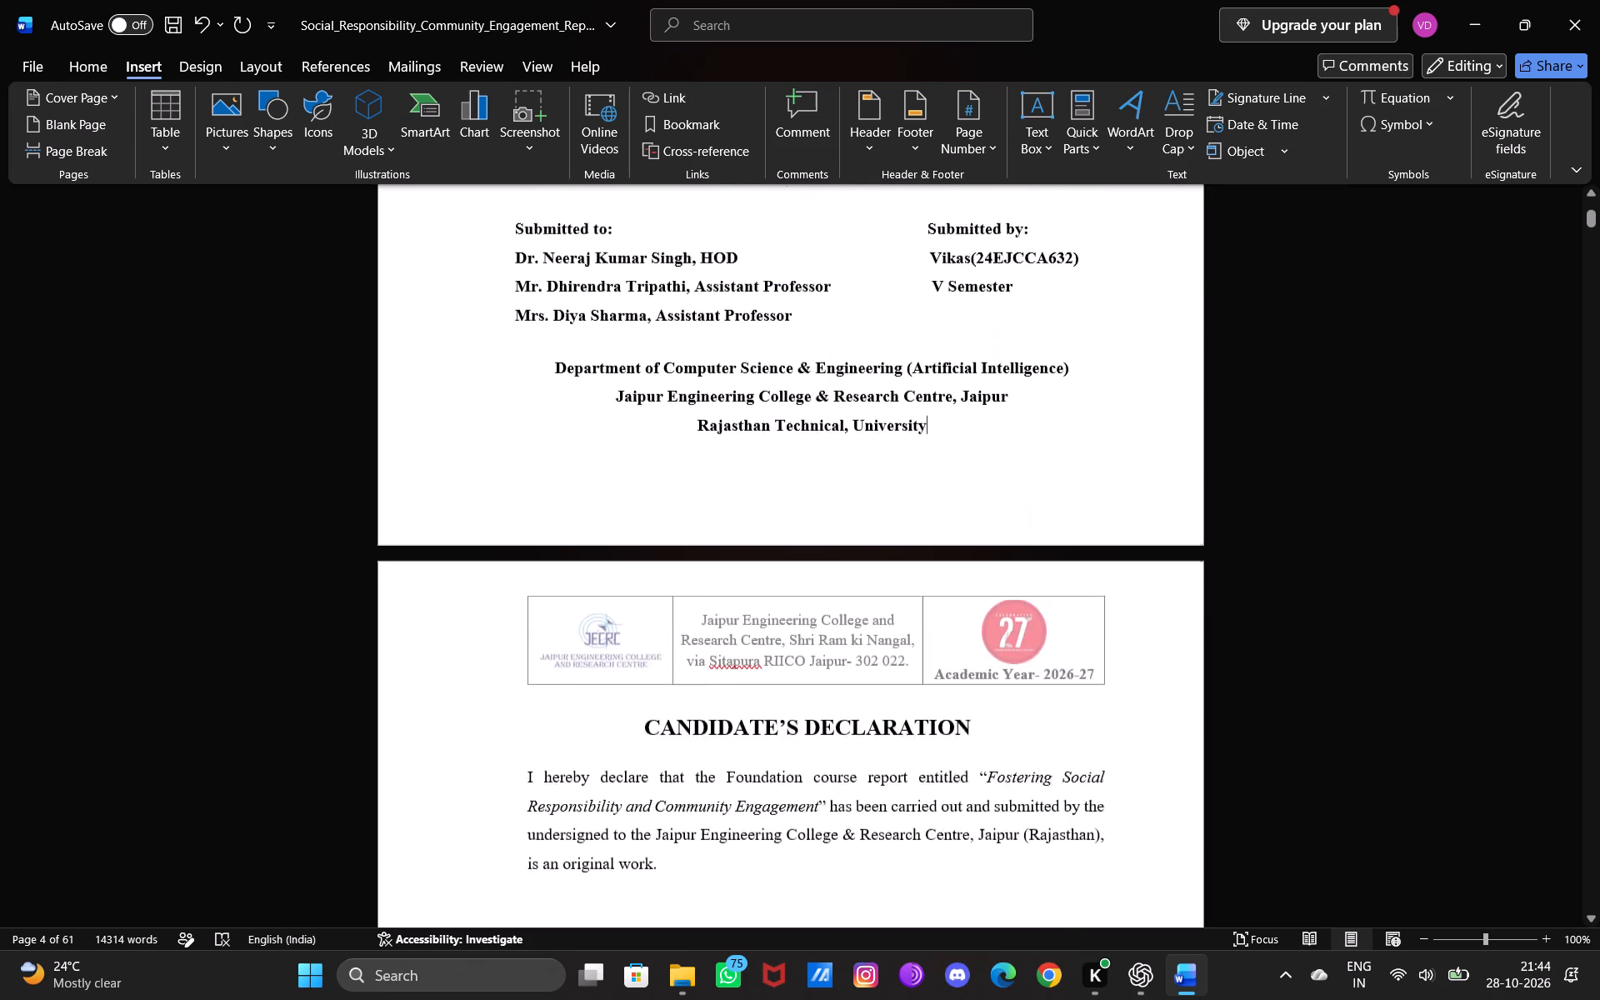
Insert a blank page below the date, place and signature block of the Candidate's Declaration.
{"action": "scroll", "coordinate": [968, 306], "scroll_direction": "down", "scroll_amount": 1}
{"action": "left_click", "coordinate": [1101, 665]}
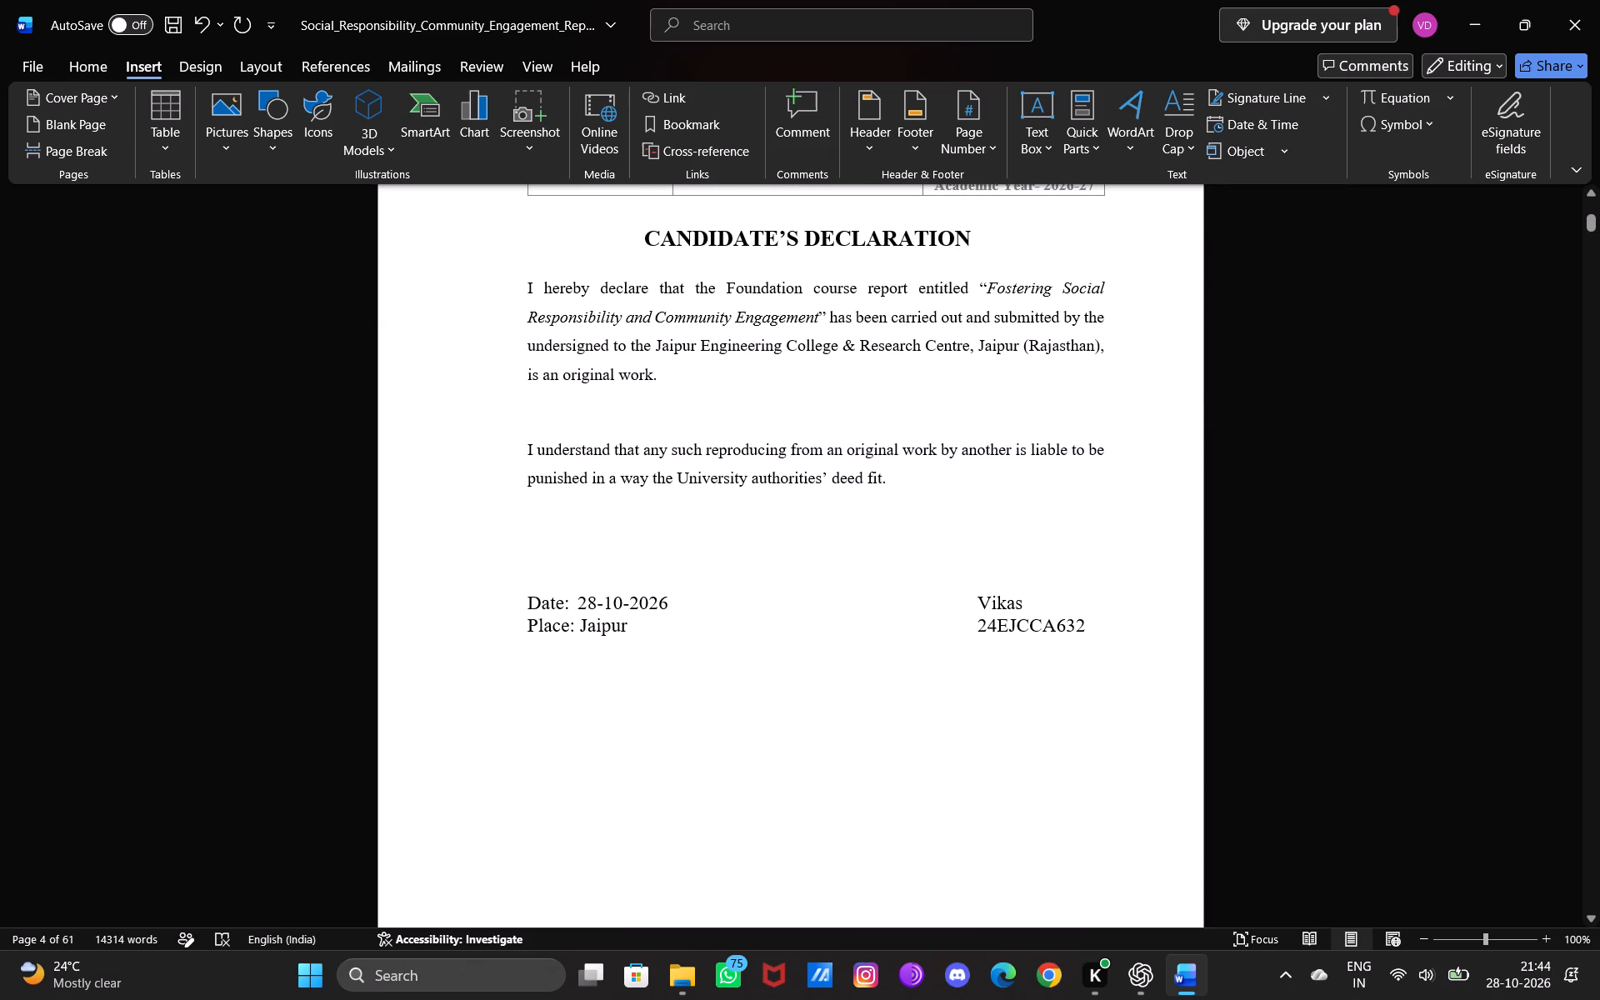
{"action": "left_click", "coordinate": [65, 126]}
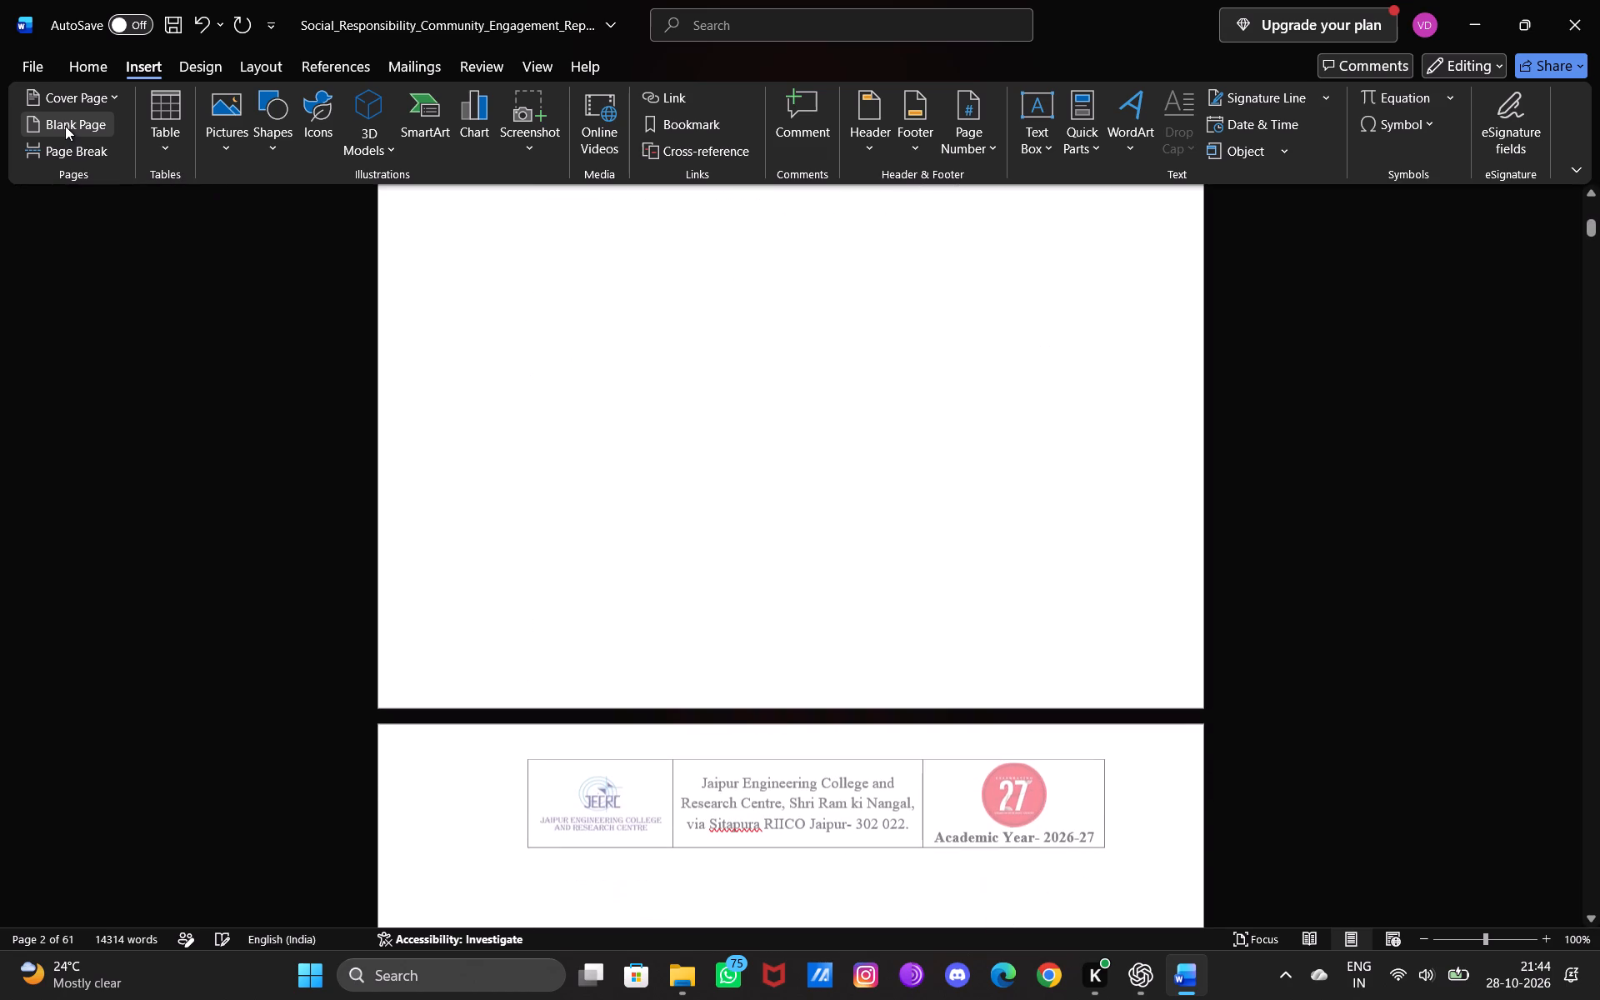
Insert 12 blank lines before the PREFACE heading to push it to the top of the next page above its text.
{"action": "scroll", "coordinate": [427, 452], "scroll_direction": "down", "scroll_amount": 2}
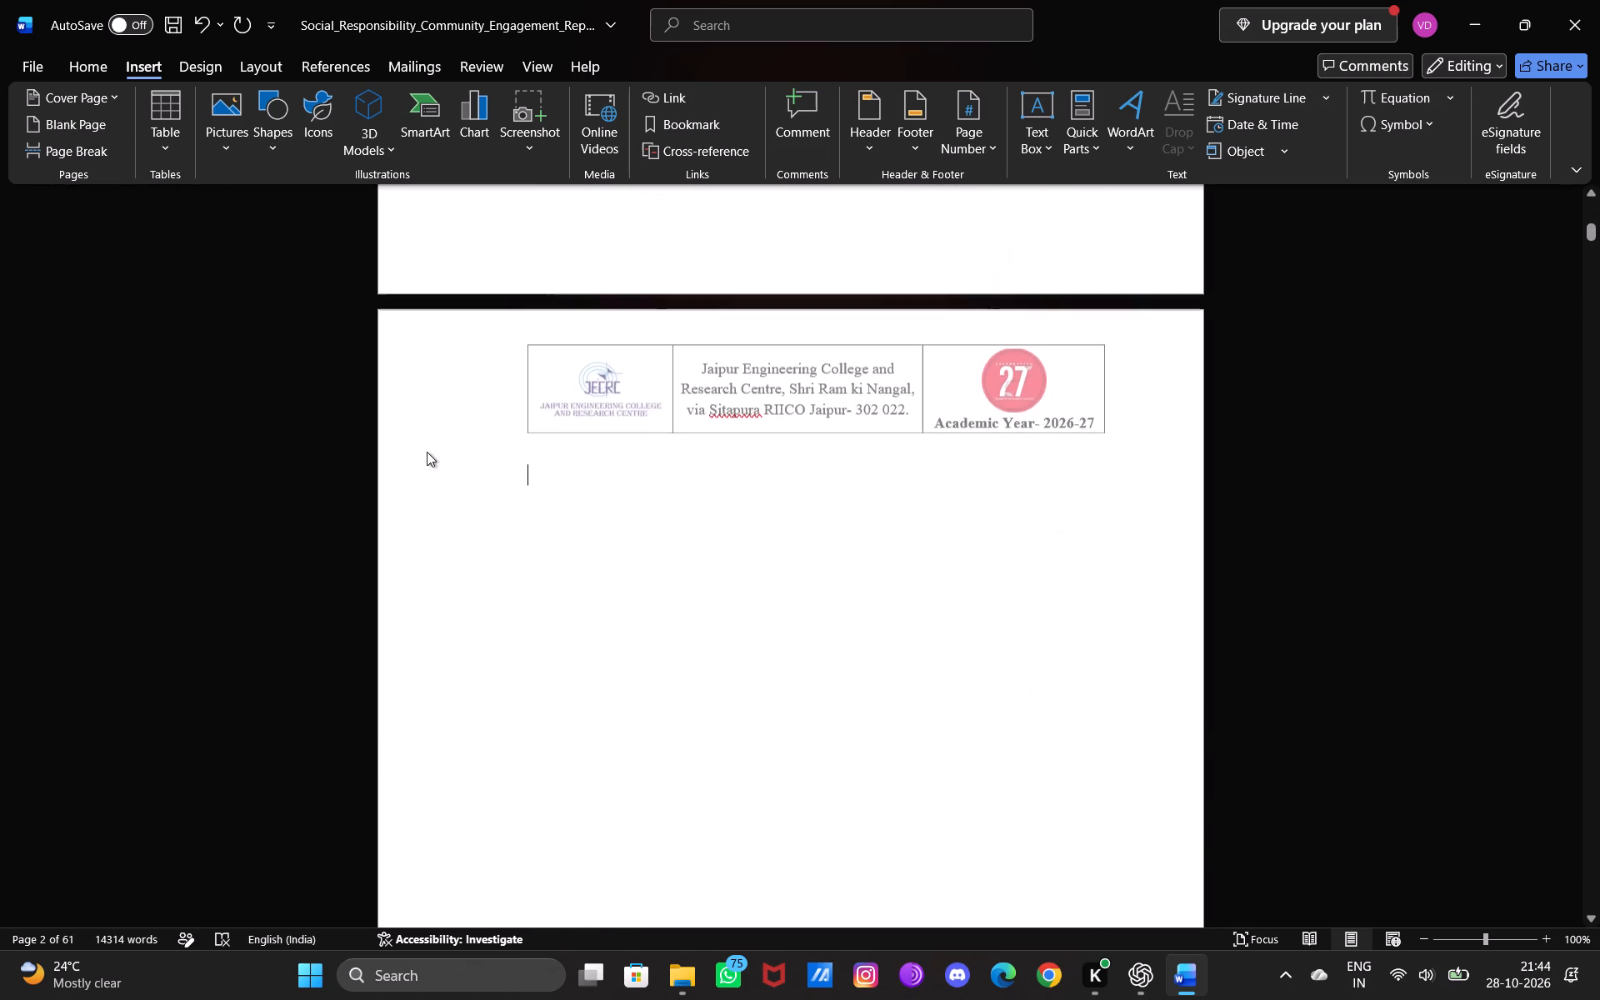
{"action": "scroll", "coordinate": [427, 452], "scroll_direction": "down", "scroll_amount": 2}
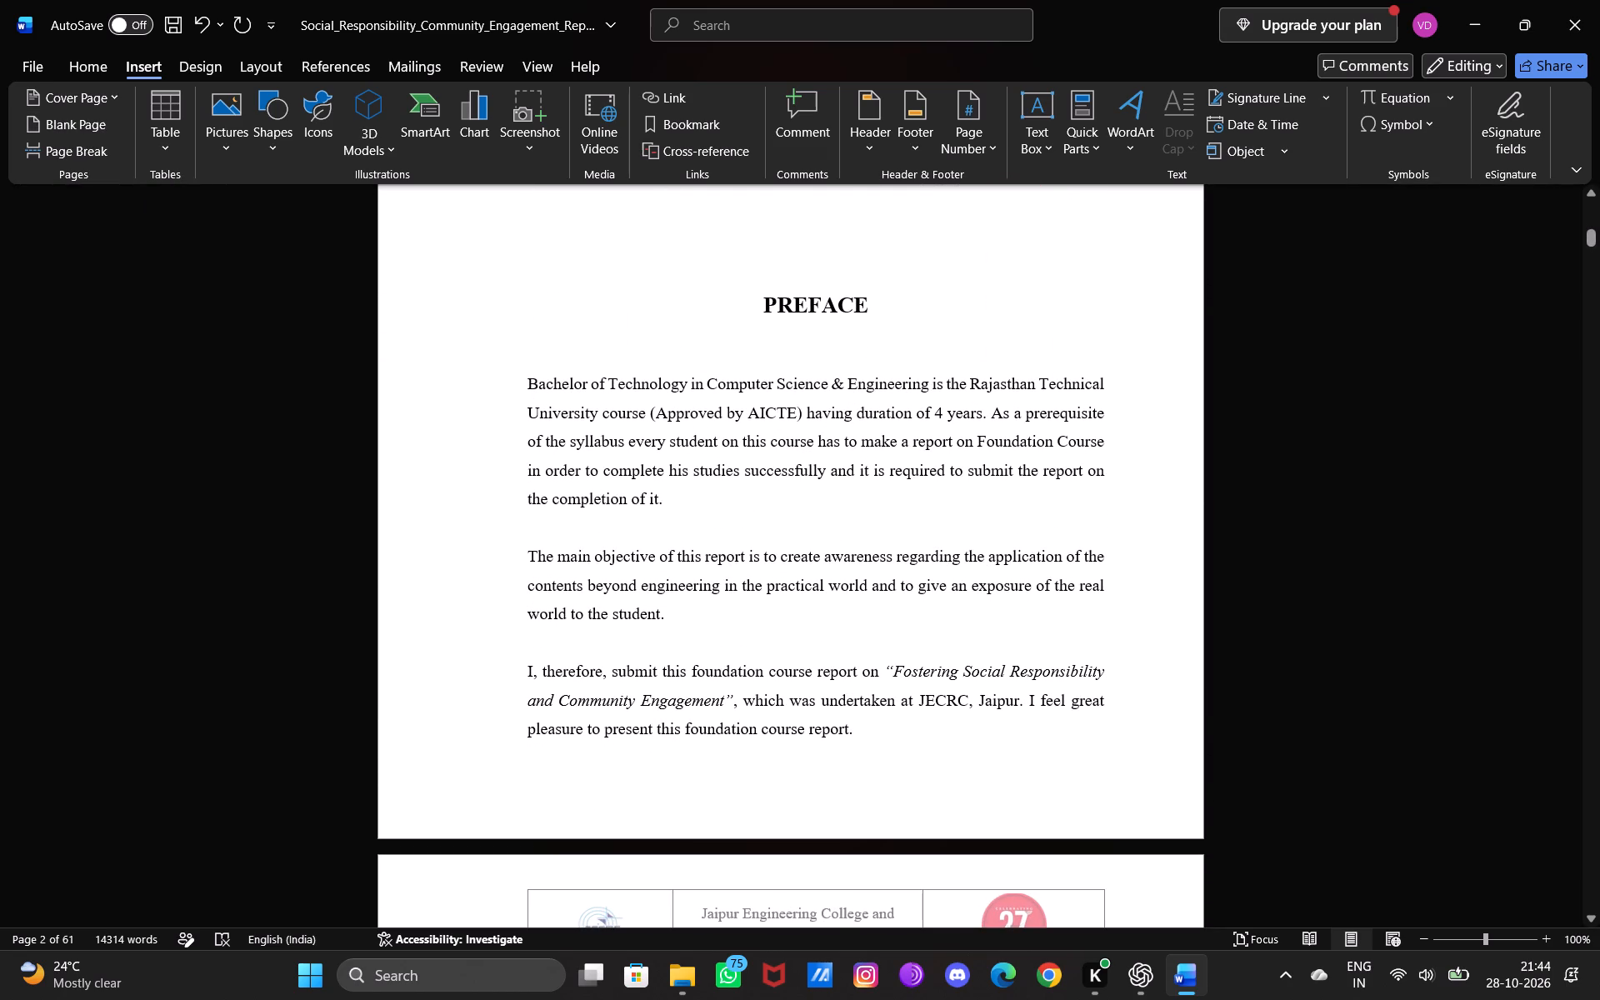
{"action": "left_click", "coordinate": [758, 312]}
{"action": "key", "text": "Return"}
{"action": "key", "text": "Return"}
{"action": "key", "text": "Return"}
{"action": "key", "text": "Return"}
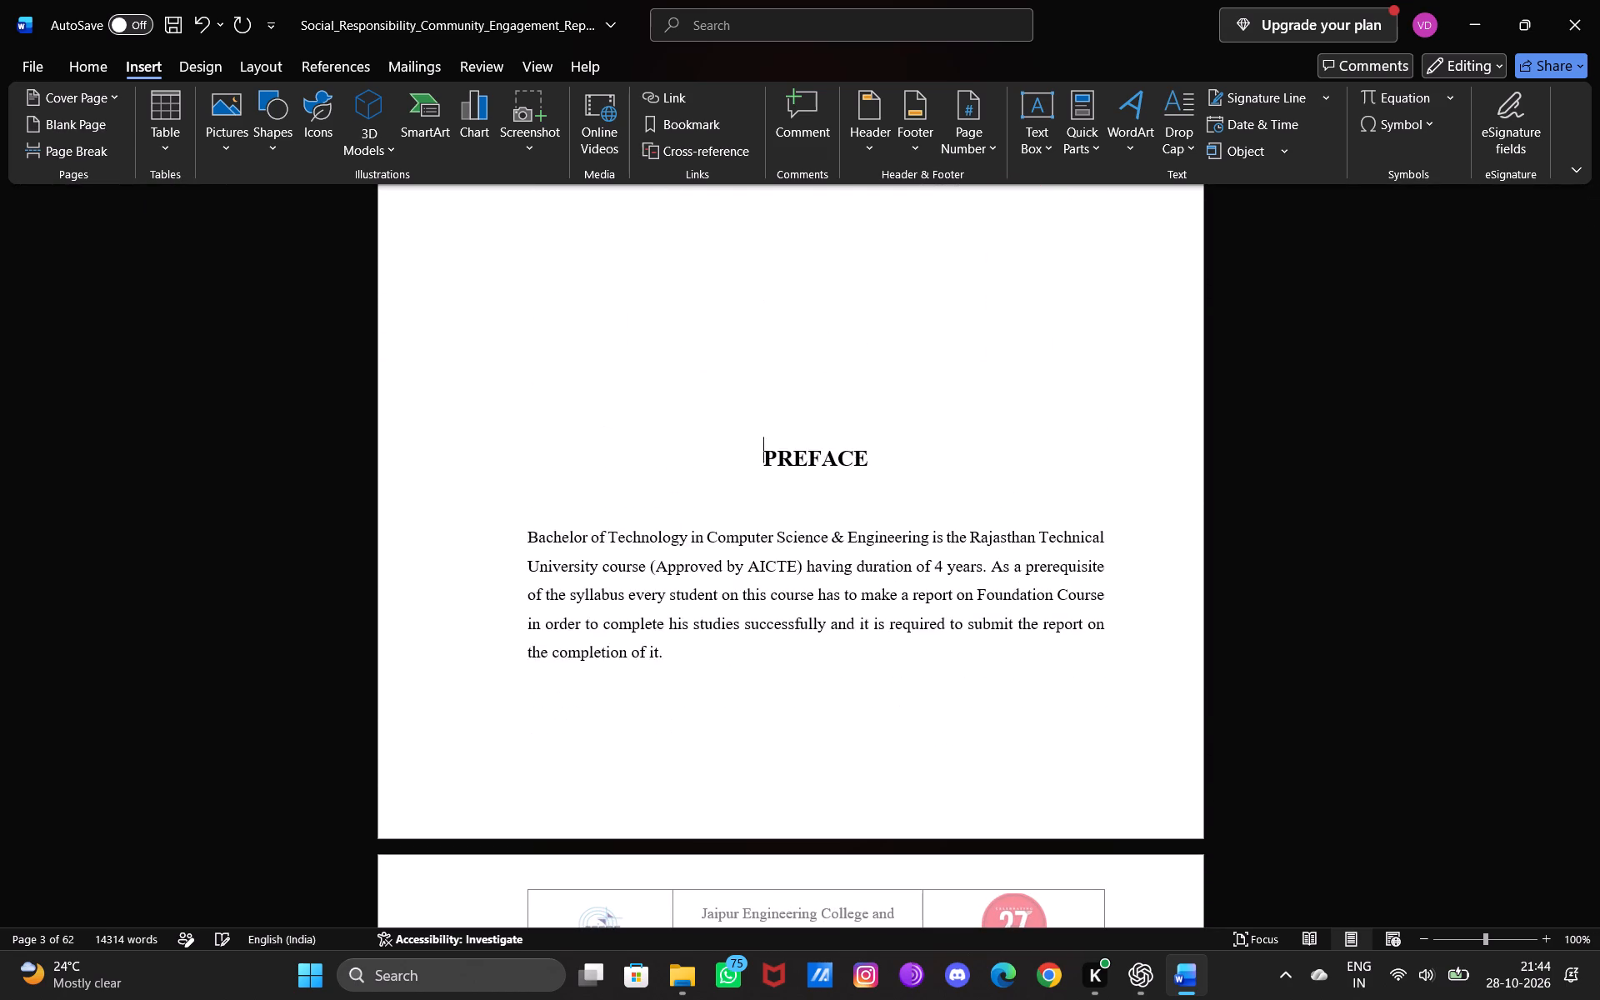
{"action": "key", "text": "Return"}
{"action": "key", "text": "Return"}
{"action": "key", "text": "Return"}
{"action": "key", "text": "Return"}
{"action": "key", "text": "Return"}
{"action": "key", "text": "Return"}
{"action": "key", "text": "Return"}
{"action": "key", "text": "Return"}
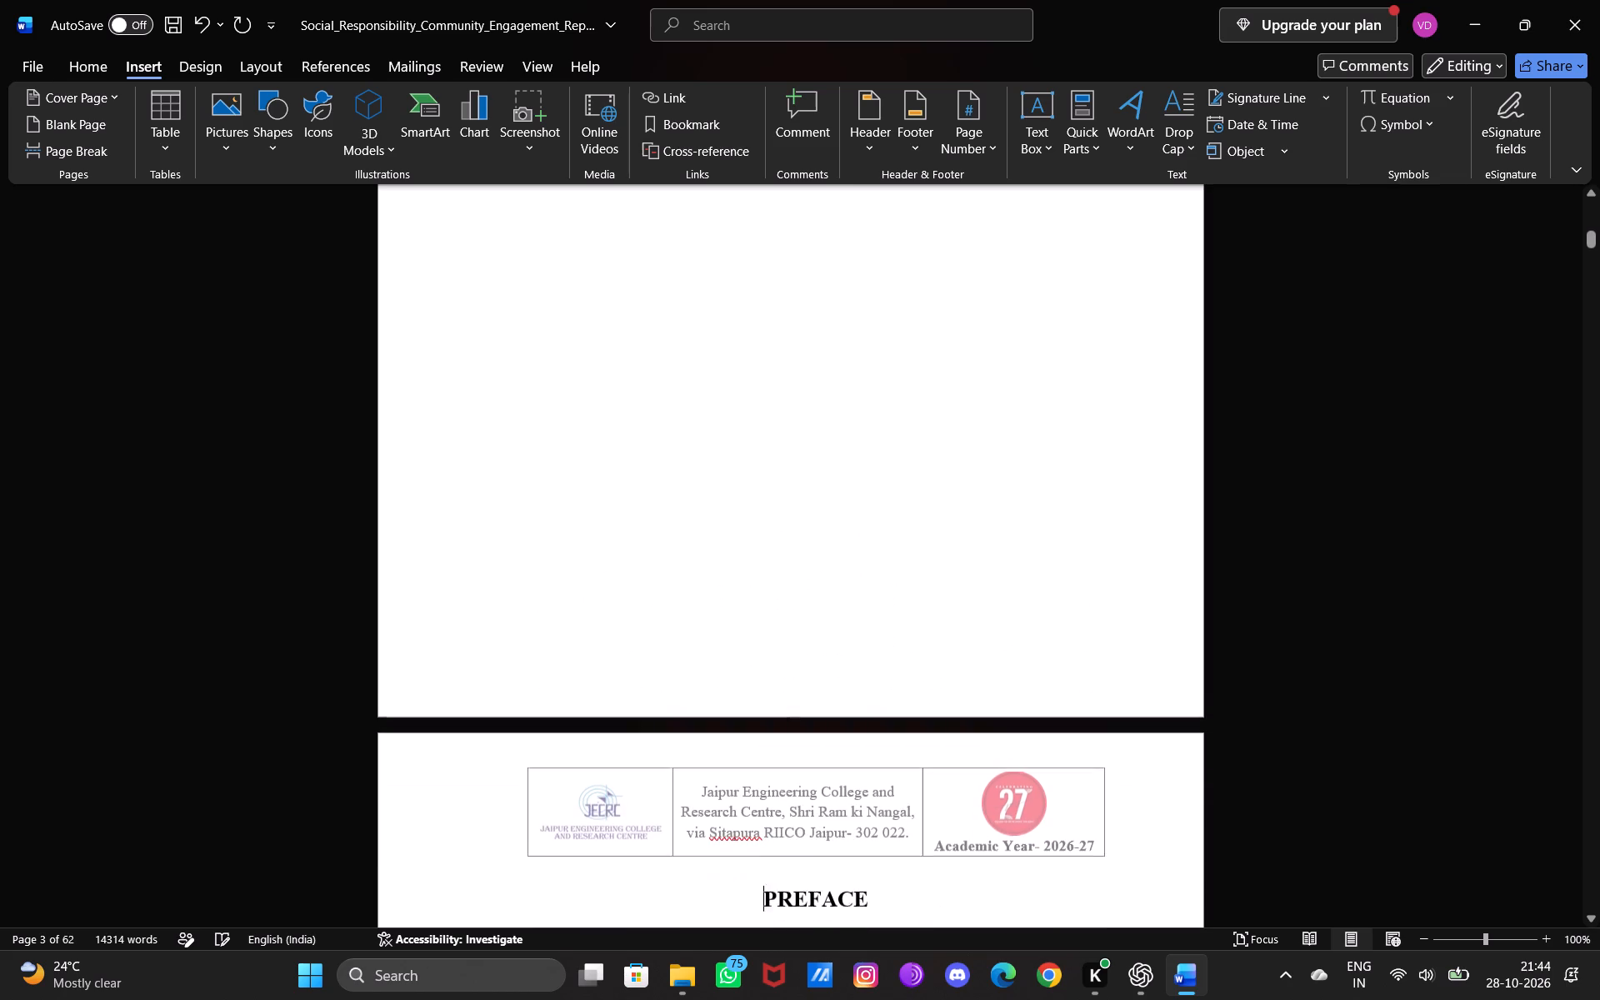
Check the page layout from the Preface through the Table of Content to the Vision and Mission section and back.
{"action": "scroll", "coordinate": [1092, 421], "scroll_direction": "down", "scroll_amount": 3}
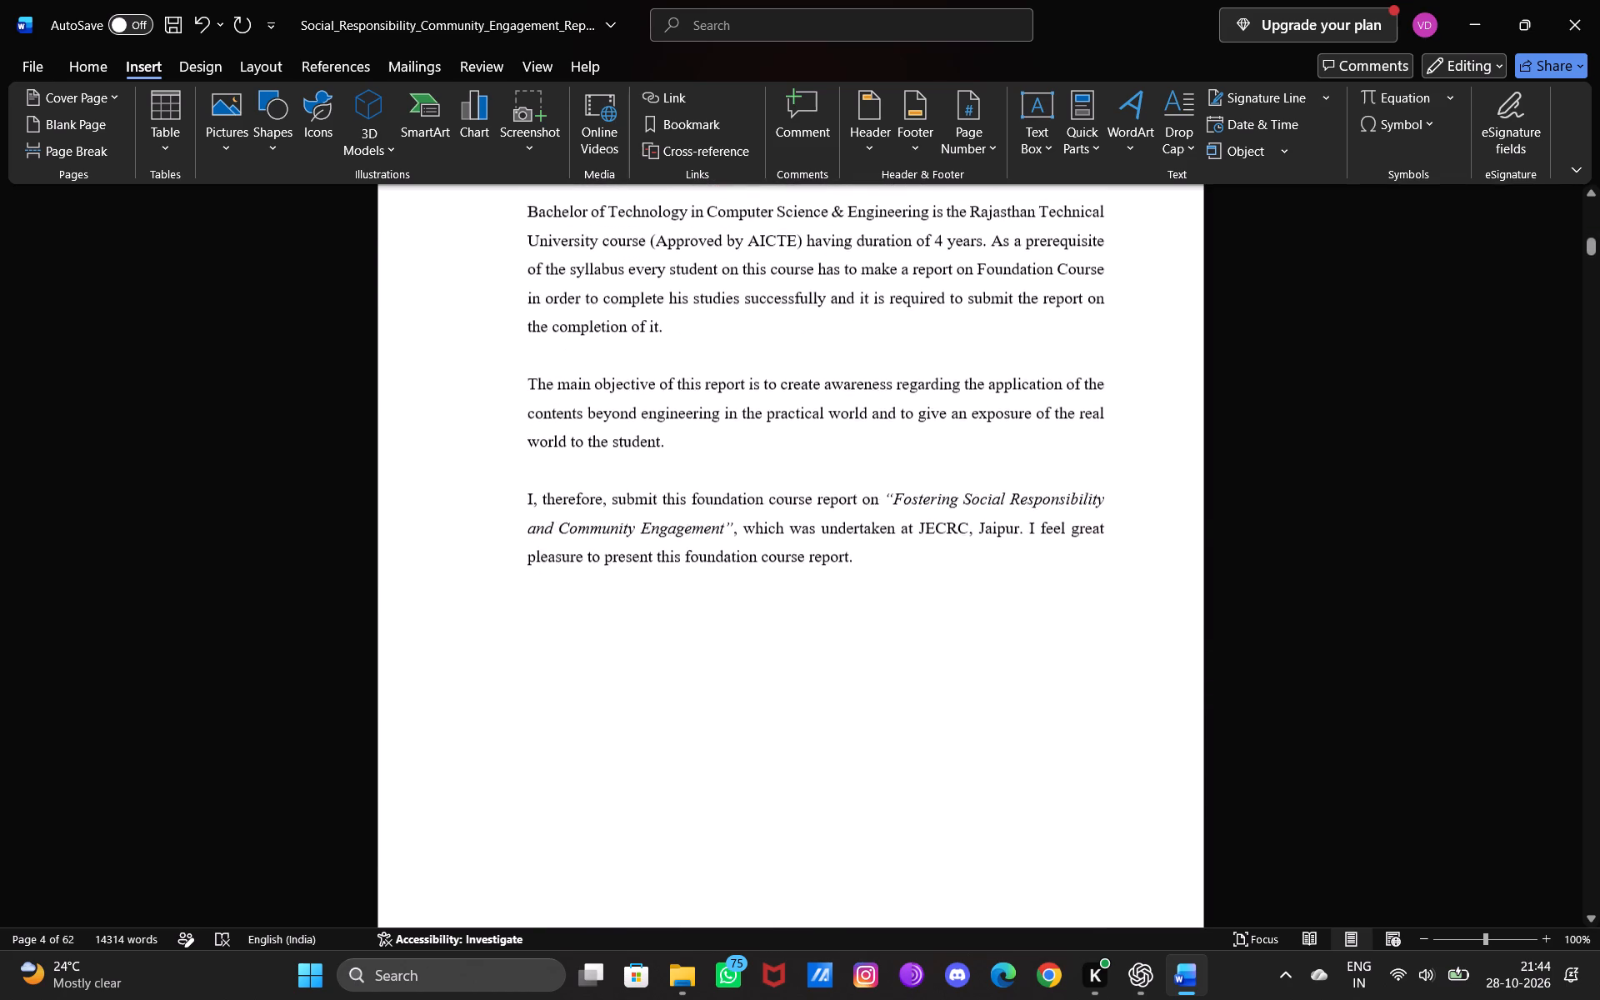
{"action": "scroll", "coordinate": [1092, 421], "scroll_direction": "down", "scroll_amount": 5}
{"action": "scroll", "coordinate": [1092, 421], "scroll_direction": "up", "scroll_amount": 1}
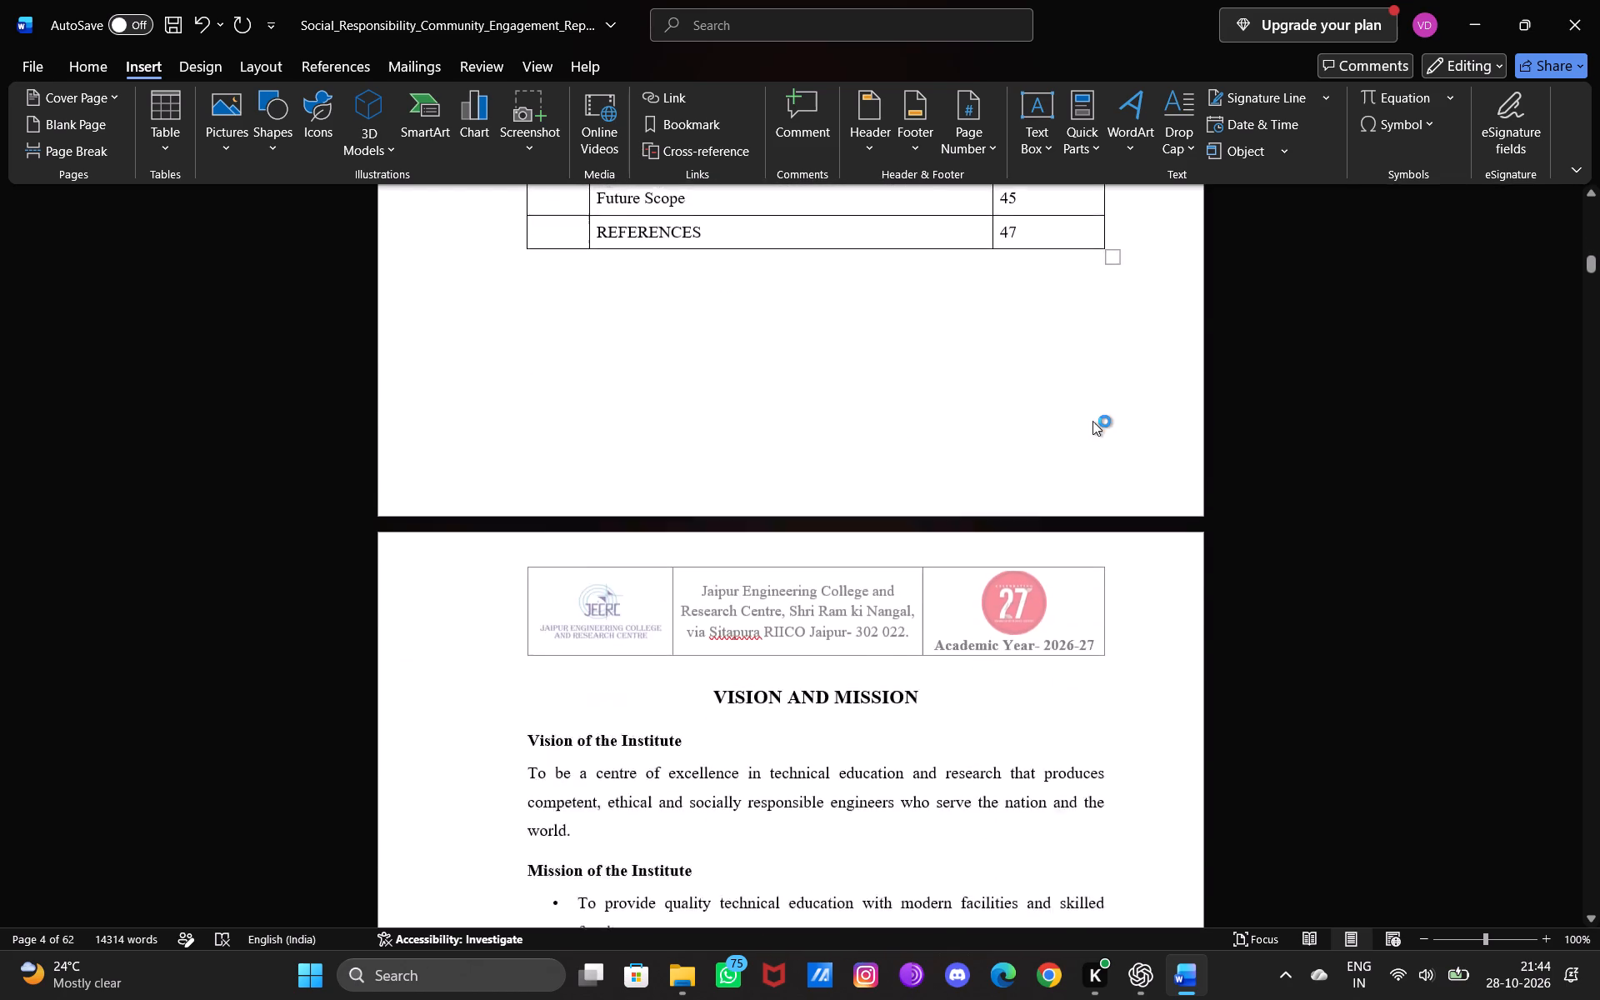
{"action": "scroll", "coordinate": [1092, 421], "scroll_direction": "up", "scroll_amount": 12}
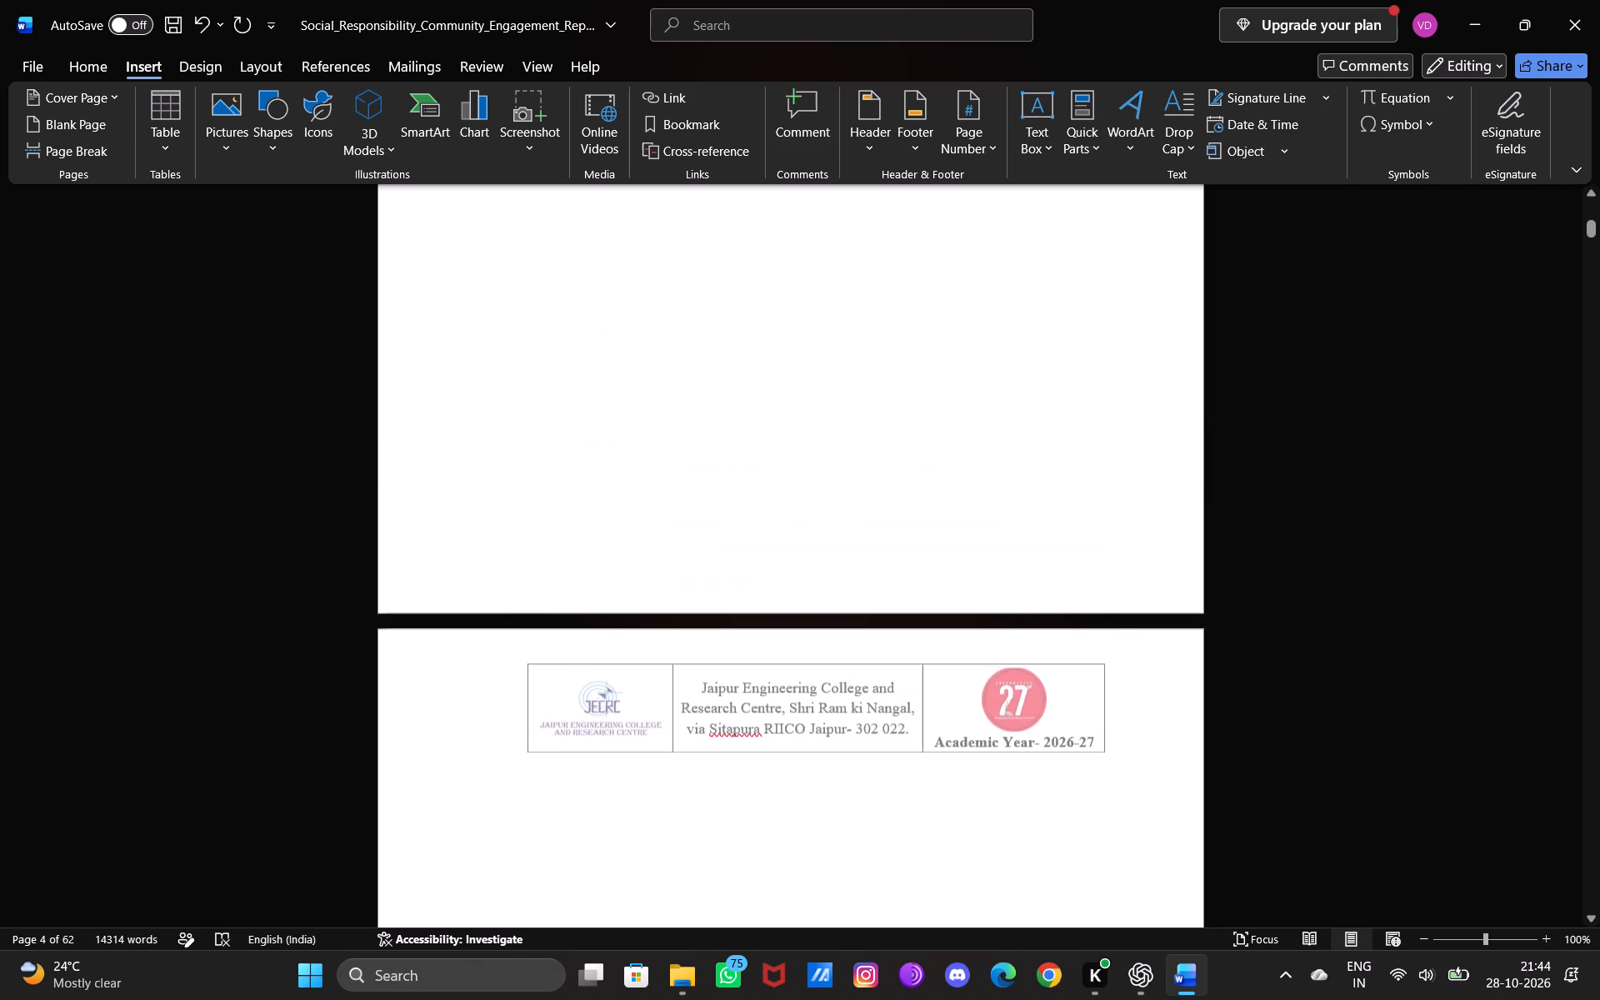
{"action": "scroll", "coordinate": [1092, 421], "scroll_direction": "up", "scroll_amount": 2}
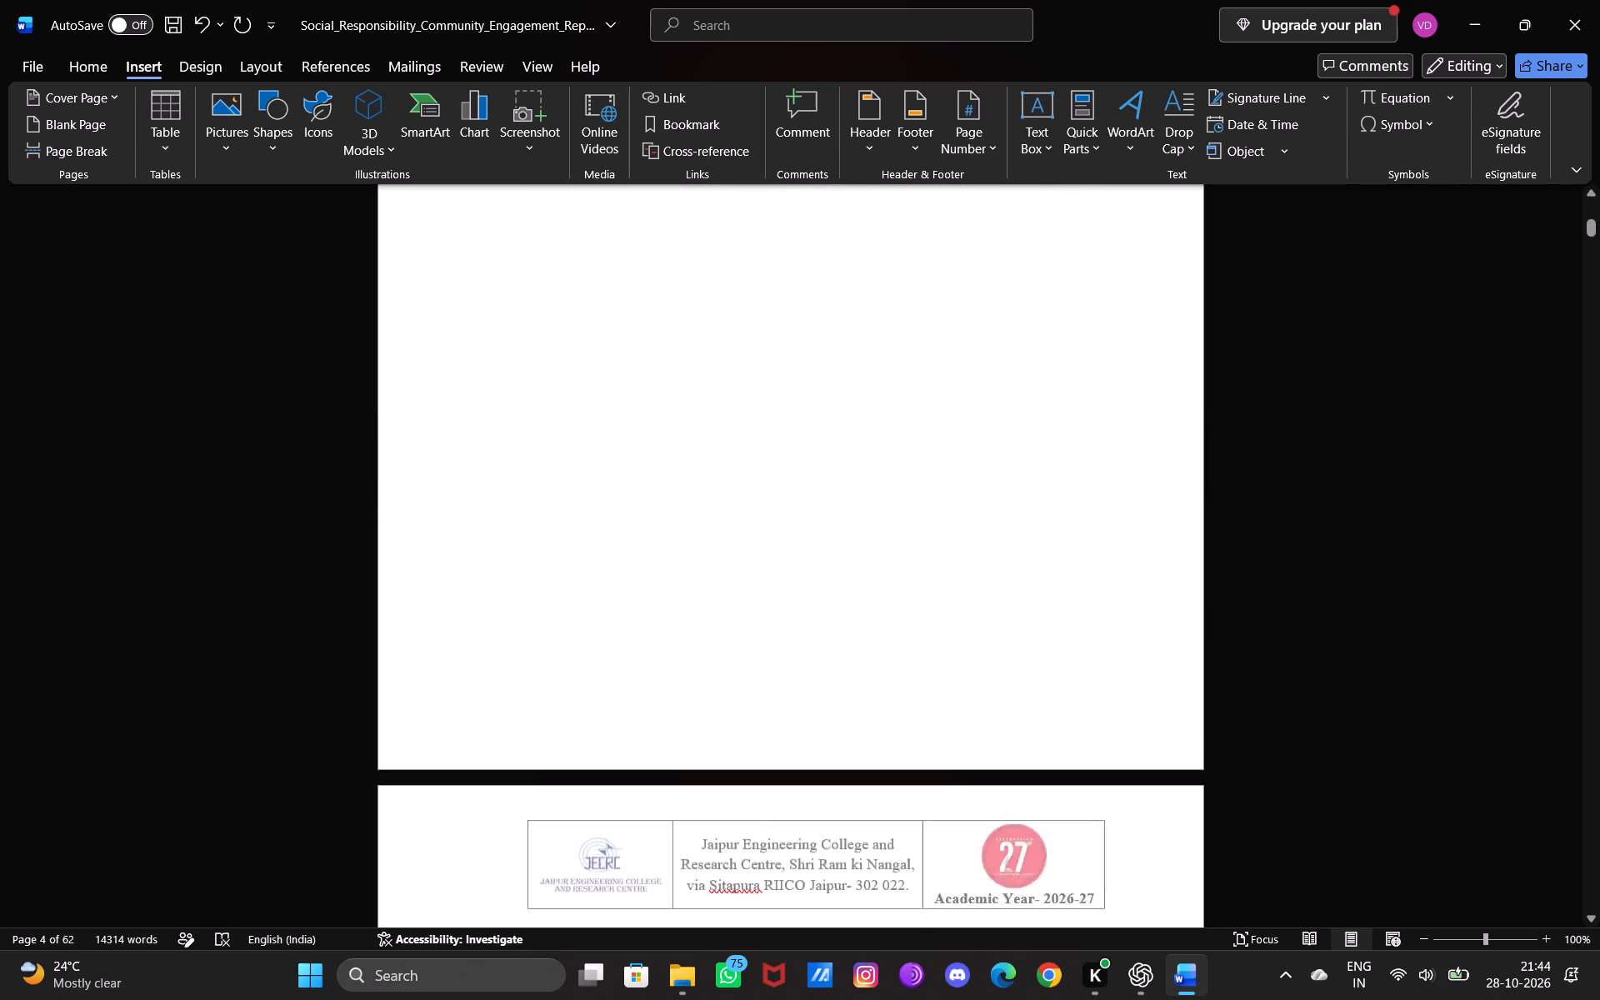
Place the cursor just below the page header on the blank page between the Declaration and the Preface.
{"action": "scroll", "coordinate": [1092, 421], "scroll_direction": "up", "scroll_amount": 1}
{"action": "left_click", "coordinate": [811, 432]}
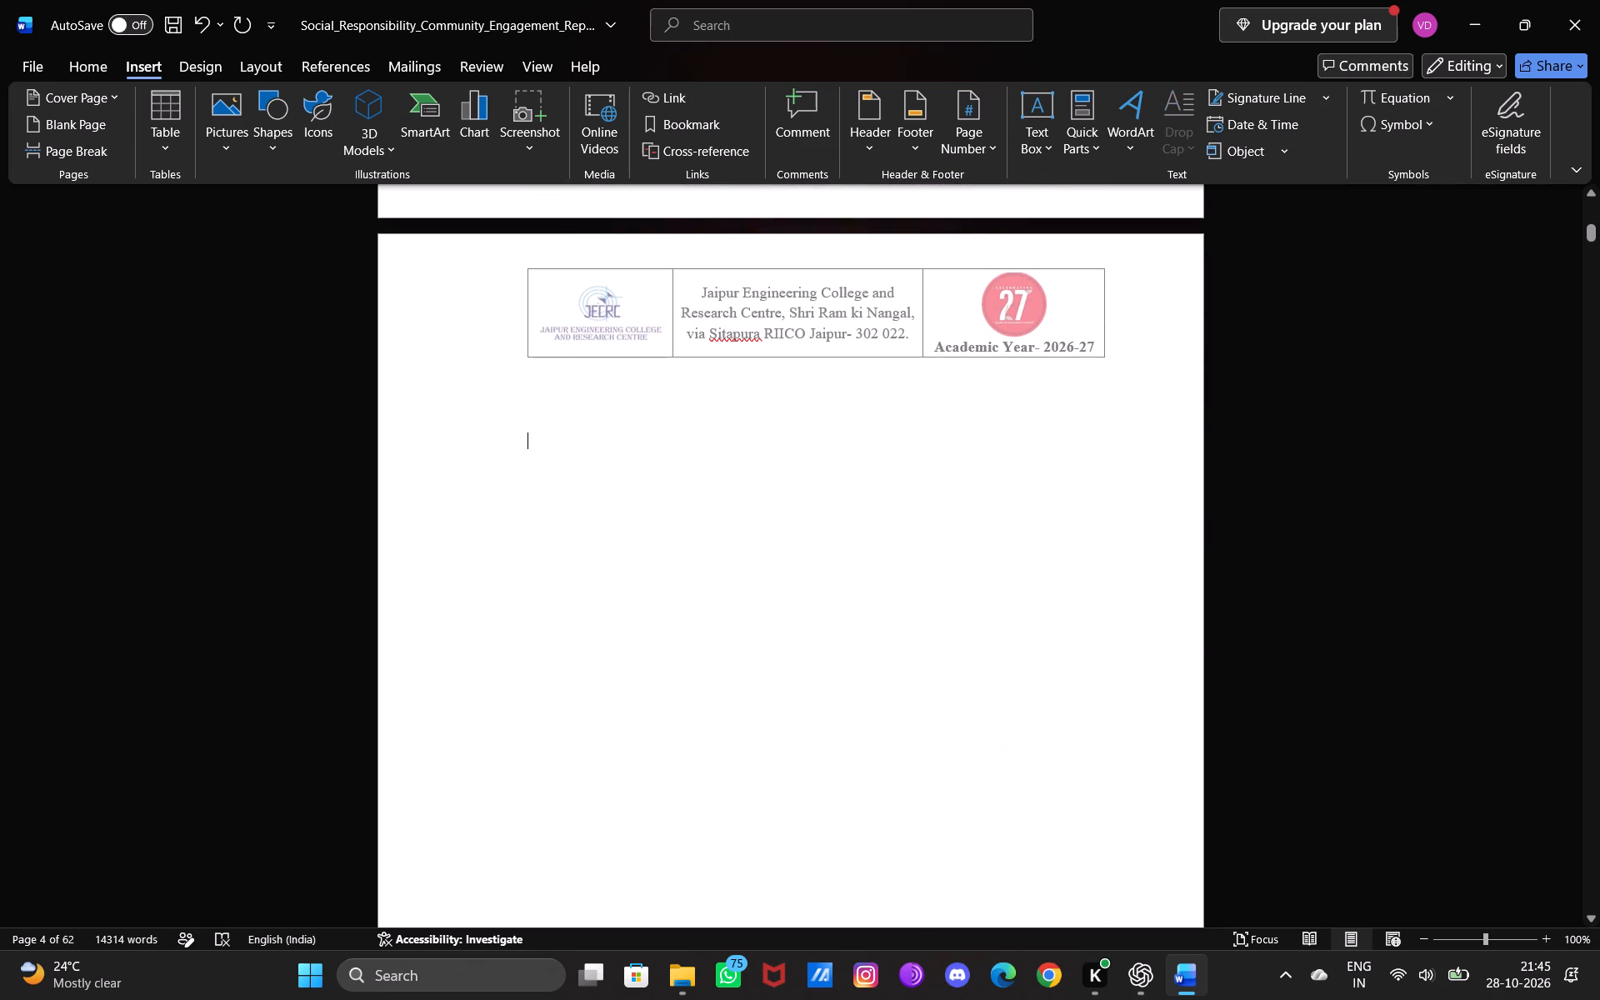
{"action": "left_click", "coordinate": [783, 382]}
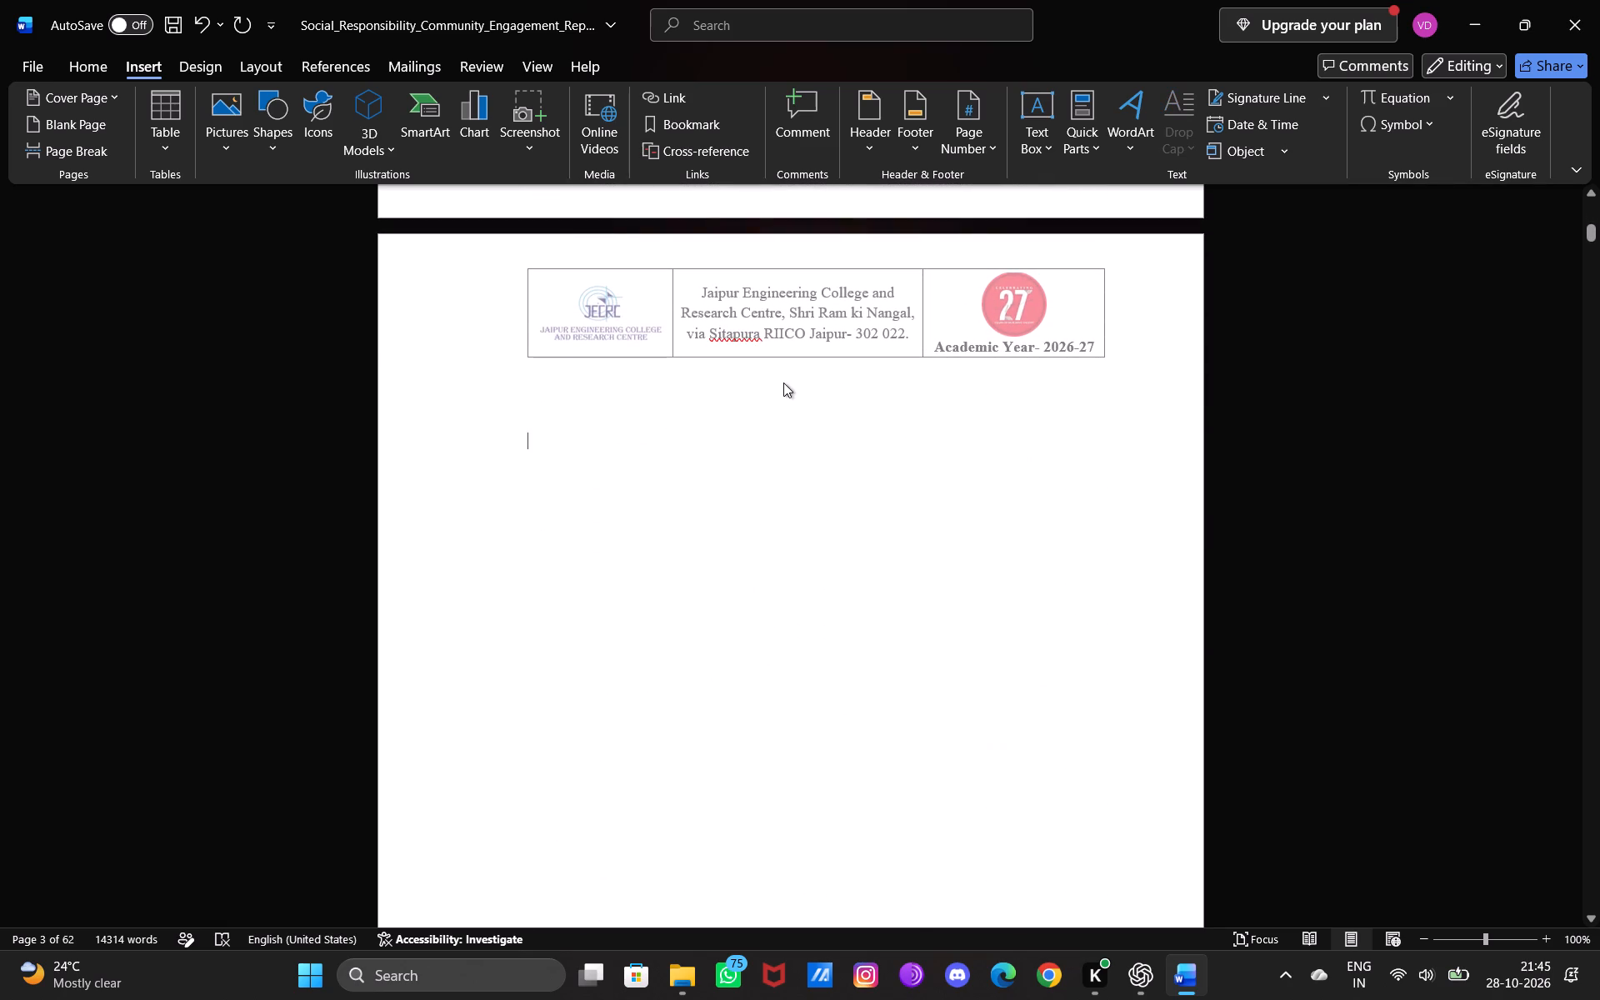
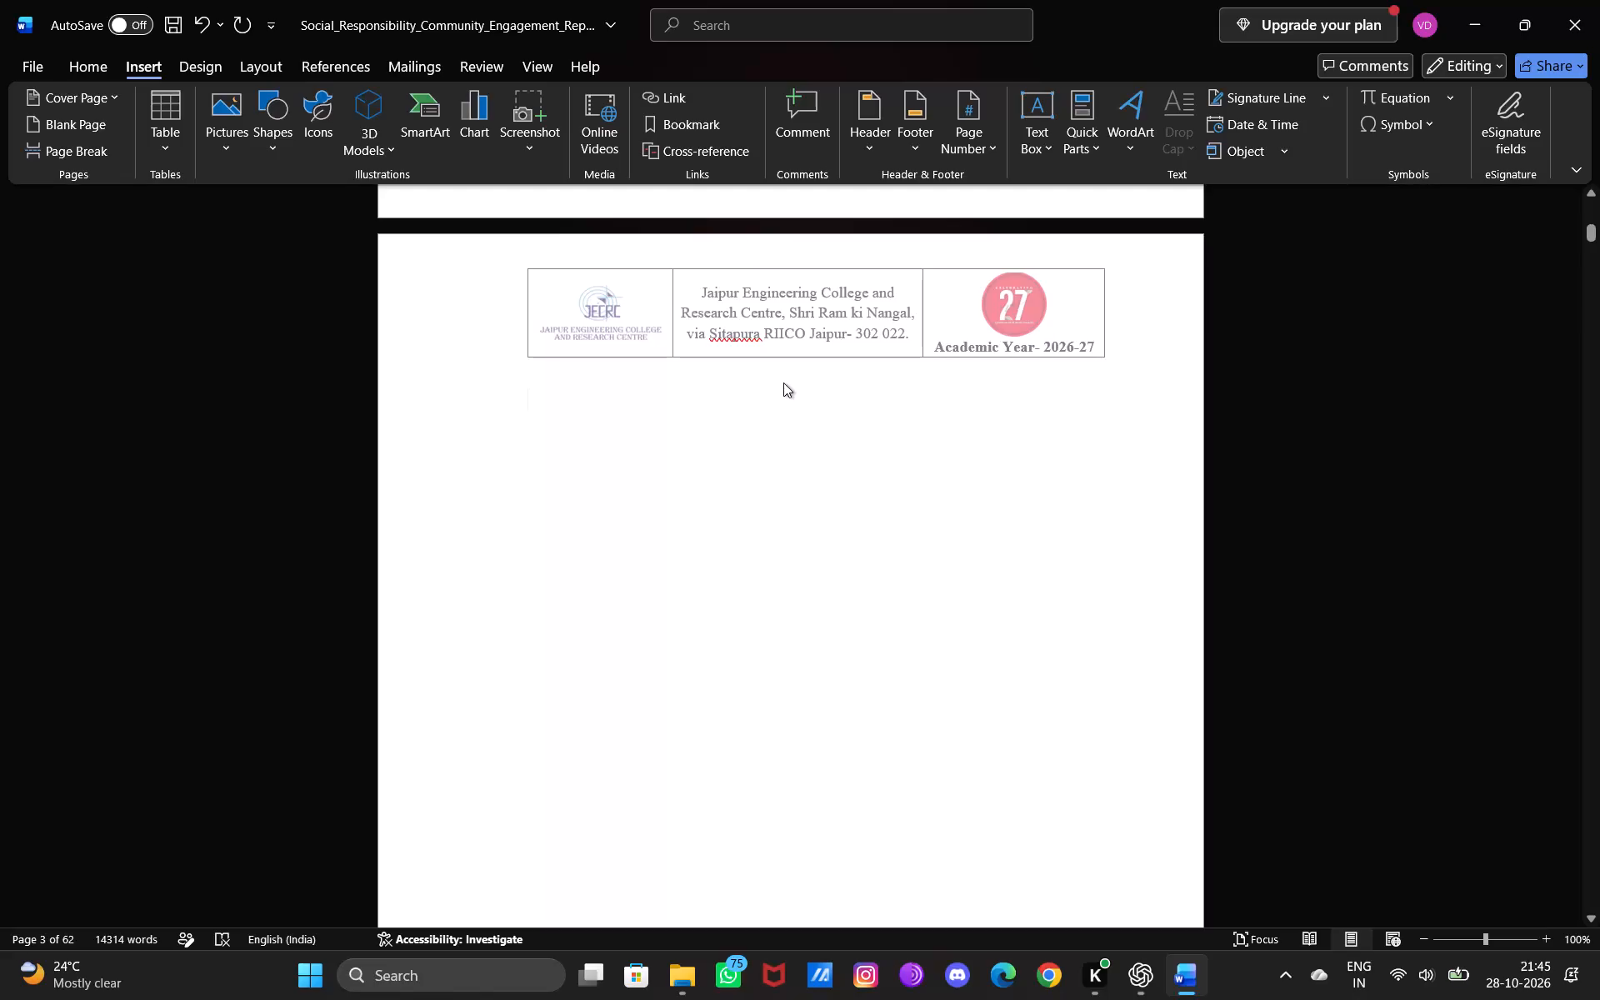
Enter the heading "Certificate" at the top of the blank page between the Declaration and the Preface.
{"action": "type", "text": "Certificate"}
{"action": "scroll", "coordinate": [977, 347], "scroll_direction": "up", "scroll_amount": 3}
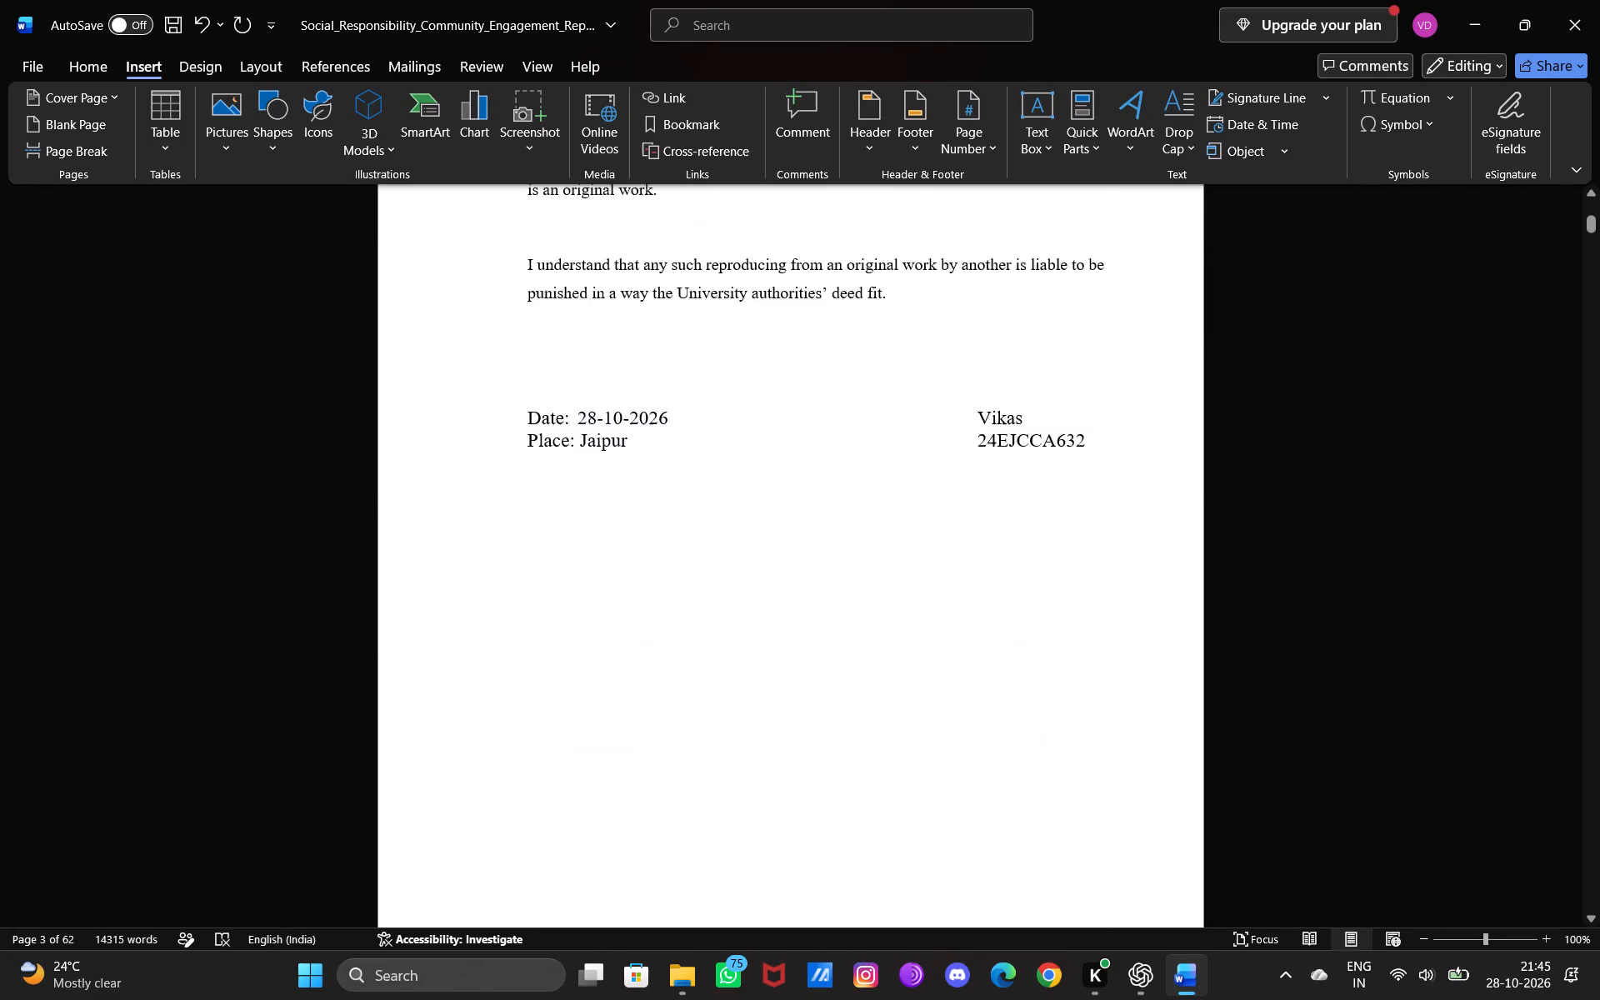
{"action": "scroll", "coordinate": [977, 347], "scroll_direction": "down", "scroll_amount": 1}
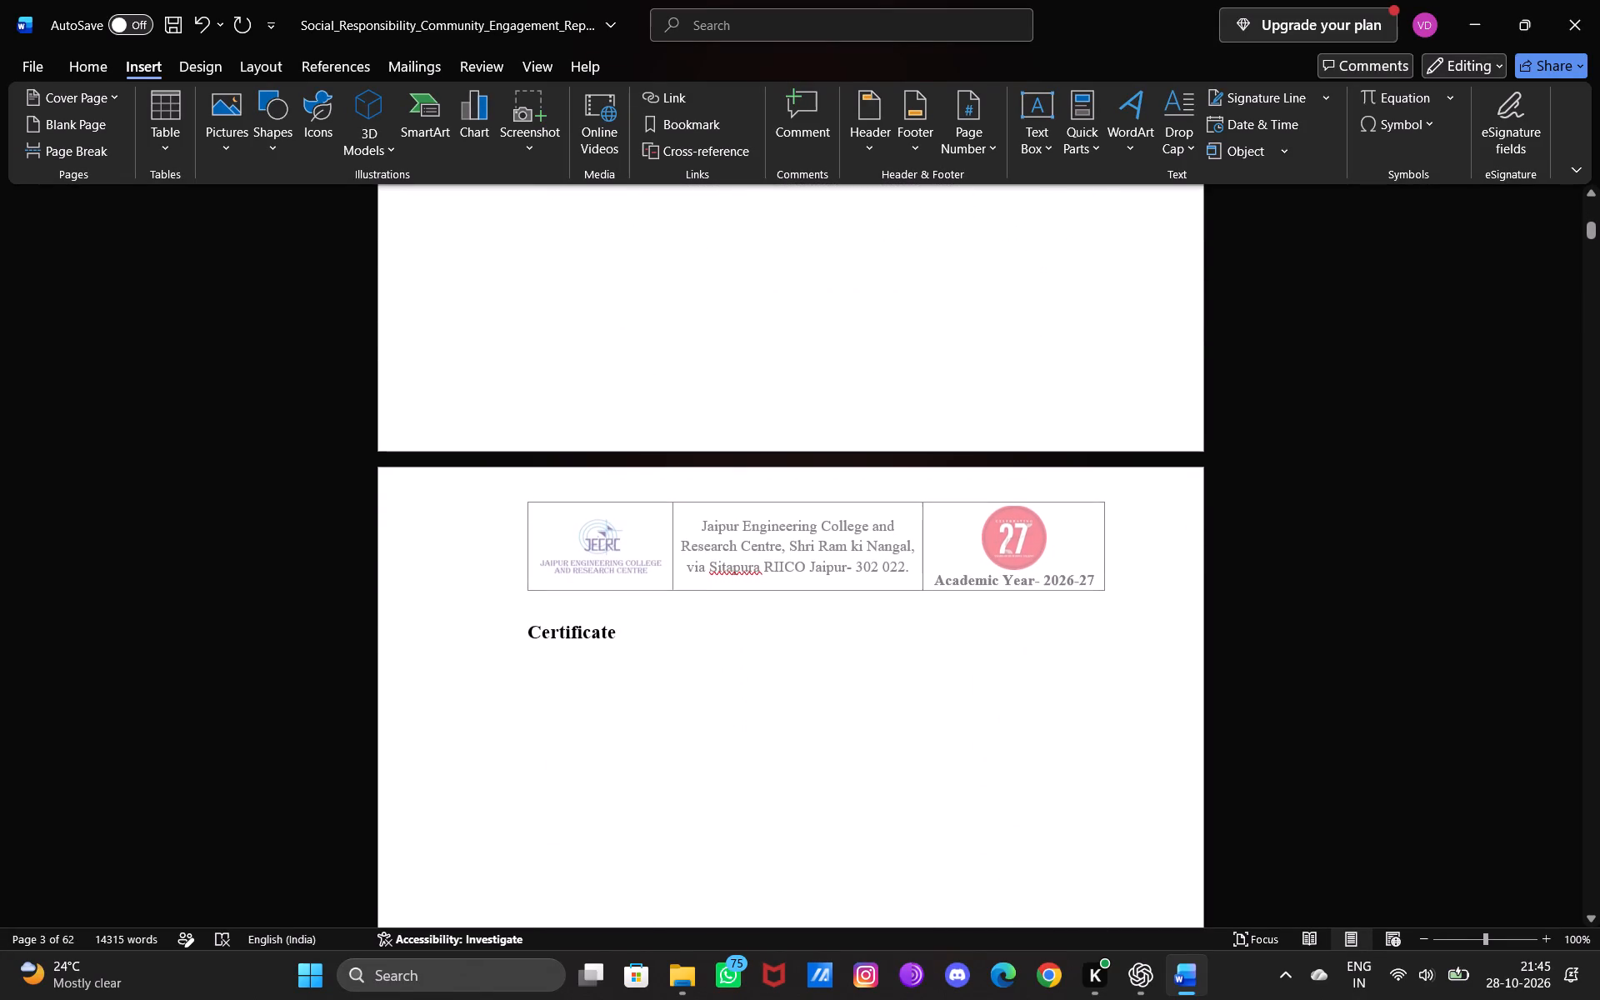
Replace the Certificate heading with "CERTIFICATE" in all capitals.
{"action": "left_click_drag", "start_coordinate": [620, 636], "coordinate": [518, 628]}
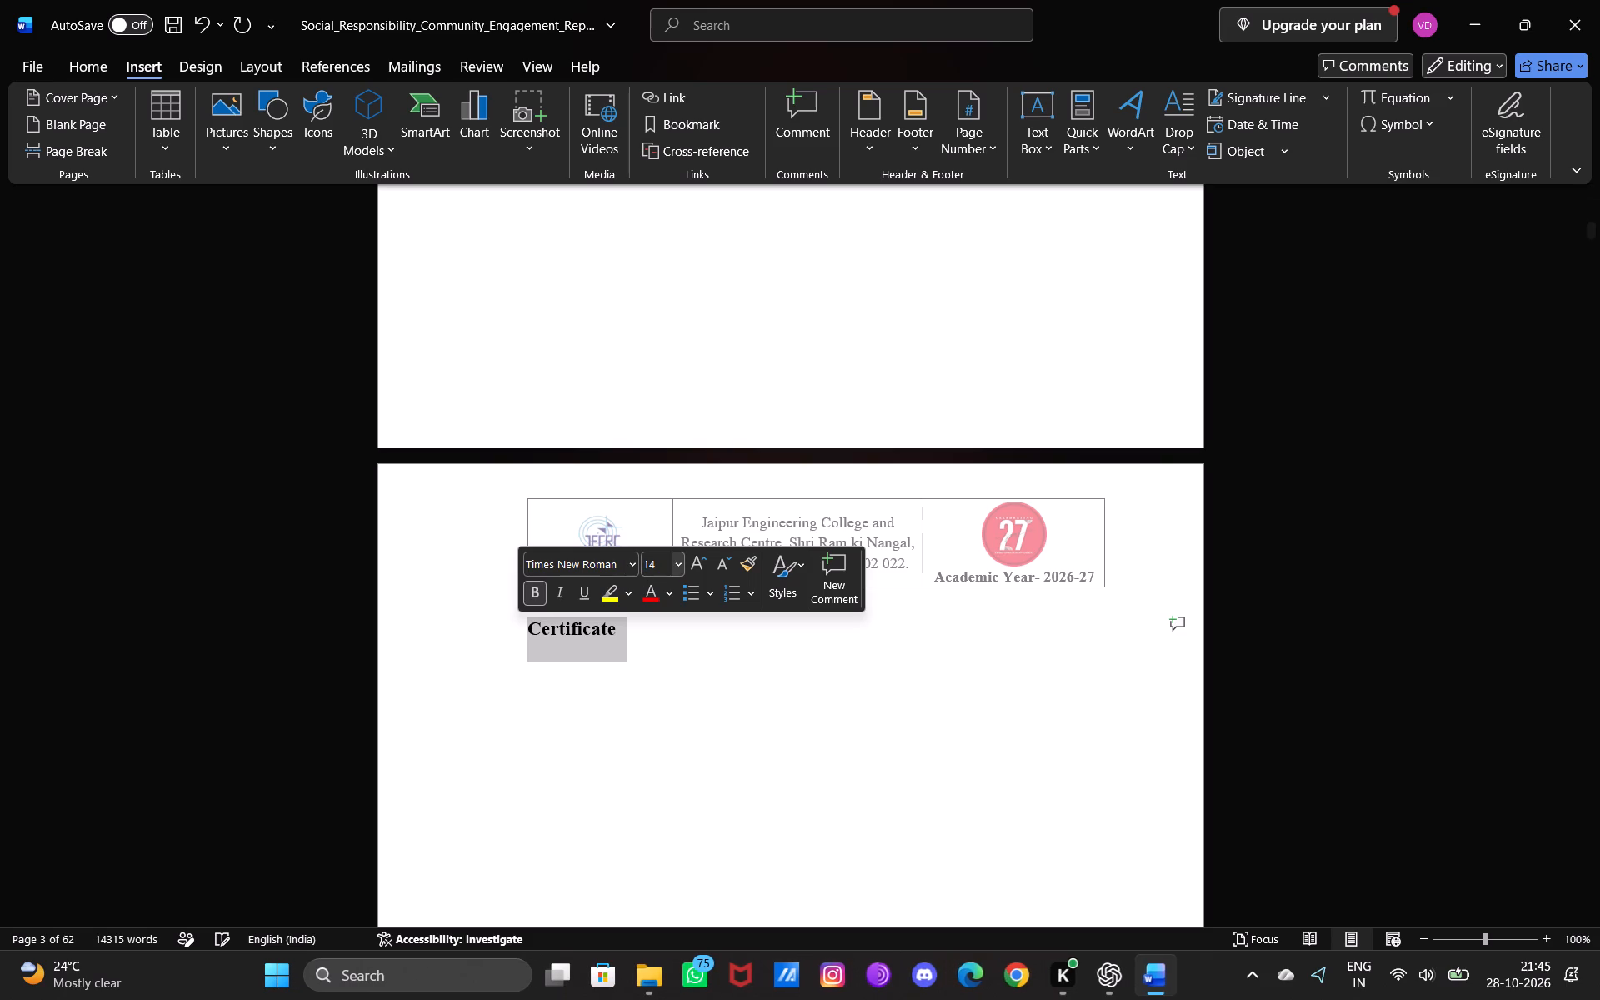
{"action": "left_click", "coordinate": [637, 635]}
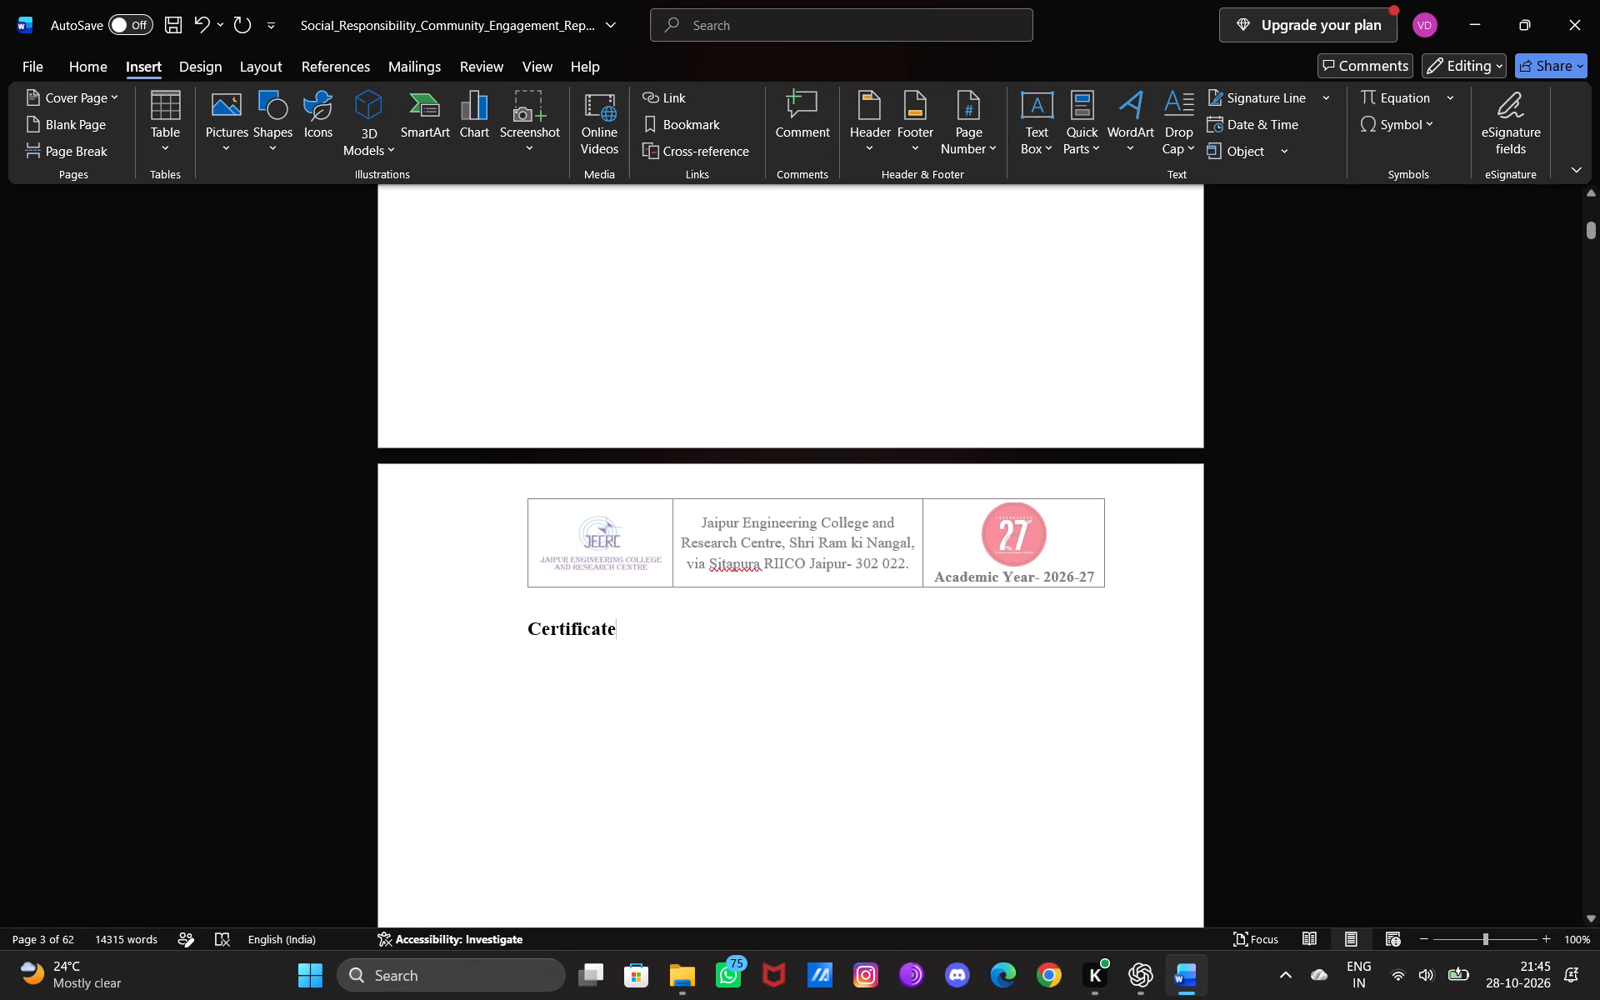
{"action": "key", "text": "BackSpace"}
{"action": "key", "text": "BackSpace"}
{"action": "key", "text": "BackSpace"}
{"action": "key", "text": "BackSpace"}
{"action": "key", "text": "BackSpace"}
{"action": "key", "text": "BackSpace"}
{"action": "key", "text": "BackSpace"}
{"action": "key", "text": "BackSpace"}
{"action": "key", "text": "BackSpace"}
{"action": "key", "text": "BackSpace"}
{"action": "key", "text": "BackSpace"}
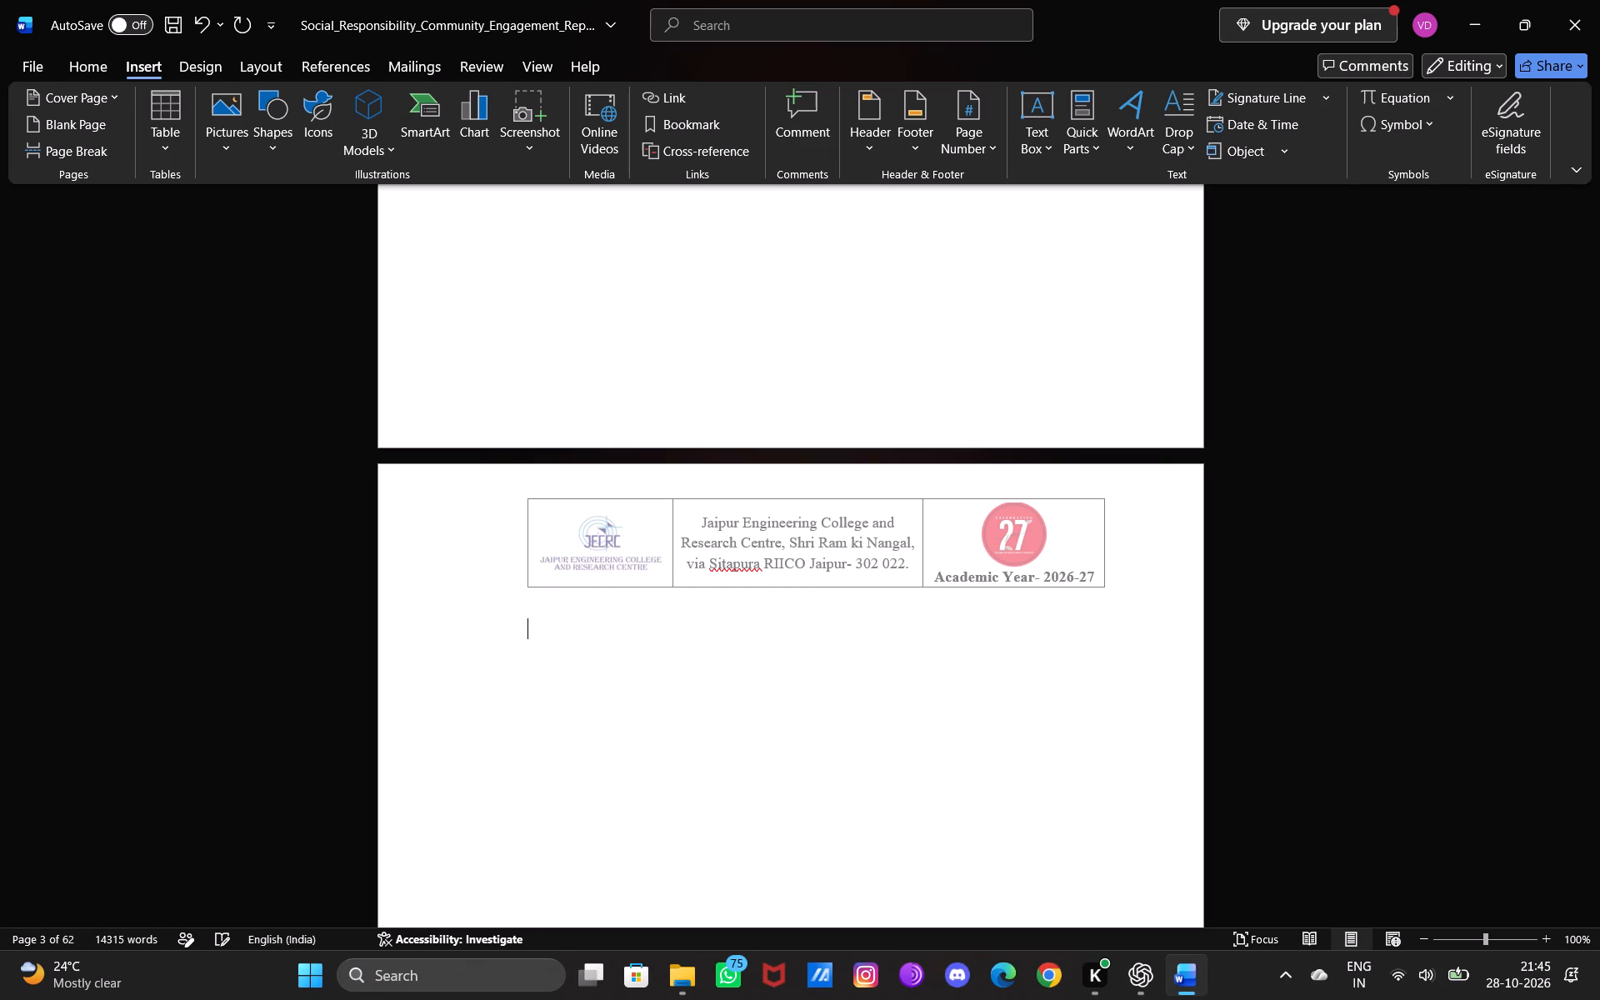
{"action": "type", "text": "CERTIFICATE"}
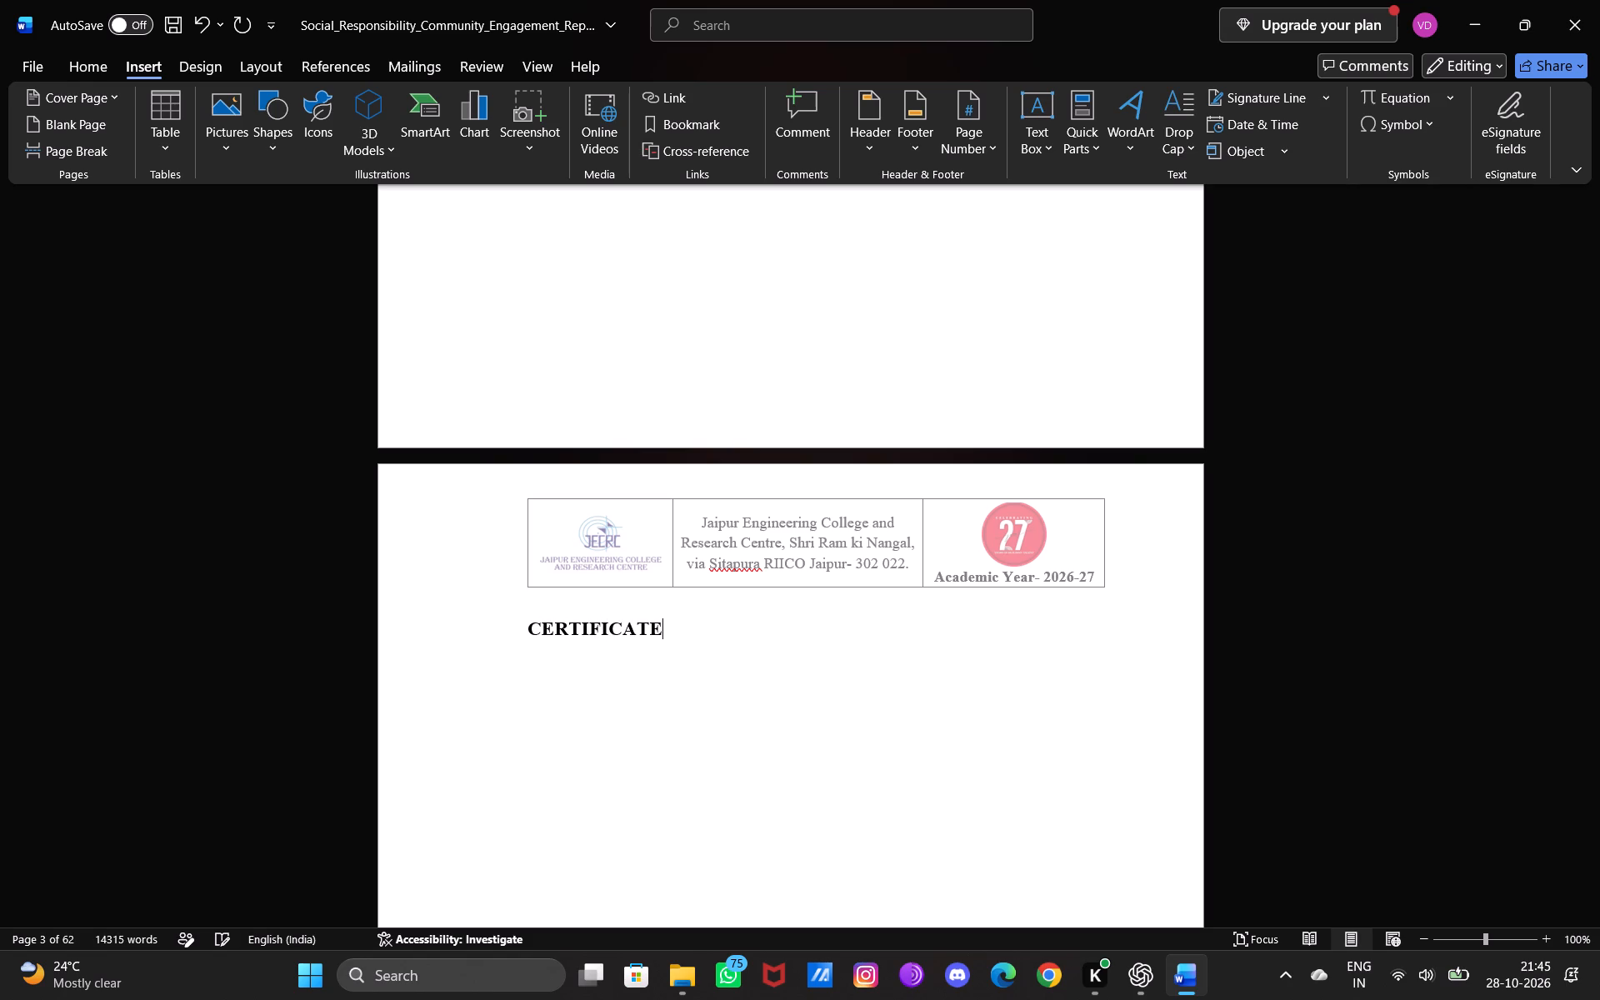
Push the CERTIFICATE heading towards the middle of its line with leading spaces.
{"action": "left_click", "coordinate": [527, 624]}
{"action": "key", "text": "space"}
{"action": "key", "text": "space"}
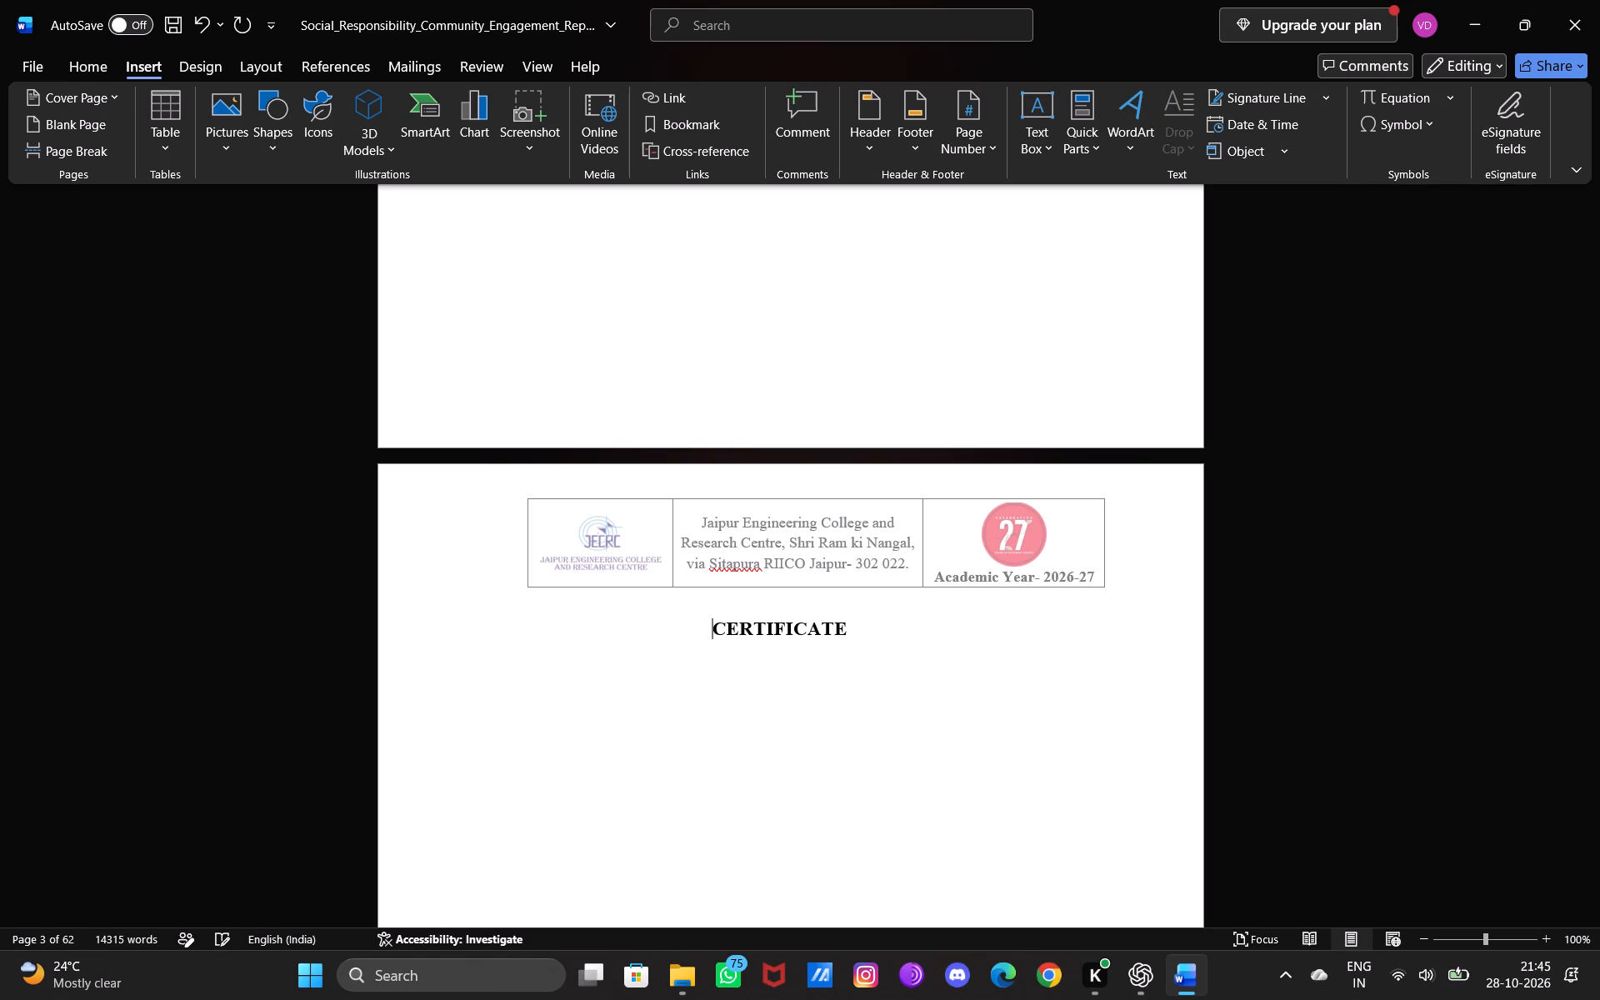
{"action": "key", "text": "space"}
Check the font size of the CANDIDATE'S DECLARATION heading and set the CERTIFICATE heading to 16 pt to match.
{"action": "scroll", "coordinate": [859, 611], "scroll_direction": "up", "scroll_amount": 1}
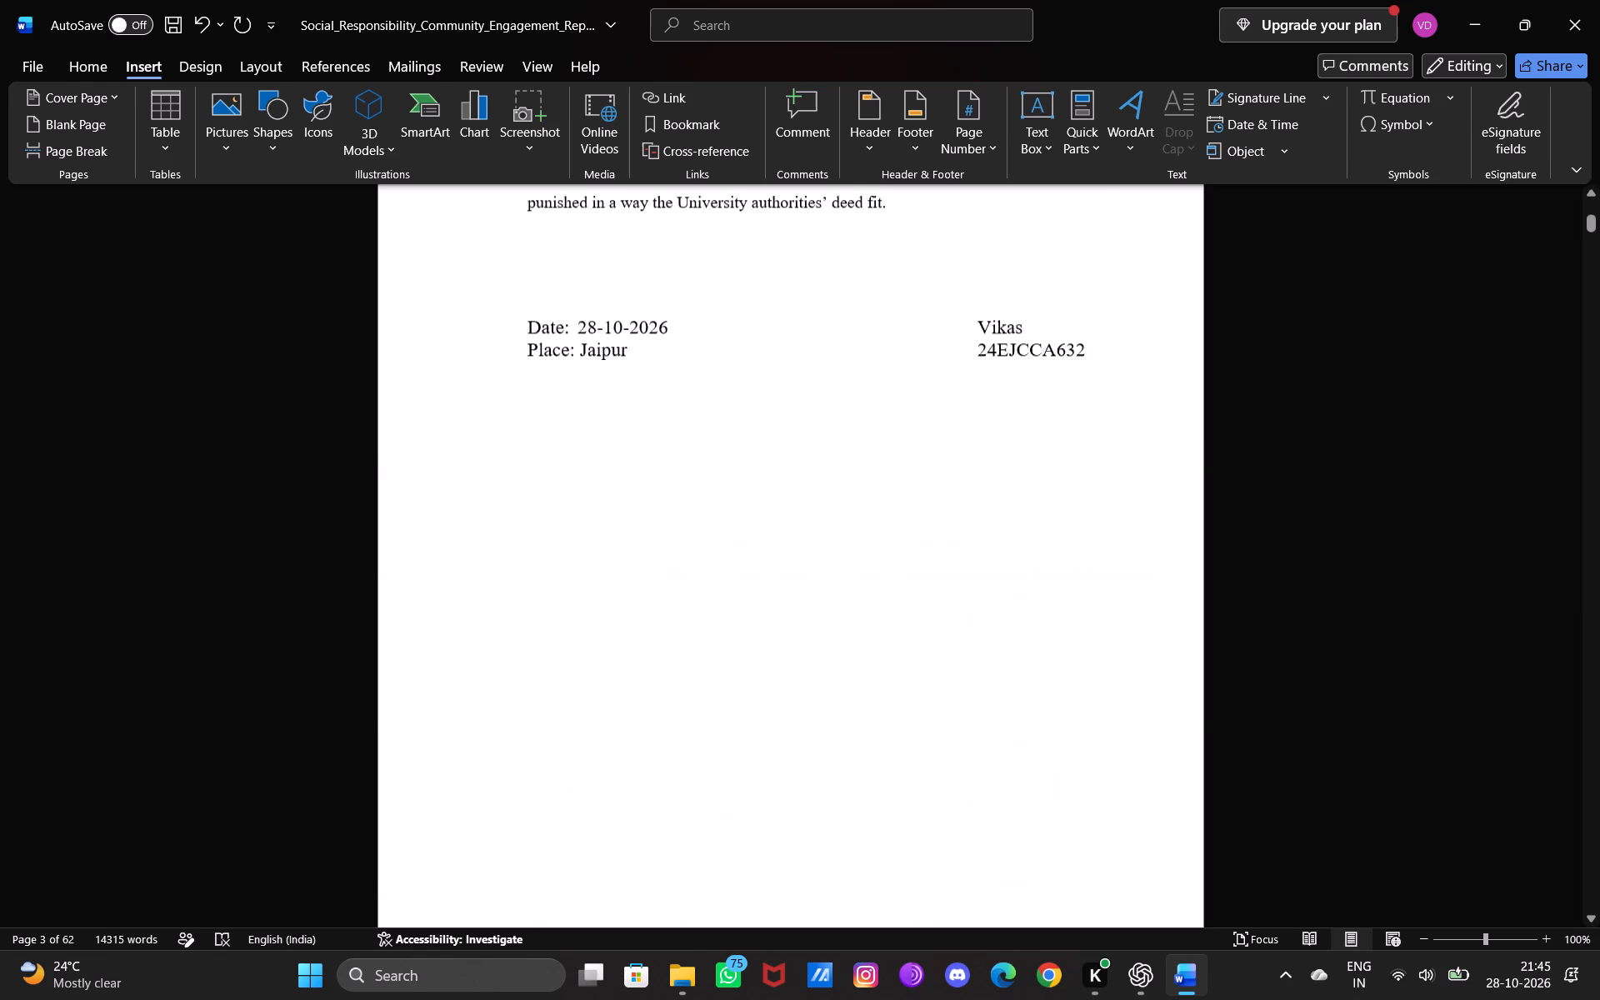
{"action": "scroll", "coordinate": [859, 611], "scroll_direction": "up", "scroll_amount": 2}
{"action": "left_click_drag", "start_coordinate": [975, 395], "coordinate": [948, 387]}
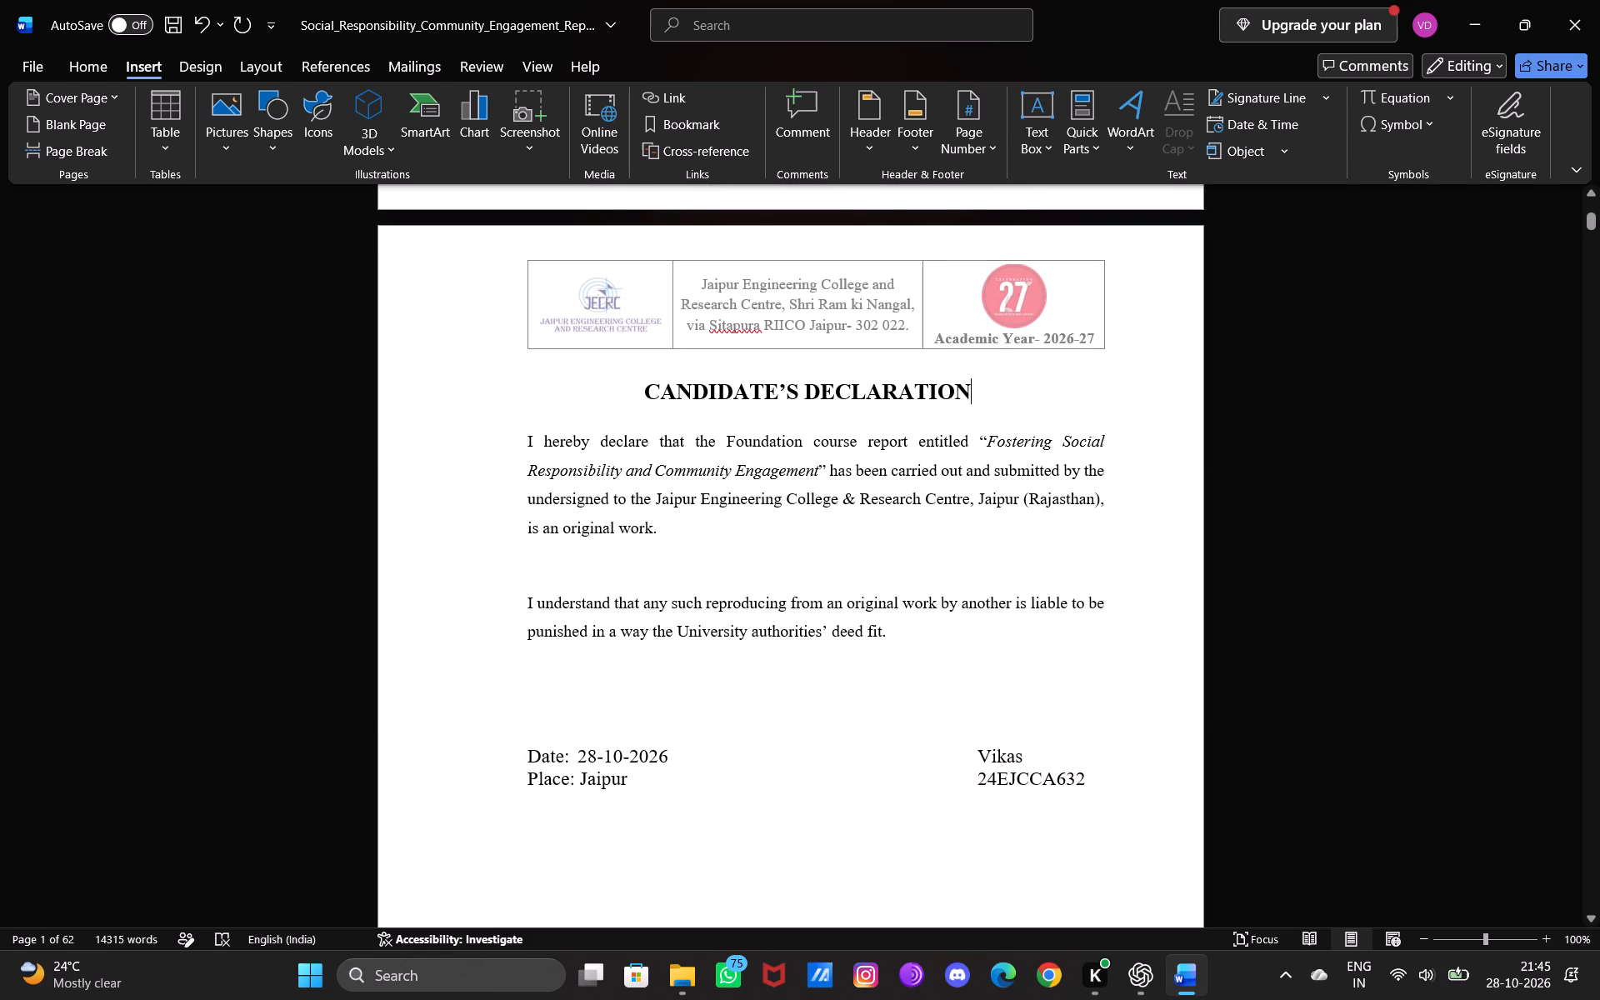
{"action": "left_click_drag", "start_coordinate": [948, 387], "coordinate": [647, 368]}
{"action": "scroll", "coordinate": [912, 778], "scroll_direction": "down", "scroll_amount": 2}
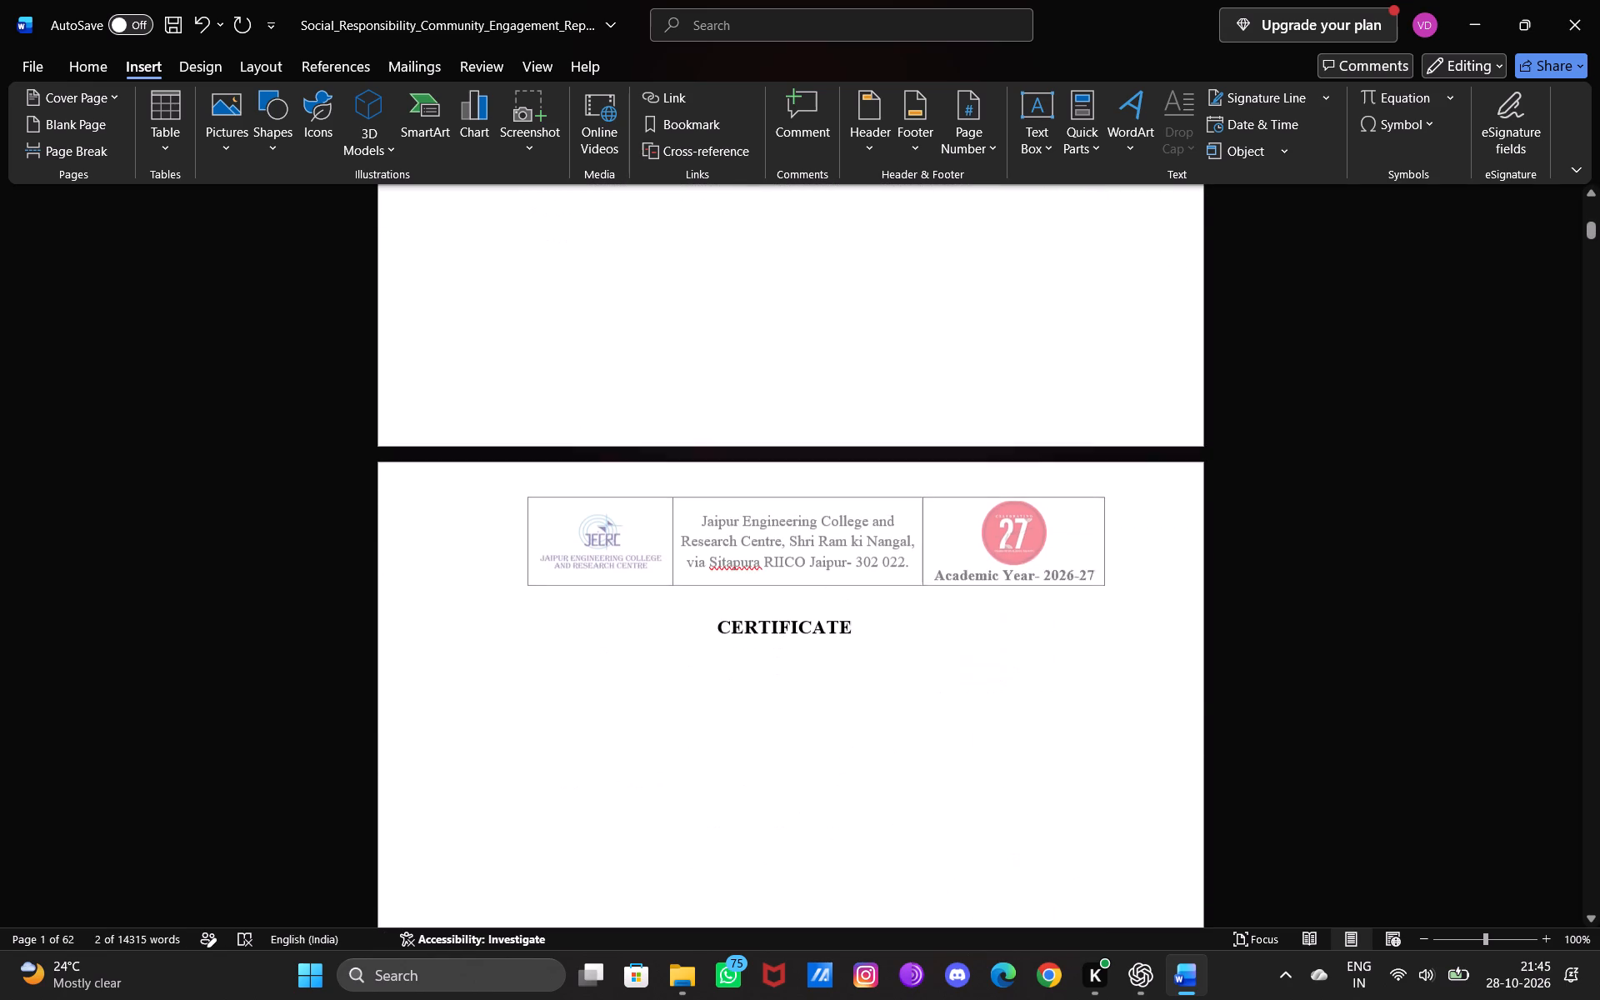
{"action": "scroll", "coordinate": [912, 778], "scroll_direction": "down", "scroll_amount": 1}
{"action": "left_click_drag", "start_coordinate": [857, 606], "coordinate": [762, 588]}
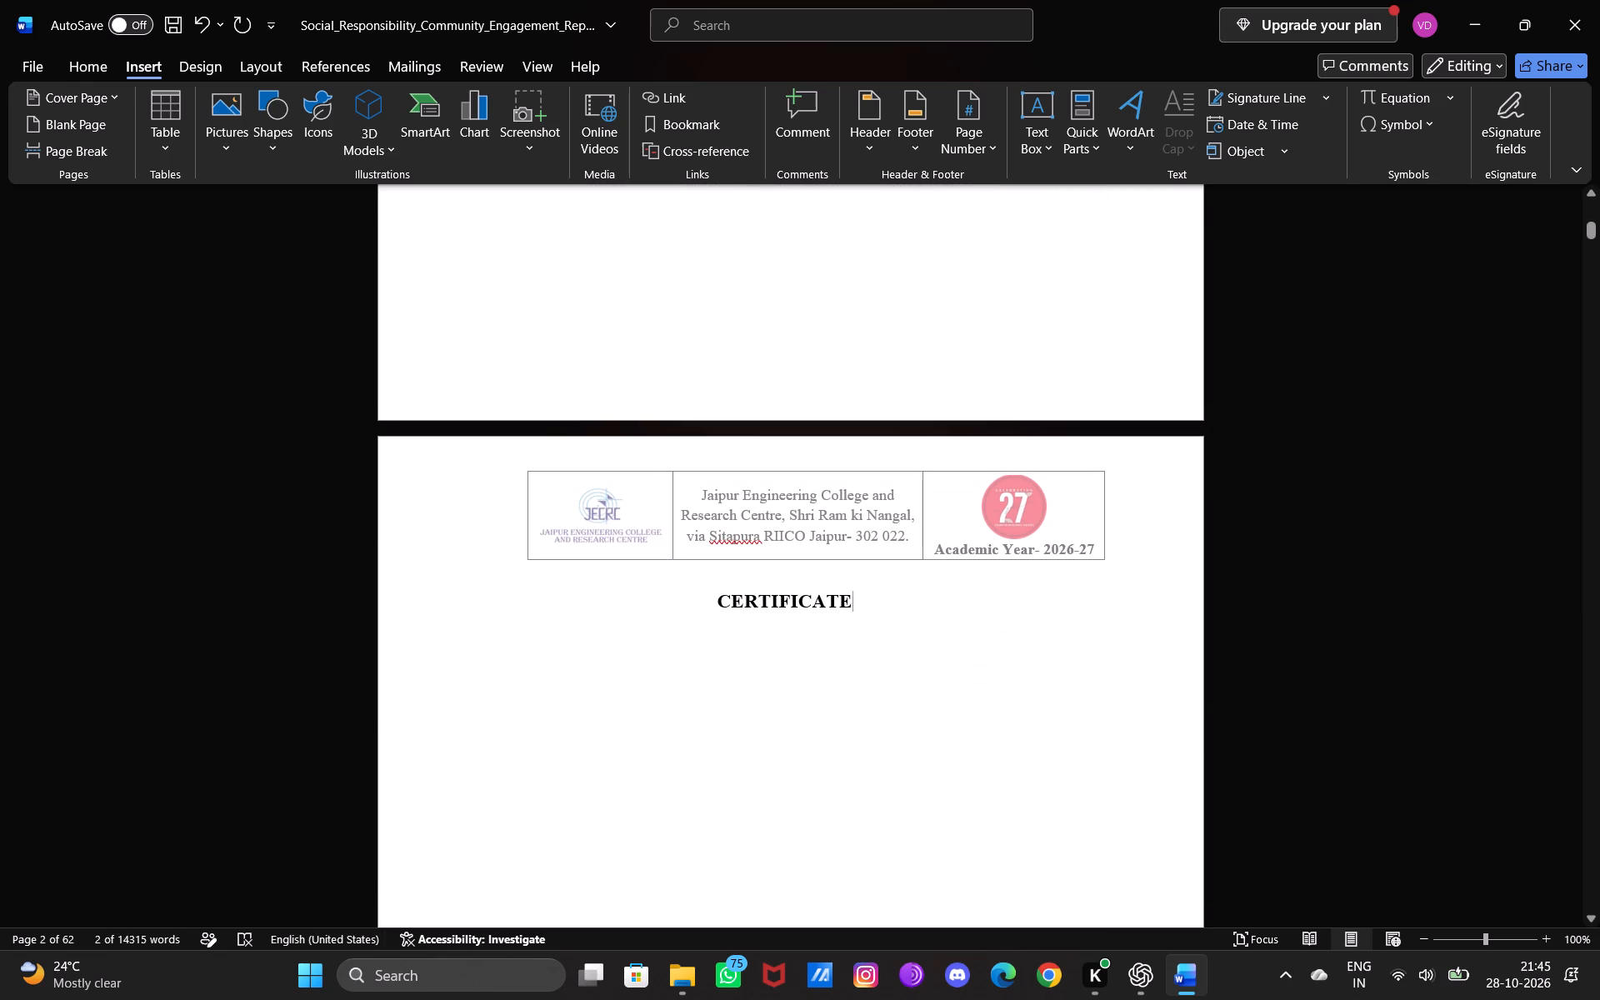
{"action": "left_click_drag", "start_coordinate": [762, 588], "coordinate": [716, 590]}
{"action": "left_click_drag", "start_coordinate": [873, 526], "coordinate": [858, 704]}
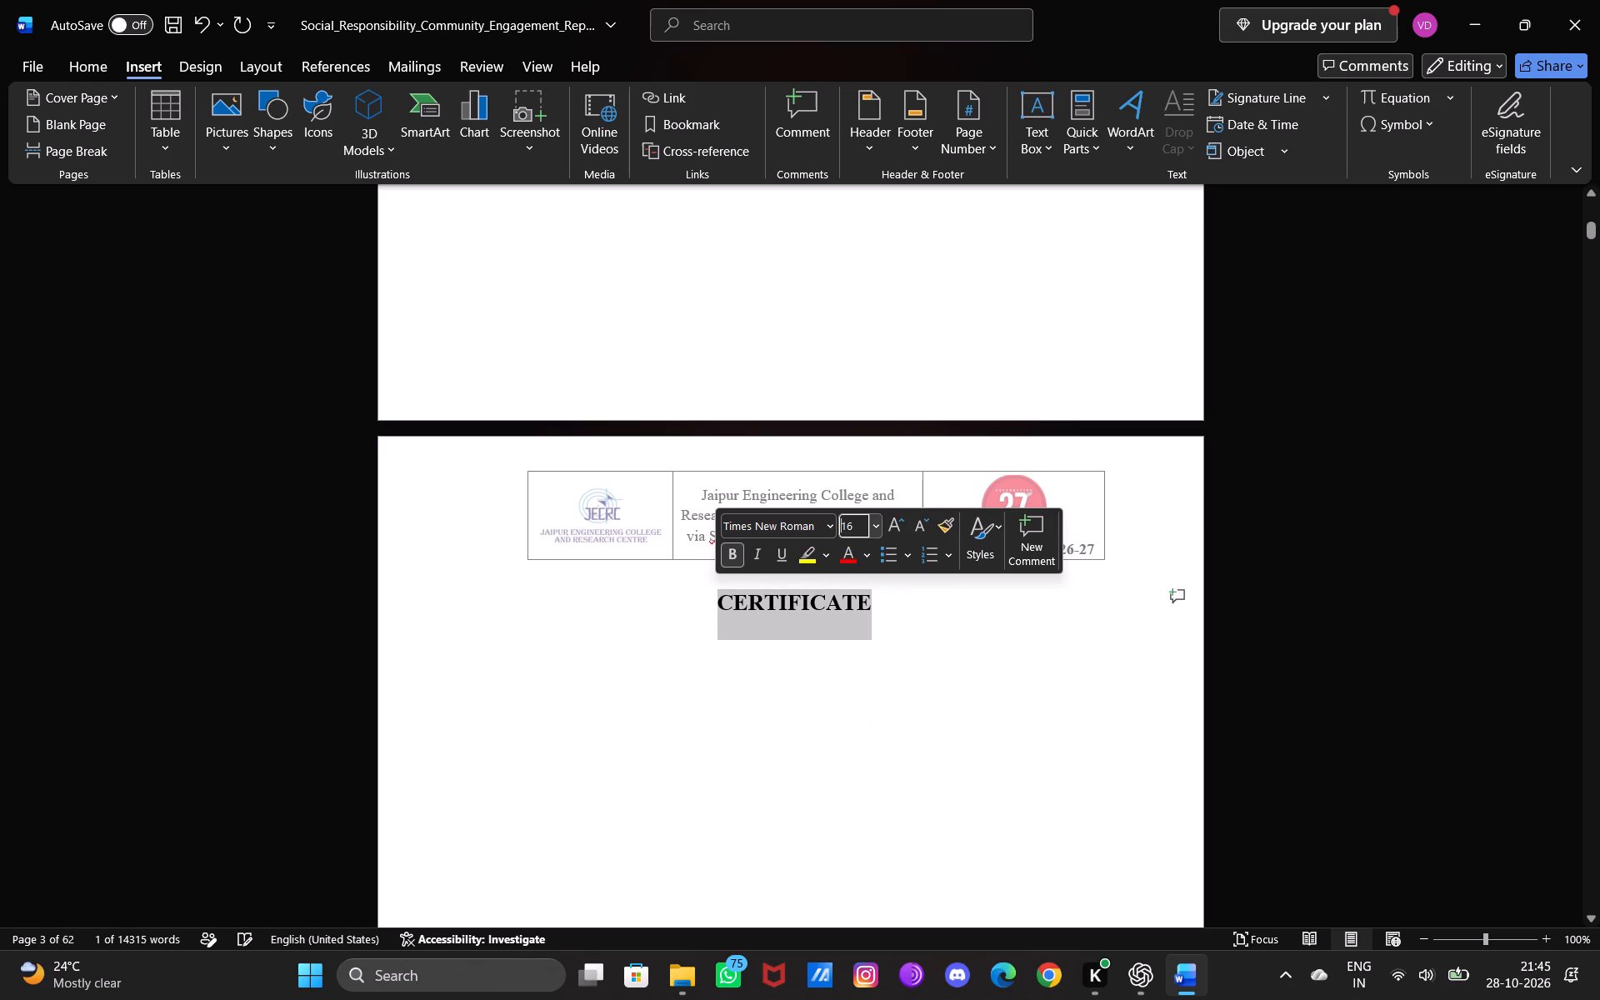
{"action": "left_click_drag", "start_coordinate": [872, 528], "coordinate": [897, 609]}
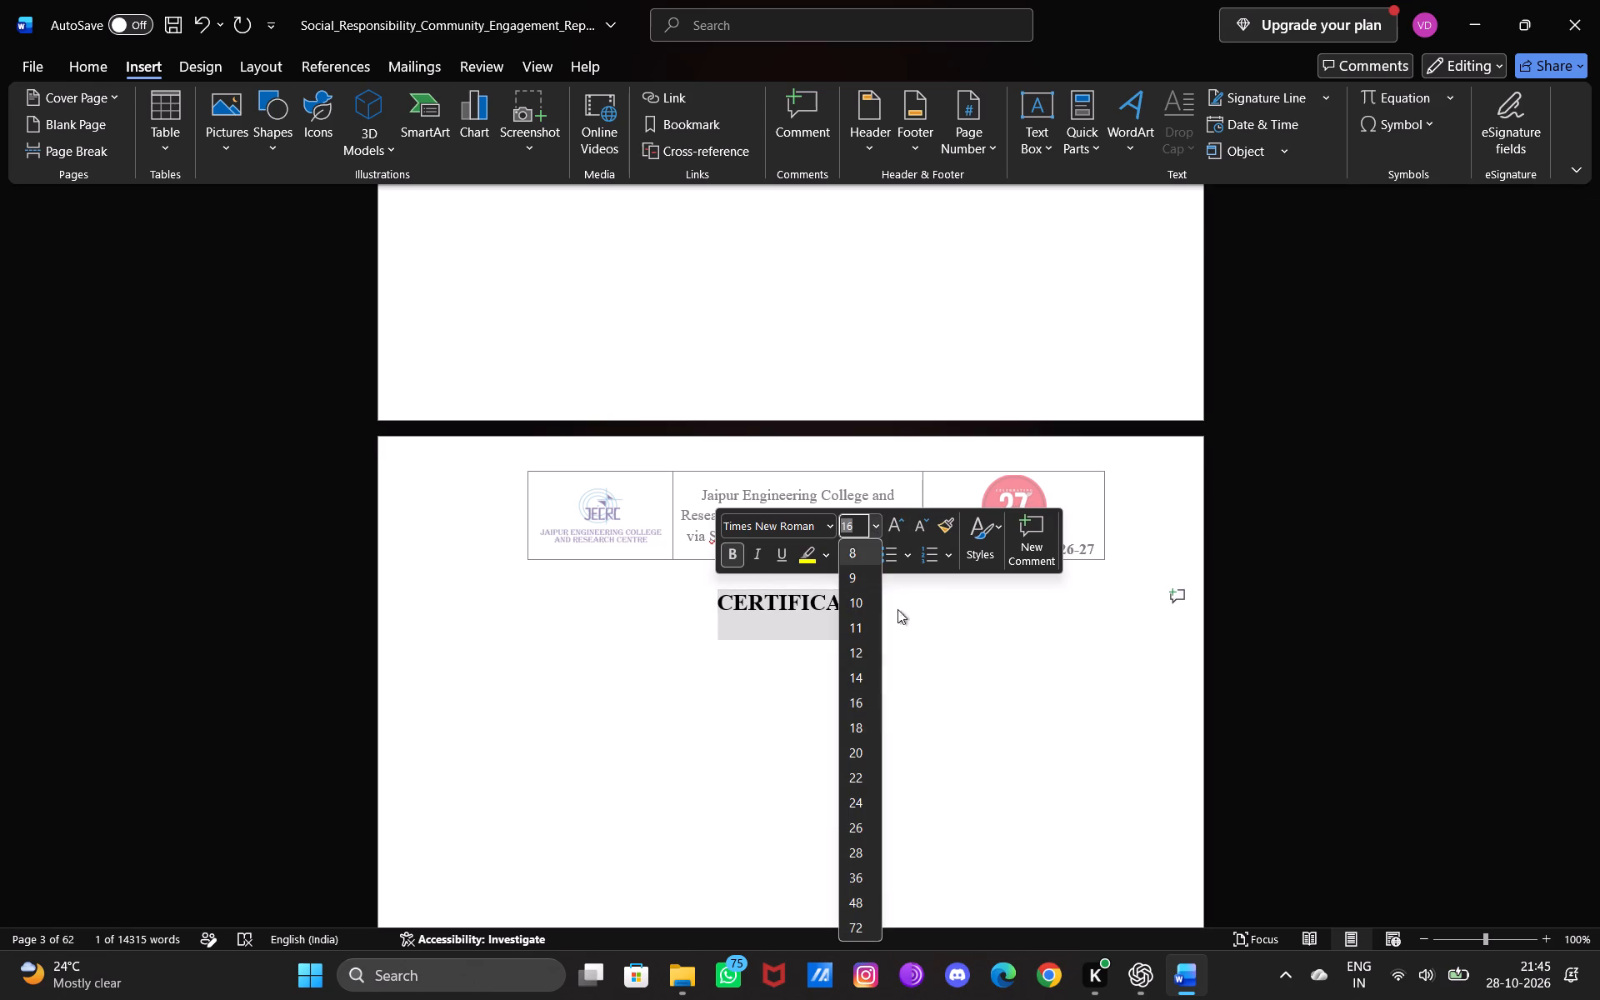
{"action": "left_click_drag", "start_coordinate": [897, 609], "coordinate": [857, 700]}
{"action": "left_click", "coordinate": [857, 700]}
Shift the CERTIFICATE heading one more space towards the page centre, and place the cursor on the blank line below it.
{"action": "scroll", "coordinate": [892, 694], "scroll_direction": "down", "scroll_amount": 1}
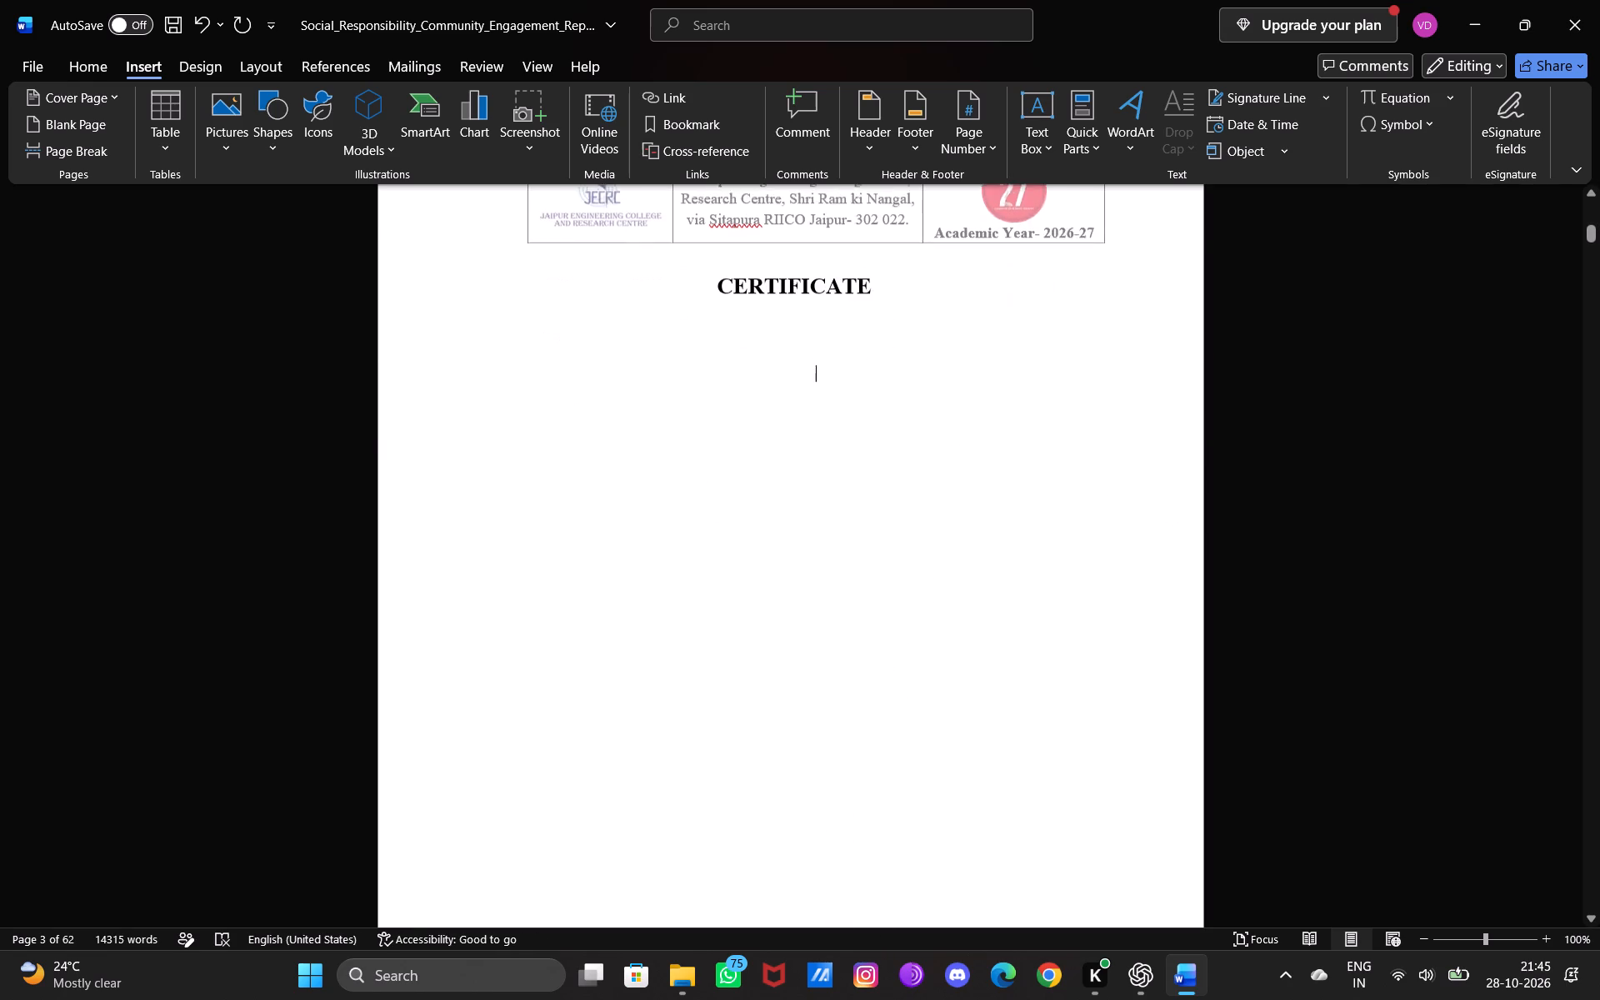
{"action": "scroll", "coordinate": [892, 694], "scroll_direction": "down", "scroll_amount": 2}
{"action": "scroll", "coordinate": [920, 460], "scroll_direction": "up", "scroll_amount": 1}
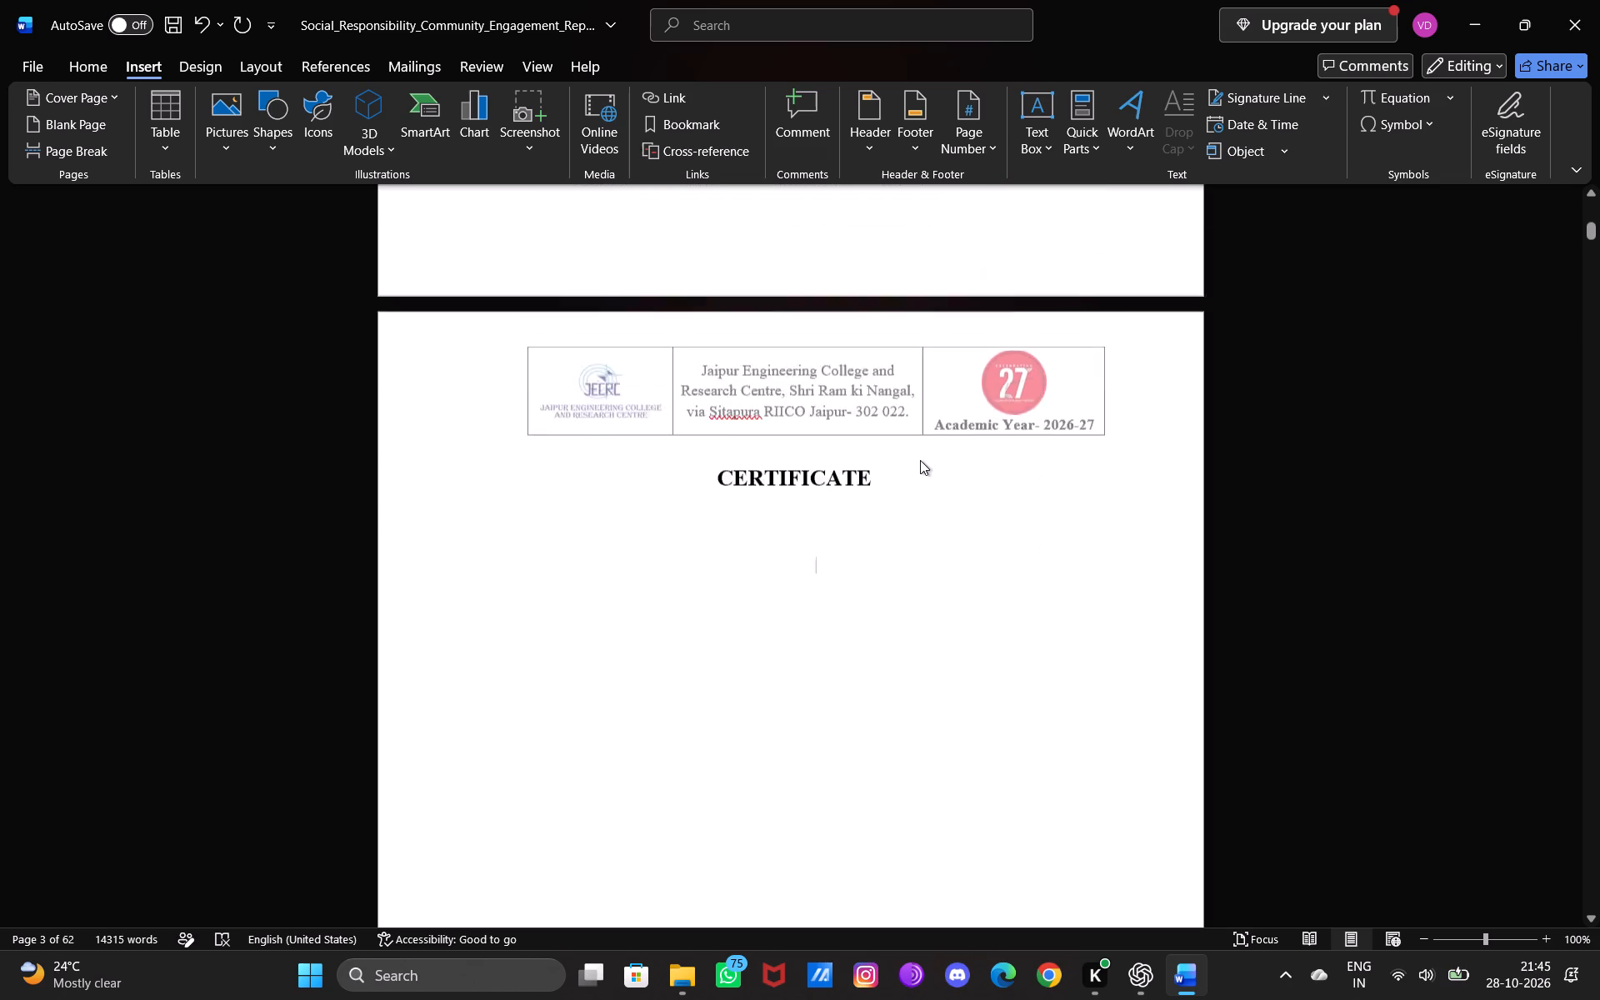
{"action": "scroll", "coordinate": [920, 460], "scroll_direction": "up", "scroll_amount": 1}
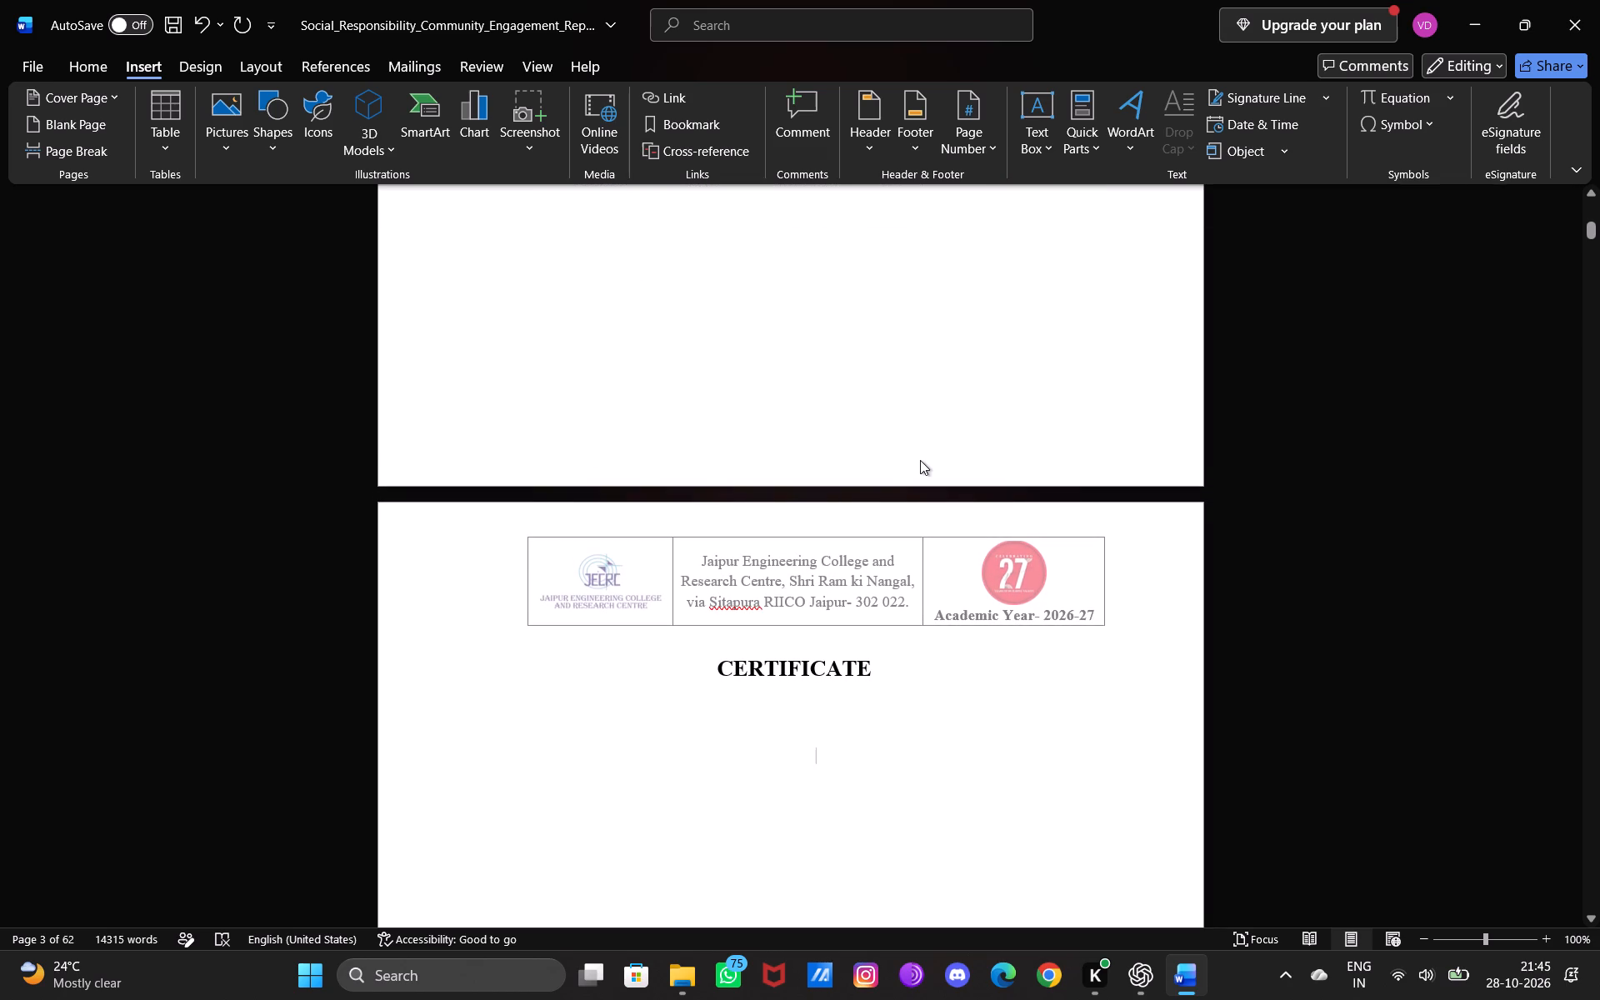
{"action": "scroll", "coordinate": [920, 460], "scroll_direction": "down", "scroll_amount": 1}
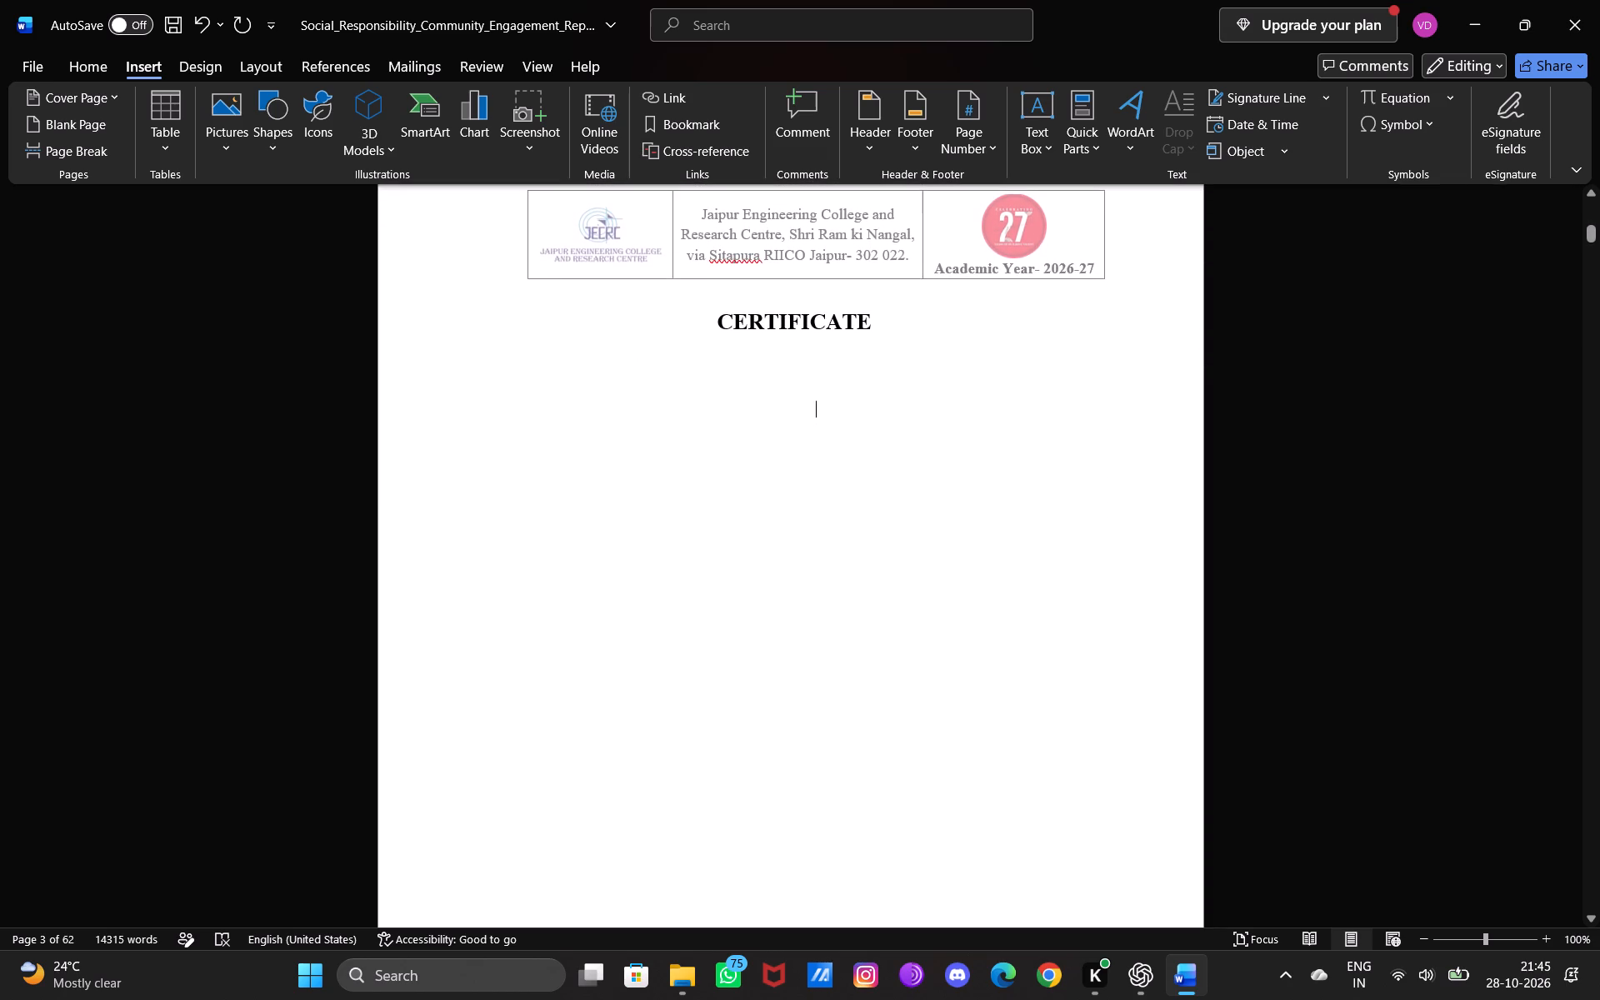
{"action": "scroll", "coordinate": [920, 460], "scroll_direction": "down", "scroll_amount": 1}
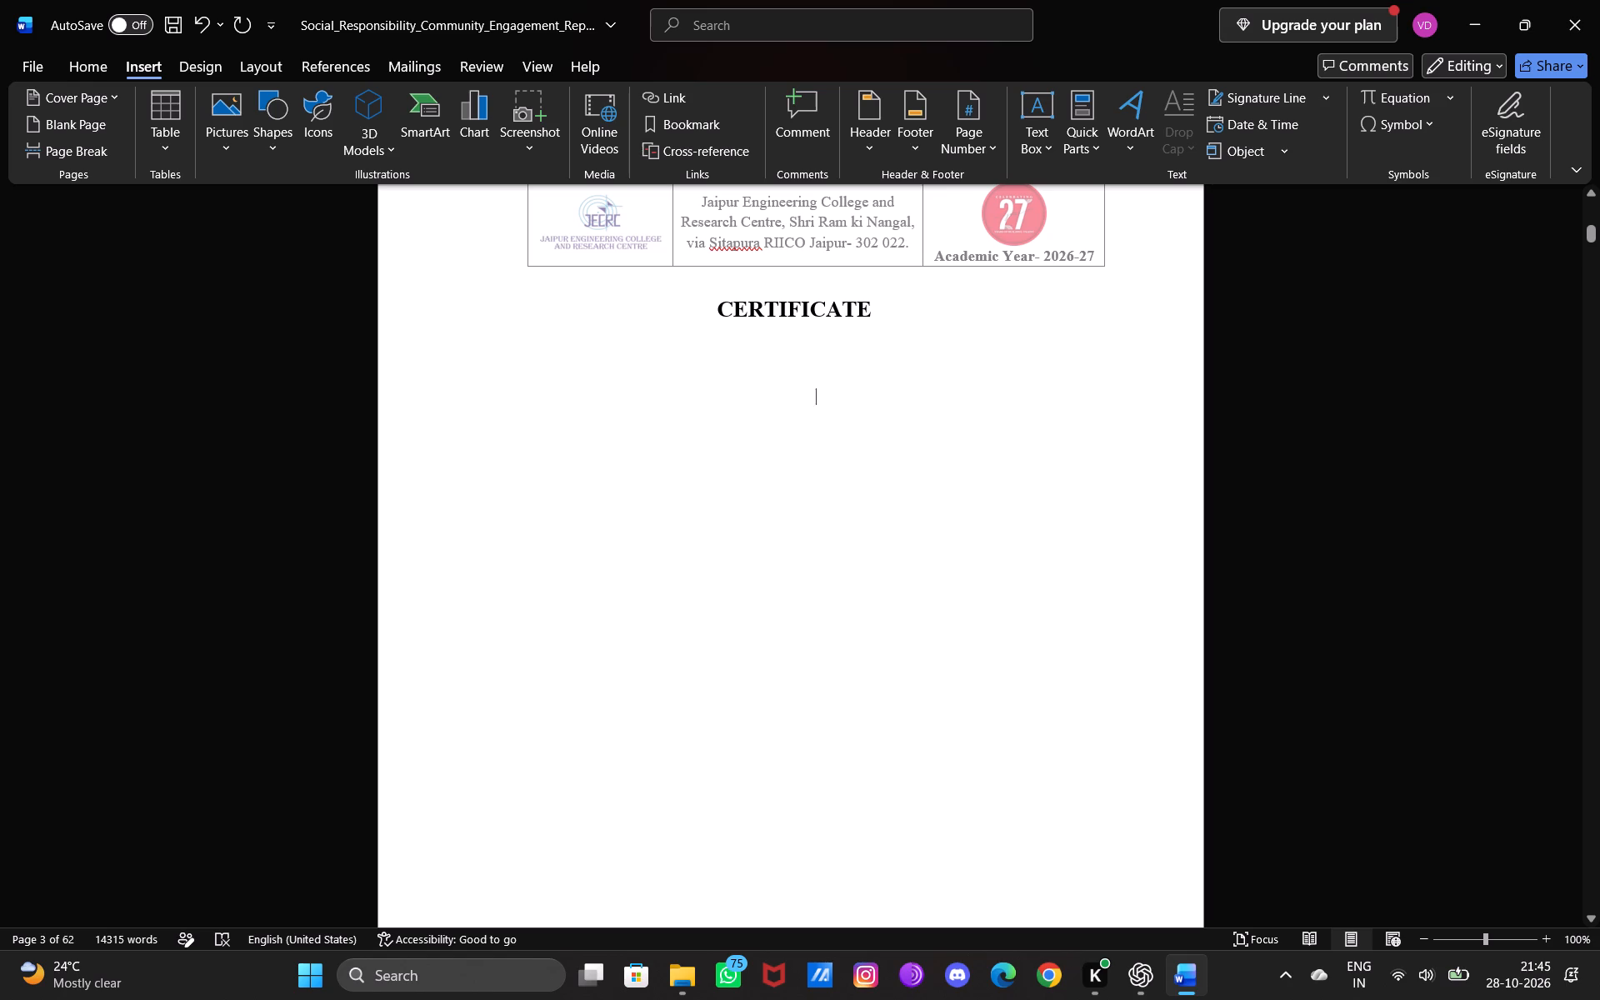
{"action": "left_click", "coordinate": [713, 312]}
{"action": "key", "text": "space"}
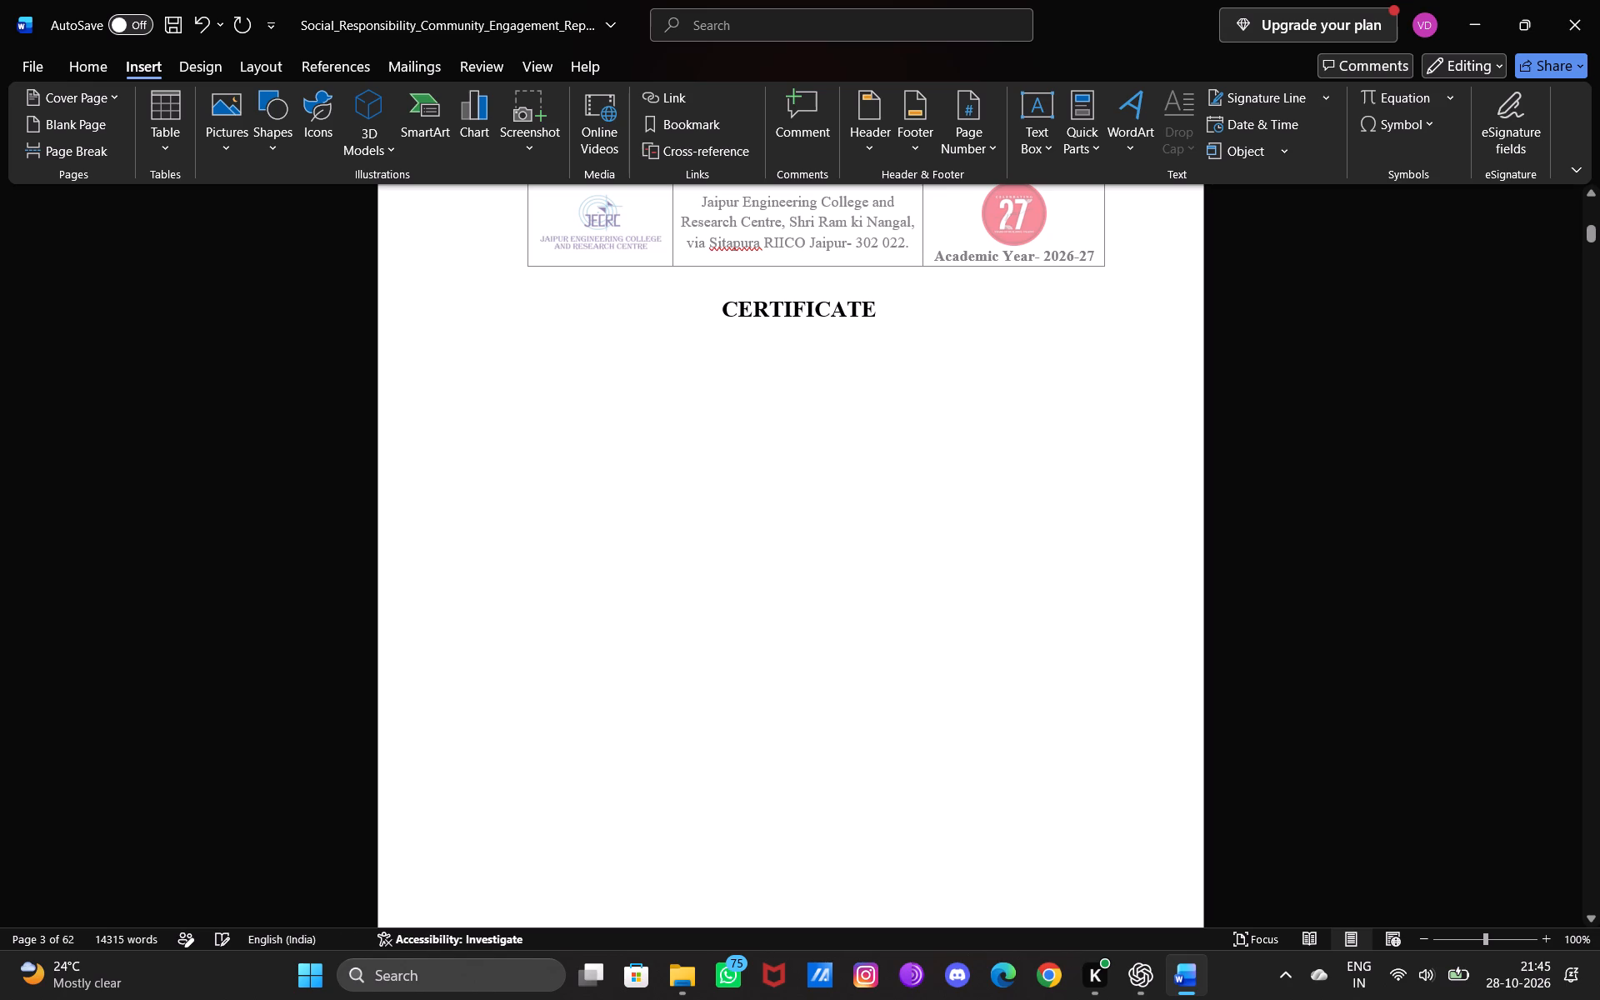
{"action": "left_click", "coordinate": [851, 387]}
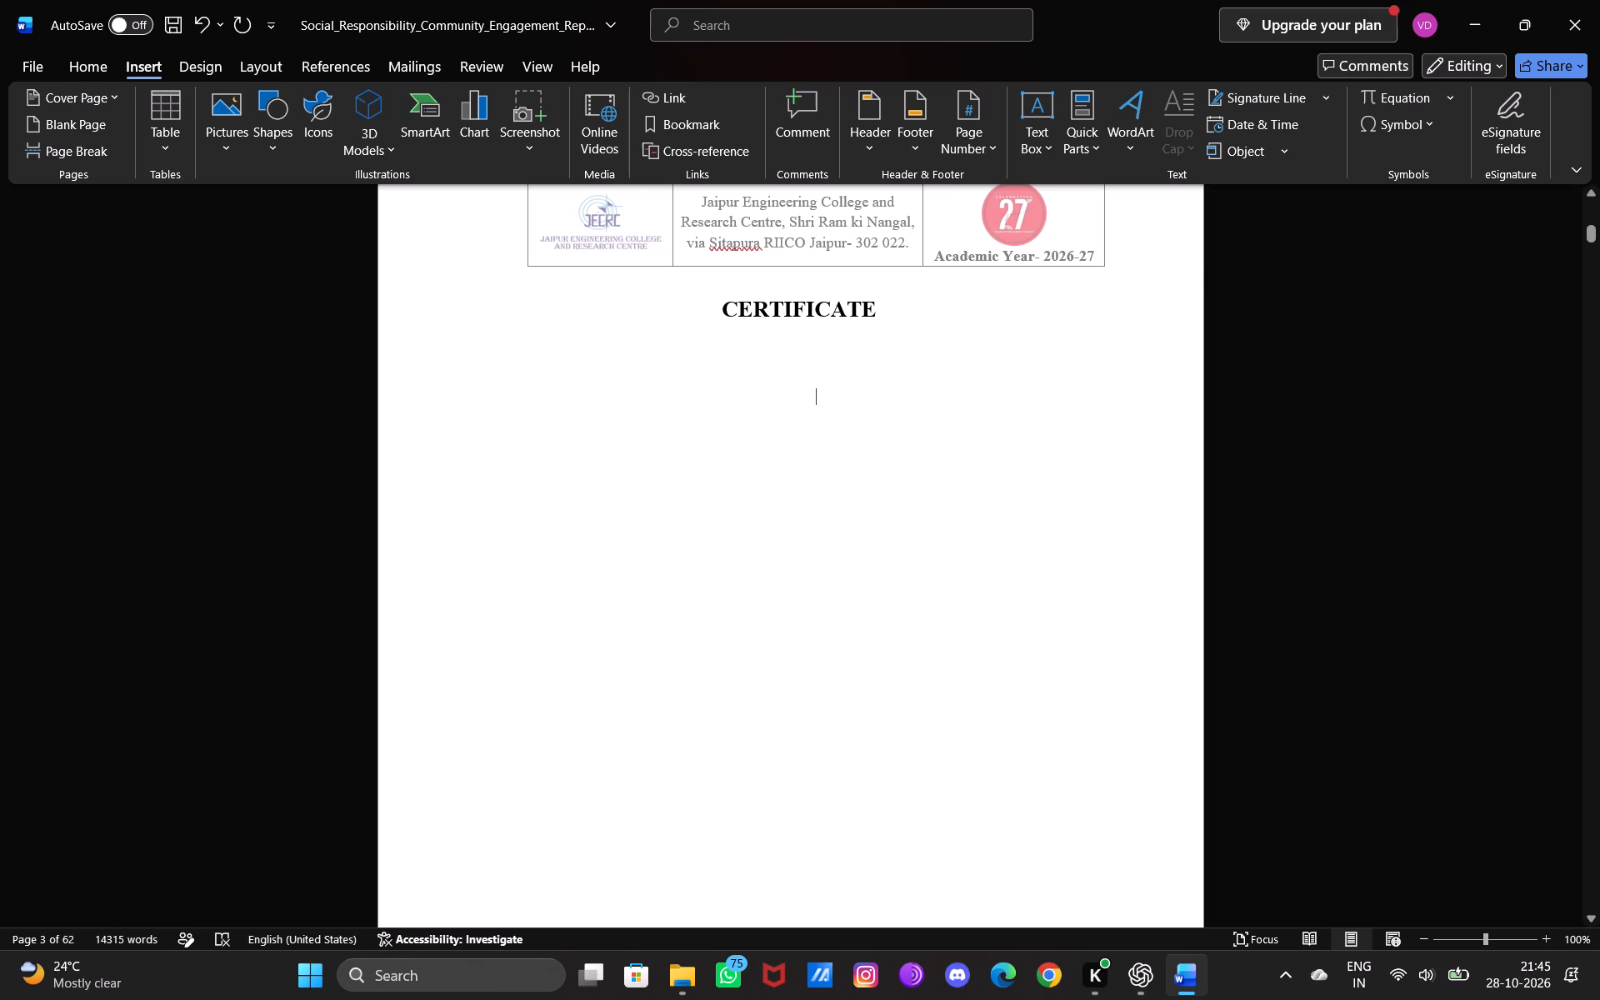
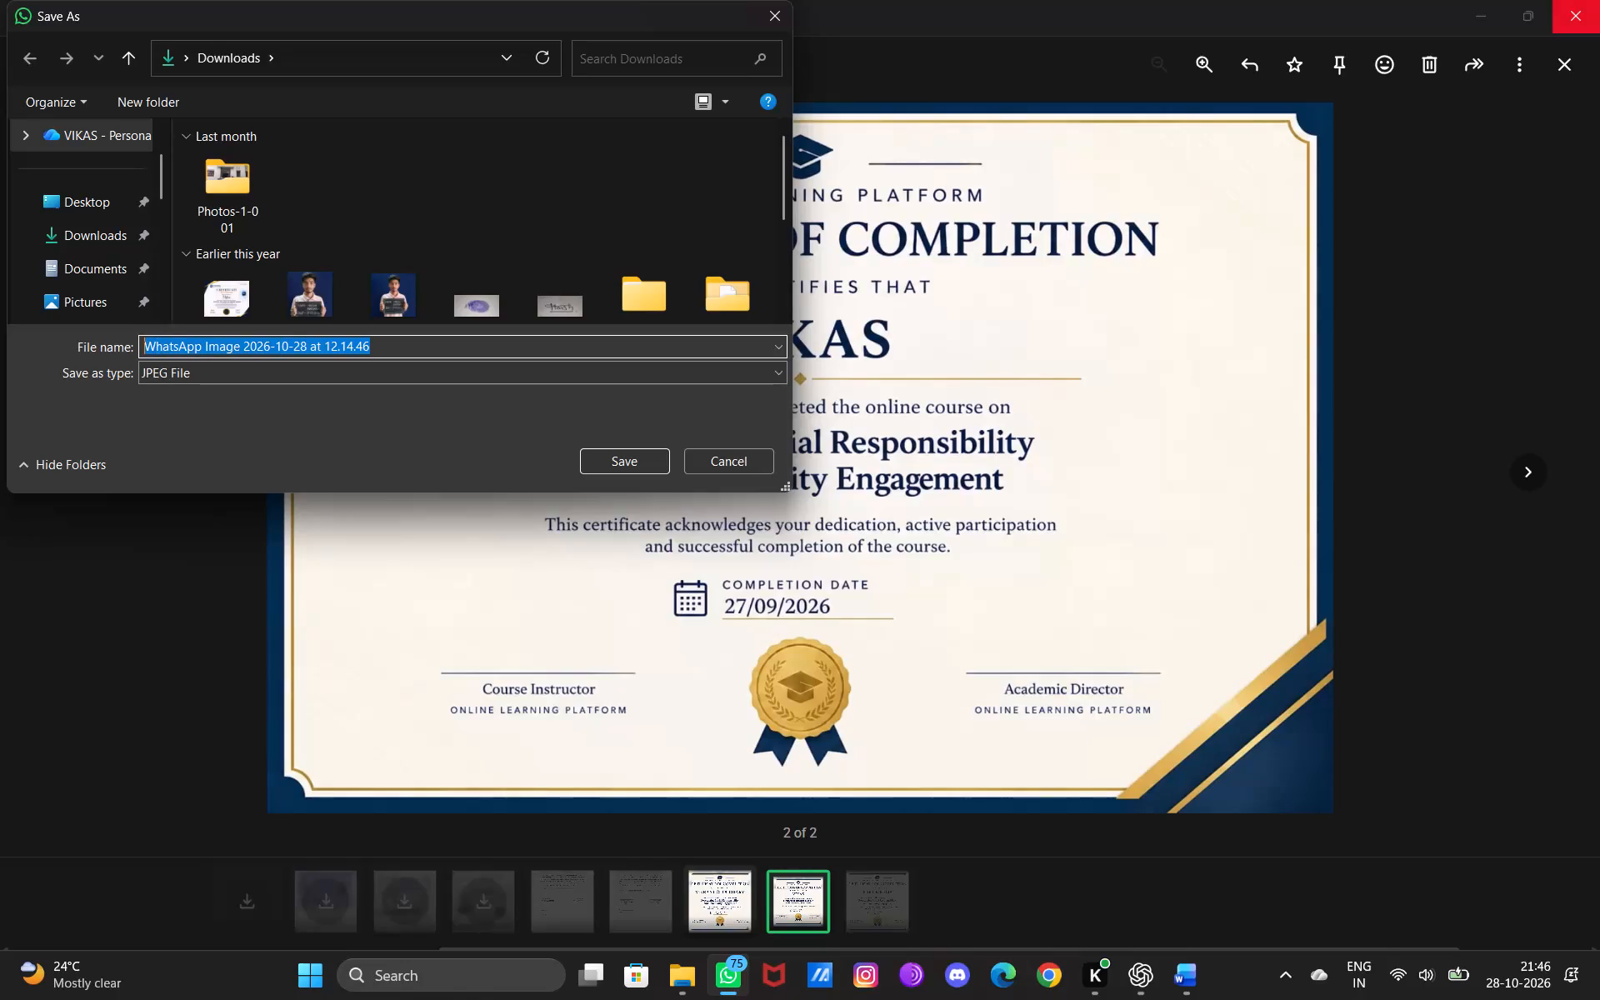
Clear the suggested file name for the completion certificate image being saved as a JPEG in Downloads.
{"action": "key", "text": "BackSpace"}
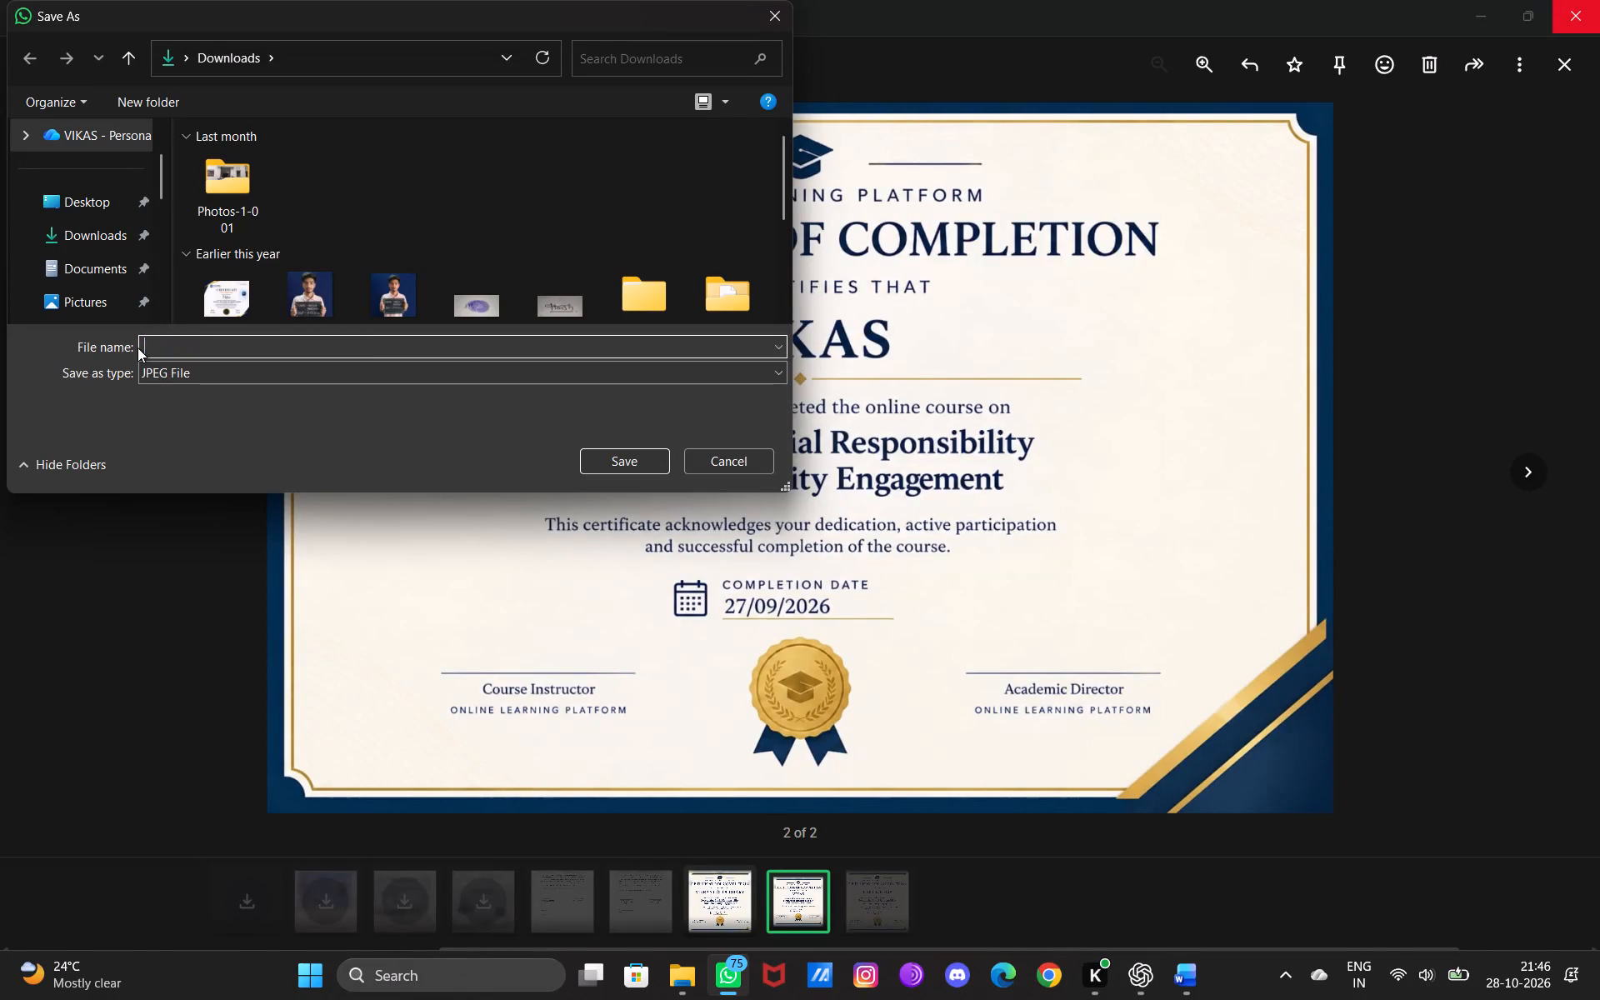
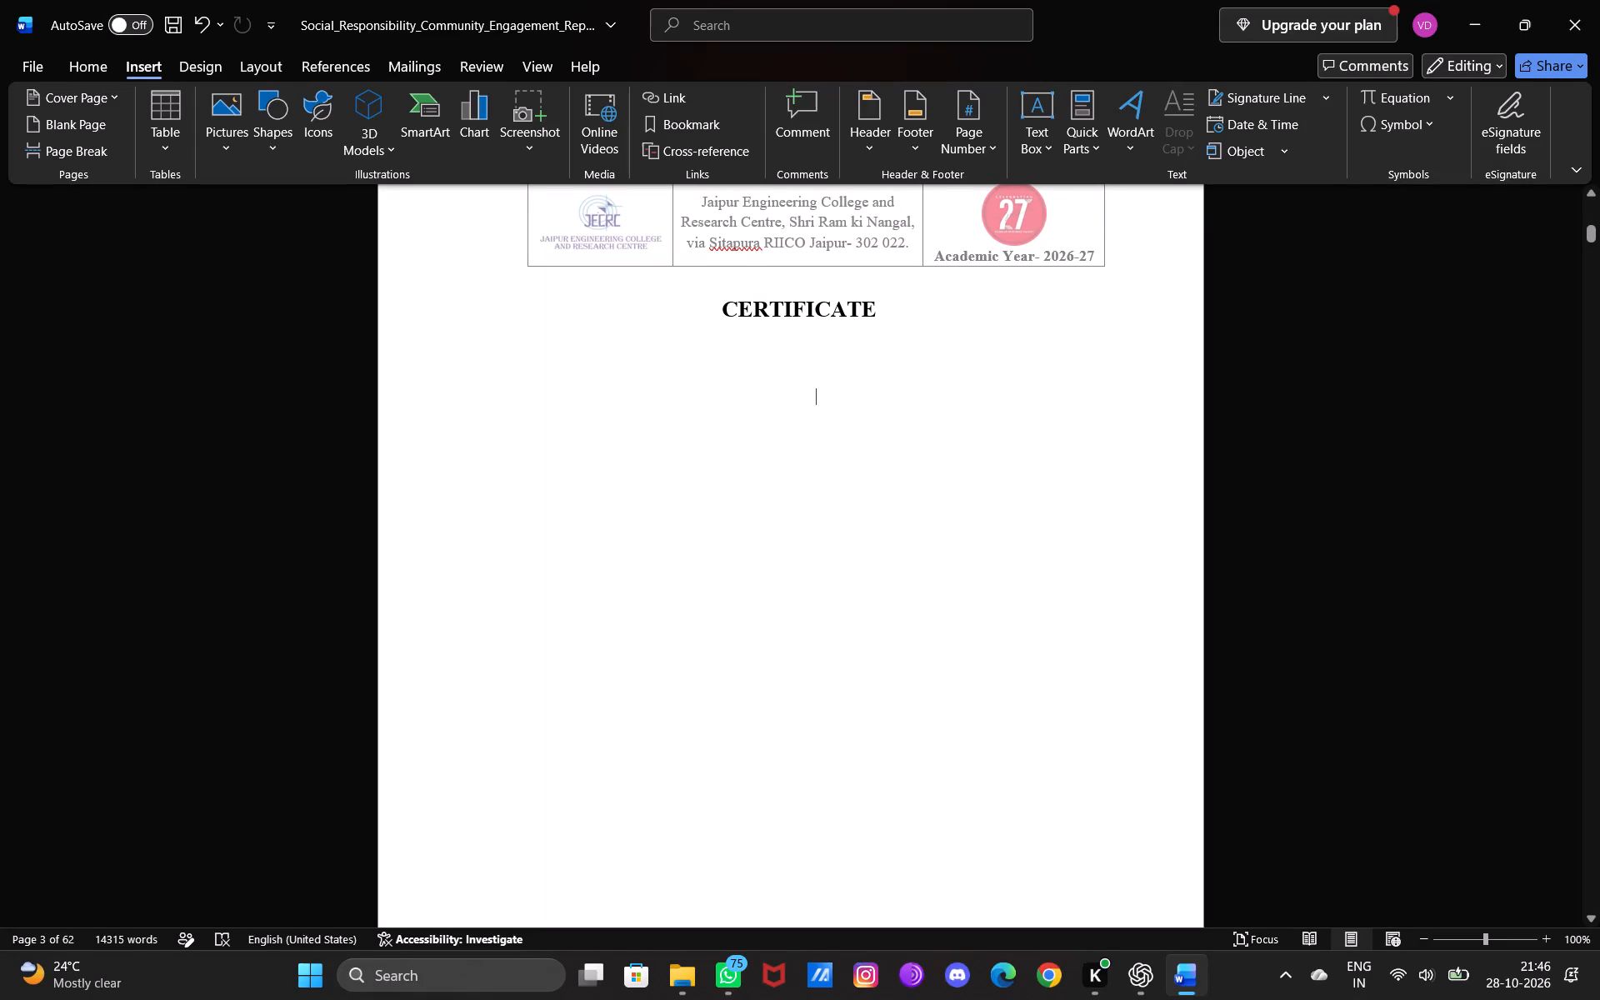
Insert the FOUNDATION CERTIFICATE picture from the Downloads folder below the CERTIFICATE heading.
{"action": "left_click", "coordinate": [228, 143]}
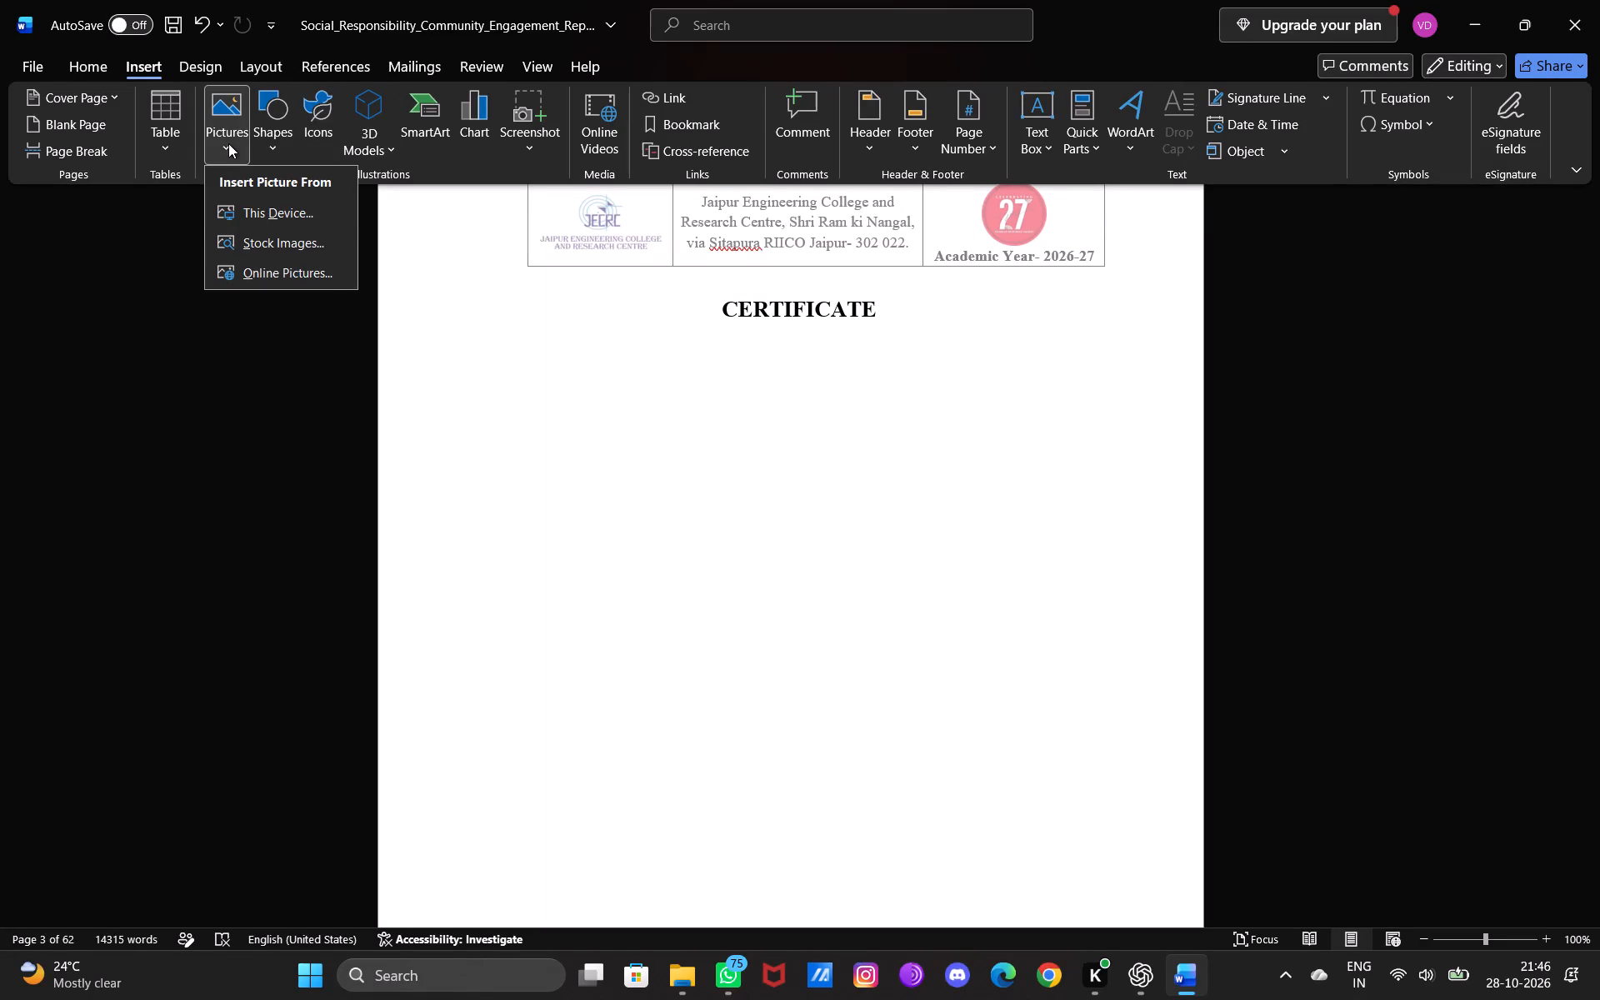
{"action": "left_click", "coordinate": [246, 210]}
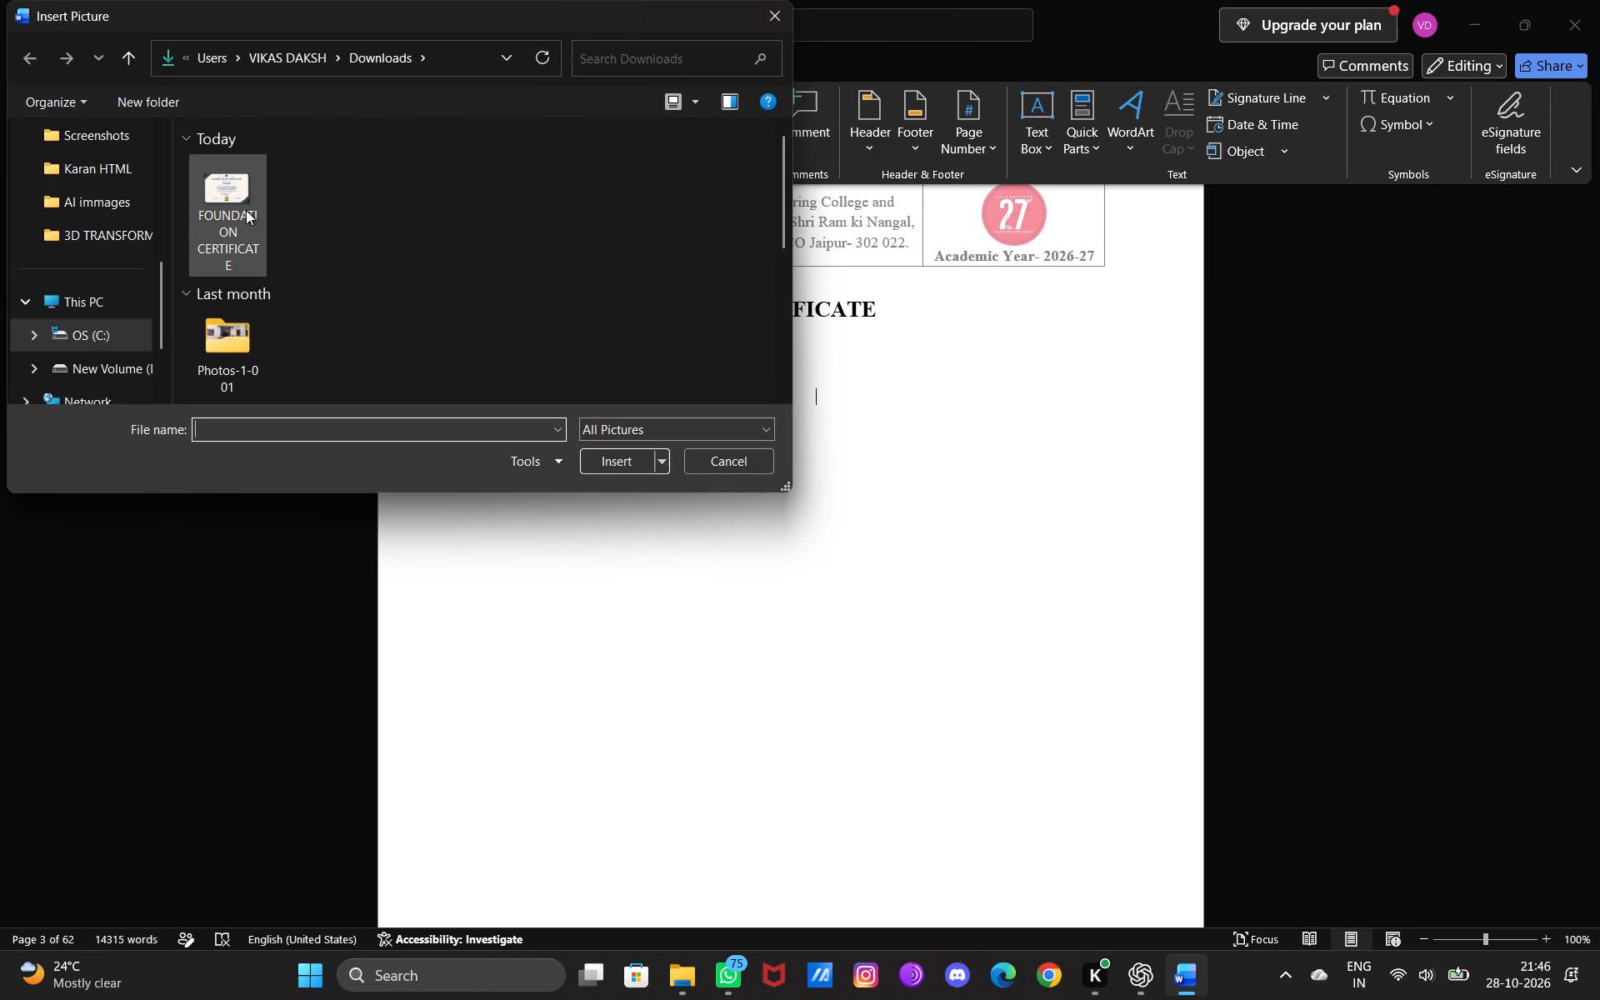
{"action": "left_click", "coordinate": [246, 210]}
{"action": "left_click", "coordinate": [618, 461]}
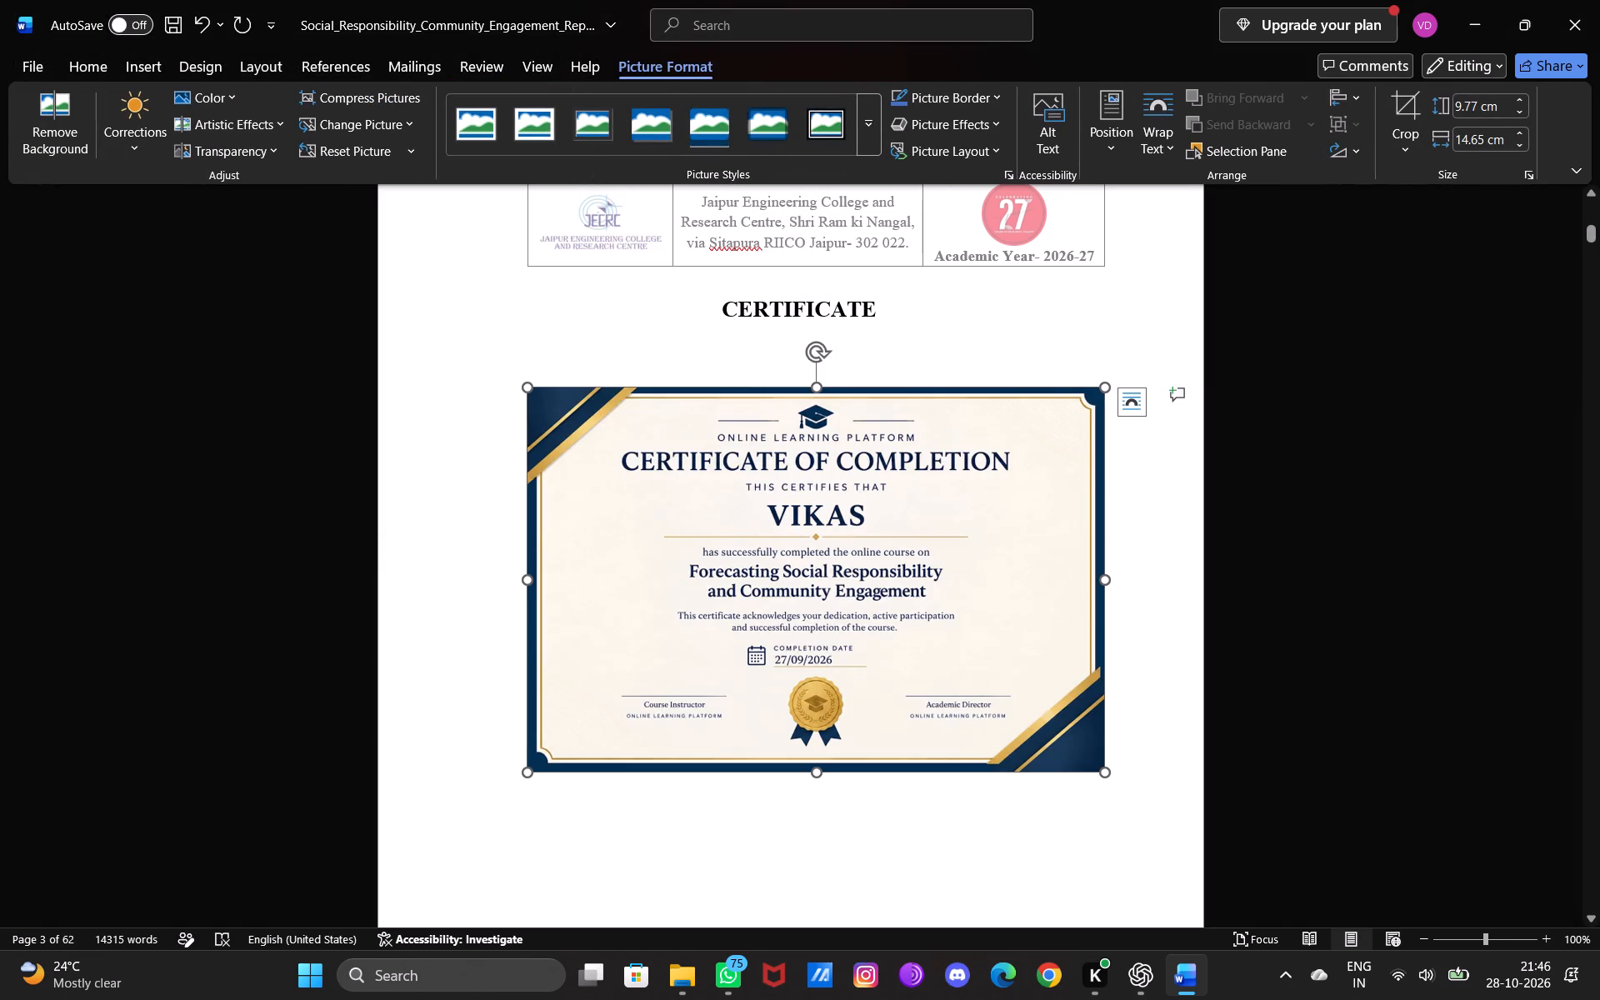
Resize the certificate picture freehand to about 11.11 cm high and 14.88 cm wide.
{"action": "scroll", "coordinate": [1197, 621], "scroll_direction": "down", "scroll_amount": 1}
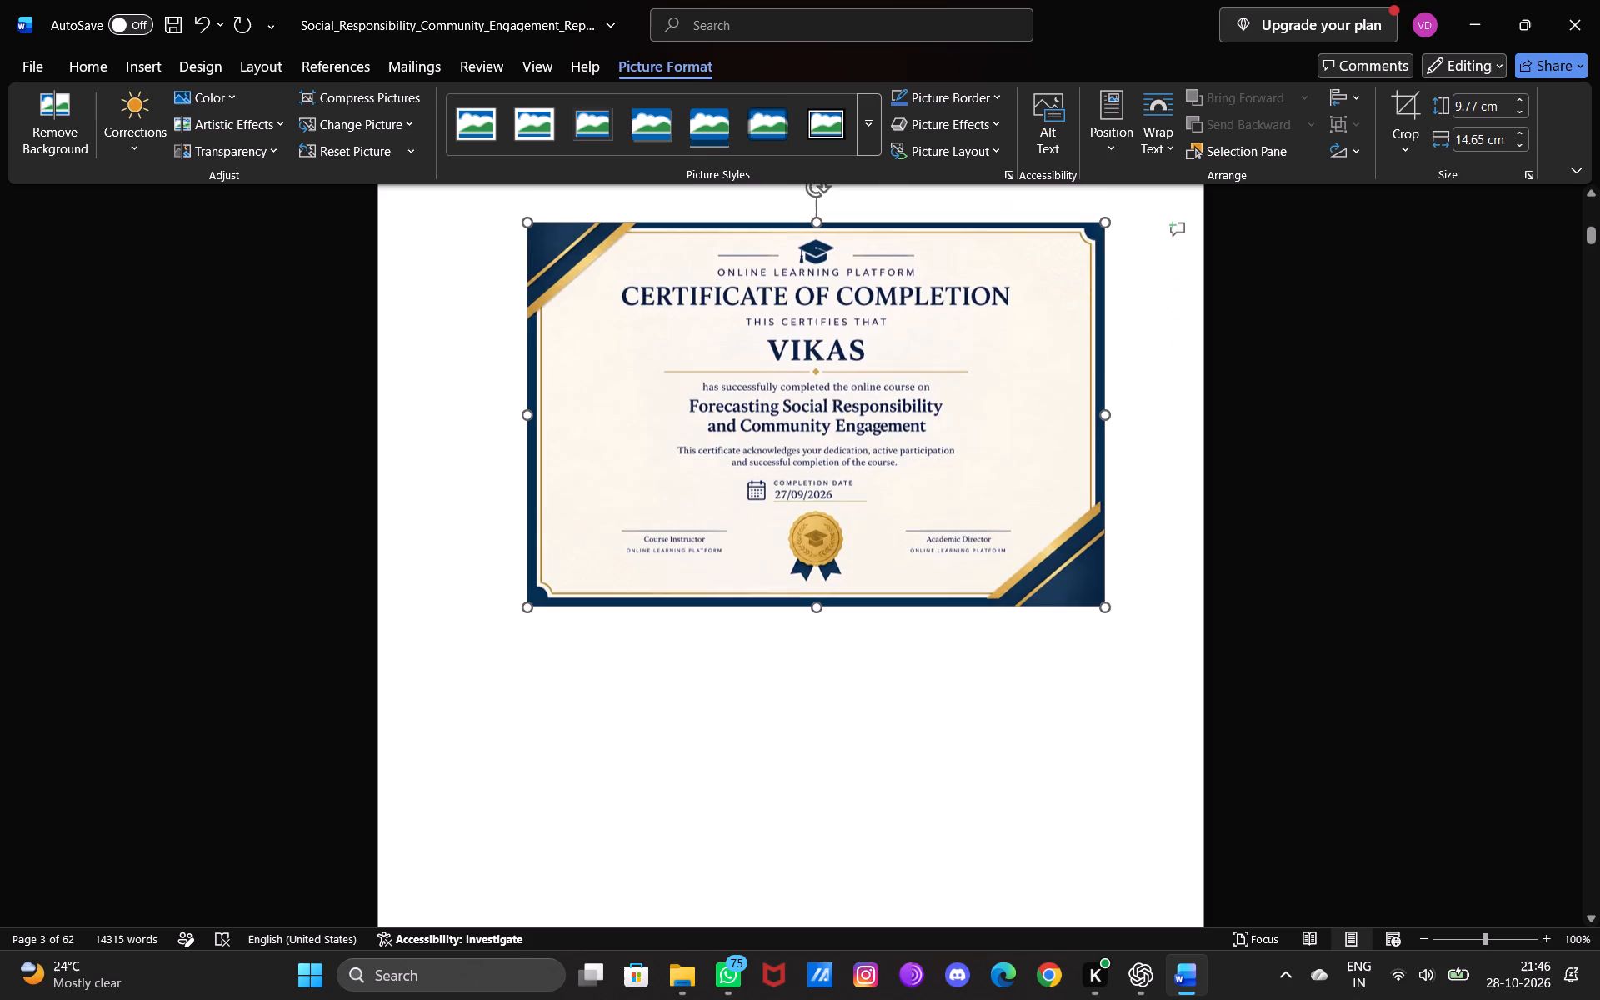
{"action": "scroll", "coordinate": [1197, 621], "scroll_direction": "down", "scroll_amount": 1}
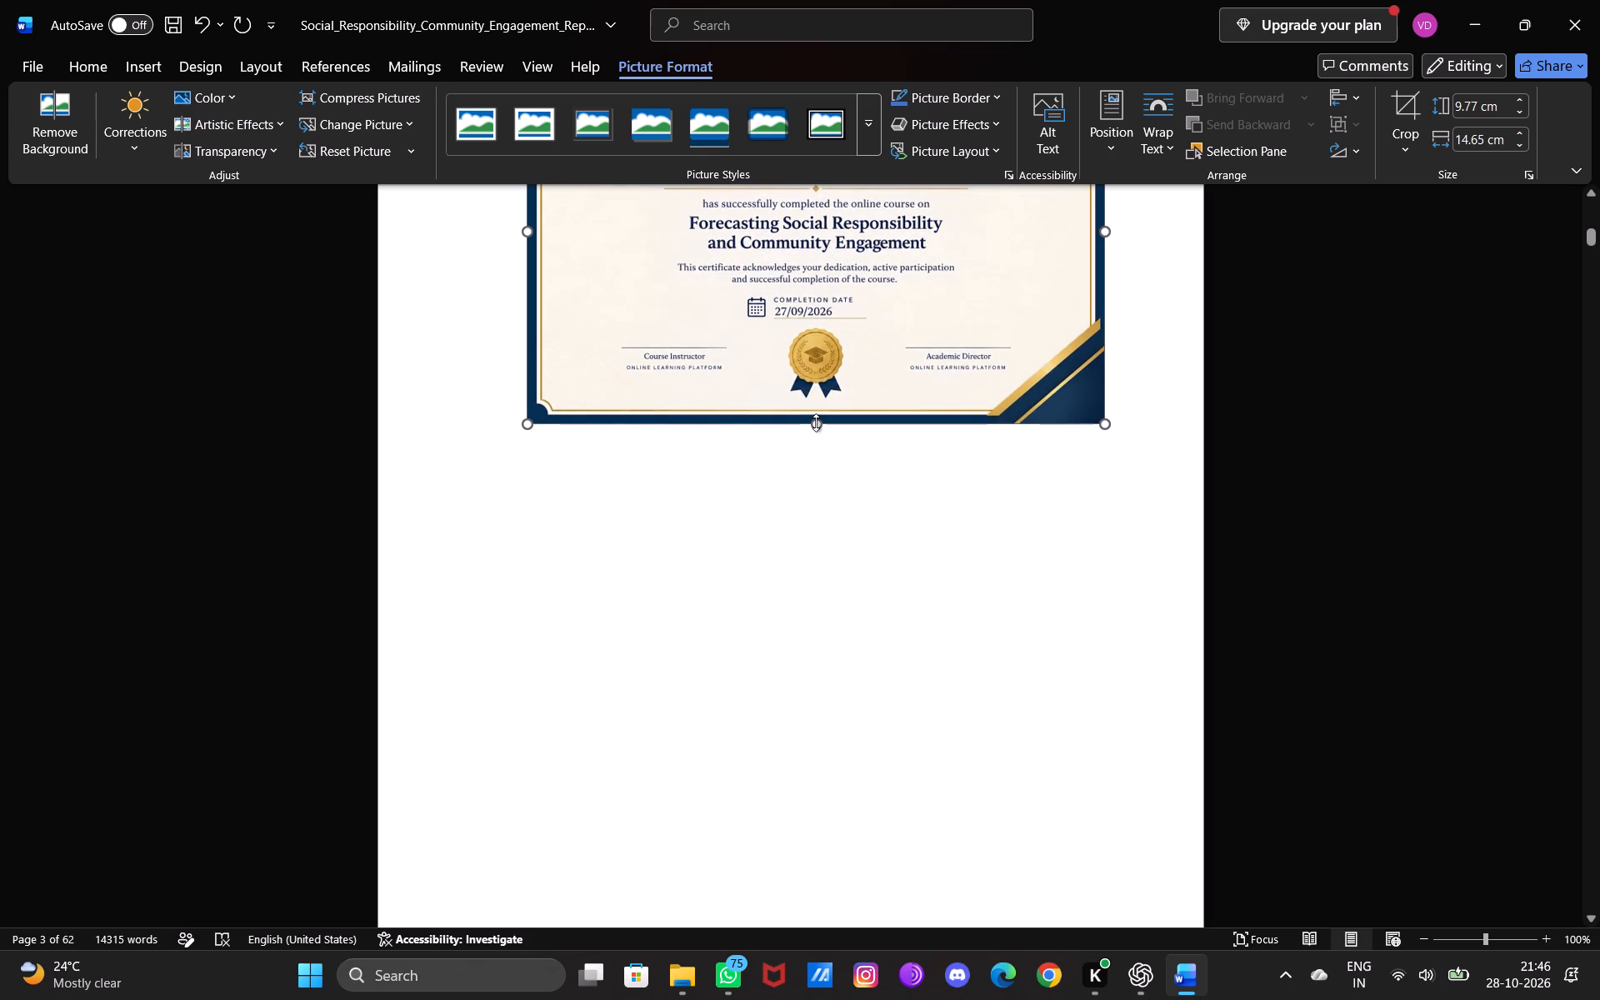
{"action": "left_click_drag", "start_coordinate": [816, 422], "coordinate": [816, 598]}
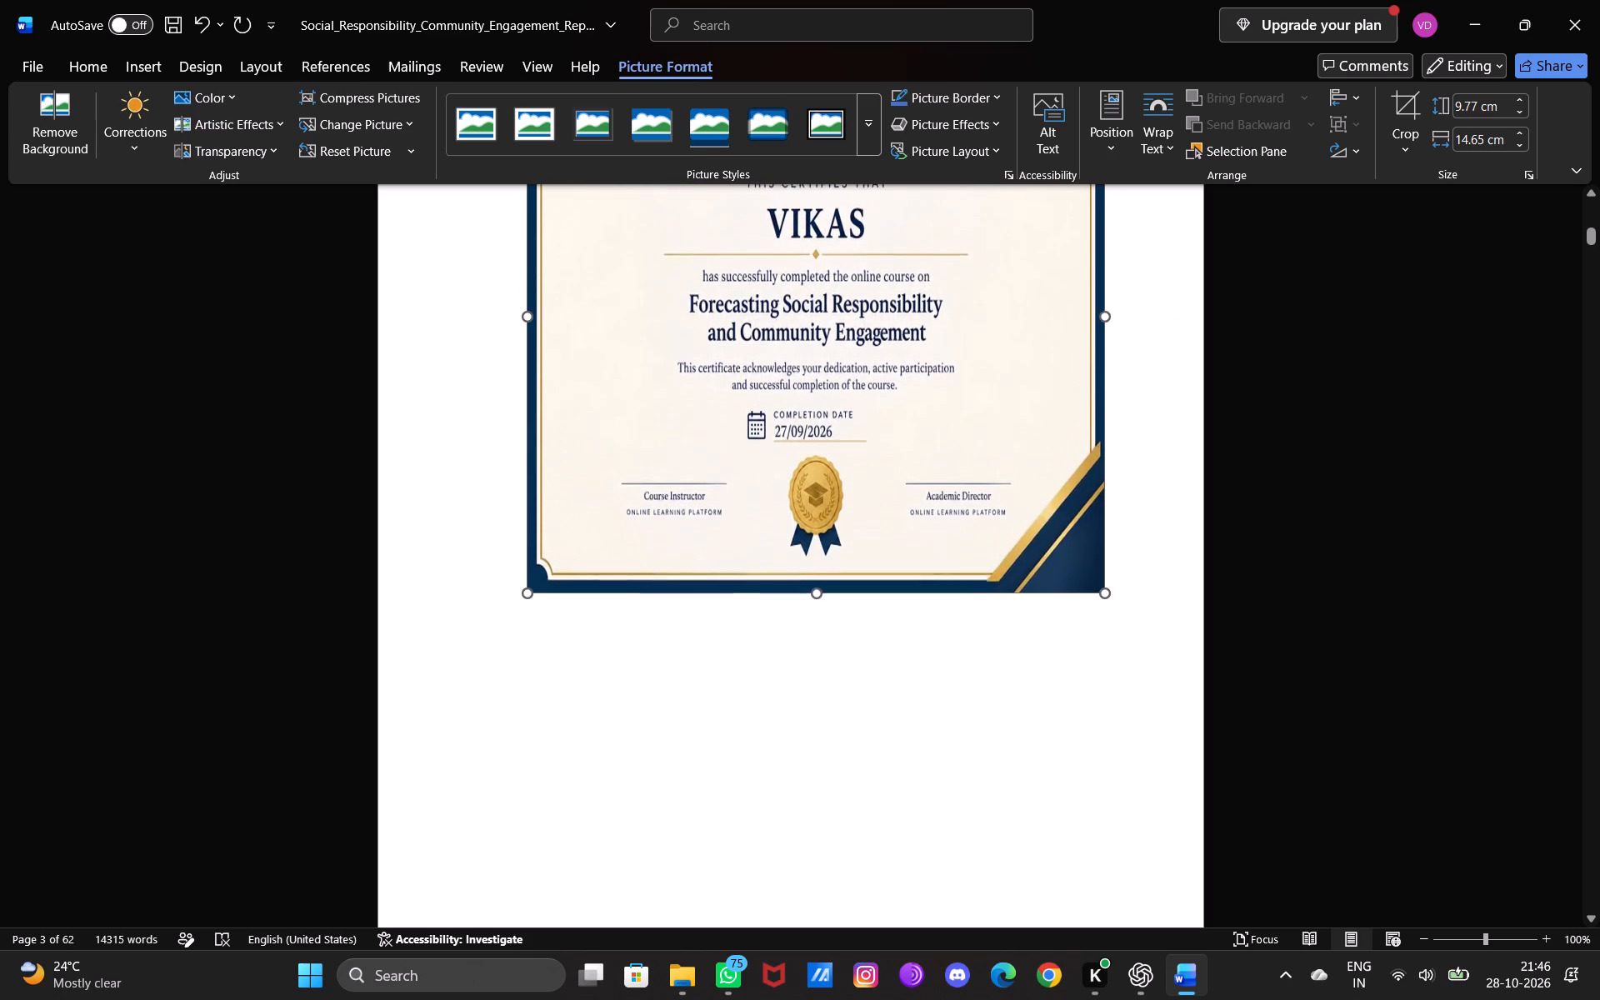
{"action": "left_click_drag", "start_coordinate": [816, 598], "coordinate": [816, 630]}
{"action": "scroll", "coordinate": [1181, 381], "scroll_direction": "up", "scroll_amount": 1}
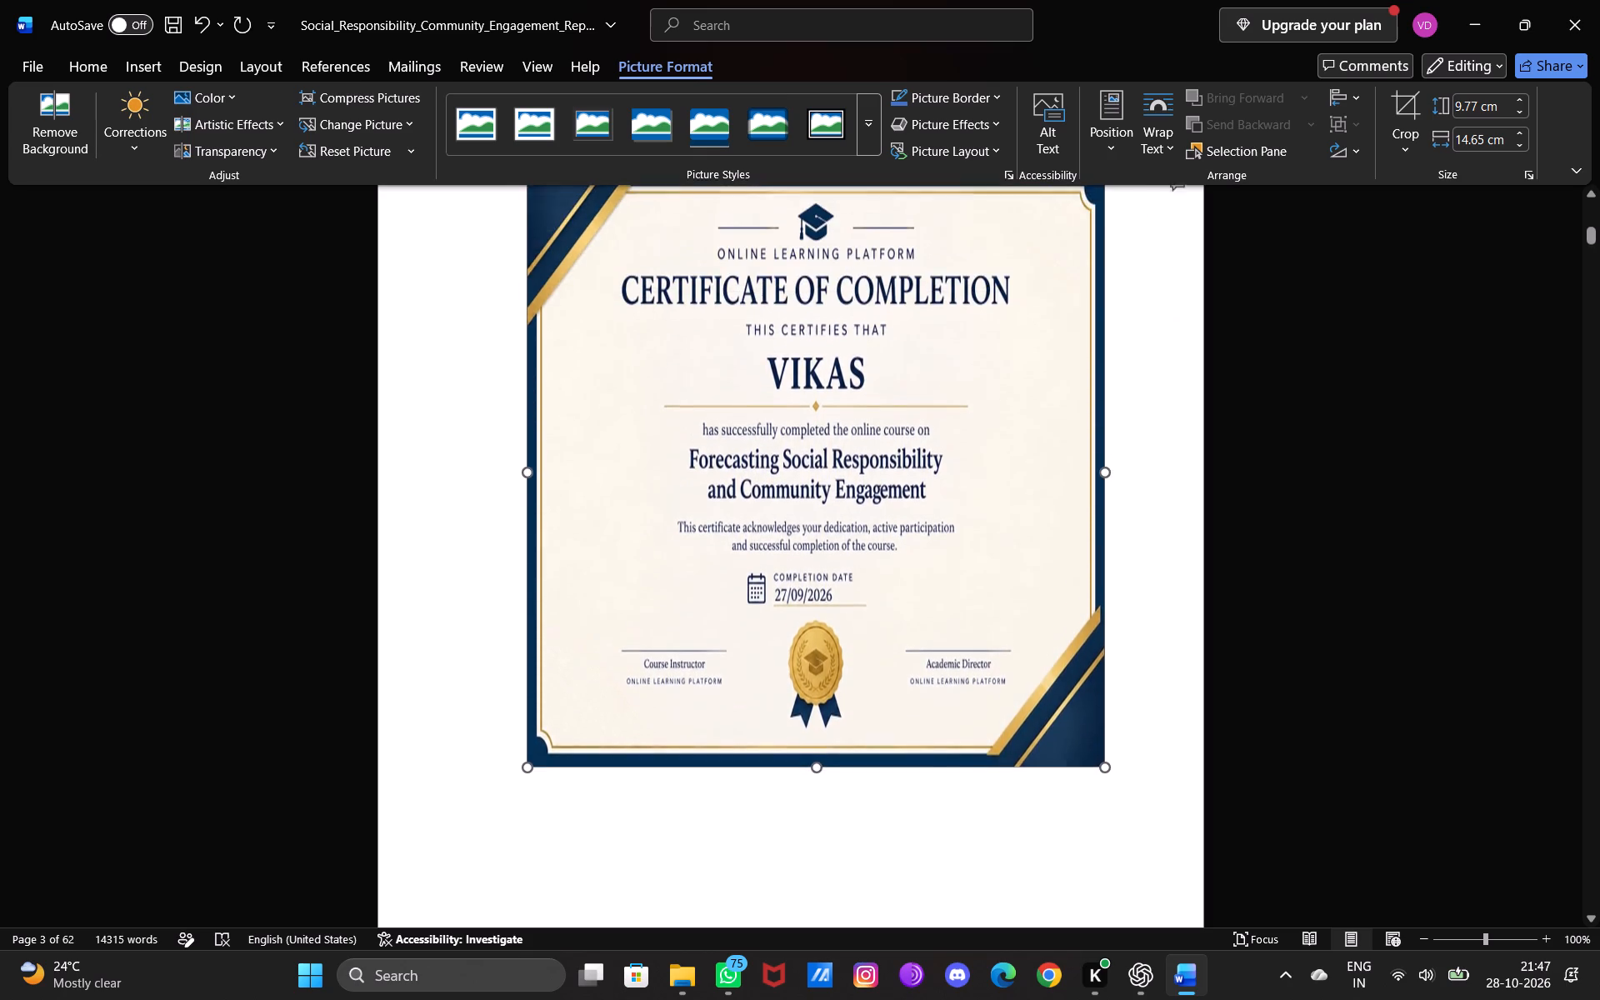
{"action": "scroll", "coordinate": [1181, 381], "scroll_direction": "up", "scroll_amount": 1}
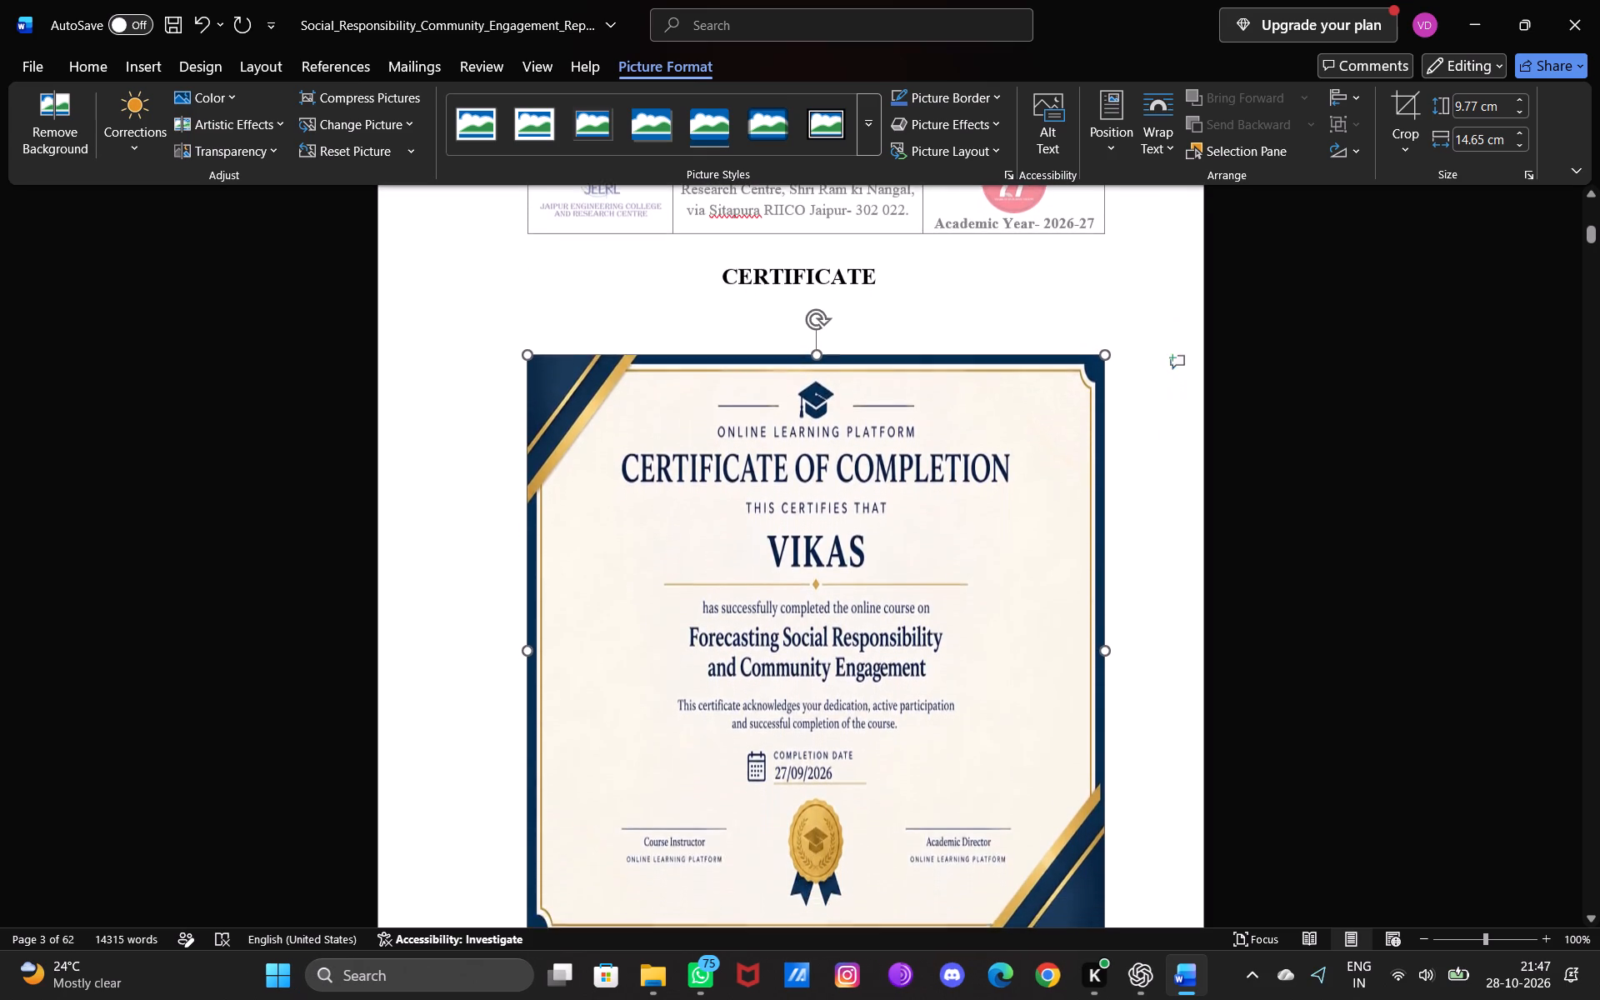
{"action": "left_click_drag", "start_coordinate": [530, 607], "coordinate": [521, 604]}
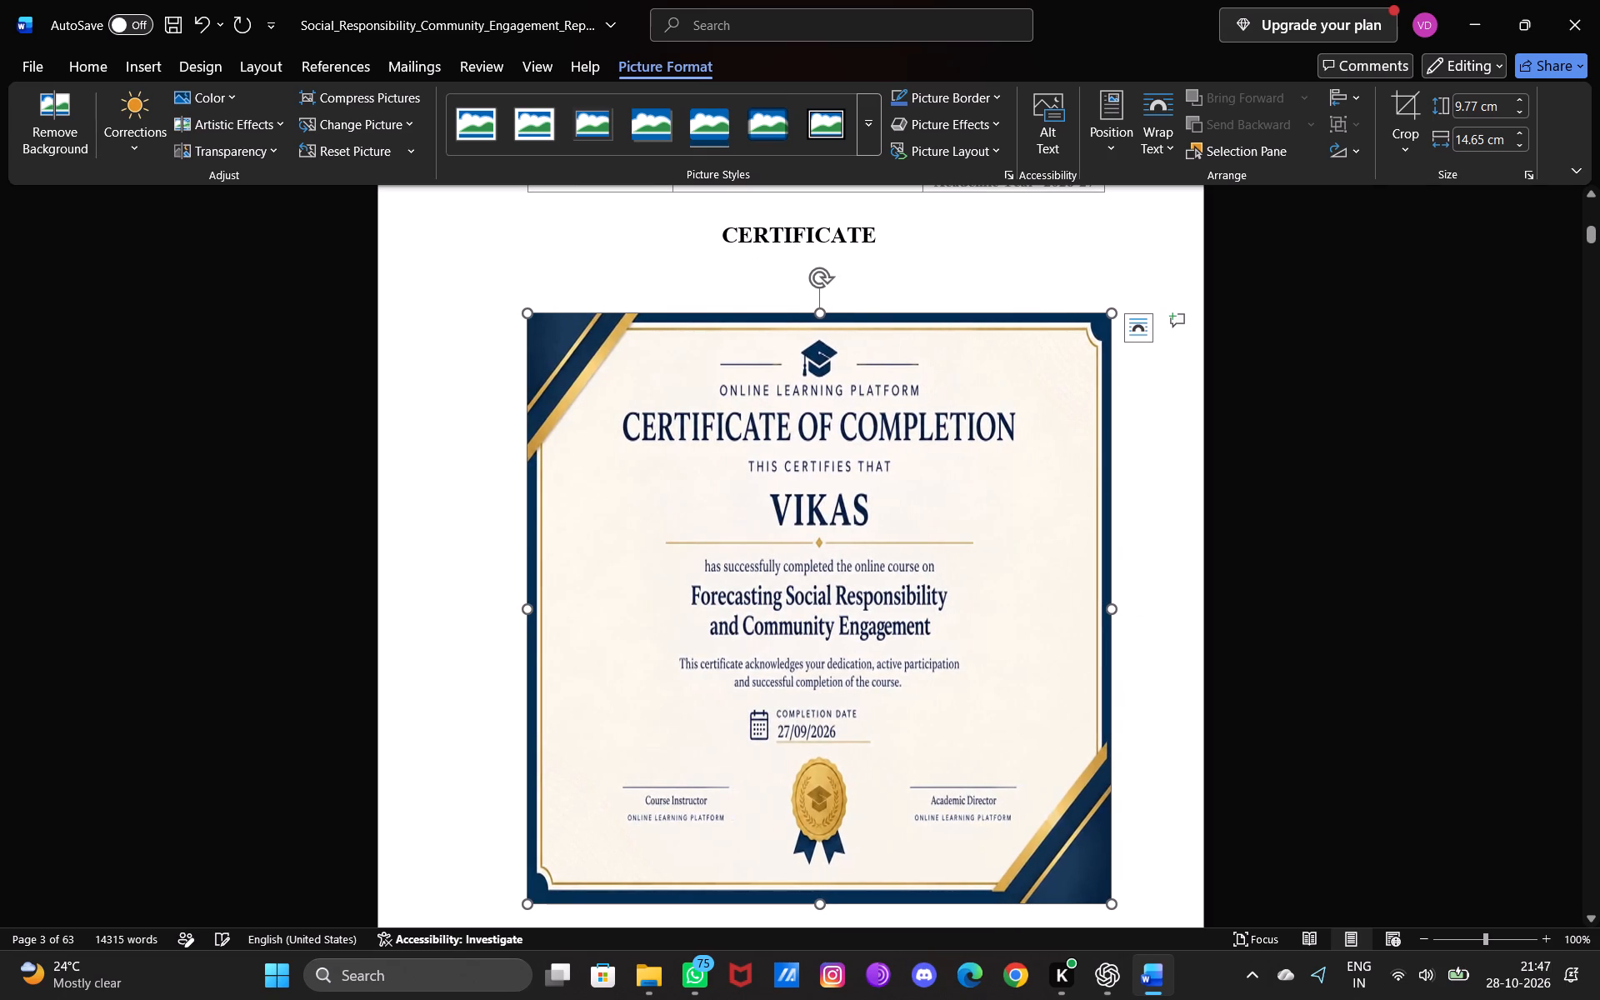
{"action": "left_click", "coordinate": [1117, 611]}
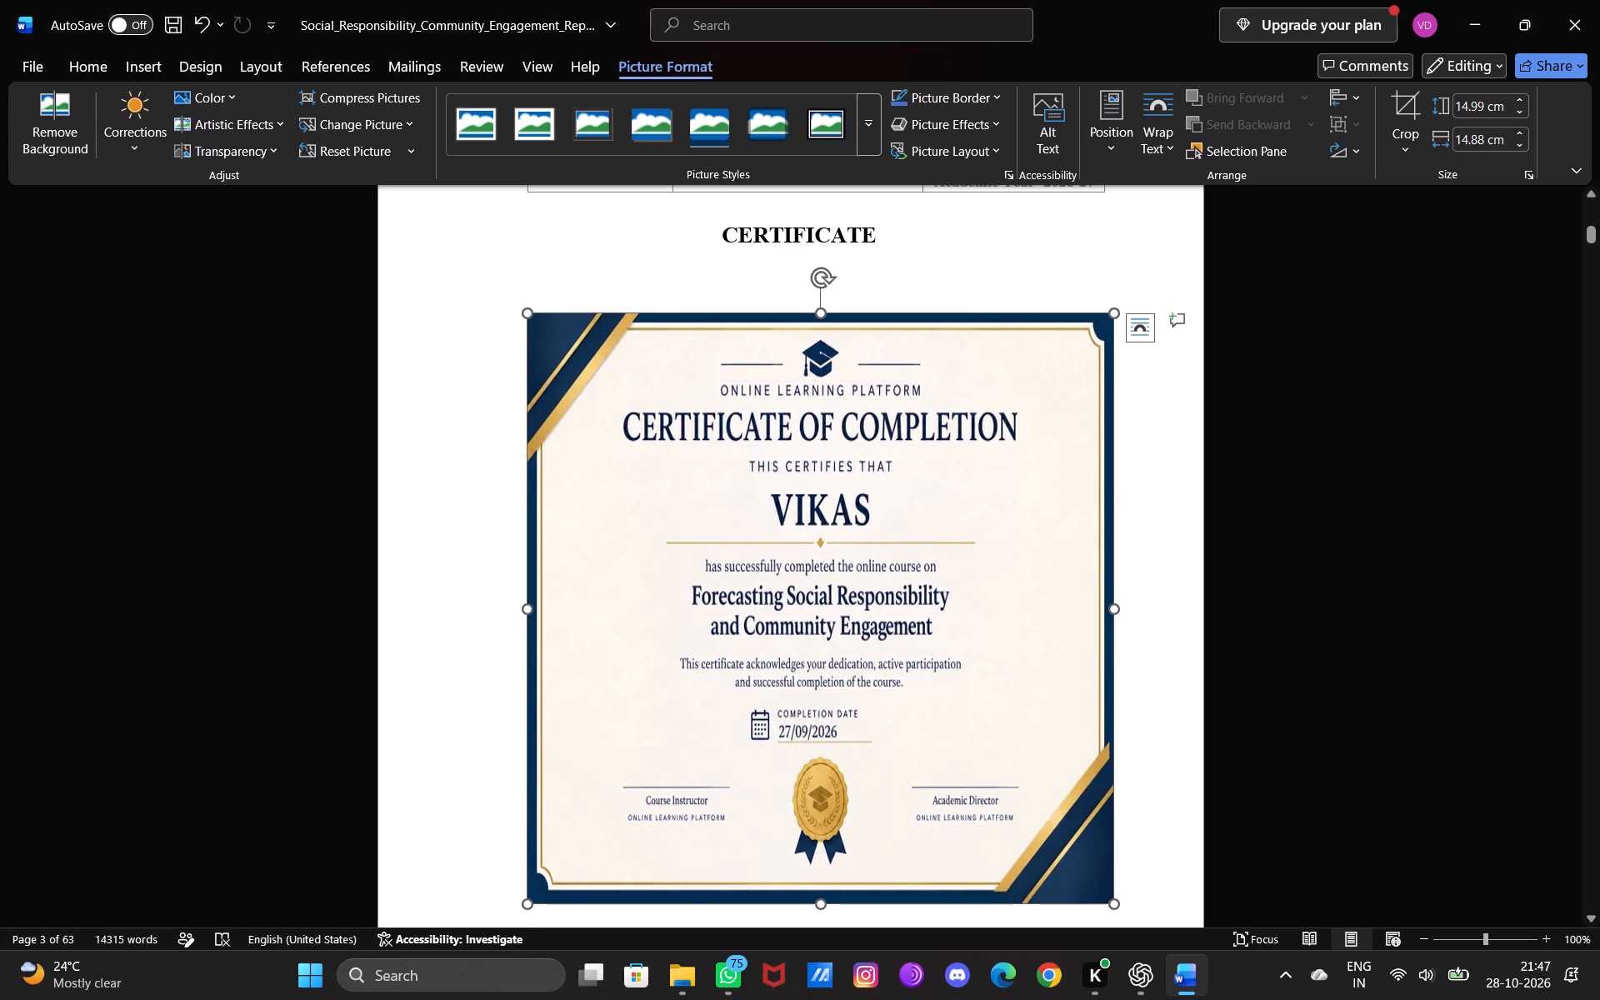
{"action": "left_click_drag", "start_coordinate": [824, 314], "coordinate": [824, 351]}
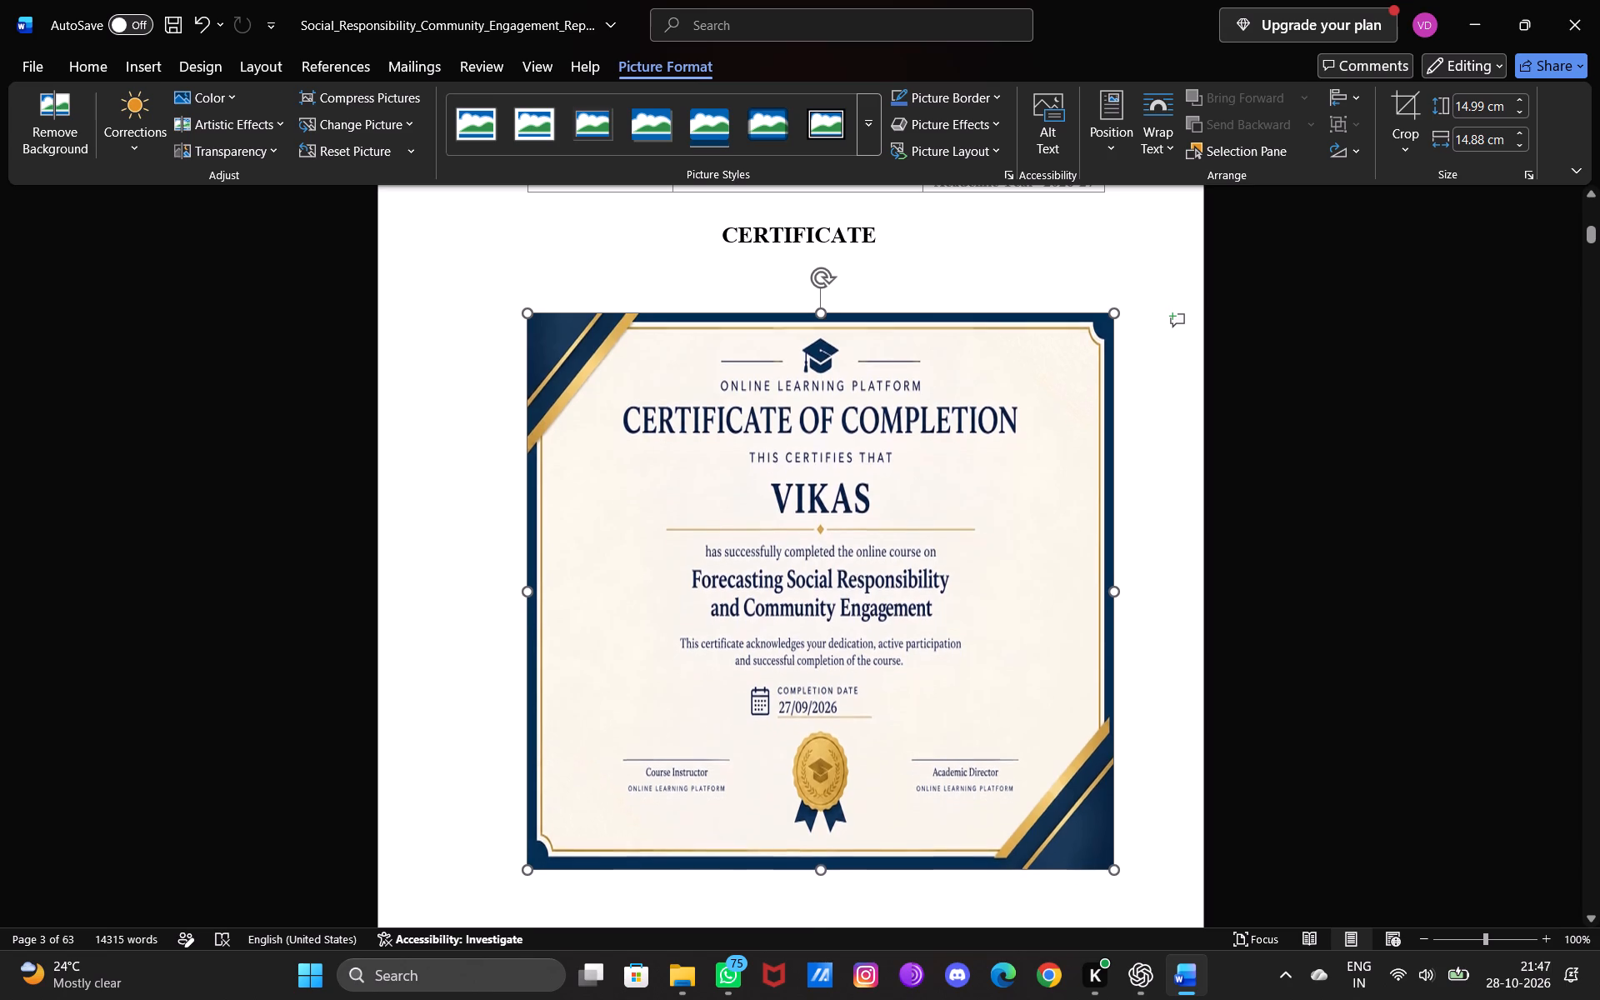
{"action": "left_click_drag", "start_coordinate": [824, 351], "coordinate": [818, 429]}
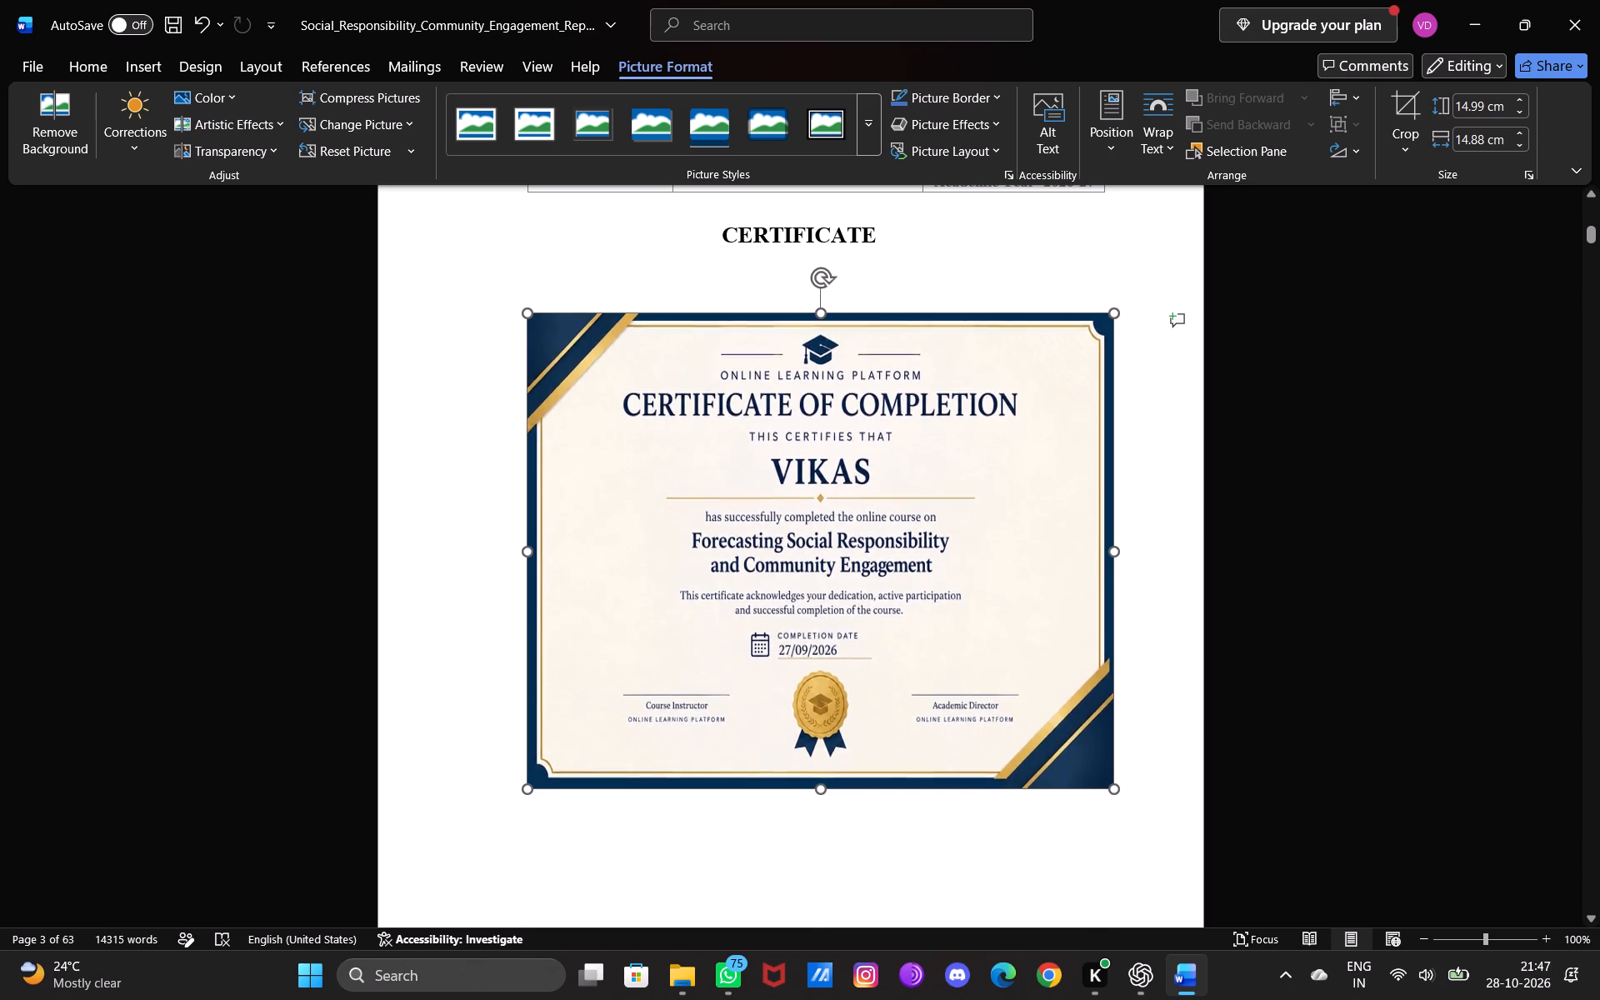
{"action": "left_click_drag", "start_coordinate": [818, 429], "coordinate": [817, 467]}
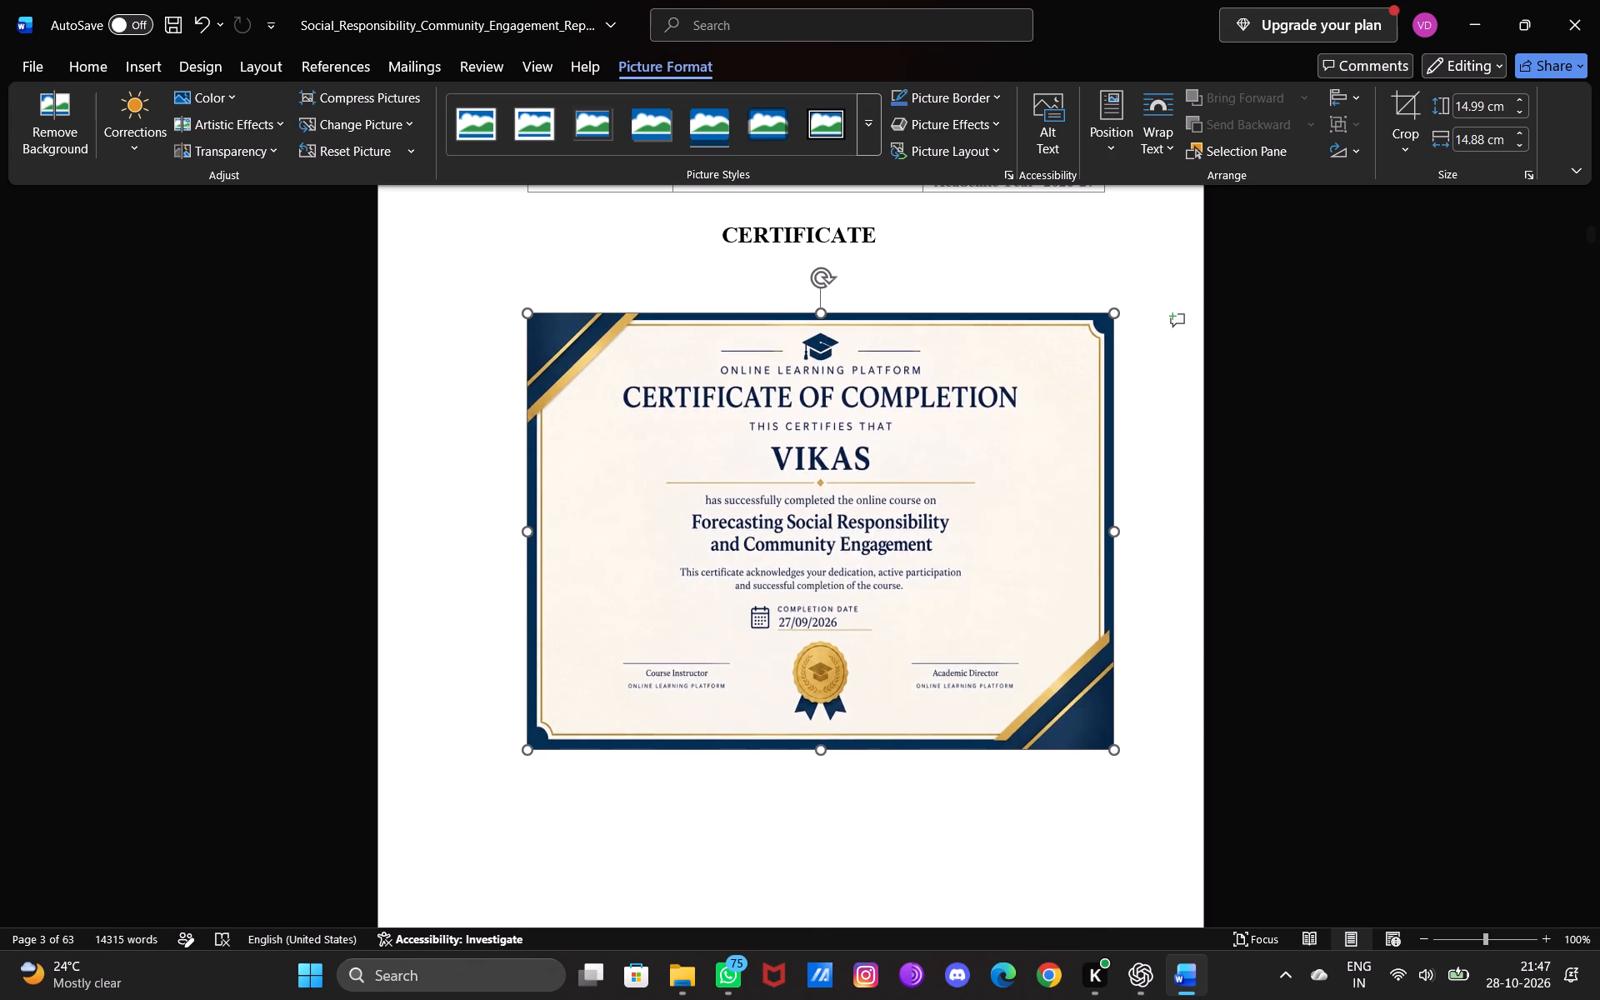
{"action": "left_click_drag", "start_coordinate": [817, 467], "coordinate": [817, 466]}
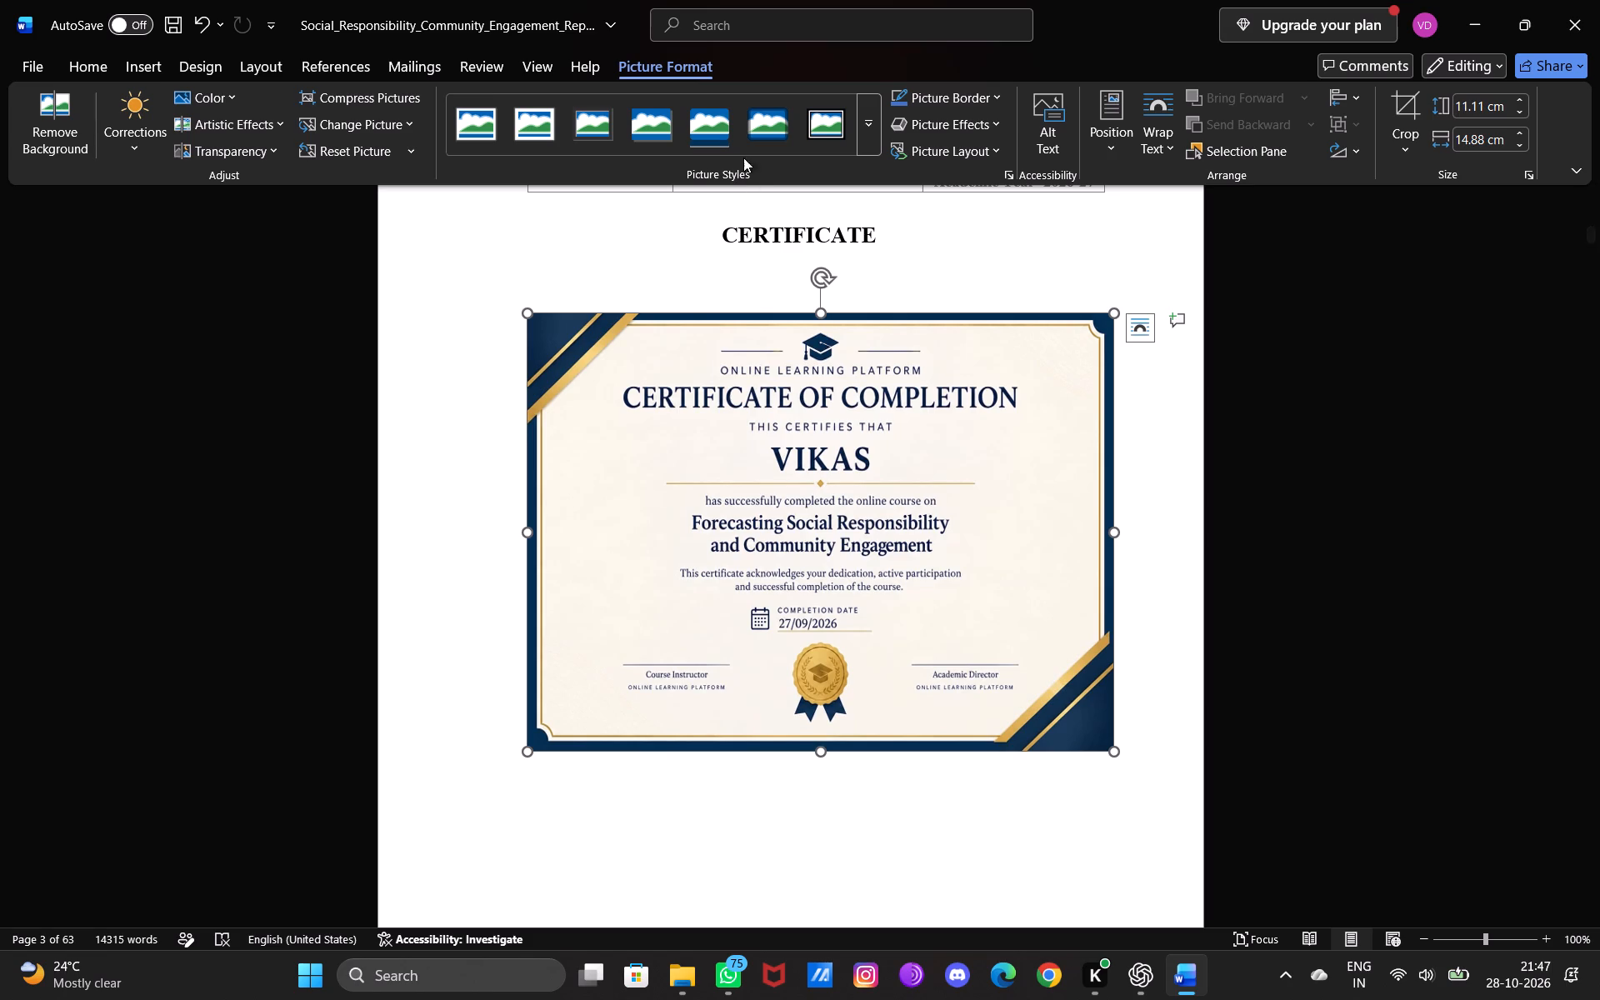
Try other picture styles on the certificate, settling on the plain rectangle with a soft shadow around all its edges.
{"action": "left_click", "coordinate": [819, 121]}
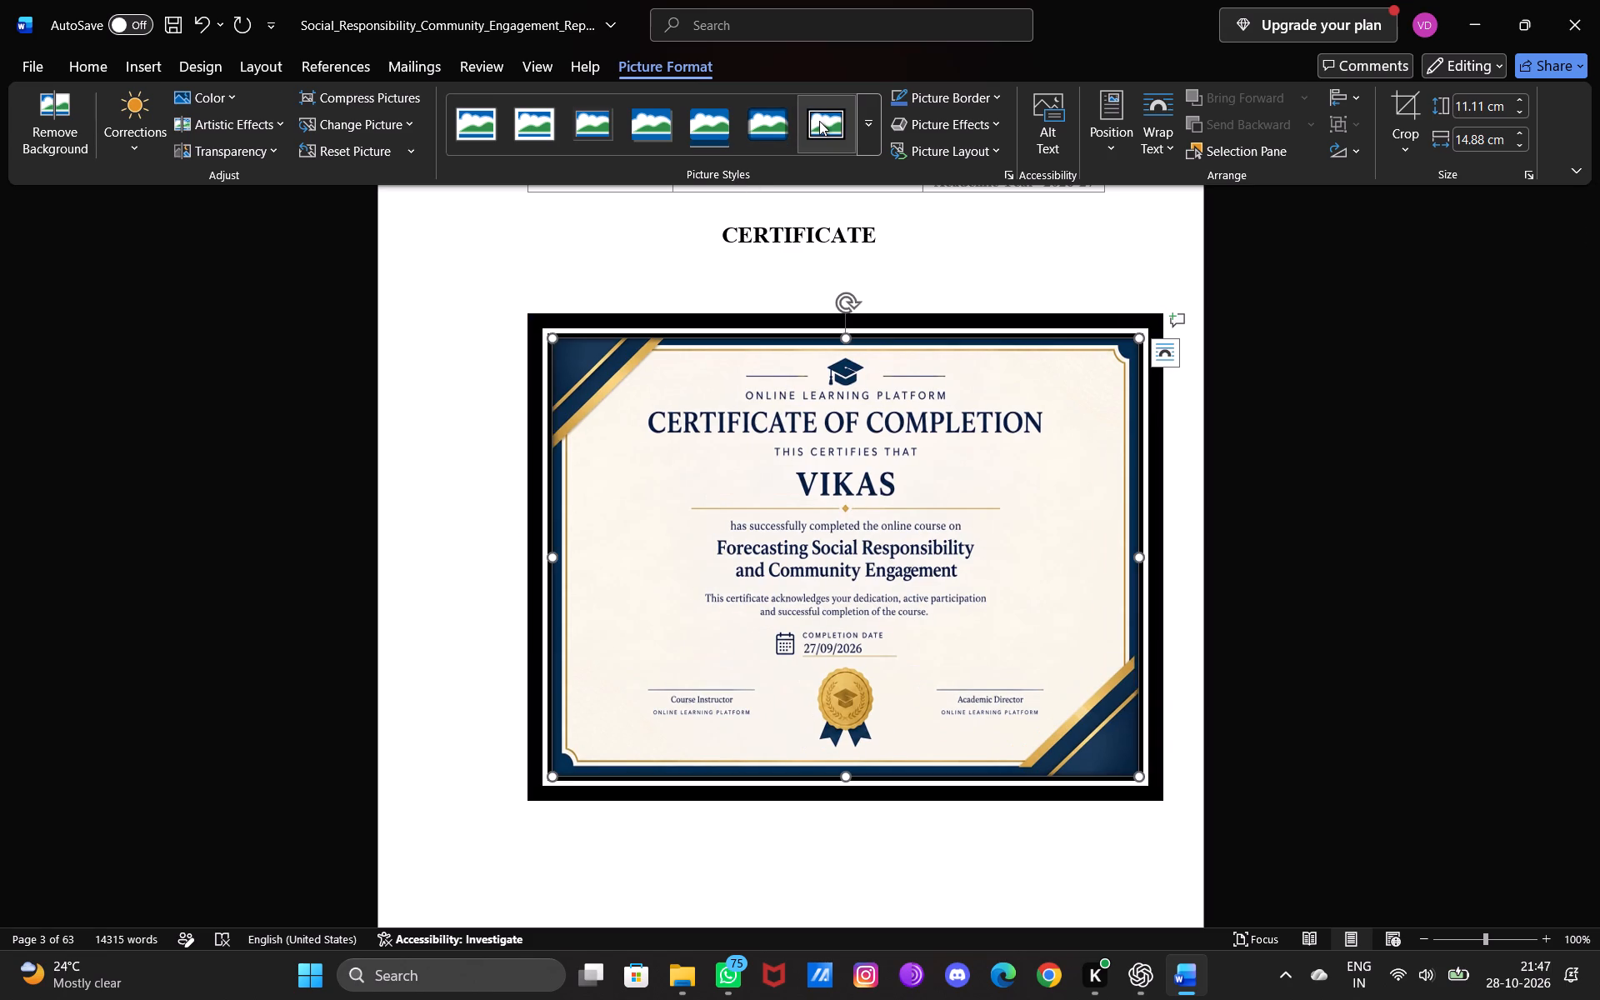
{"action": "left_click", "coordinate": [770, 121]}
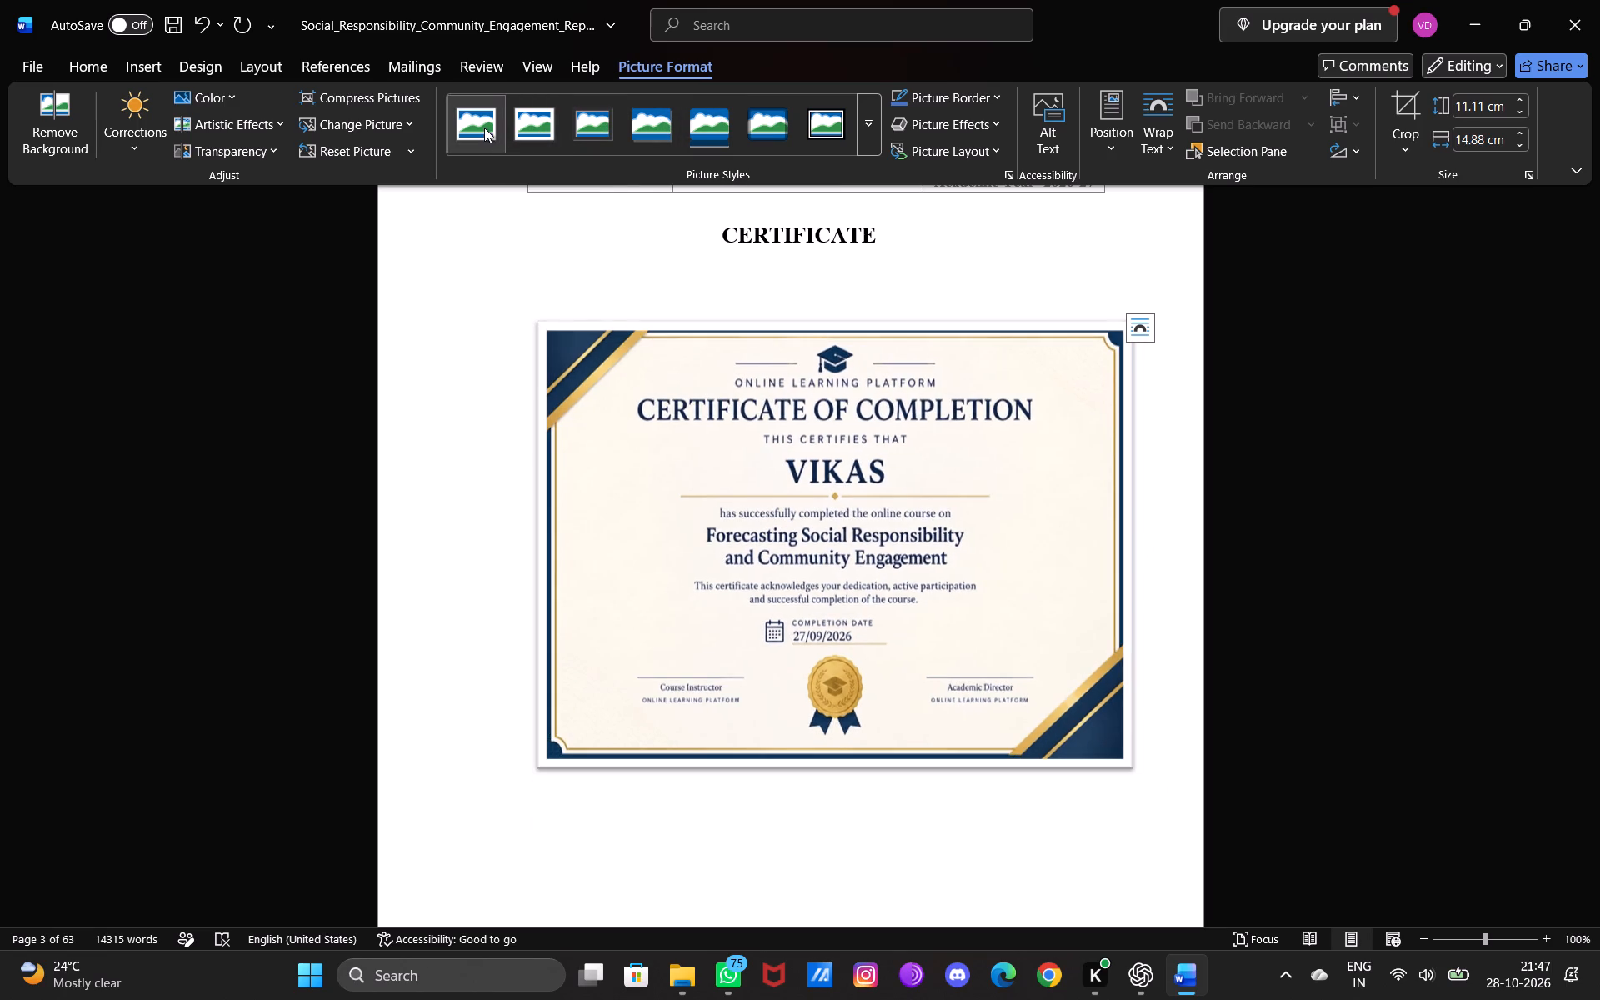
{"action": "left_click", "coordinate": [865, 117]}
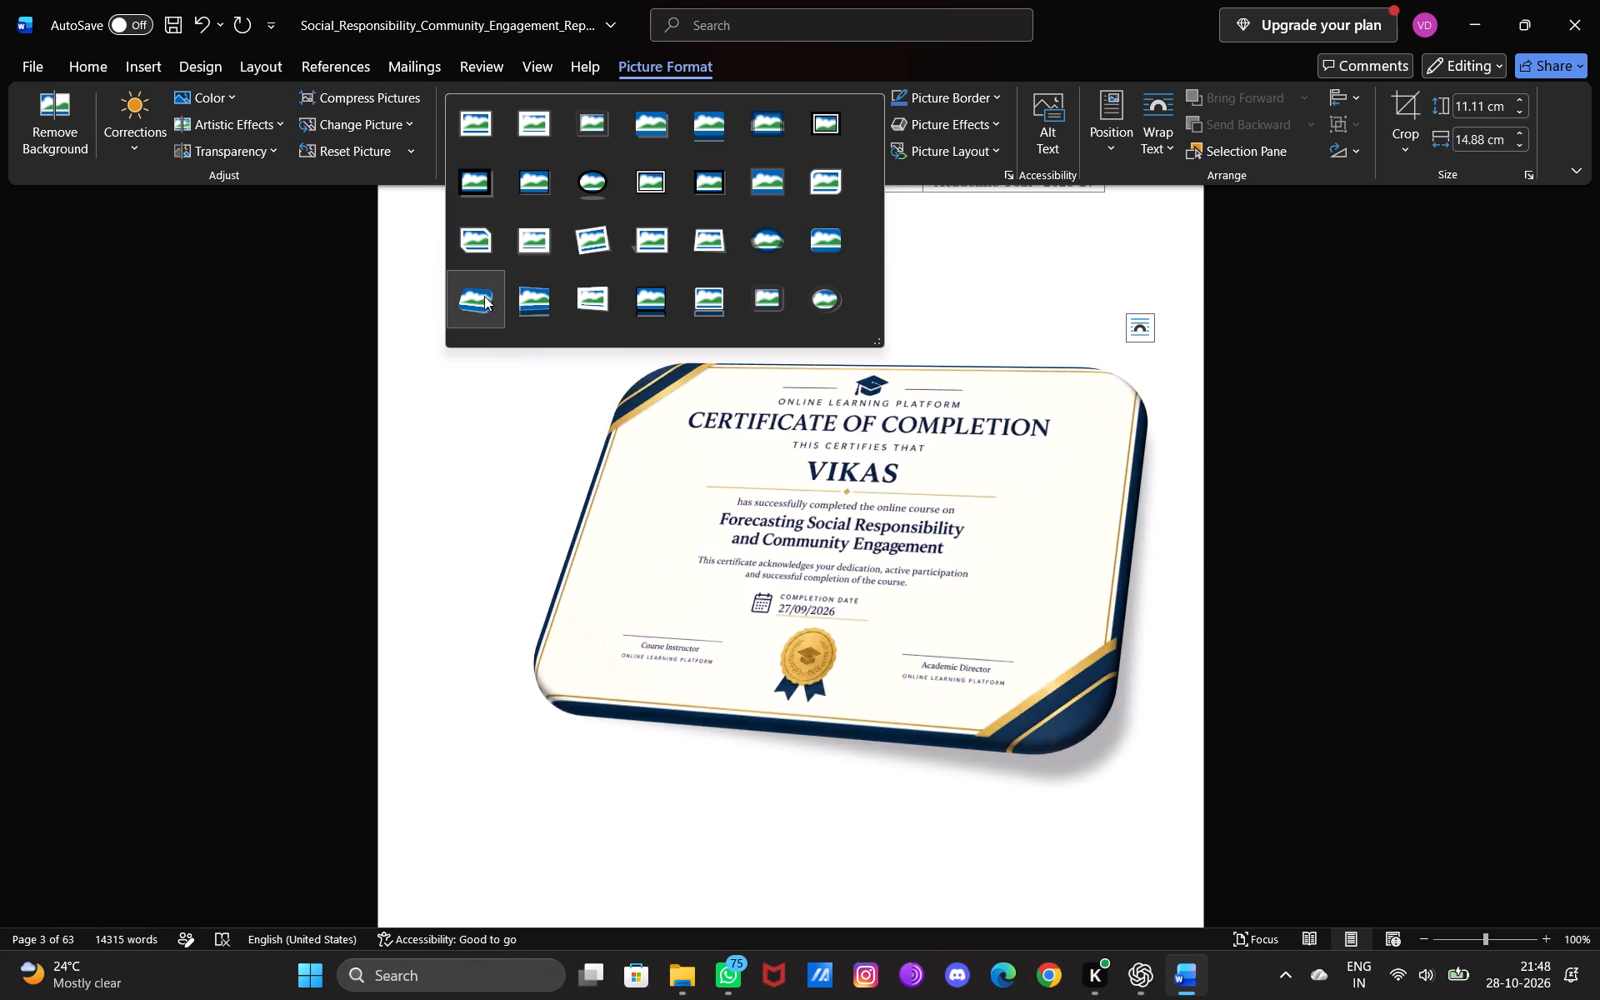
{"action": "left_click", "coordinate": [761, 183]}
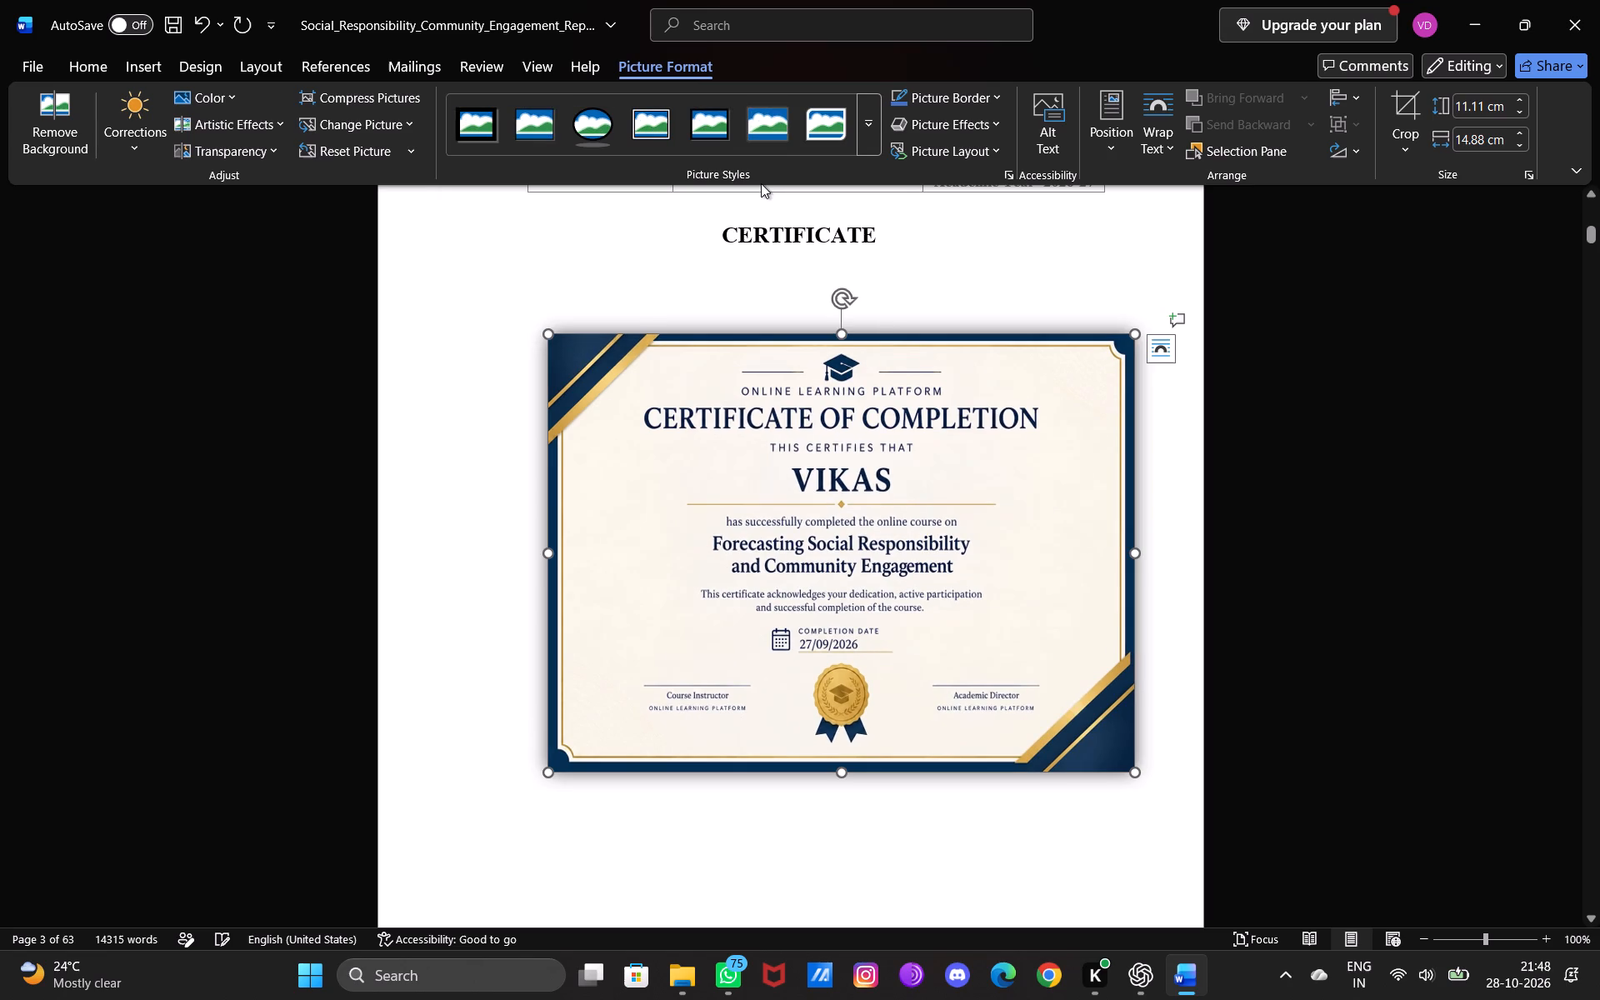
Shrink the certificate picture to about 10.73 cm high and 14.2 cm wide so it fits under the page header.
{"action": "scroll", "coordinate": [957, 305], "scroll_direction": "up", "scroll_amount": 1}
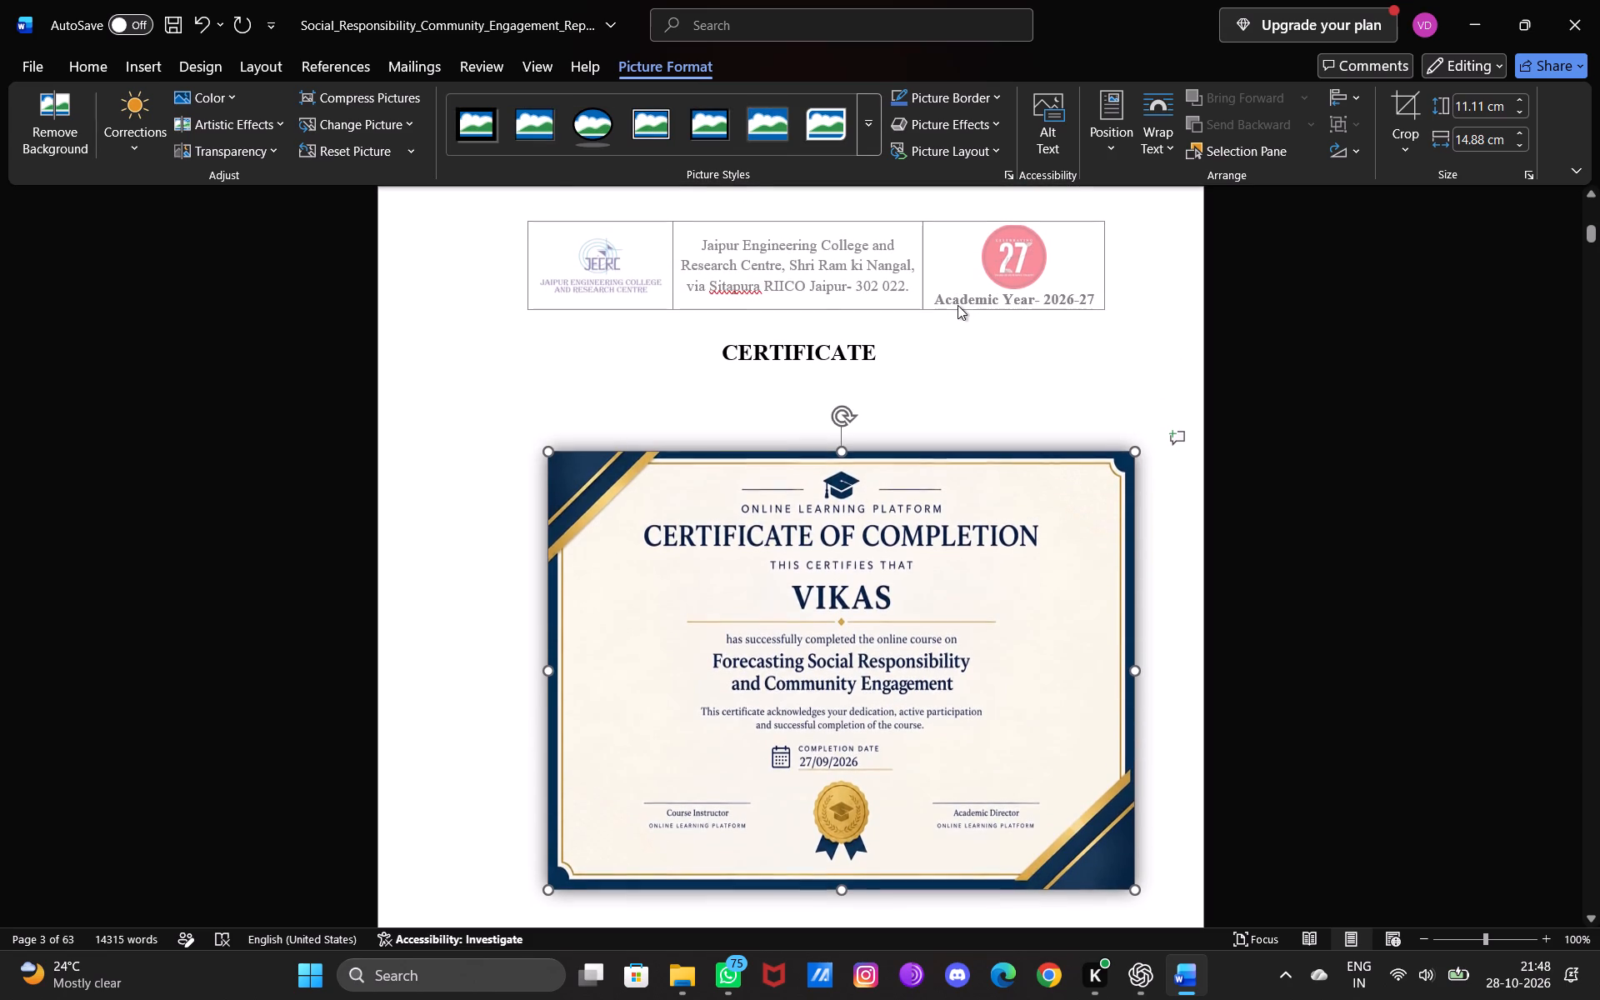
{"action": "scroll", "coordinate": [957, 305], "scroll_direction": "up", "scroll_amount": 1}
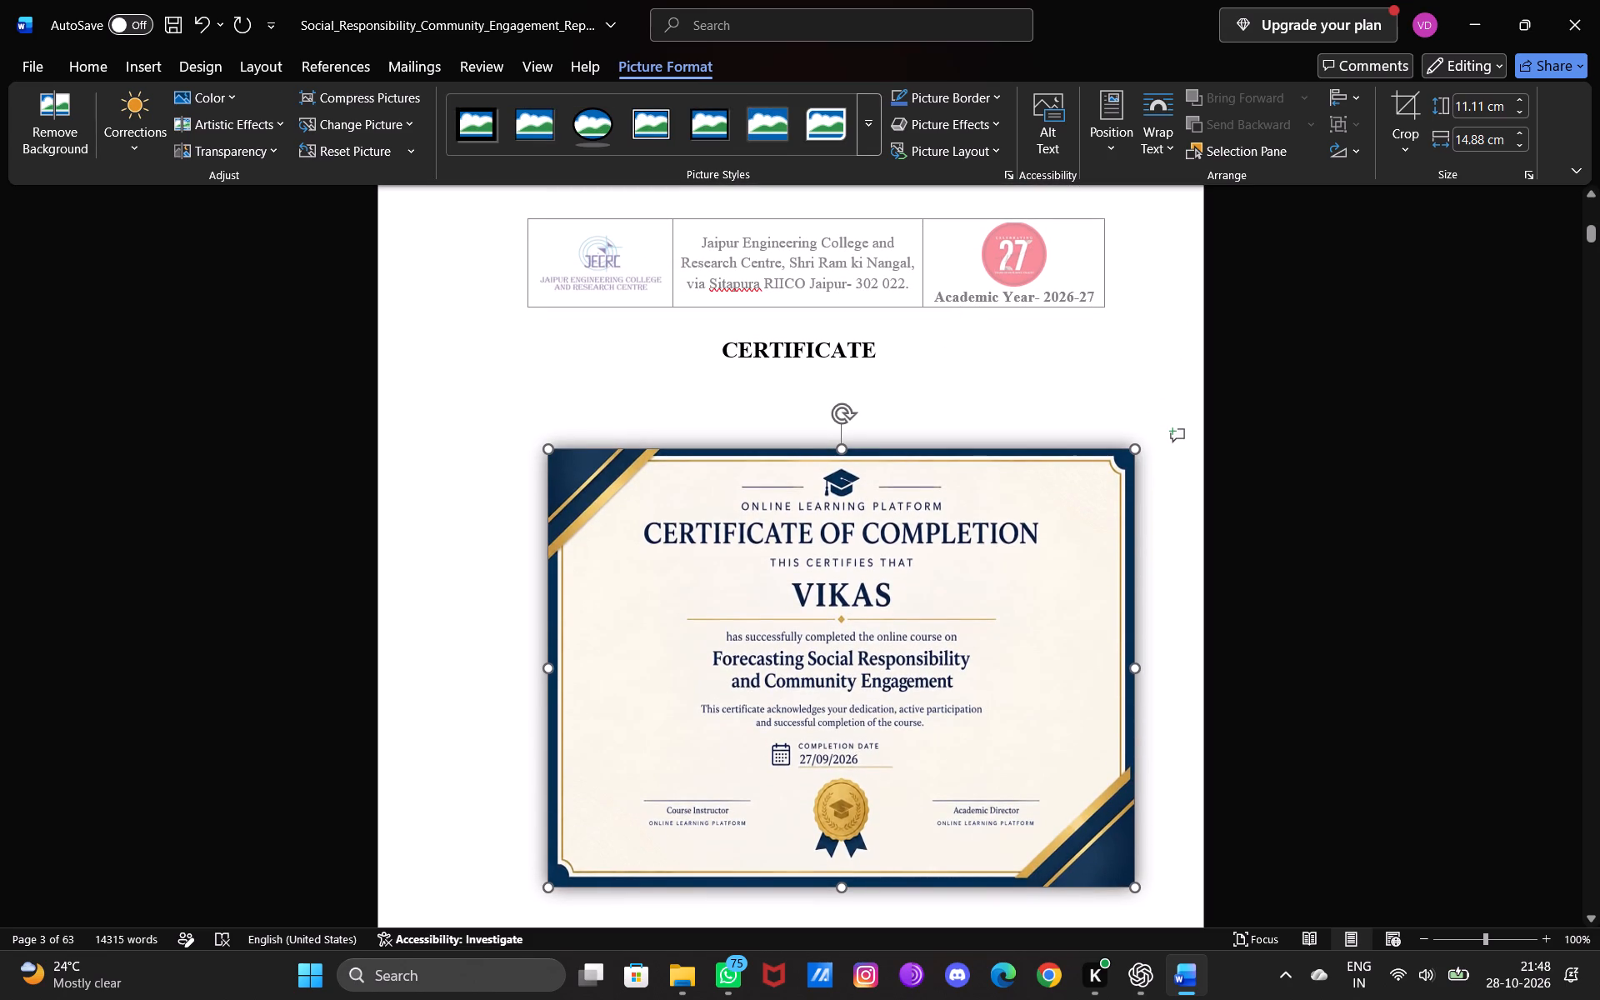
{"action": "left_click_drag", "start_coordinate": [1137, 670], "coordinate": [1113, 667]}
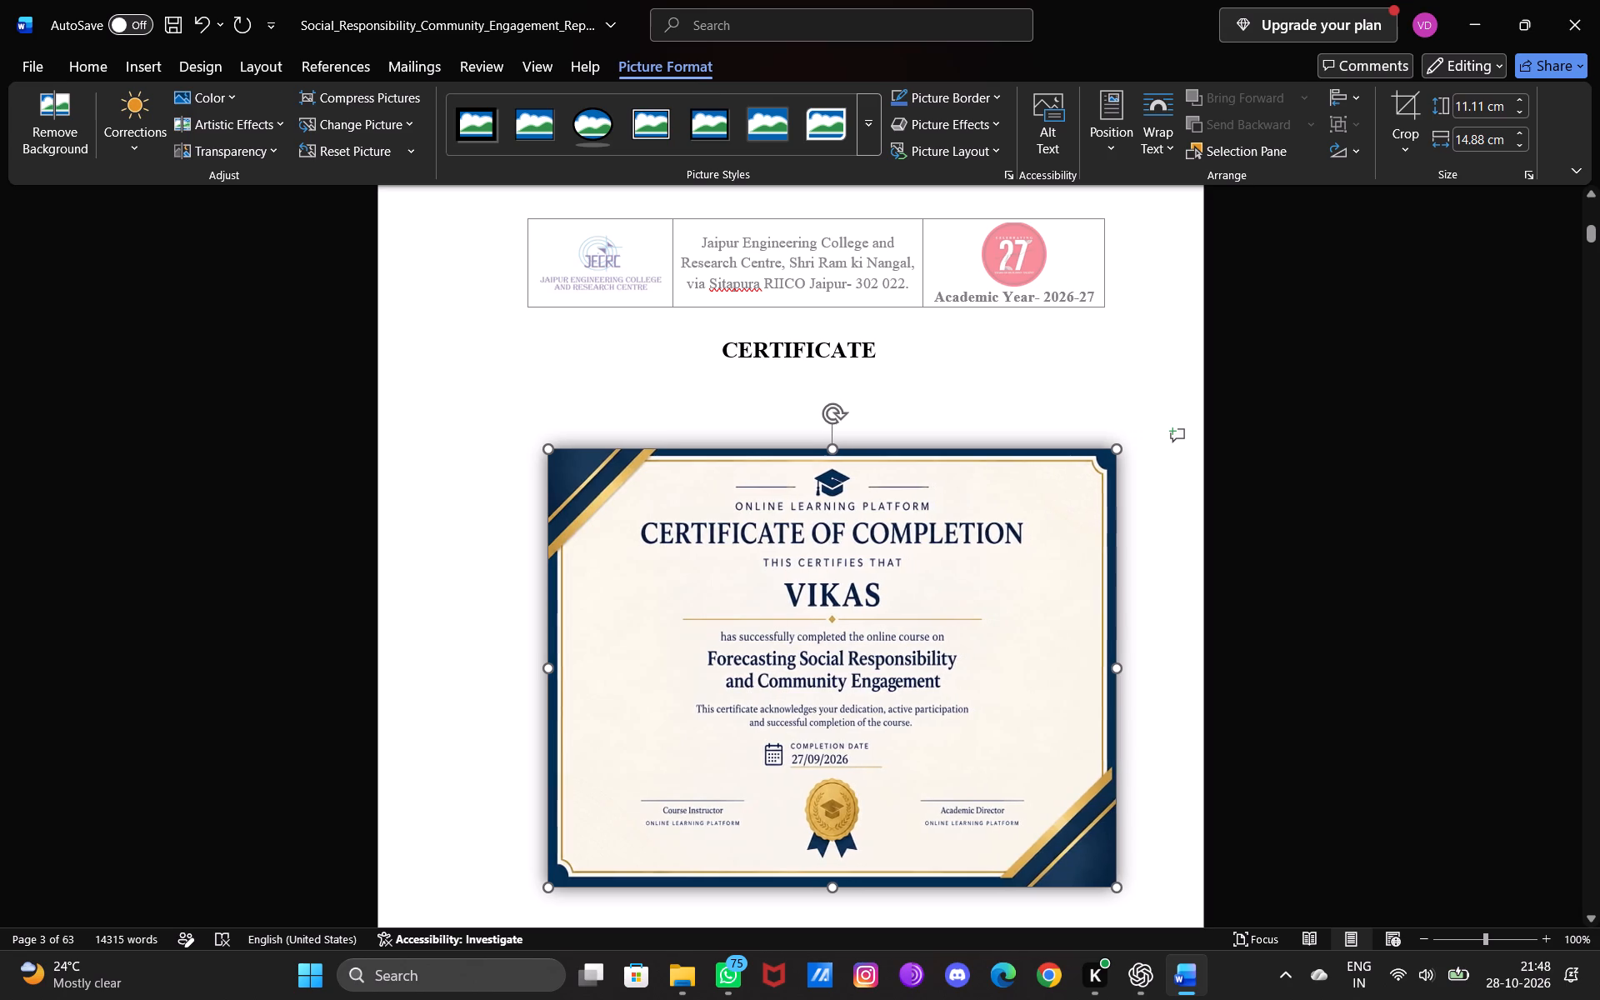
{"action": "left_click_drag", "start_coordinate": [1113, 667], "coordinate": [1107, 666]}
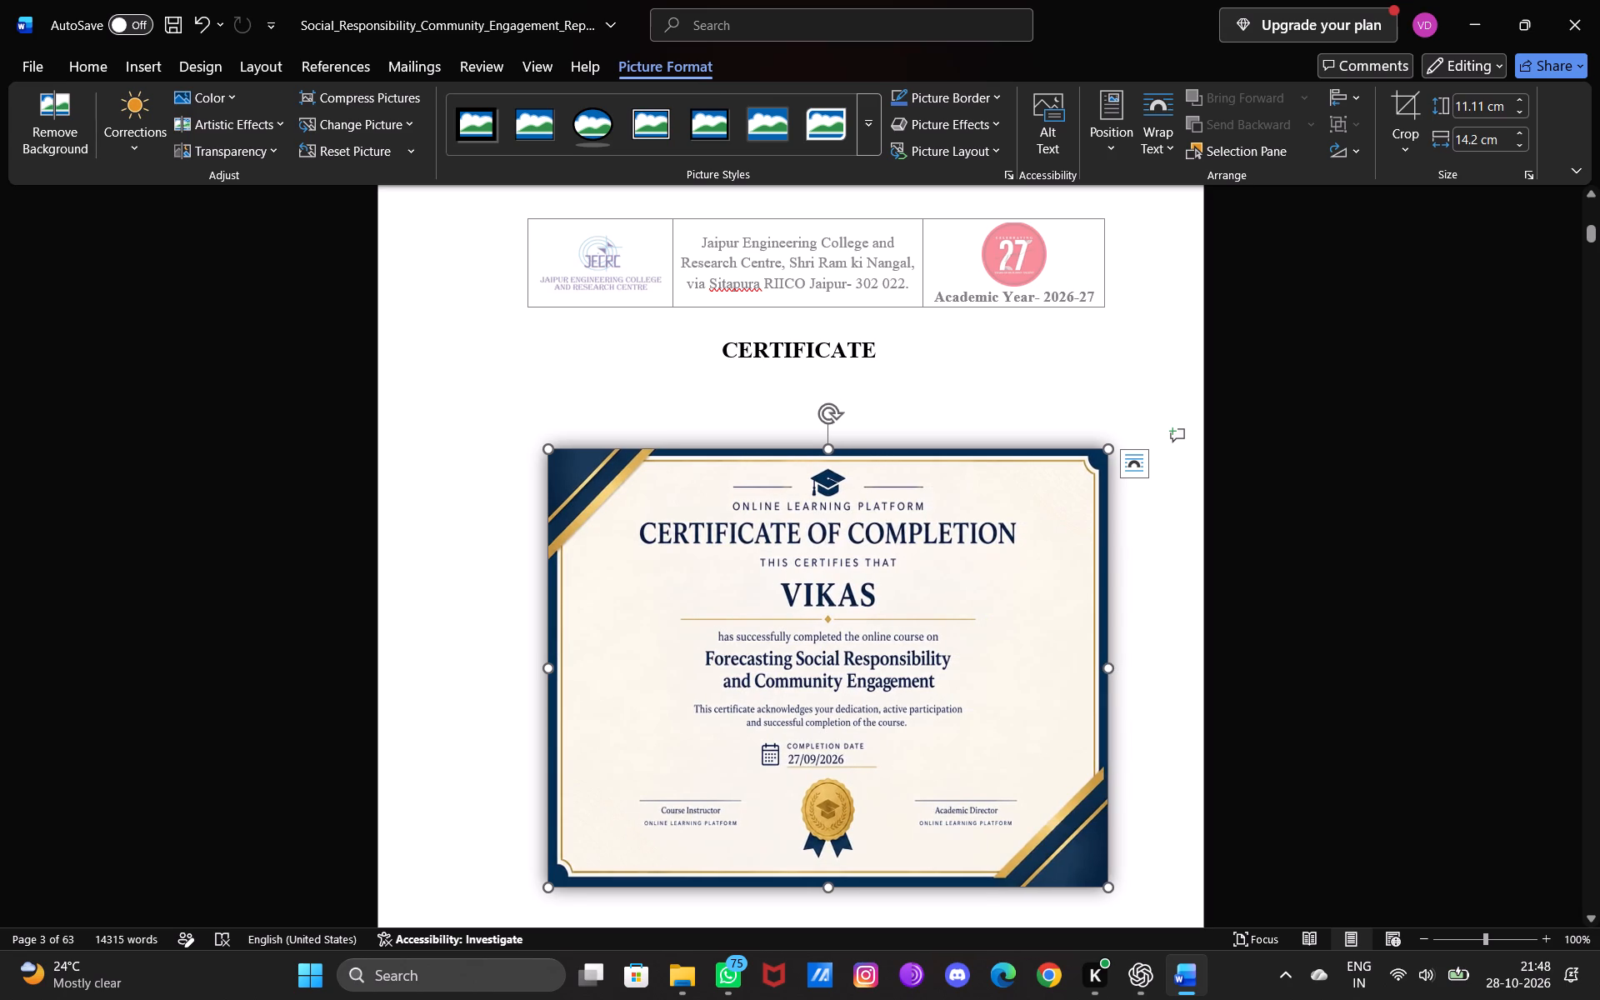
{"action": "left_click", "coordinate": [548, 669]}
{"action": "left_click_drag", "start_coordinate": [828, 887], "coordinate": [827, 872]}
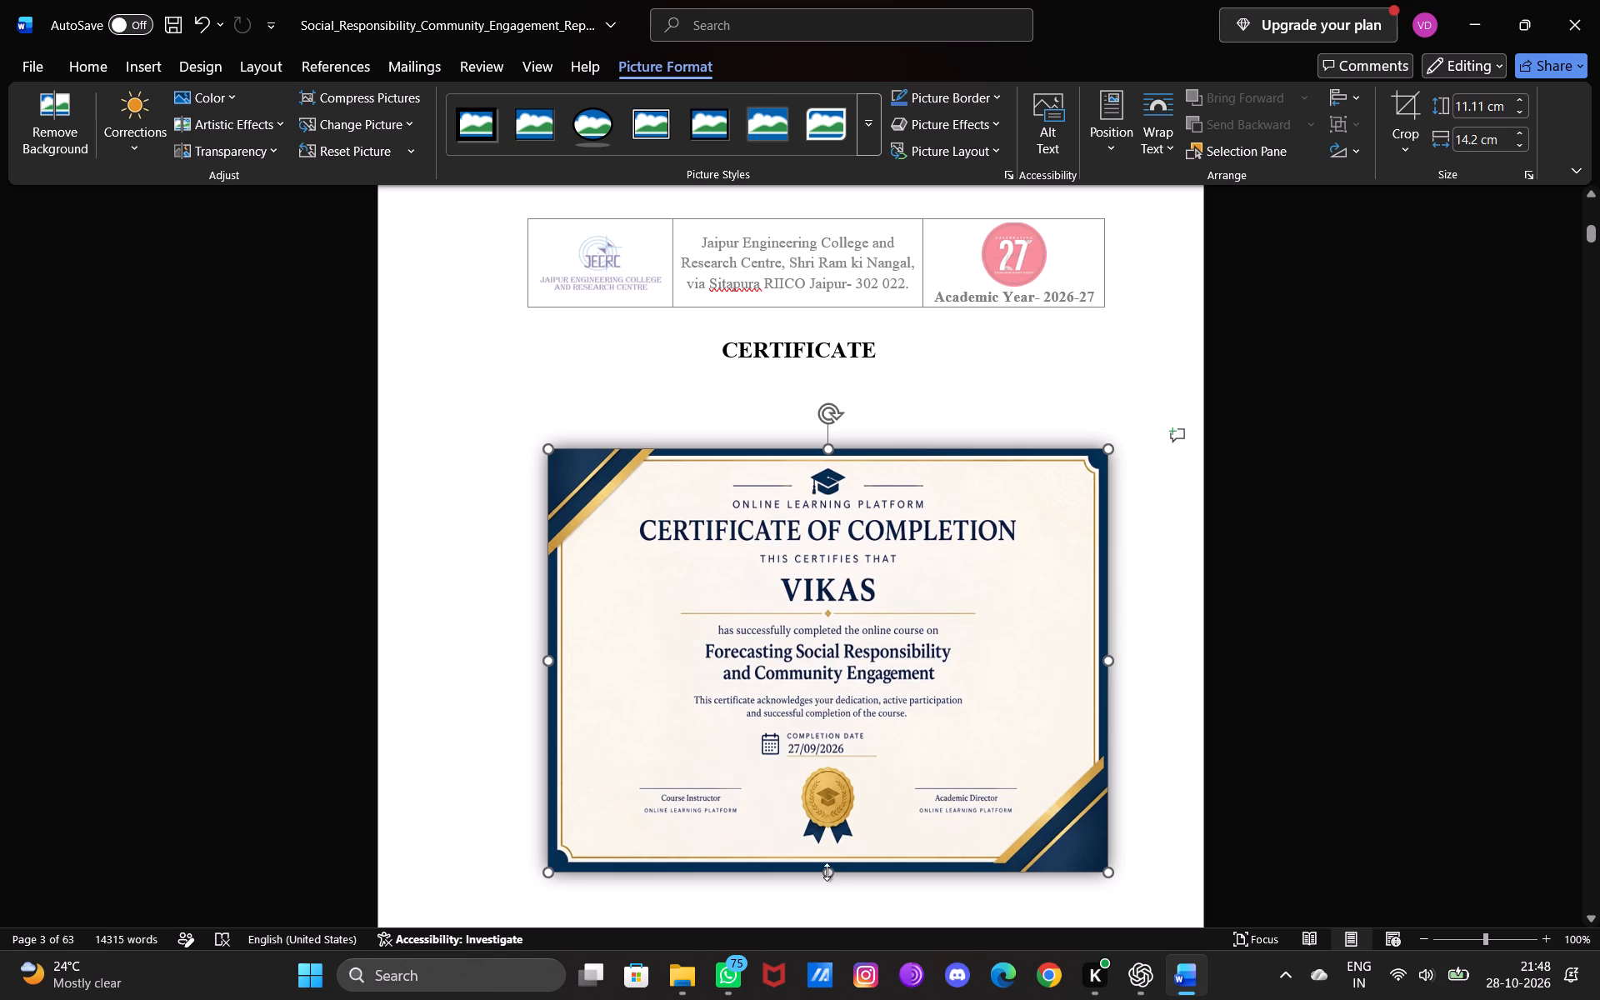
Save the report document.
{"action": "scroll", "coordinate": [1297, 698], "scroll_direction": "down", "scroll_amount": 9}
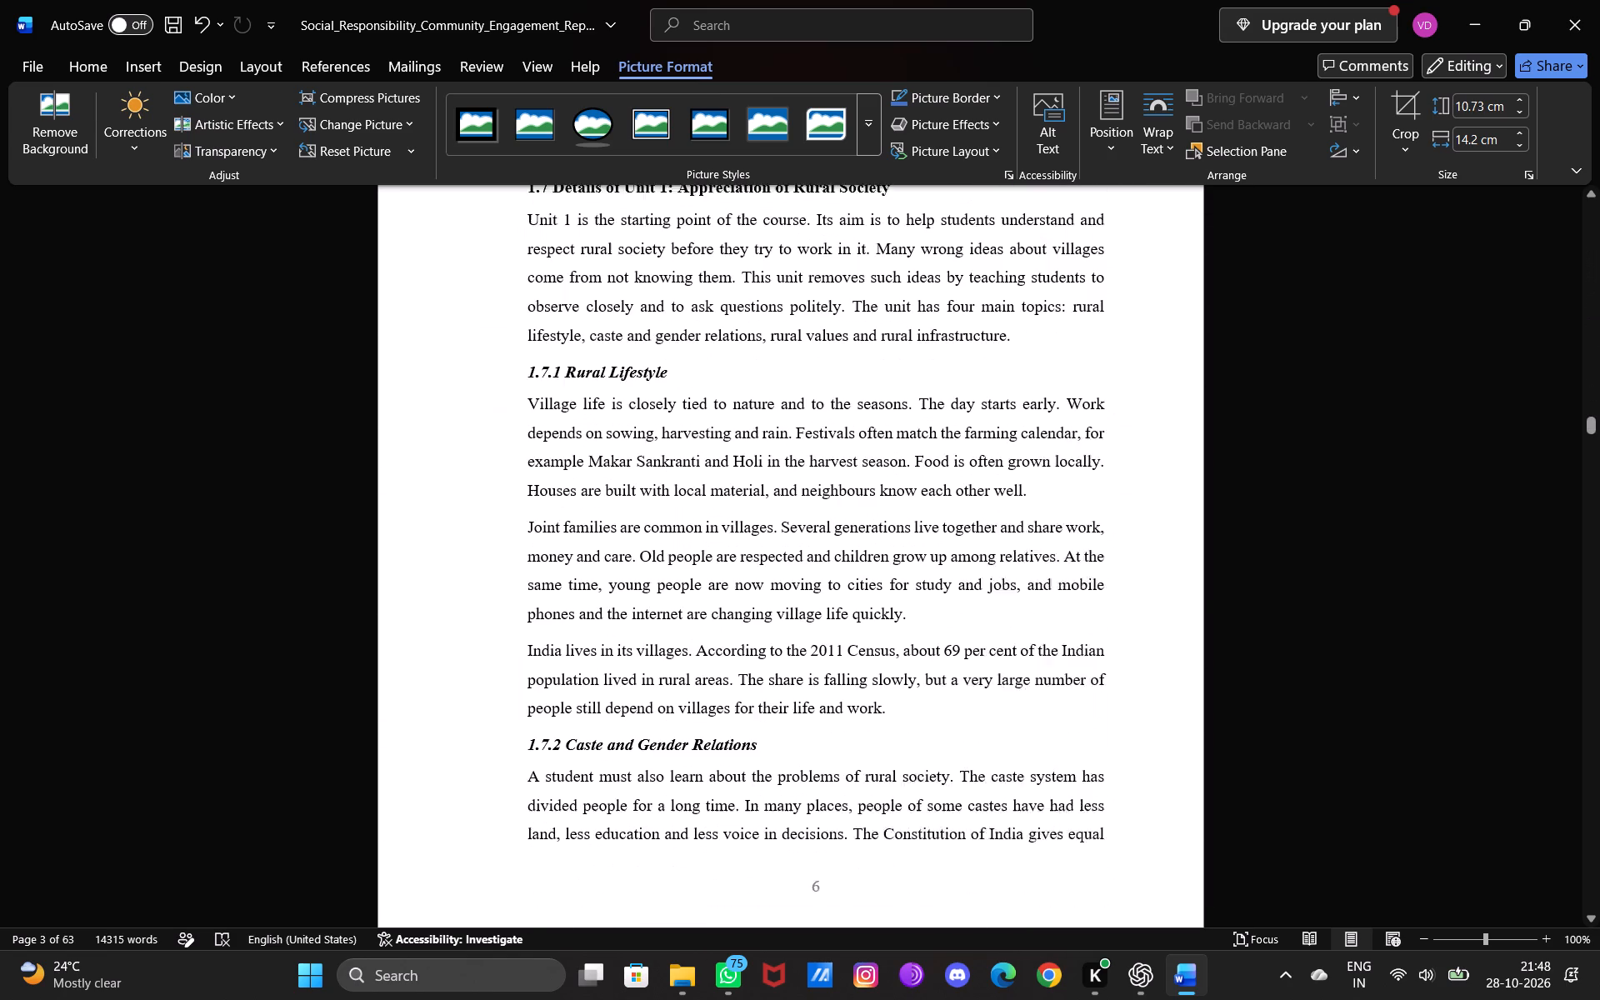
{"action": "scroll", "coordinate": [1297, 698], "scroll_direction": "up", "scroll_amount": 20}
{"action": "scroll", "coordinate": [1297, 698], "scroll_direction": "up", "scroll_amount": 4}
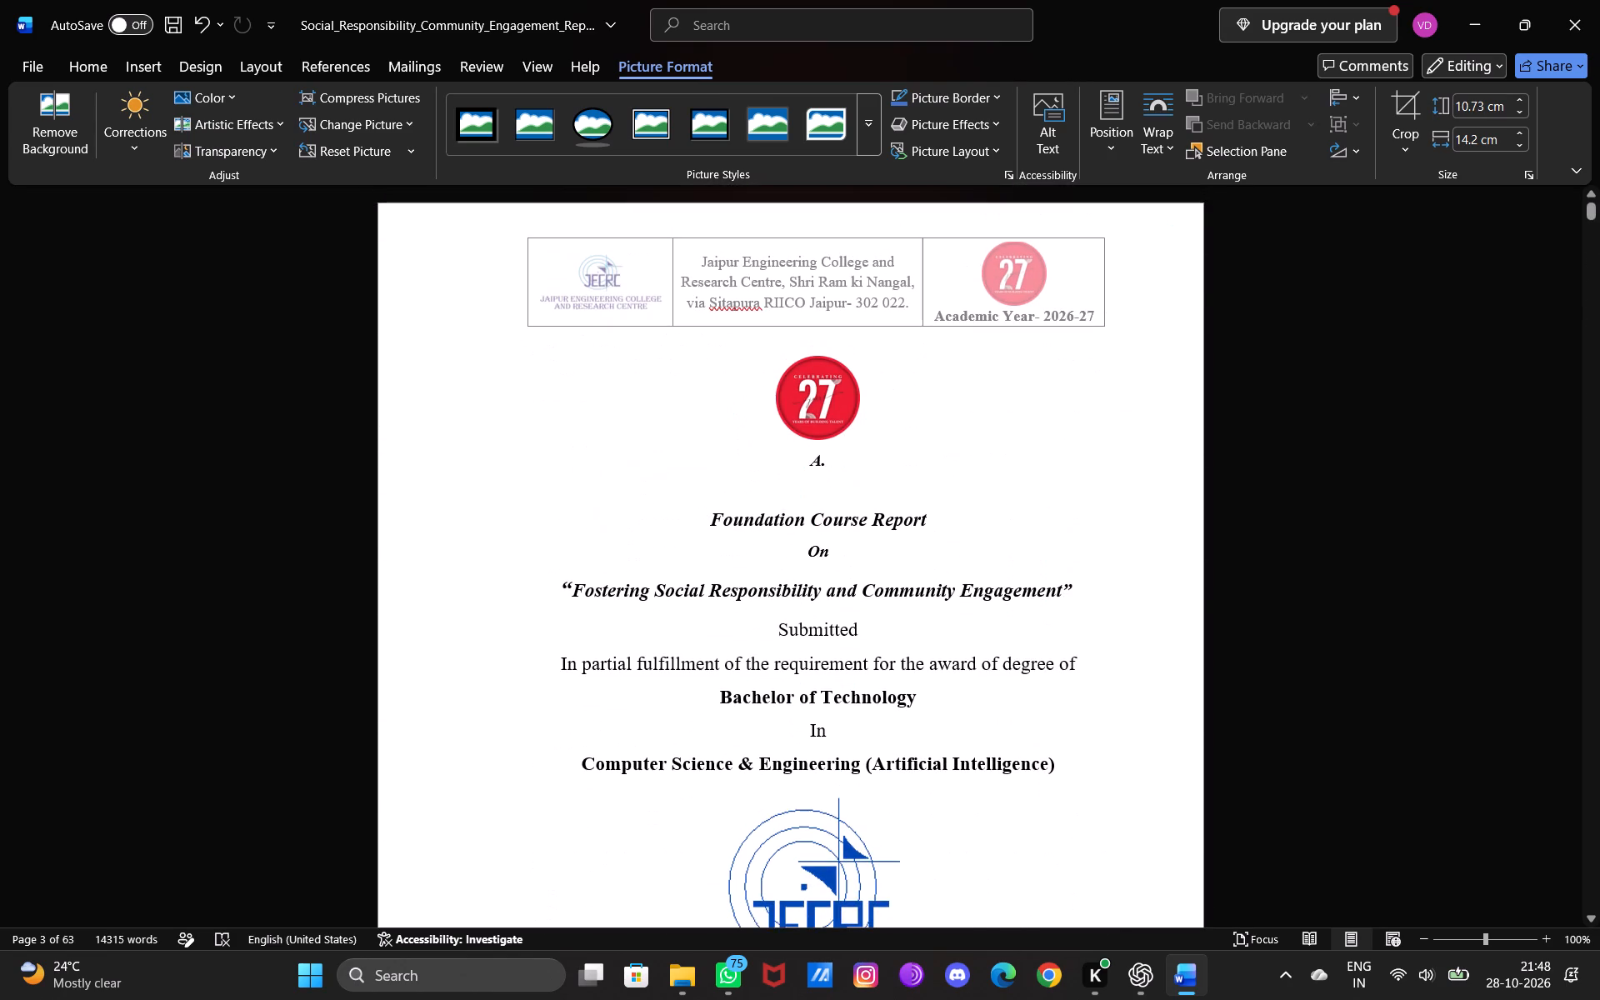
{"action": "key", "text": "ctrl+s"}
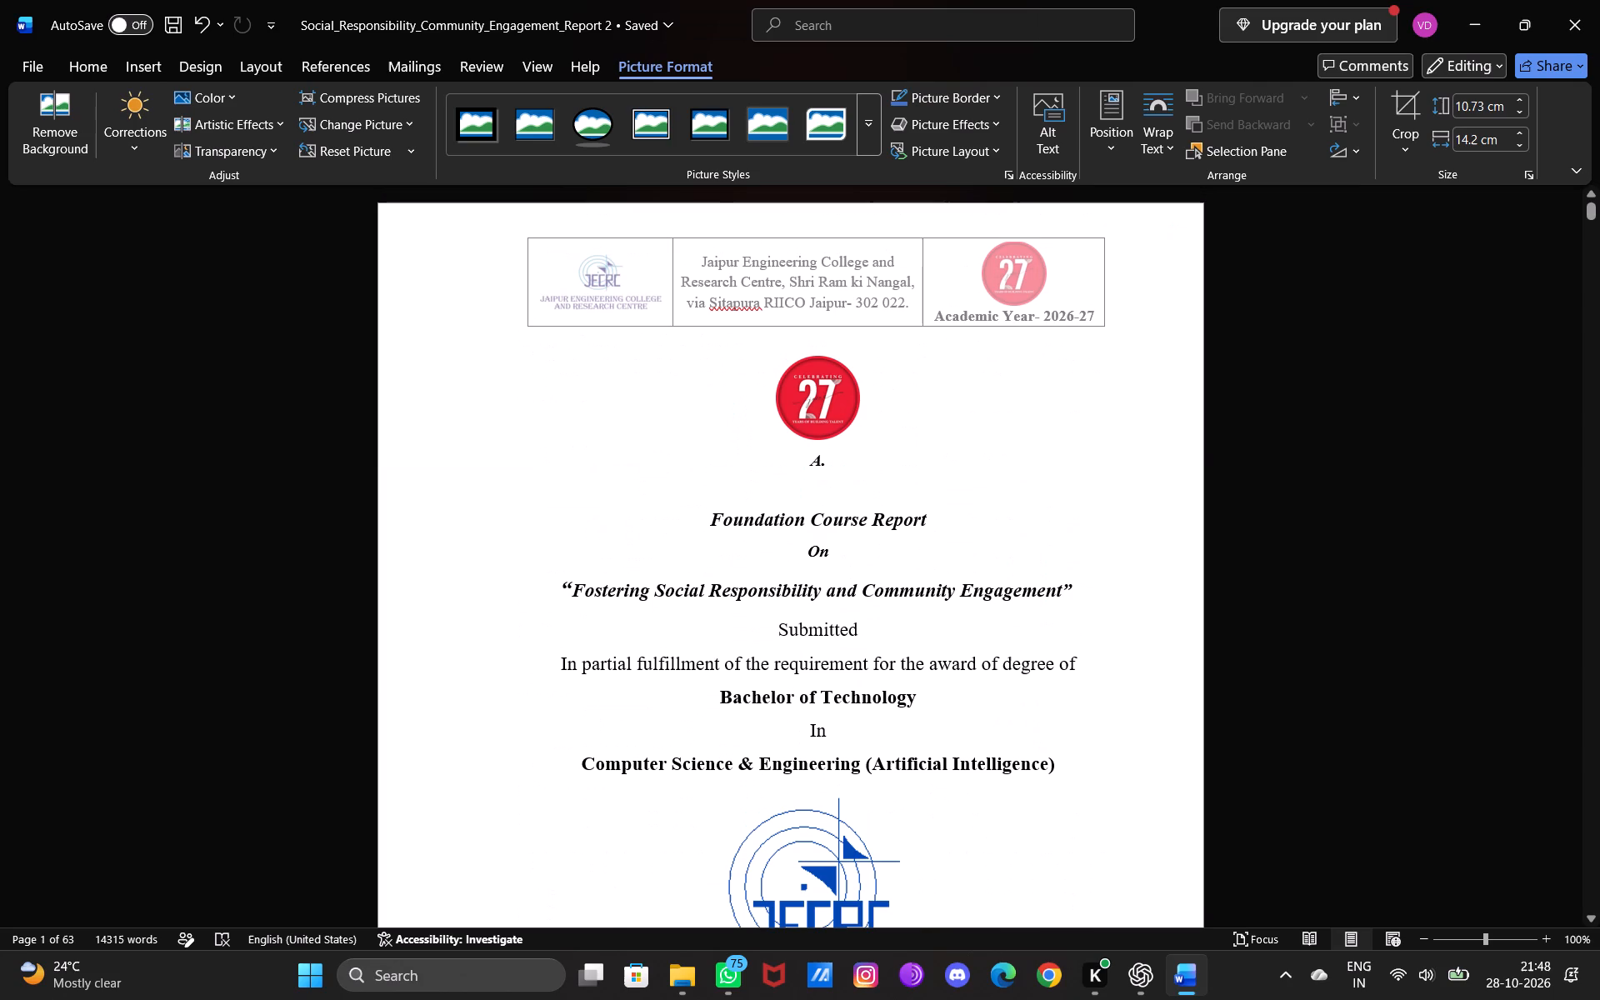
{"action": "key", "text": "ctrl+s"}
{"action": "key", "text": "ctrl+s"}
Open Social_Responsibility_Community_Engagement_Report 2 from the Downloads folder in File Explorer and look through its pages.
{"action": "left_click", "coordinate": [694, 961]}
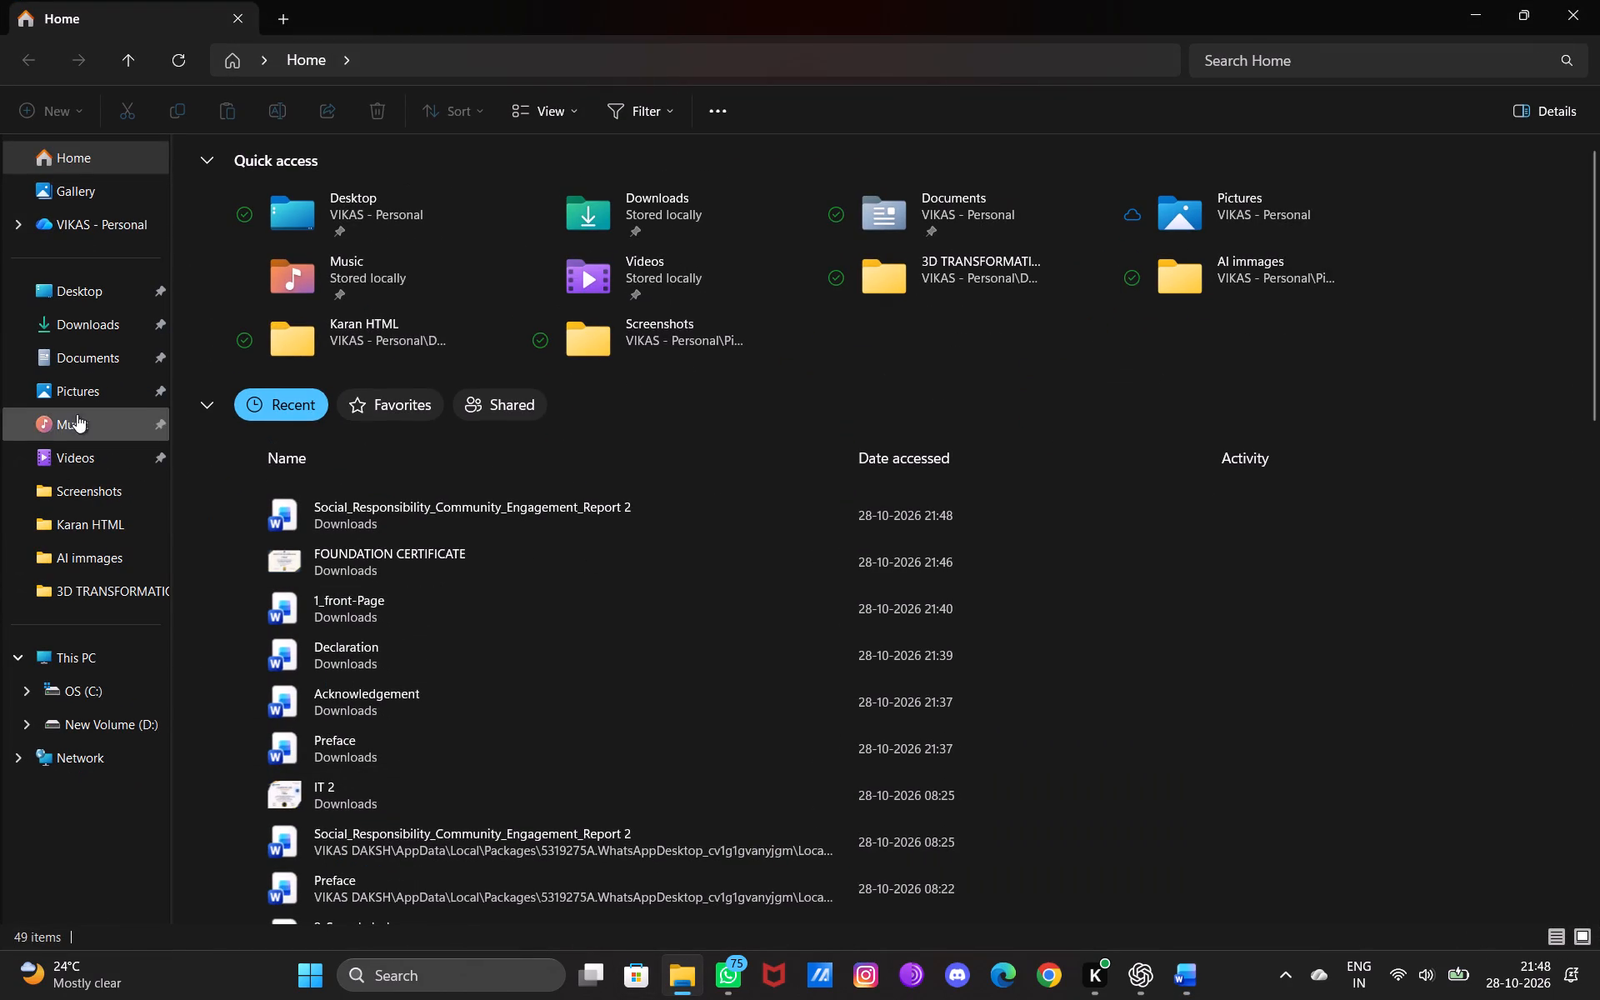
{"action": "left_click", "coordinate": [79, 330]}
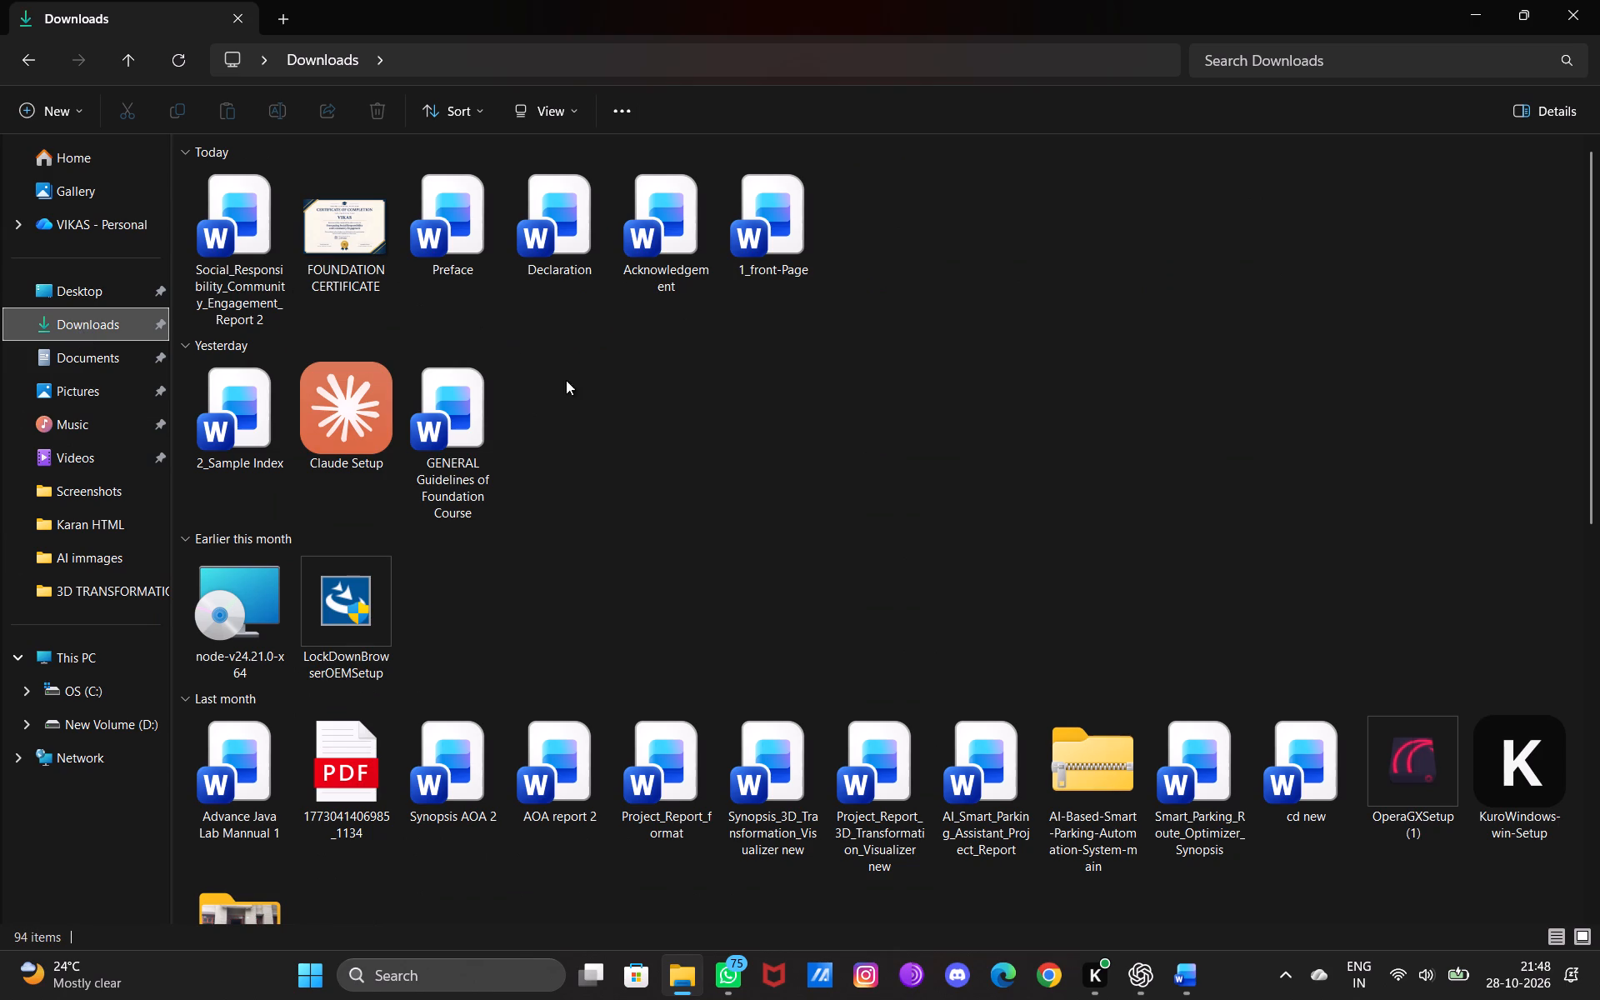
{"action": "double_click", "coordinate": [267, 208]}
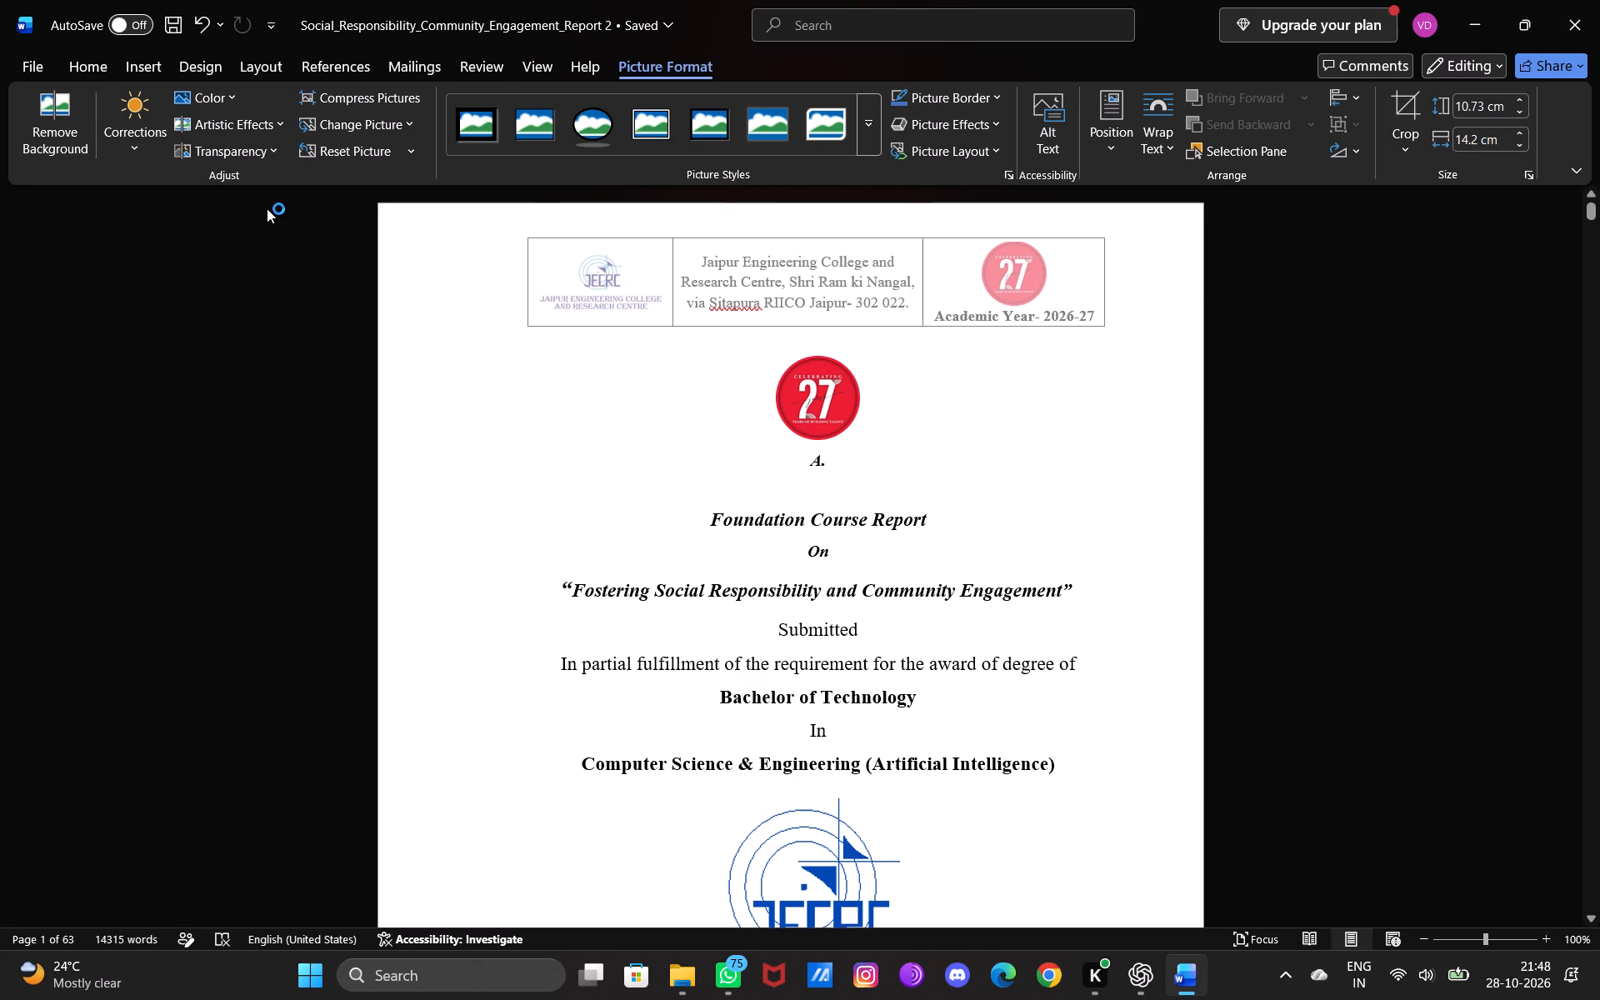
{"action": "scroll", "coordinate": [1011, 455], "scroll_direction": "down", "scroll_amount": 14}
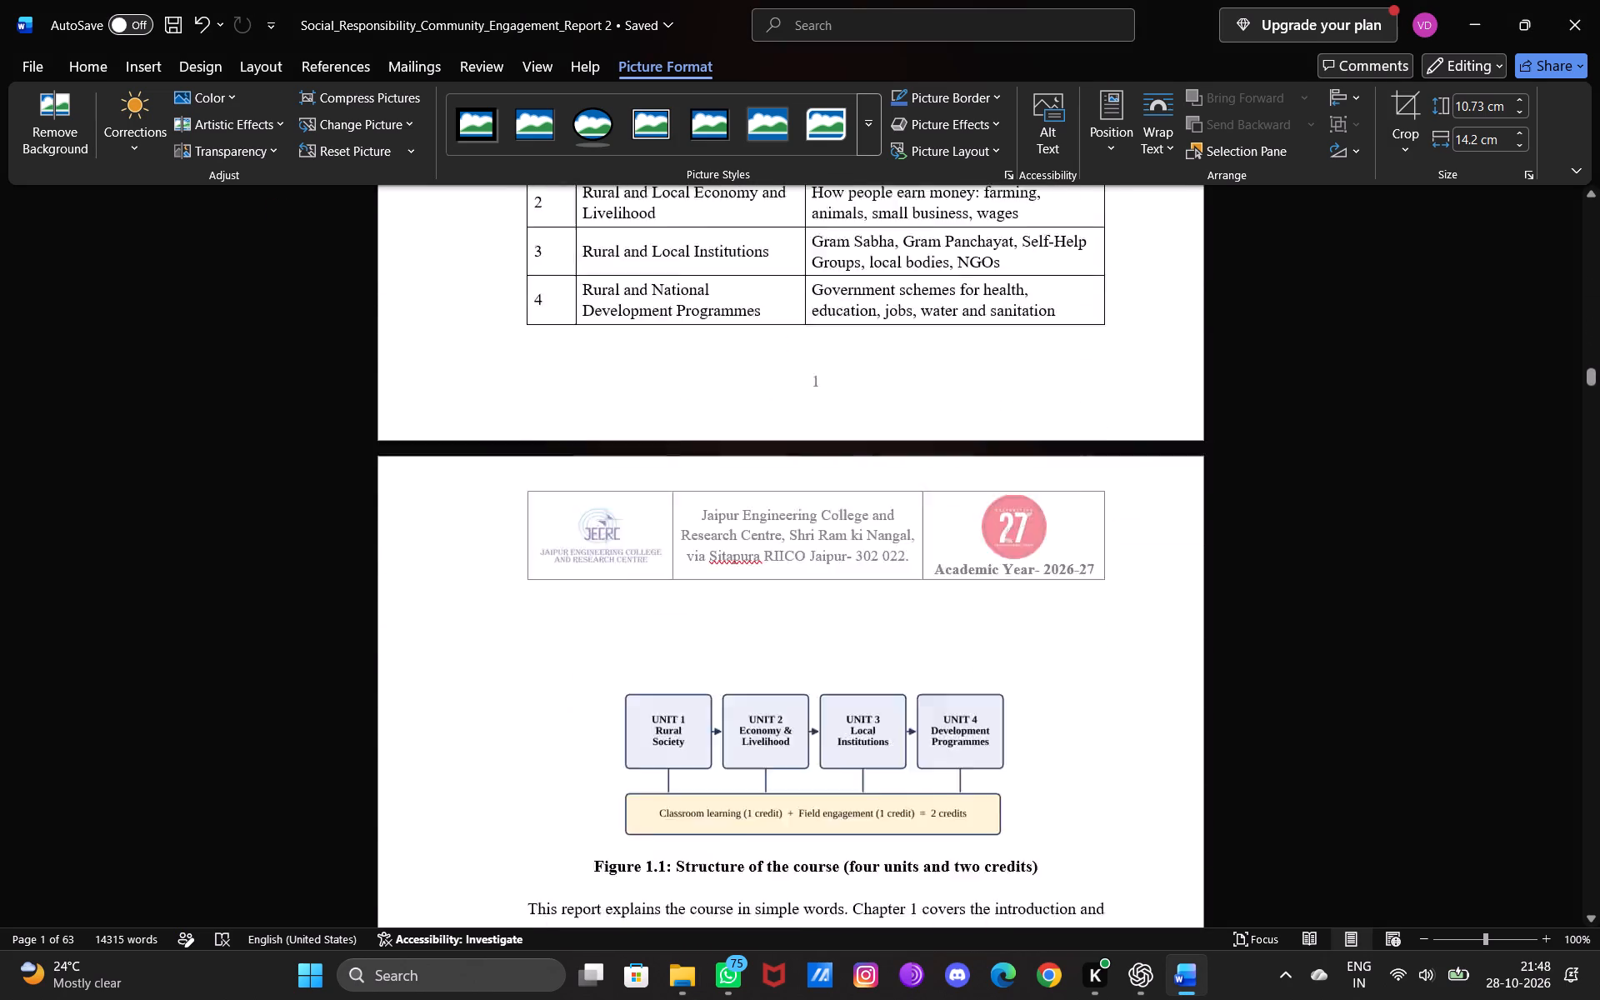
{"action": "scroll", "coordinate": [1011, 455], "scroll_direction": "down", "scroll_amount": 20}
{"action": "scroll", "coordinate": [1011, 455], "scroll_direction": "down", "scroll_amount": 20}
{"action": "scroll", "coordinate": [1011, 455], "scroll_direction": "down", "scroll_amount": 20}
{"action": "scroll", "coordinate": [1011, 455], "scroll_direction": "down", "scroll_amount": 4}
{"action": "scroll", "coordinate": [1011, 455], "scroll_direction": "up", "scroll_amount": 11}
{"action": "scroll", "coordinate": [1011, 455], "scroll_direction": "up", "scroll_amount": 18}
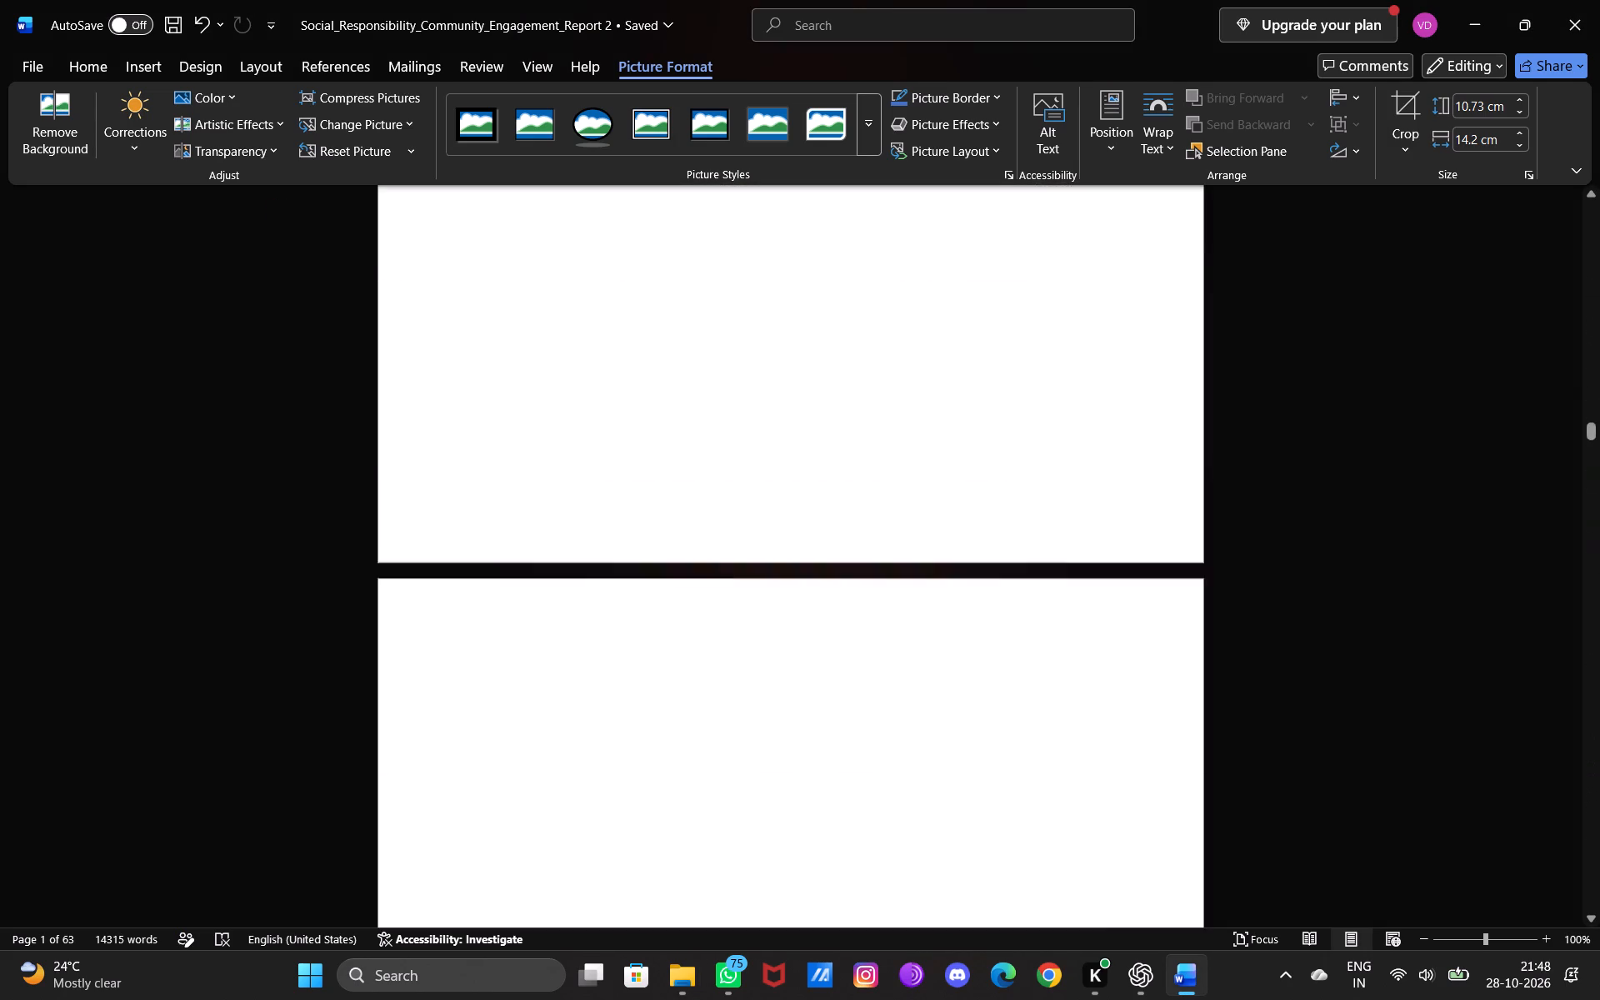
{"action": "scroll", "coordinate": [1011, 455], "scroll_direction": "up", "scroll_amount": 12}
{"action": "scroll", "coordinate": [1011, 455], "scroll_direction": "up", "scroll_amount": 20}
{"action": "scroll", "coordinate": [1011, 455], "scroll_direction": "up", "scroll_amount": 1}
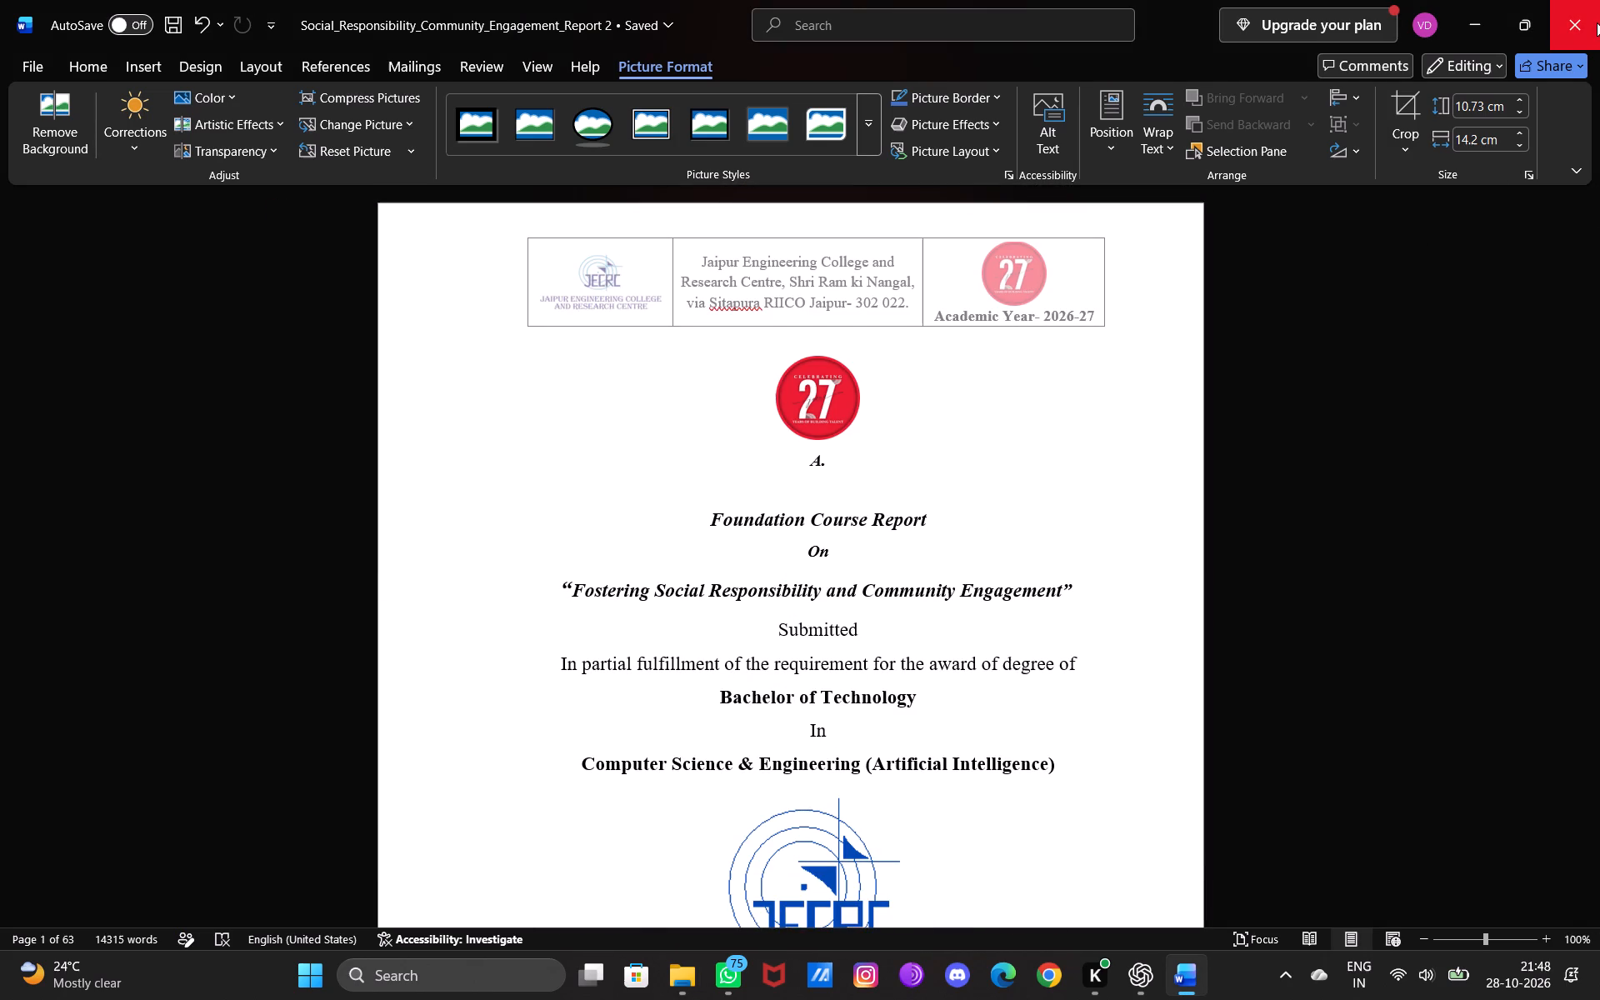
Close the report document.
{"action": "left_click", "coordinate": [1597, 22]}
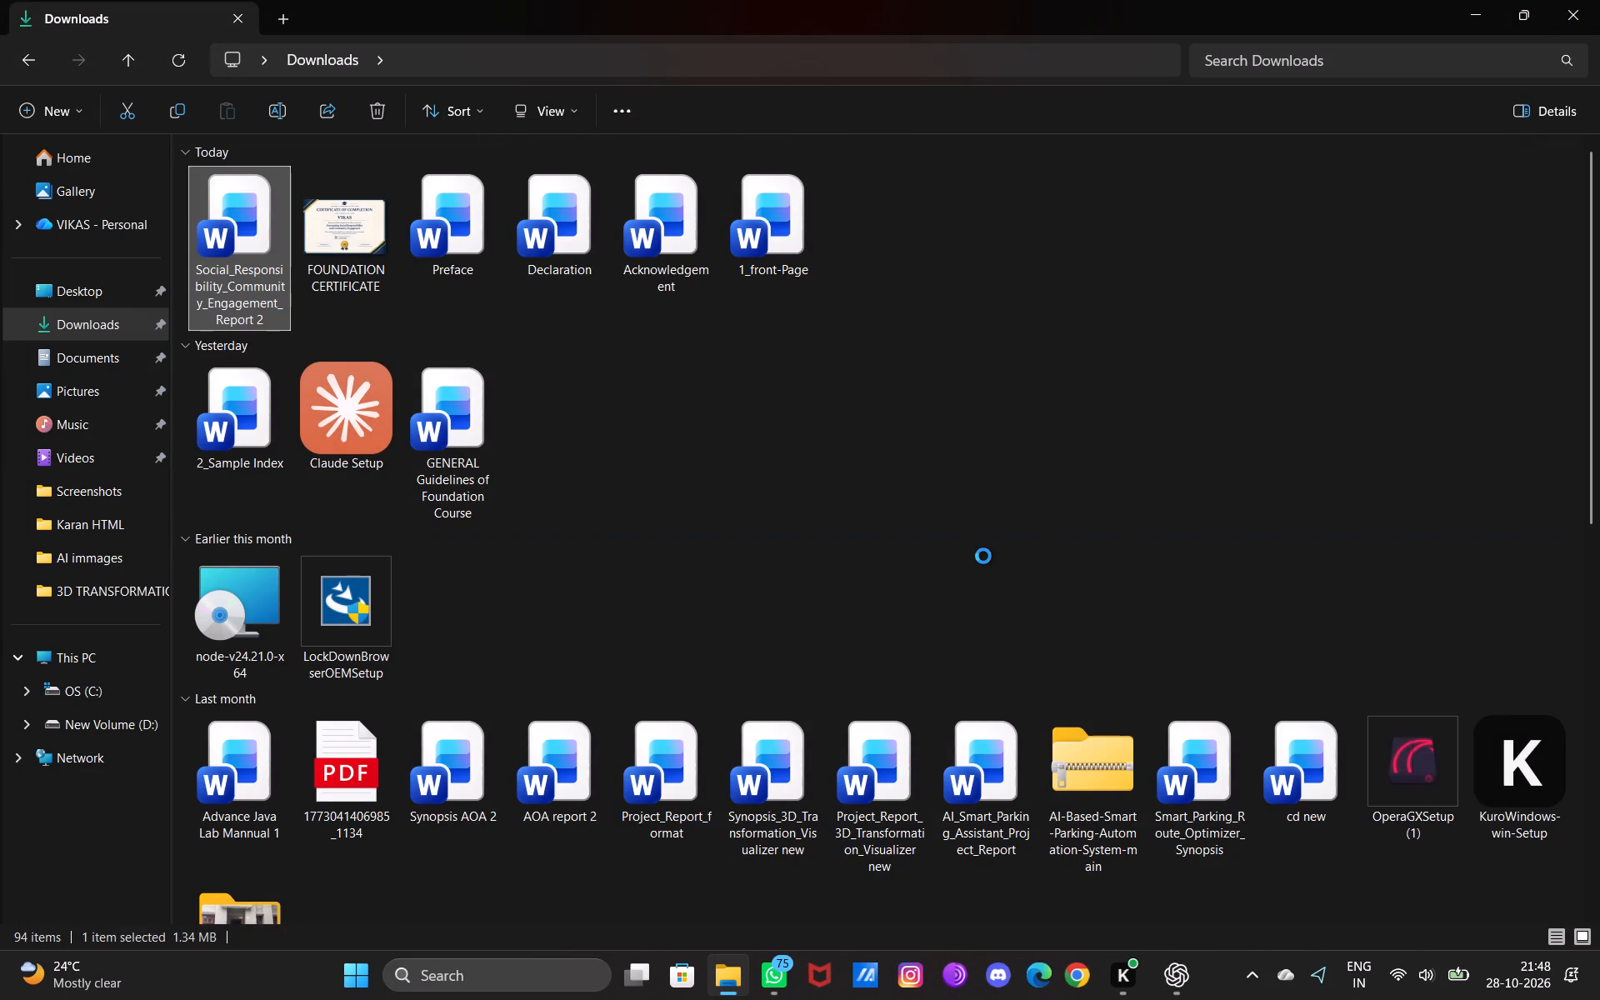
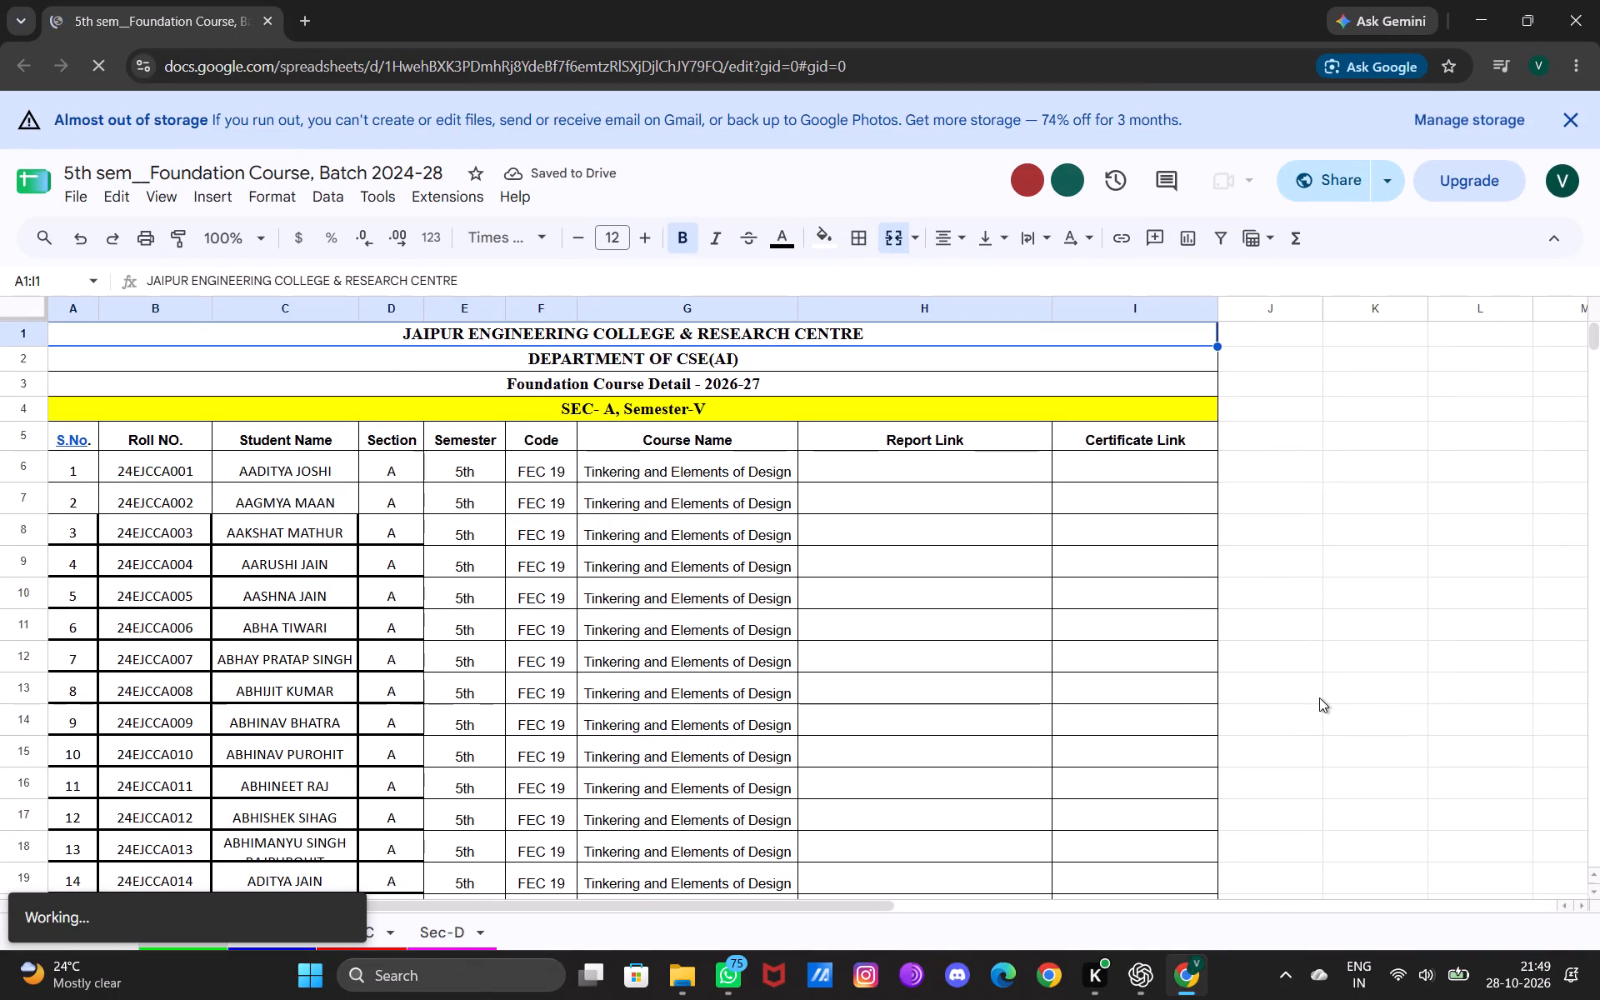
Display the Sec-D sheet of the 5th sem Foundation Course, Batch 2024-28 spreadsheet in Chrome.
{"action": "left_click", "coordinate": [439, 927]}
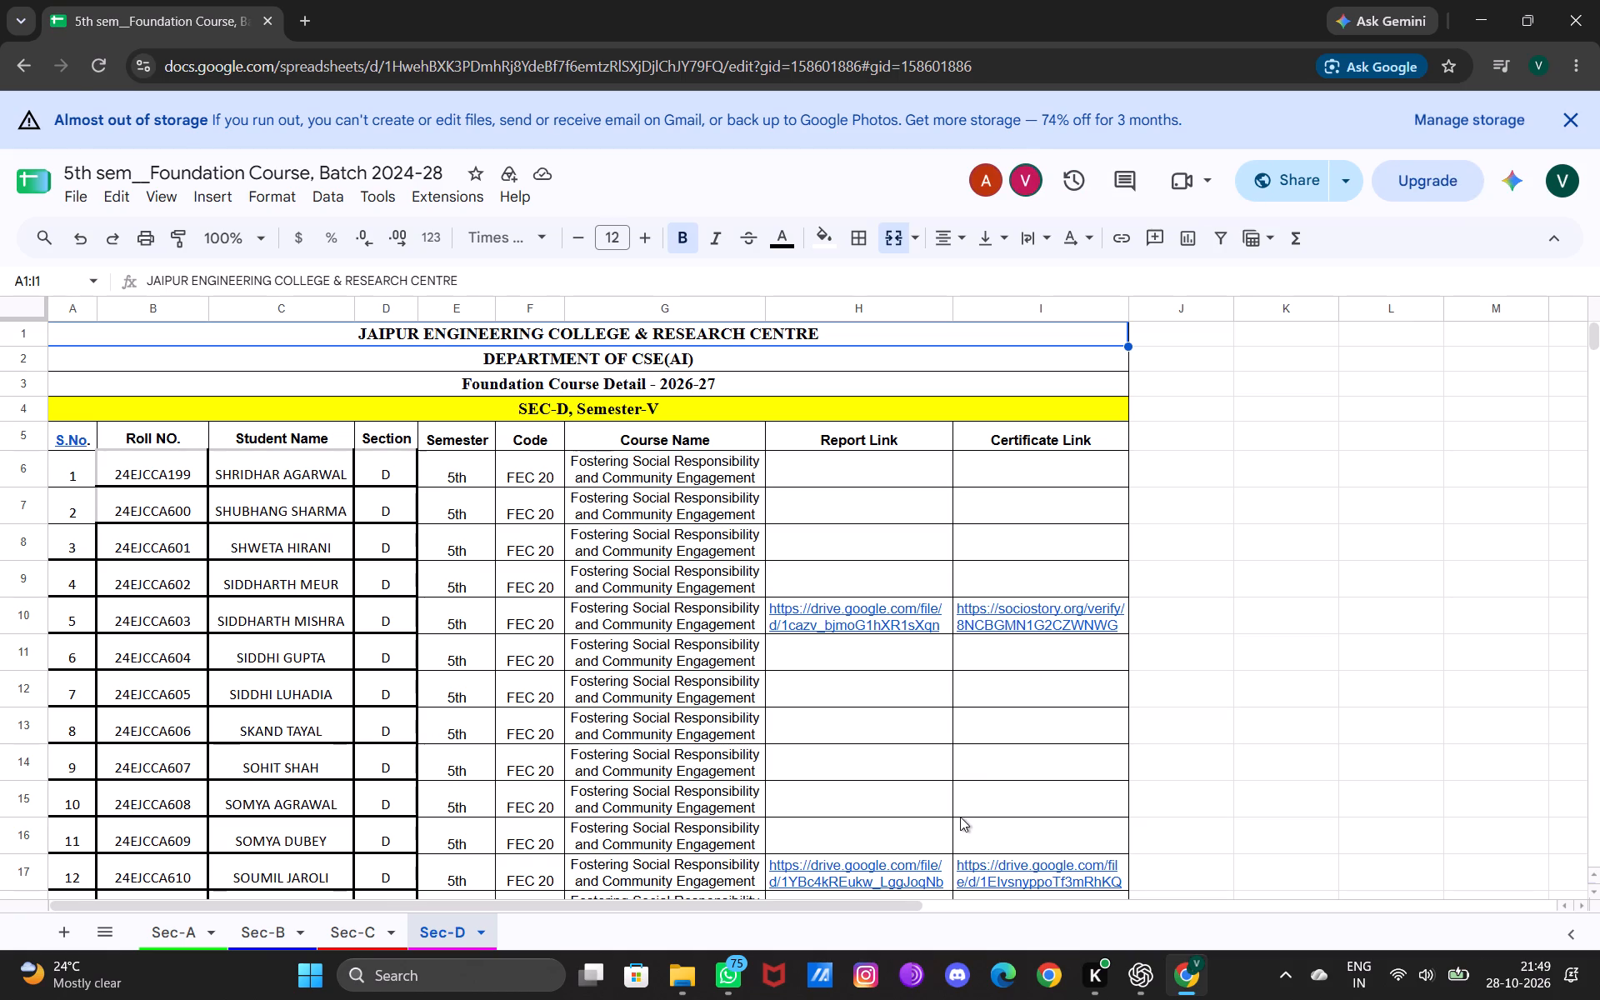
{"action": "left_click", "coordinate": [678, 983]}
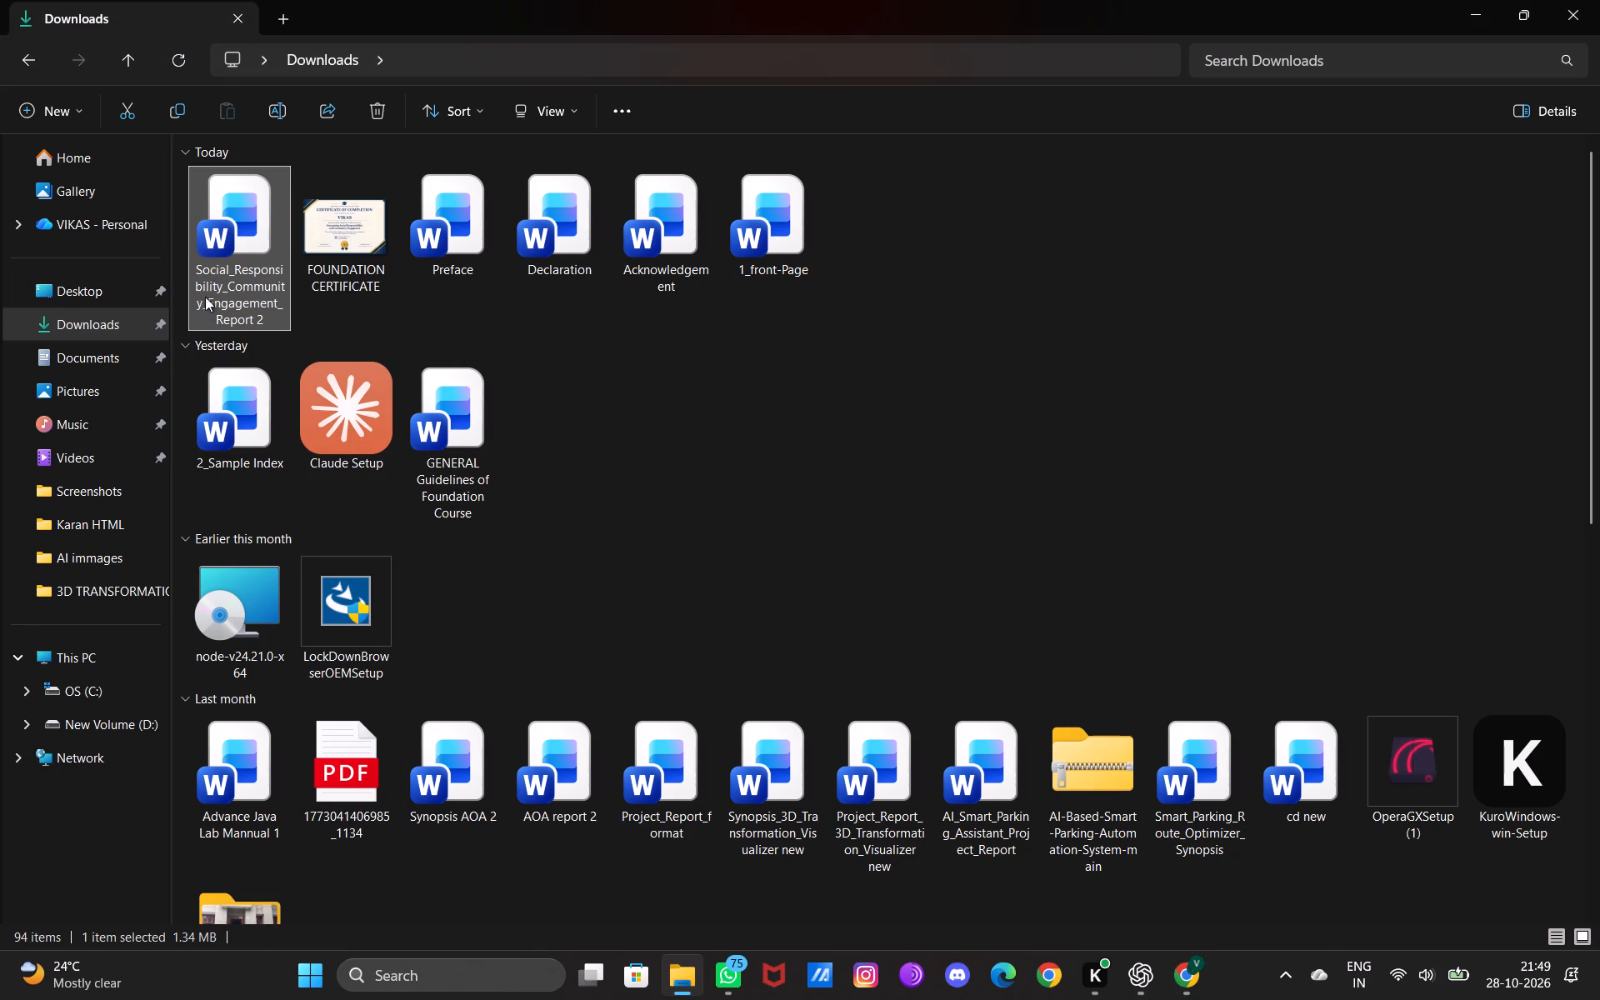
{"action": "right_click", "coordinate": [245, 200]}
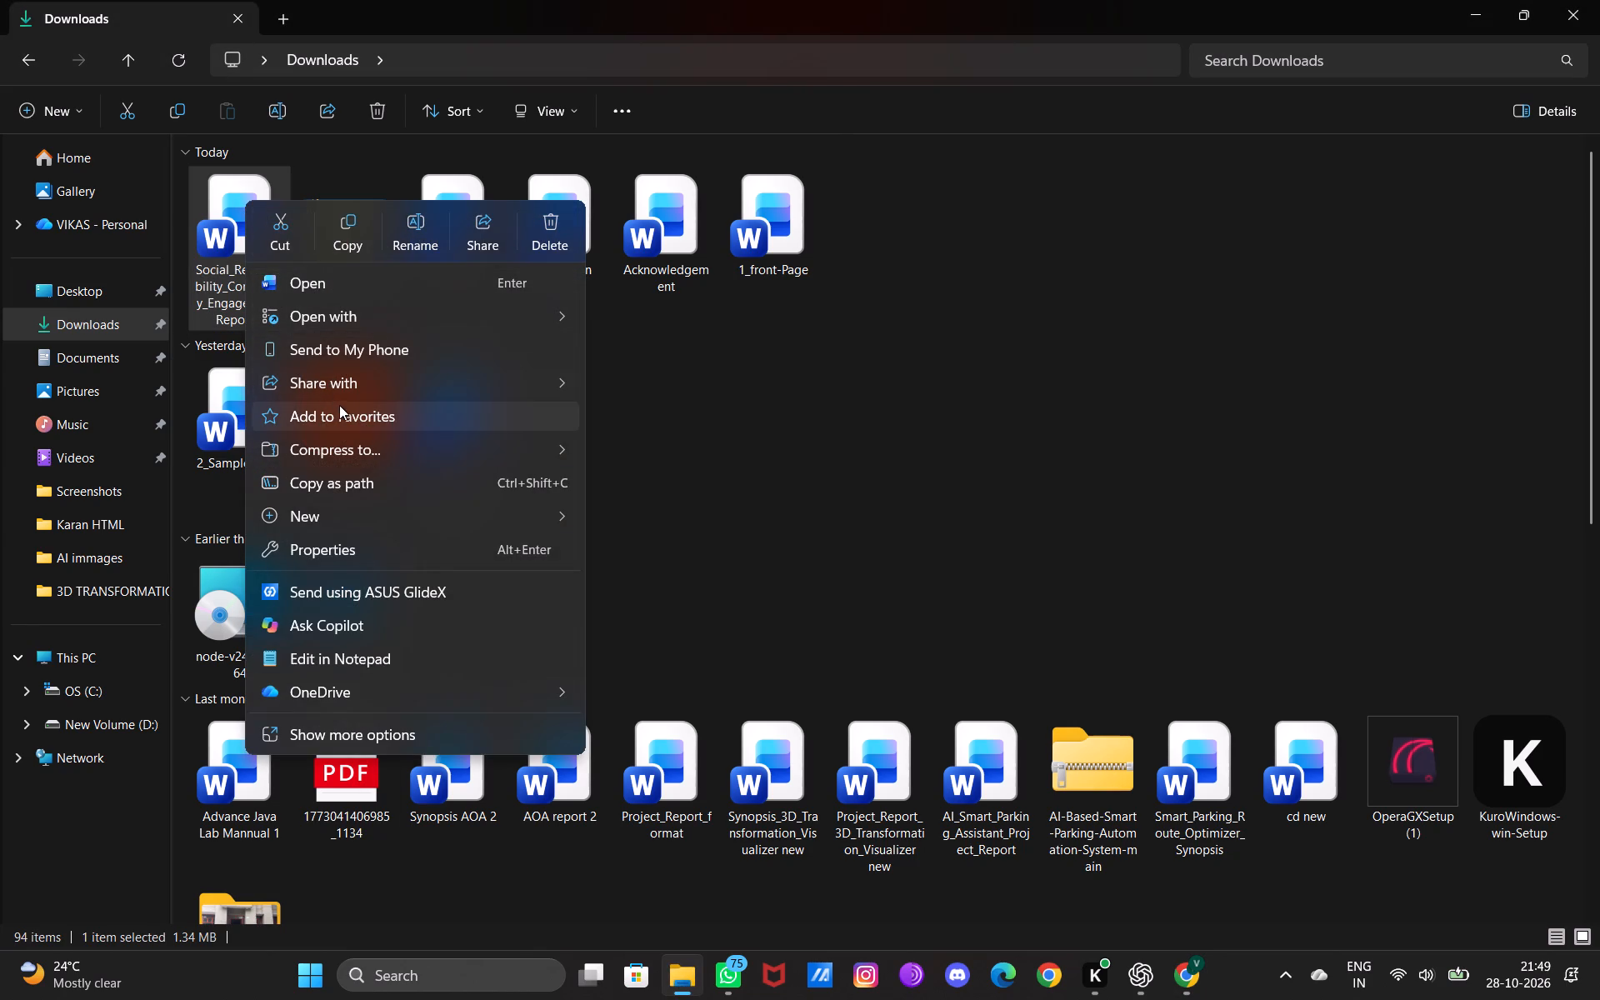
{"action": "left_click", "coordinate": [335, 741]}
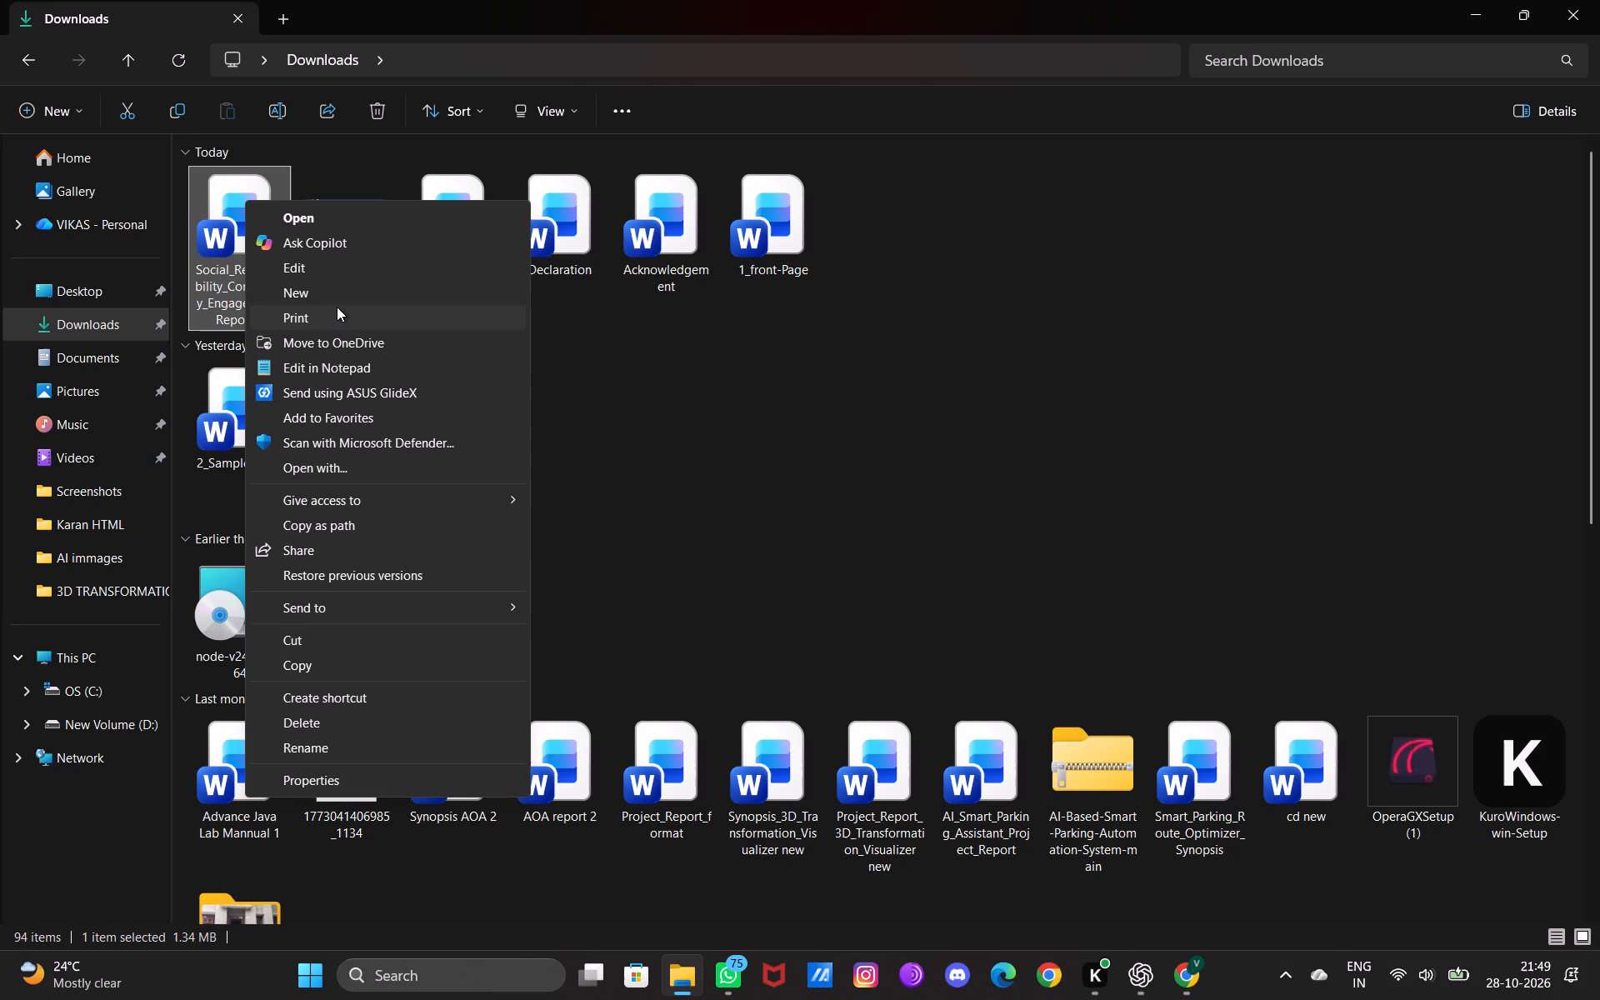
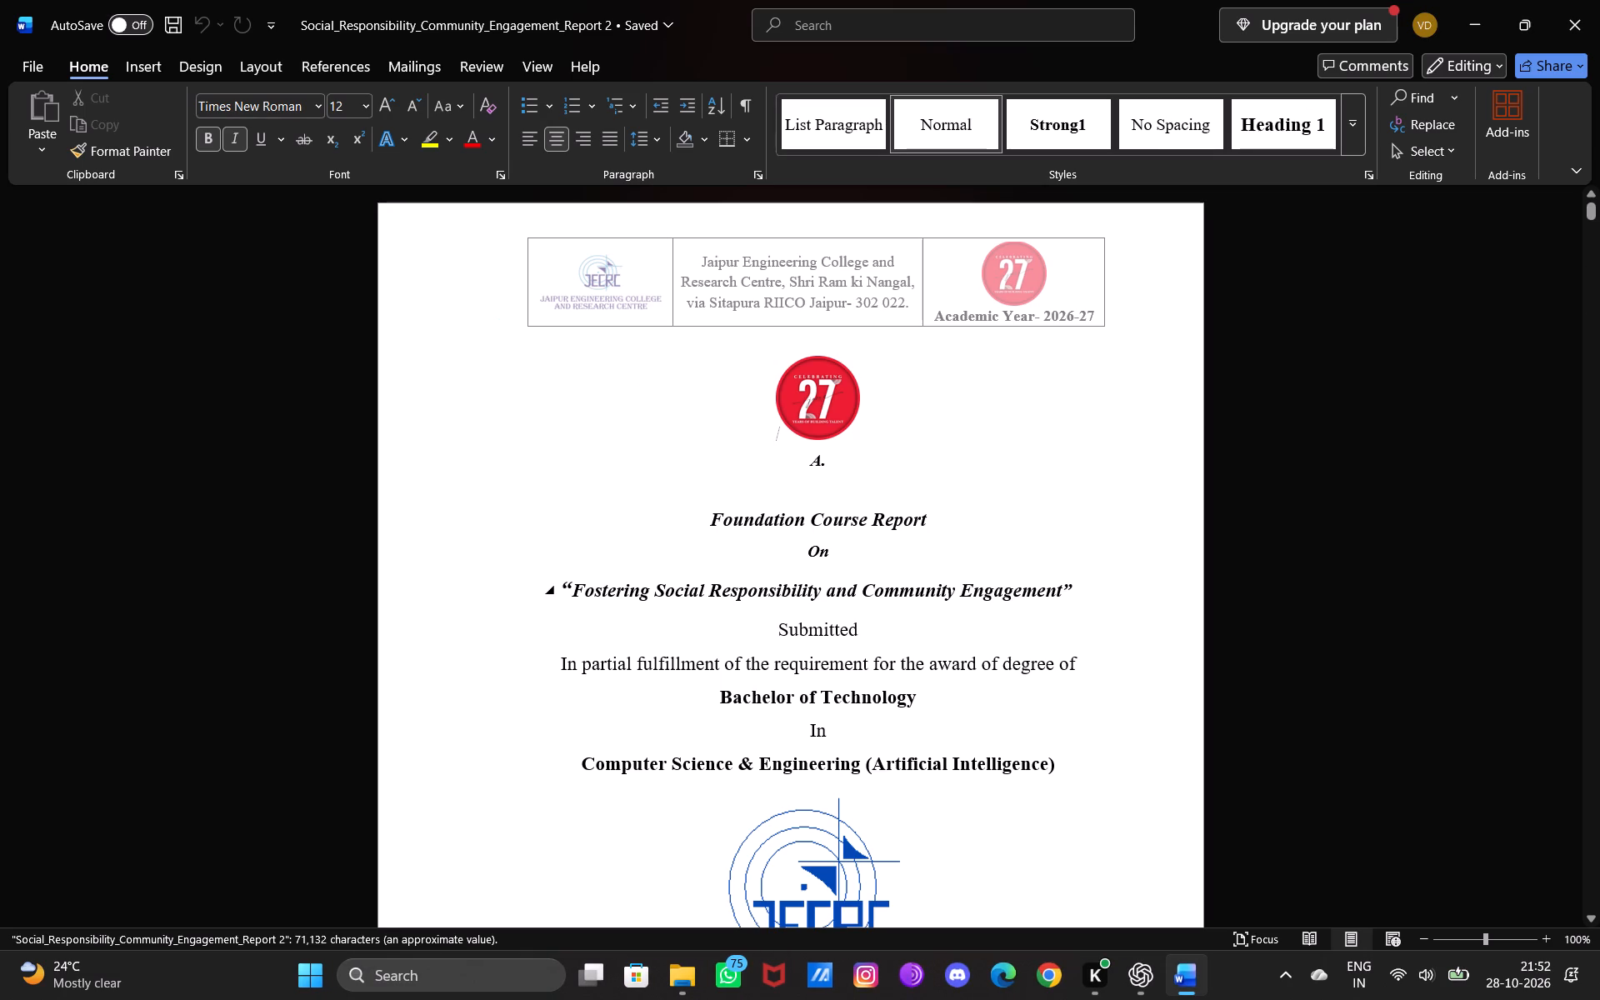
Remove the blank lines above the PREFACE heading so it starts directly below the header on its own page.
{"action": "scroll", "coordinate": [1017, 578], "scroll_direction": "down", "scroll_amount": 2}
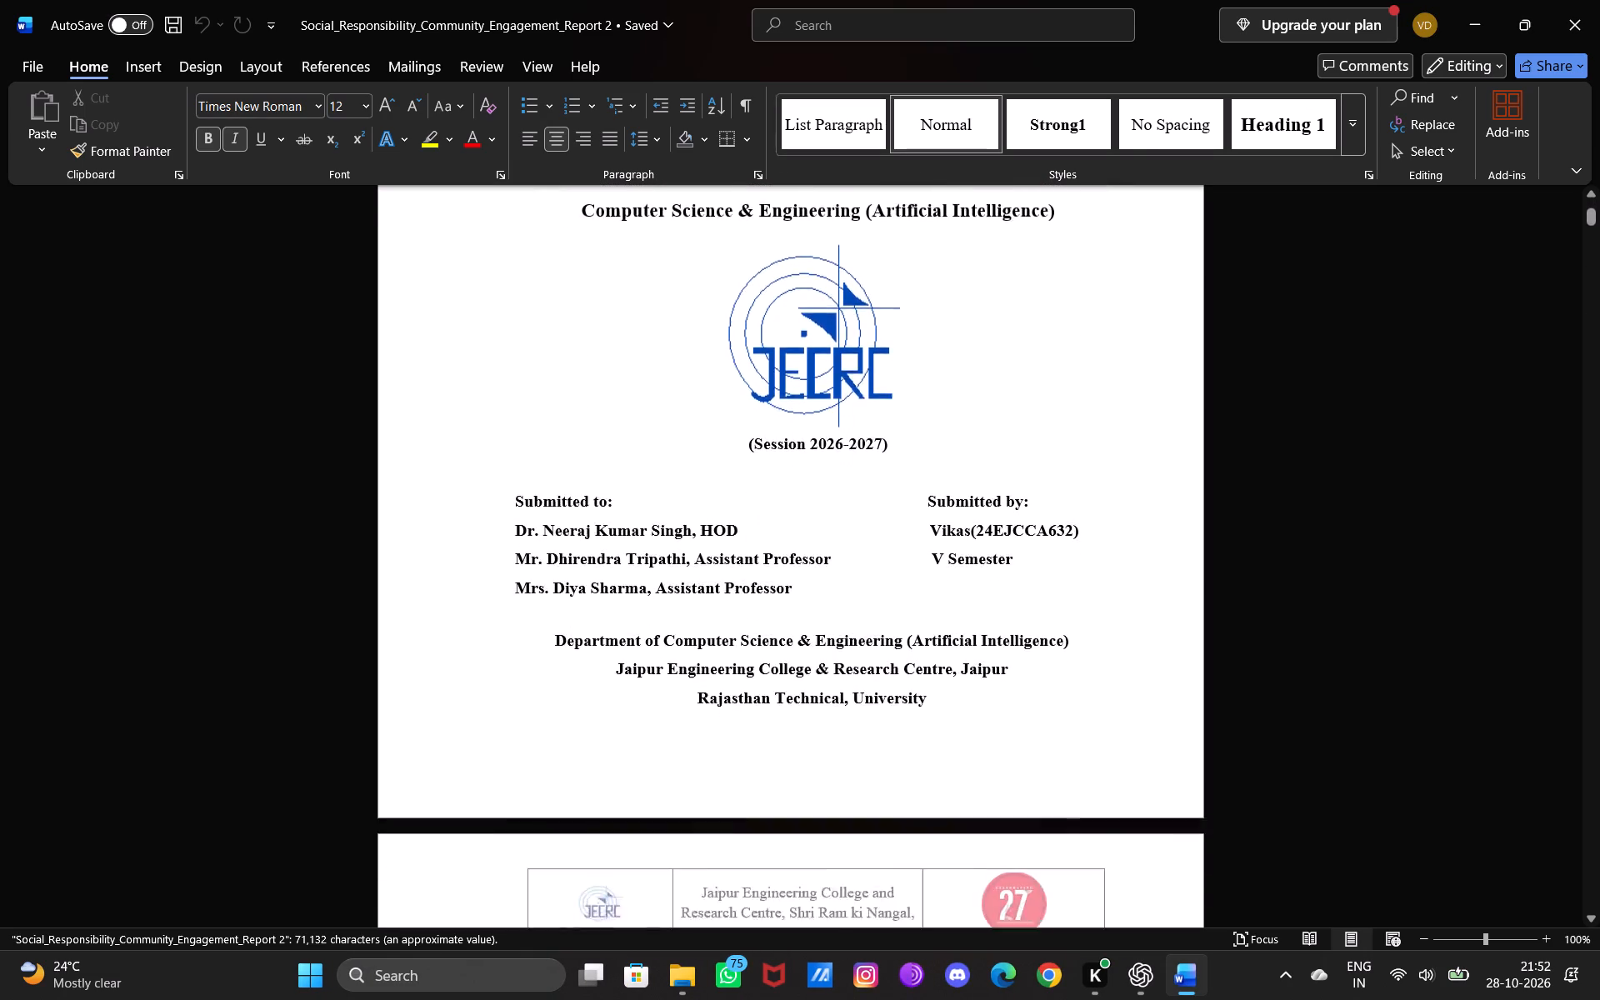
{"action": "scroll", "coordinate": [1017, 578], "scroll_direction": "down", "scroll_amount": 4}
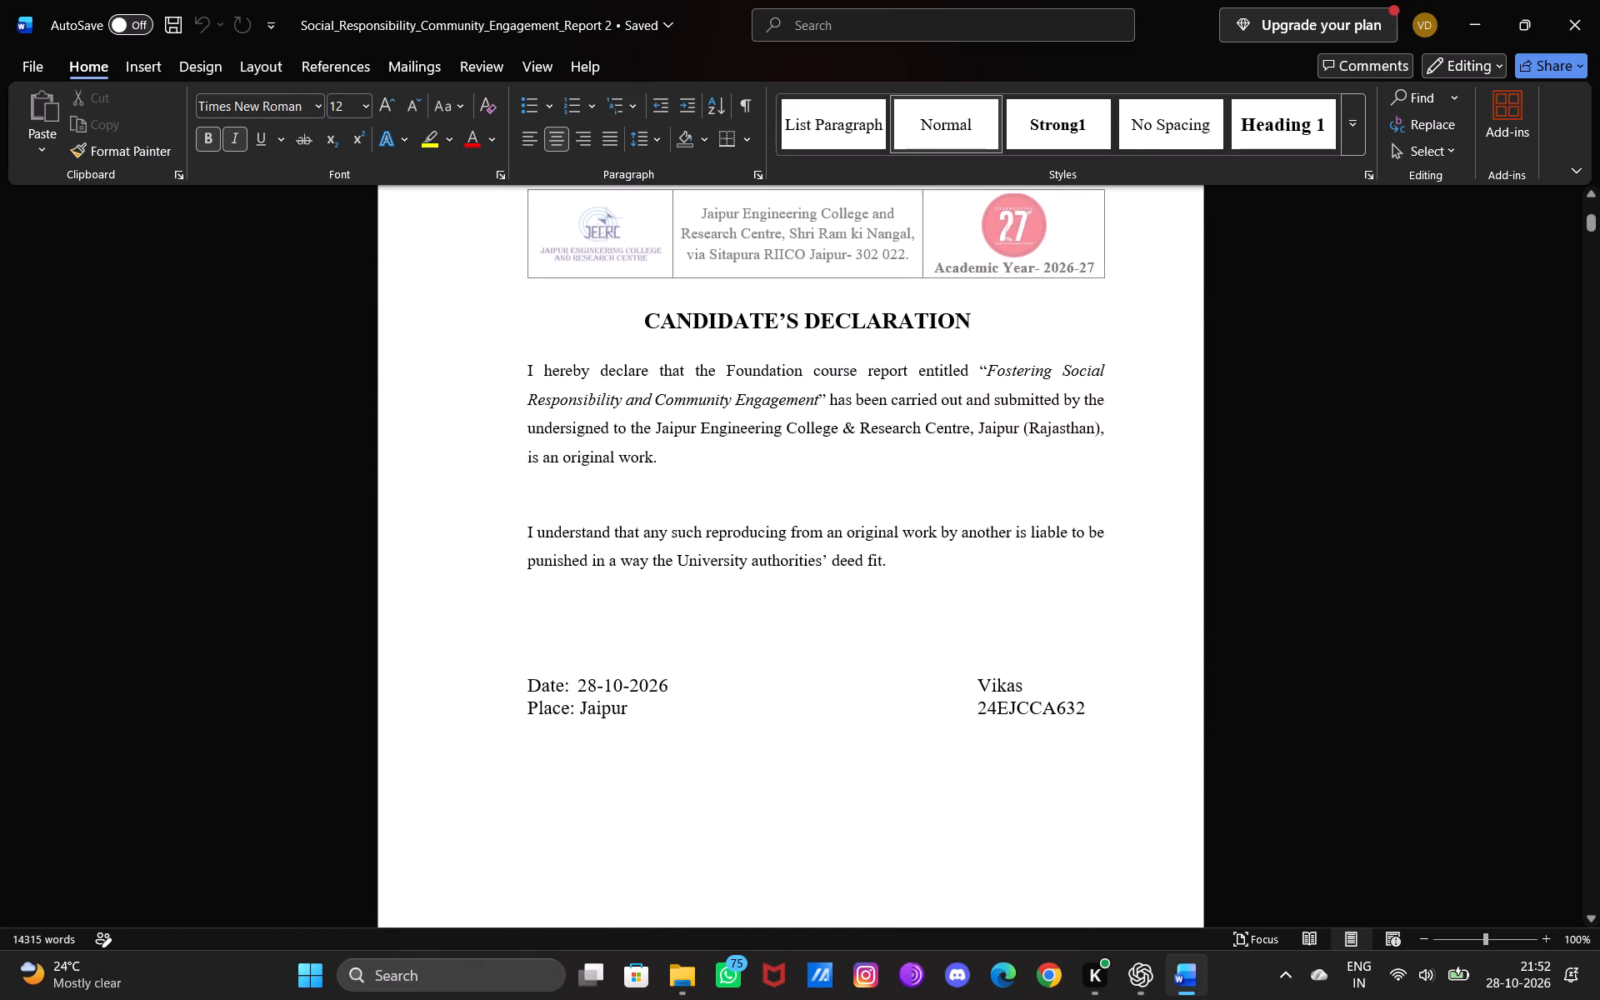
{"action": "scroll", "coordinate": [1017, 578], "scroll_direction": "down", "scroll_amount": 7}
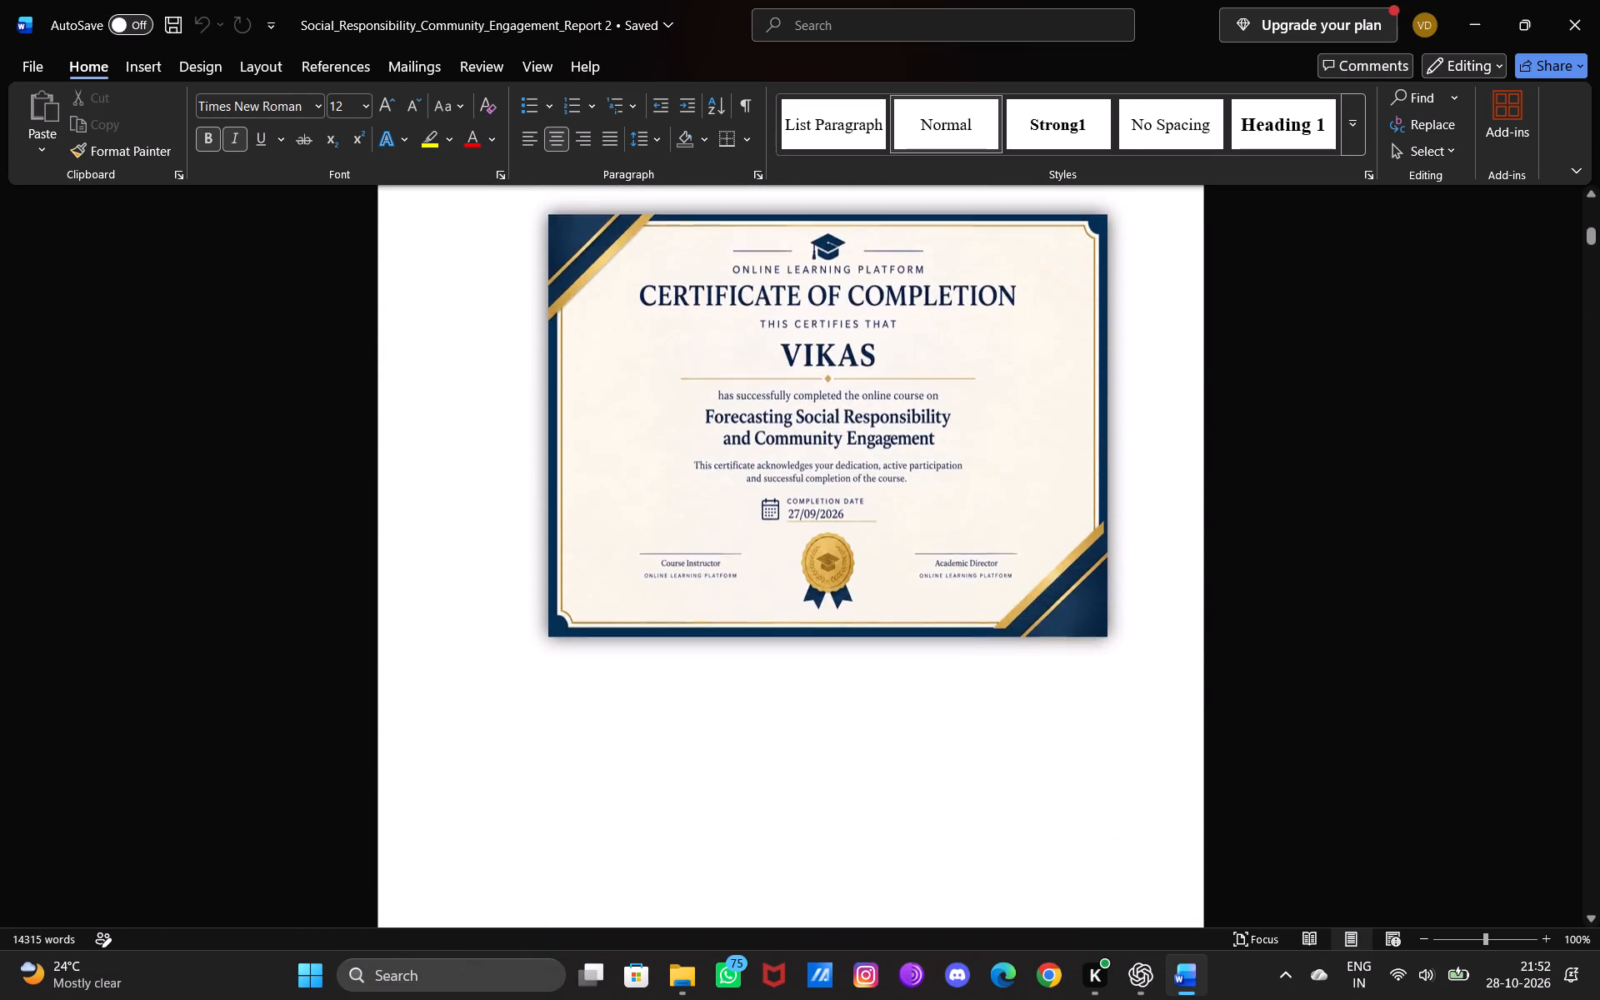
{"action": "scroll", "coordinate": [1017, 578], "scroll_direction": "down", "scroll_amount": 5}
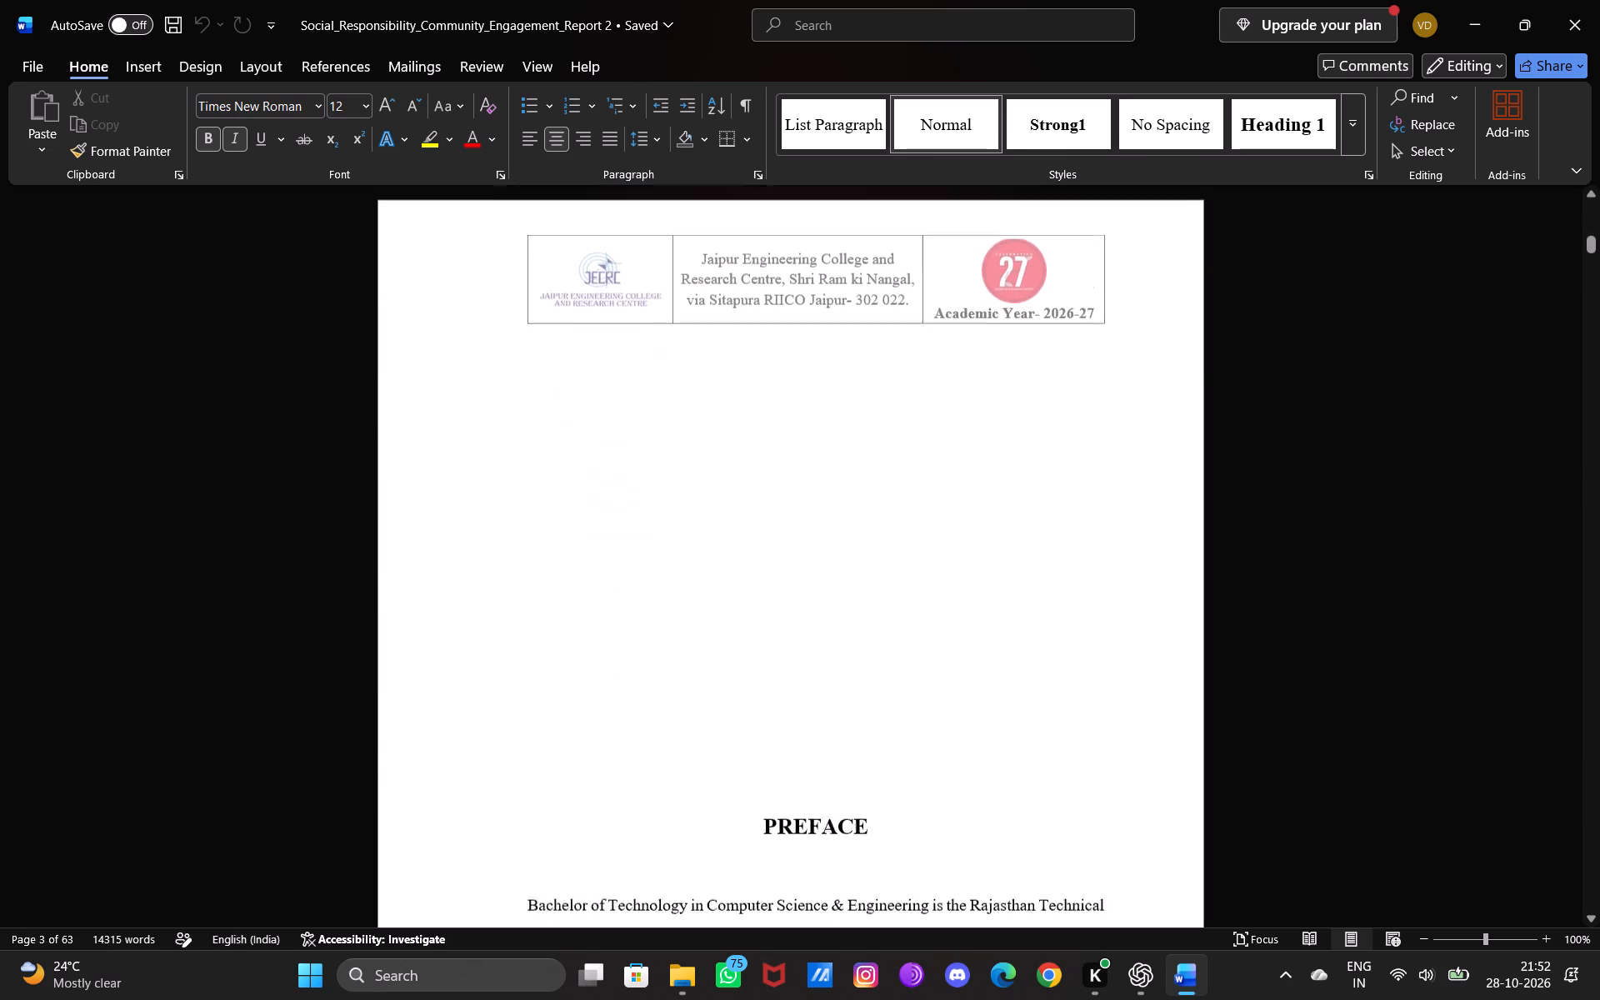
{"action": "scroll", "coordinate": [1017, 578], "scroll_direction": "down", "scroll_amount": 1}
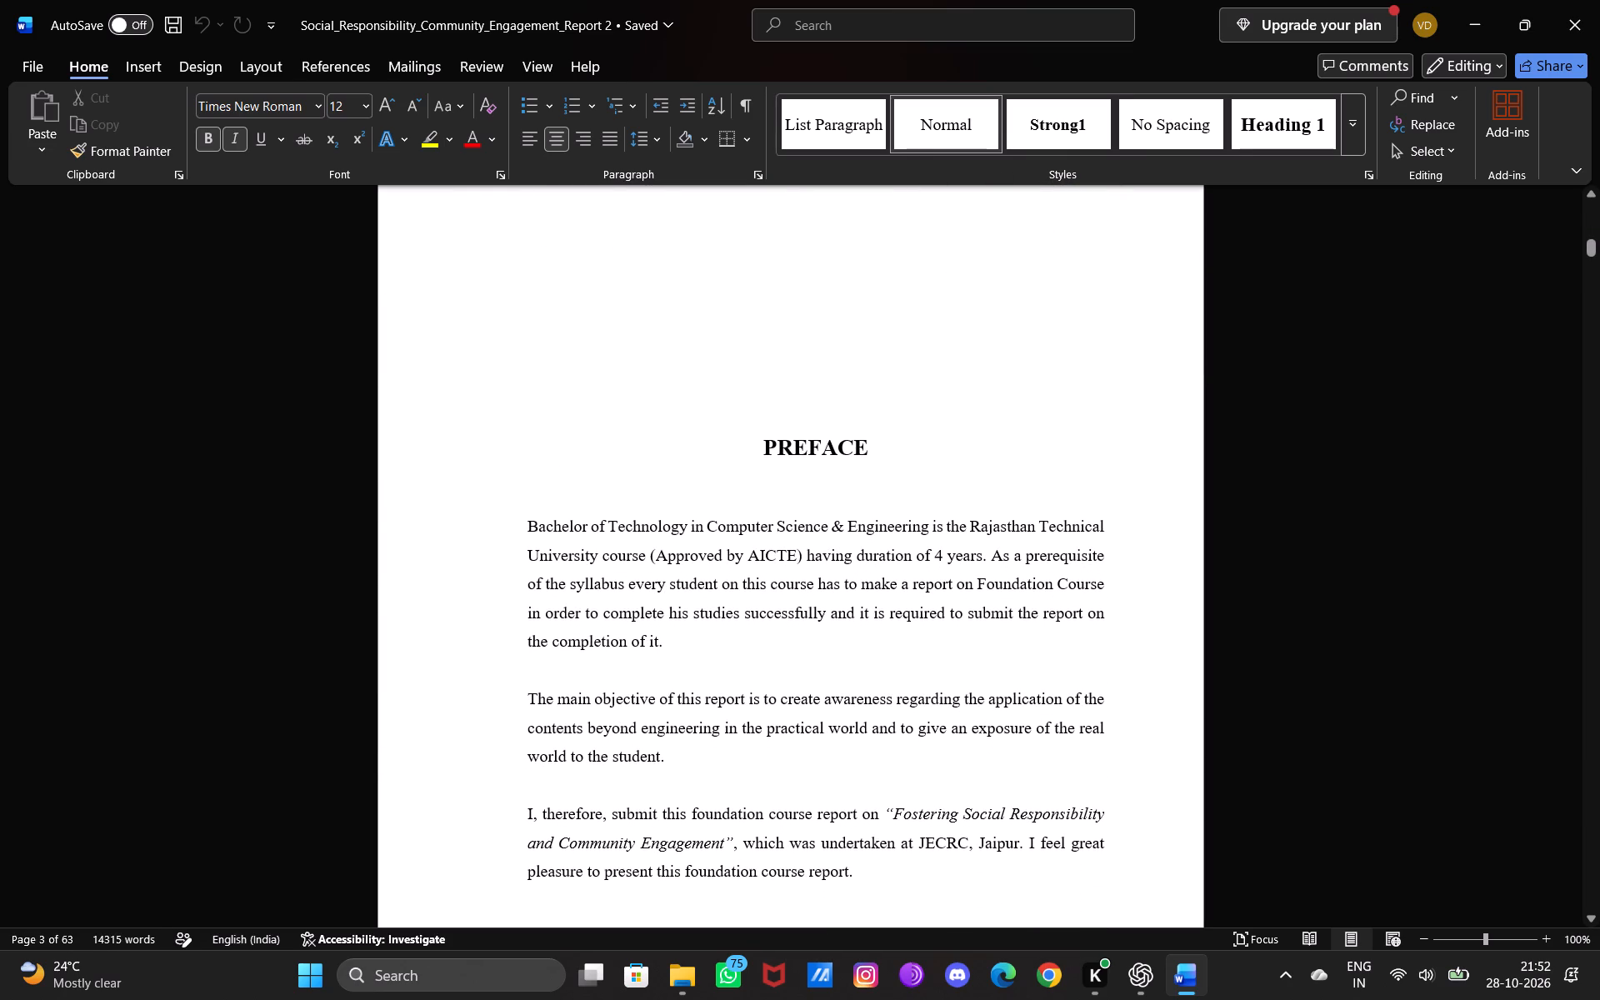
{"action": "left_click", "coordinate": [764, 458]}
{"action": "key", "text": "BackSpace"}
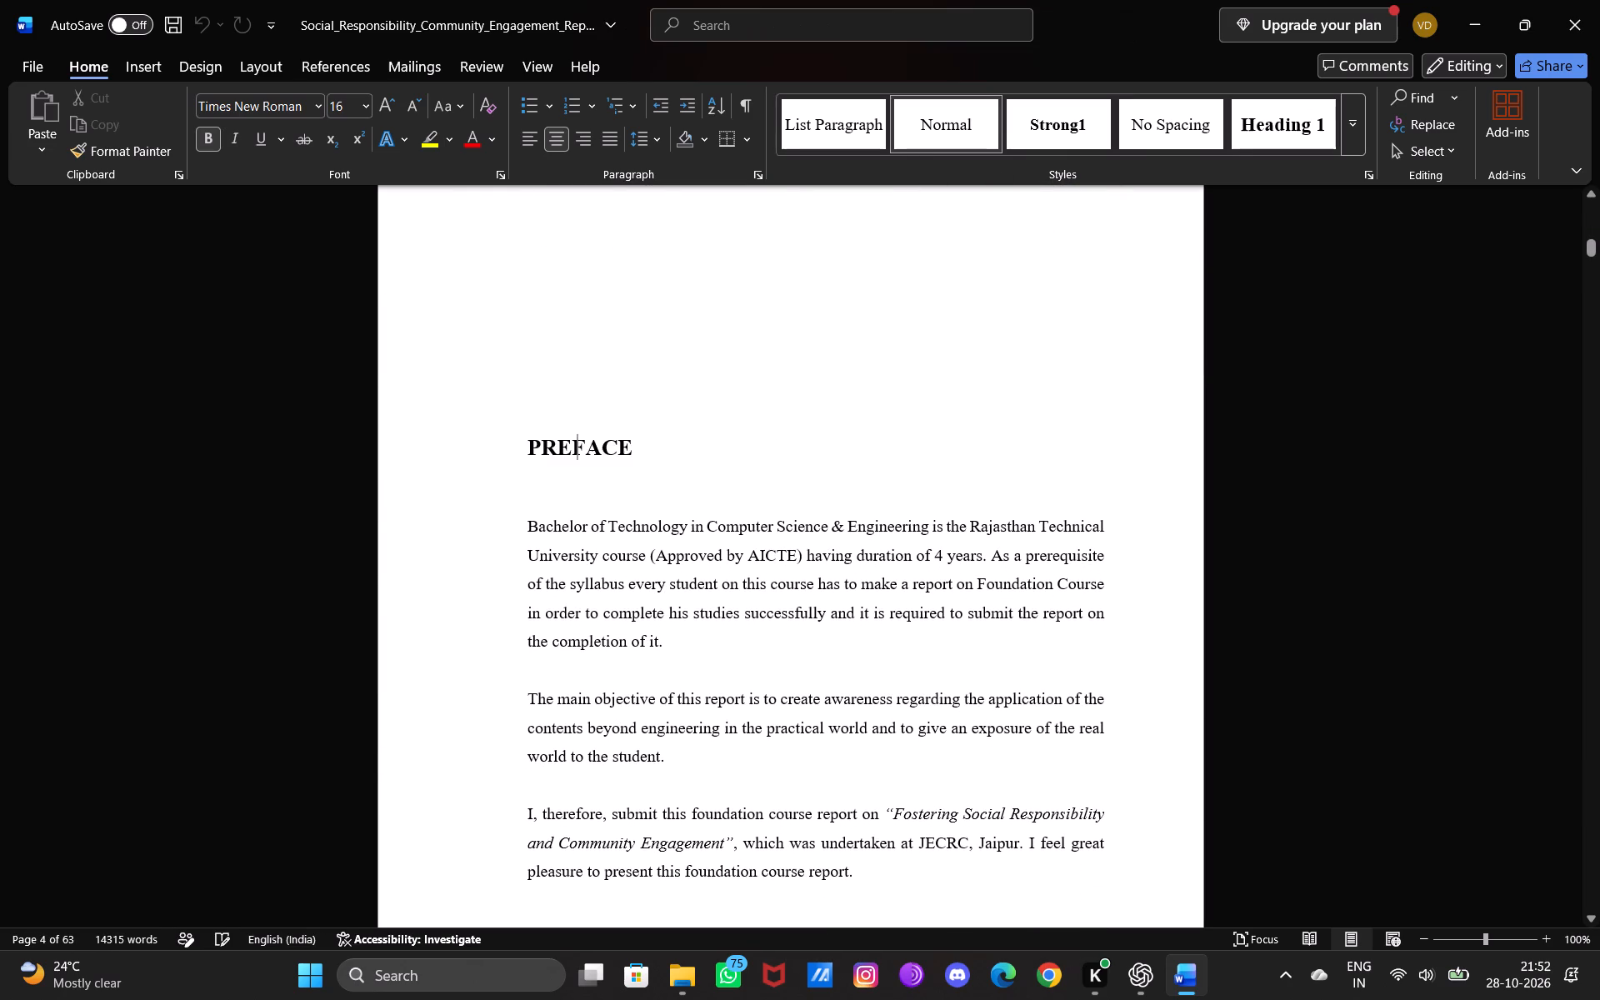
{"action": "key", "text": "BackSpace"}
{"action": "key", "text": "BackSpace"}
{"action": "key", "text": "BackSpace"}
{"action": "key", "text": "BackSpace"}
{"action": "key", "text": "BackSpace"}
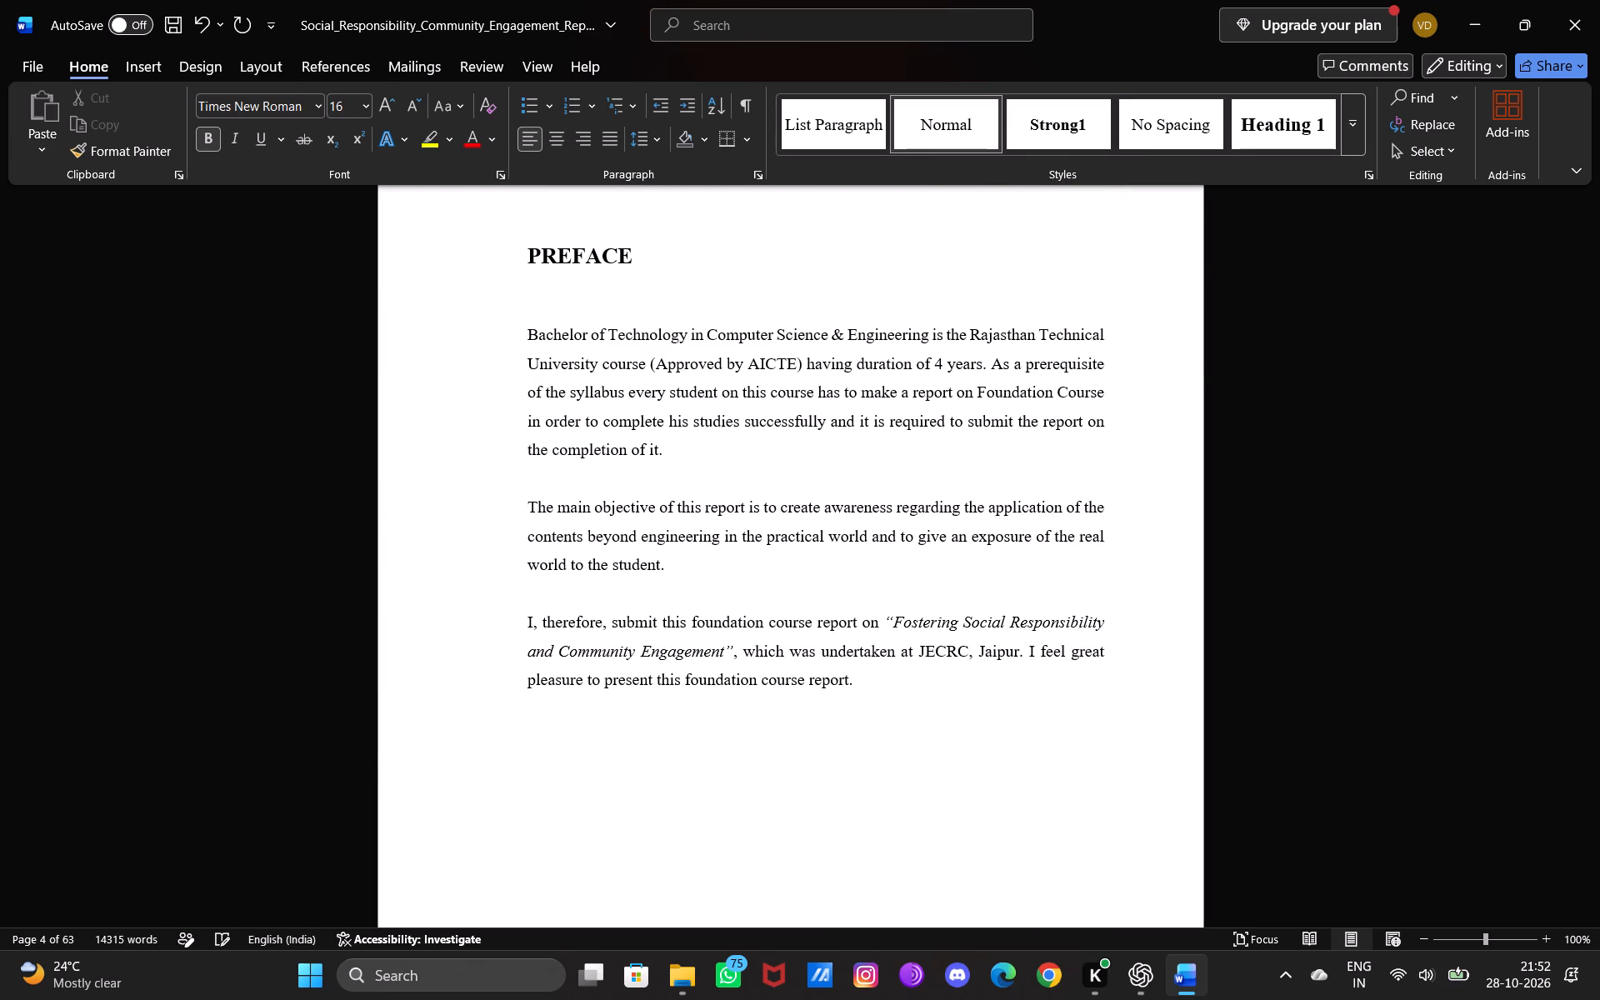
{"action": "scroll", "coordinate": [764, 458], "scroll_direction": "up", "scroll_amount": 1}
{"action": "key", "text": "BackSpace"}
{"action": "key", "text": "BackSpace"}
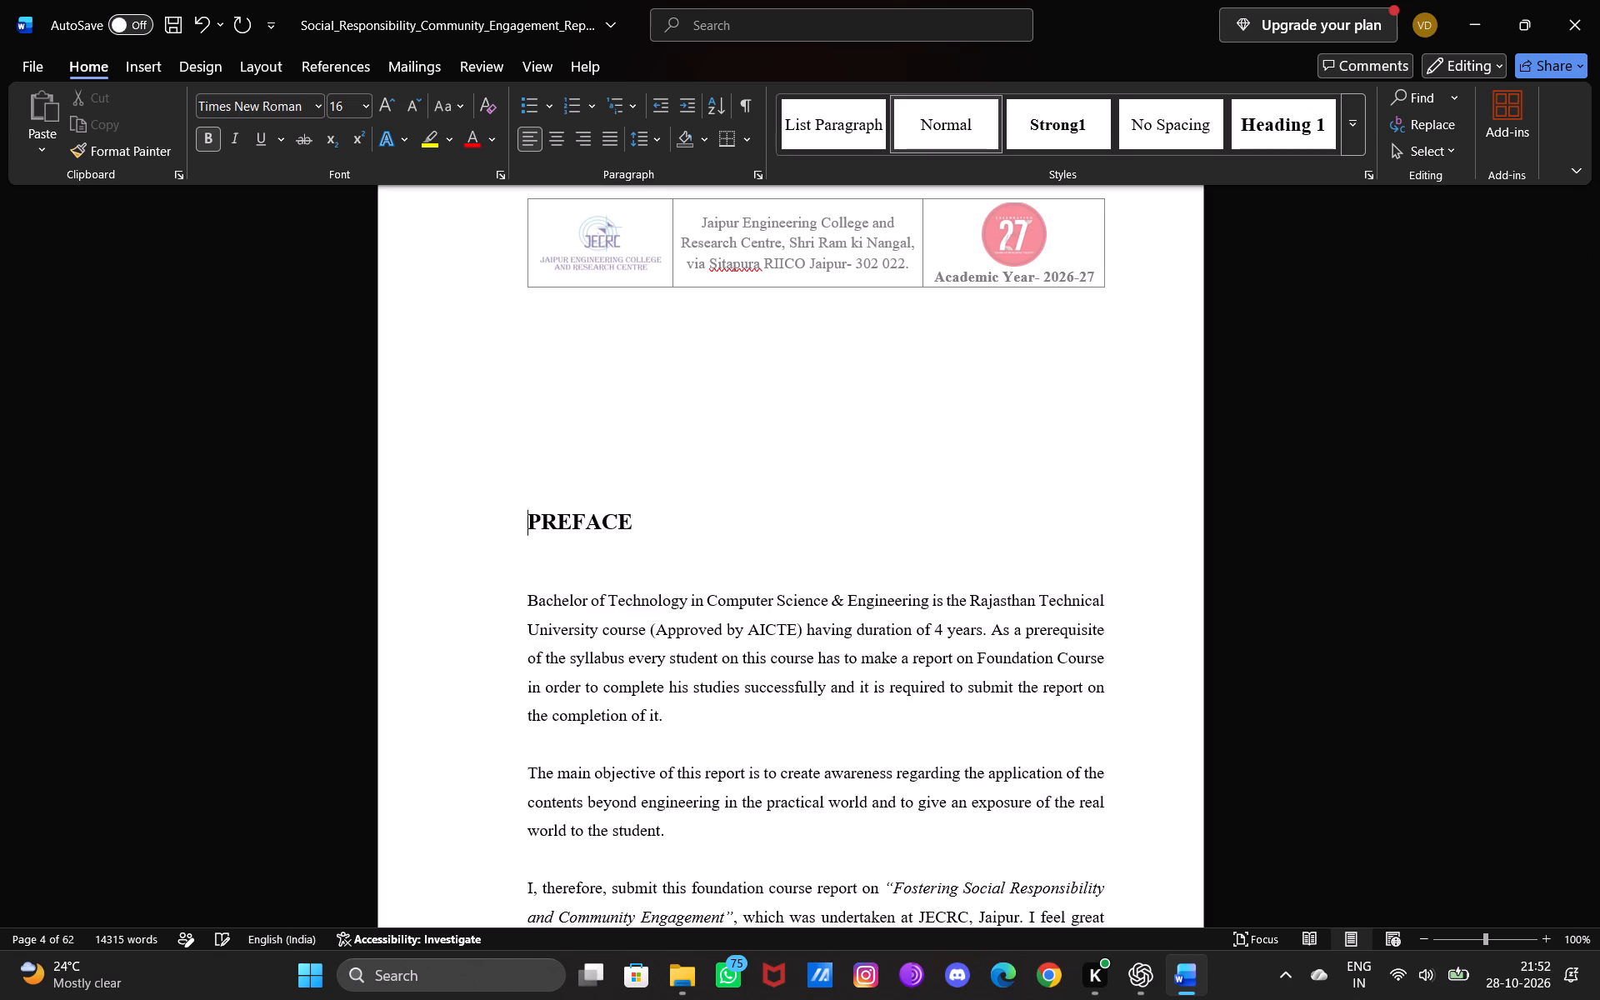
{"action": "key", "text": "BackSpace"}
{"action": "key", "text": "BackSpace"}
{"action": "key", "text": "BackSpace"}
{"action": "key", "text": "BackSpace"}
{"action": "key", "text": "BackSpace"}
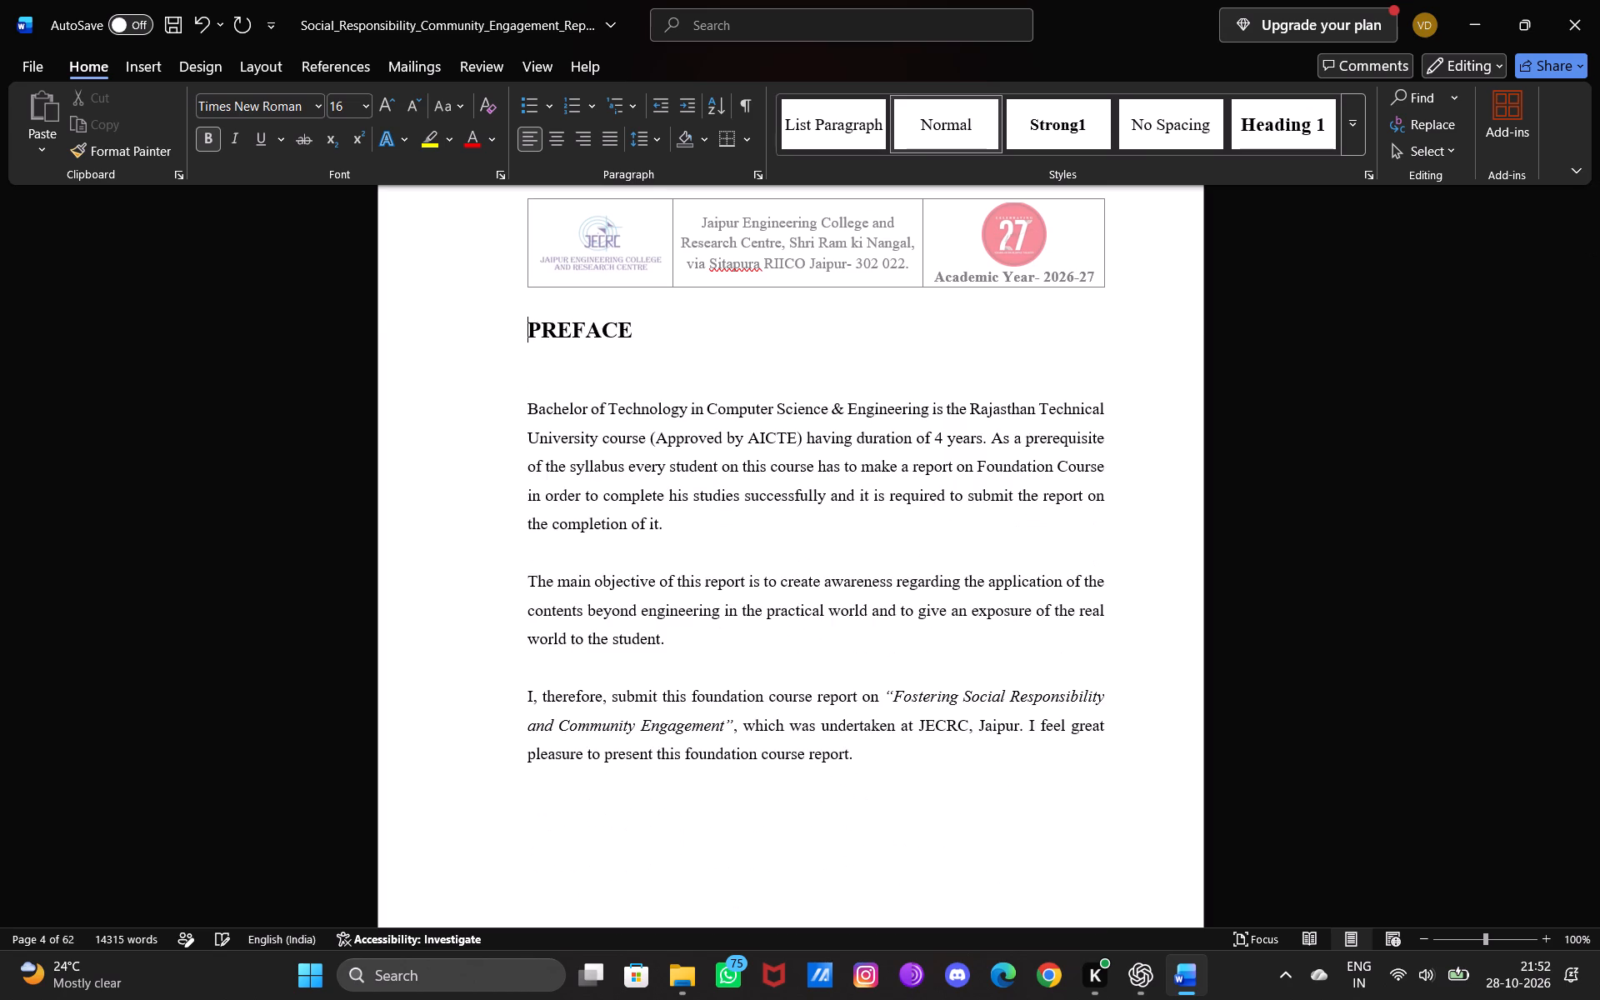
{"action": "key", "text": "BackSpace"}
{"action": "key", "text": "Return"}
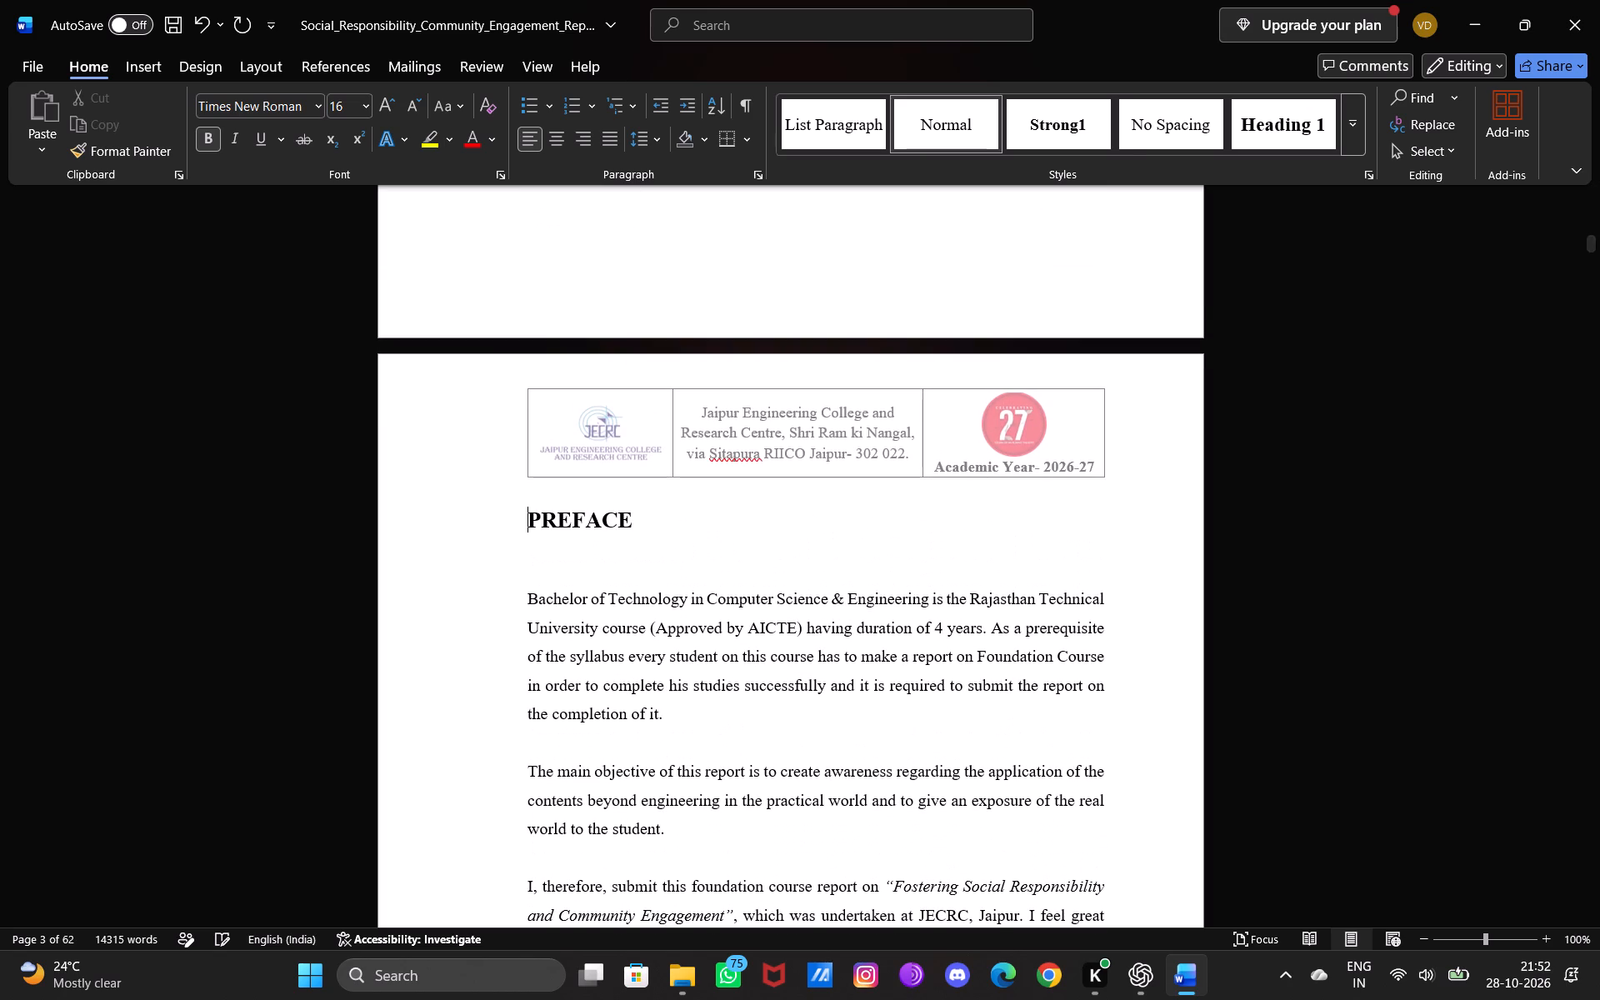
Indent the PREFACE heading with spaces until it sits roughly centred above the preface text.
{"action": "key", "text": "space"}
{"action": "key", "text": "space"}
{"action": "key", "text": "space"}
{"action": "key", "text": "space"}
{"action": "key", "text": "space"}
{"action": "key", "text": "space"}
{"action": "key", "text": "space"}
{"action": "key", "text": "space"}
{"action": "key", "text": "space"}
{"action": "key", "text": "space"}
{"action": "key", "text": "space"}
{"action": "key", "text": "space"}
{"action": "key", "text": "space"}
{"action": "key", "text": "space"}
{"action": "key", "text": "space"}
{"action": "key", "text": "space"}
{"action": "key", "text": "space"}
{"action": "key", "text": "space"}
{"action": "key", "text": "space"}
{"action": "key", "text": "space"}
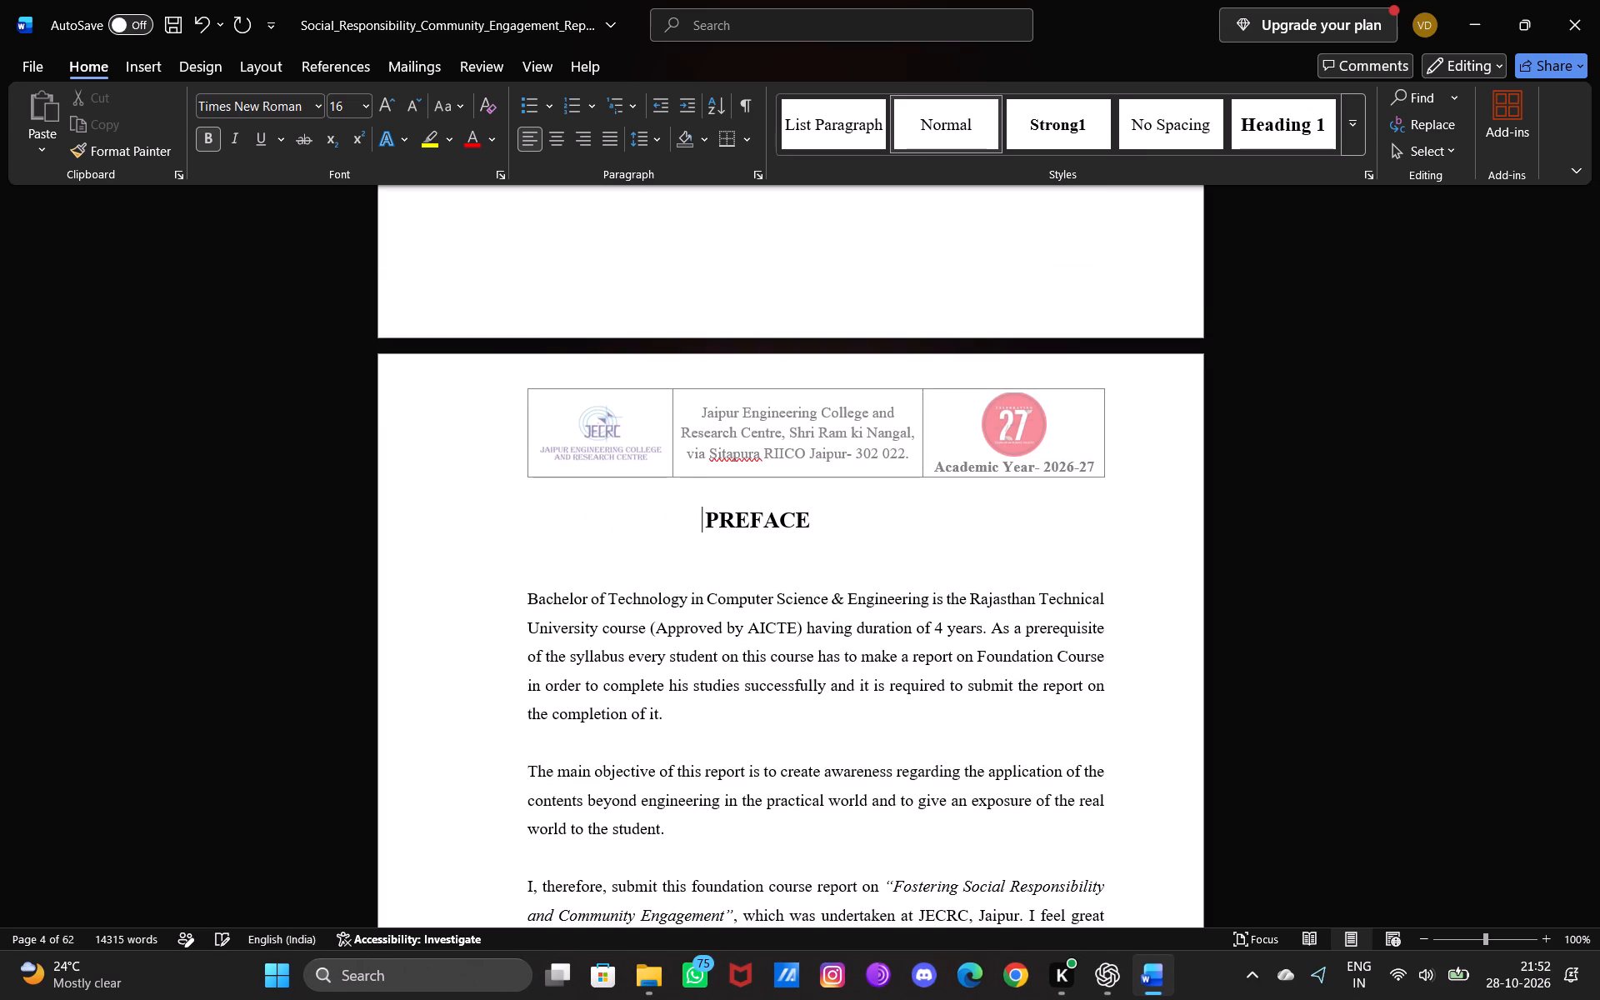
{"action": "key", "text": "space"}
{"action": "key", "text": "space"}
{"action": "key", "text": "space"}
{"action": "key", "text": "space"}
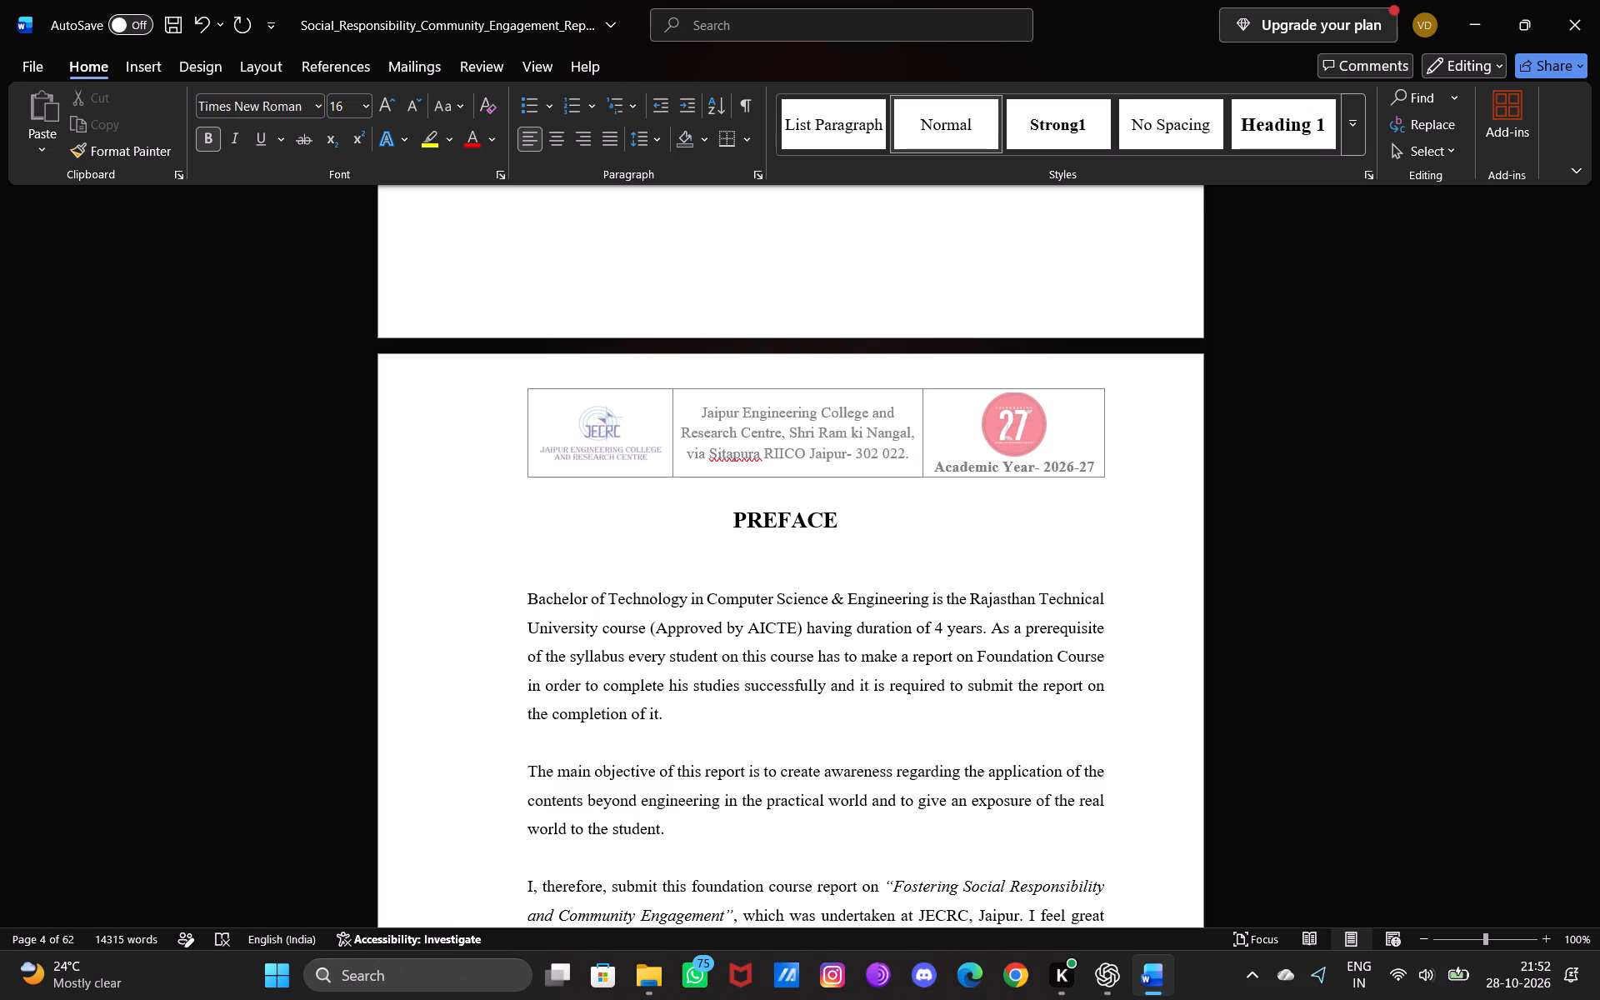
{"action": "key", "text": "space"}
Review the report from the preface through the table of contents, outcomes, abstract and chapters to the final references.
{"action": "scroll", "coordinate": [1068, 553], "scroll_direction": "down", "scroll_amount": 2}
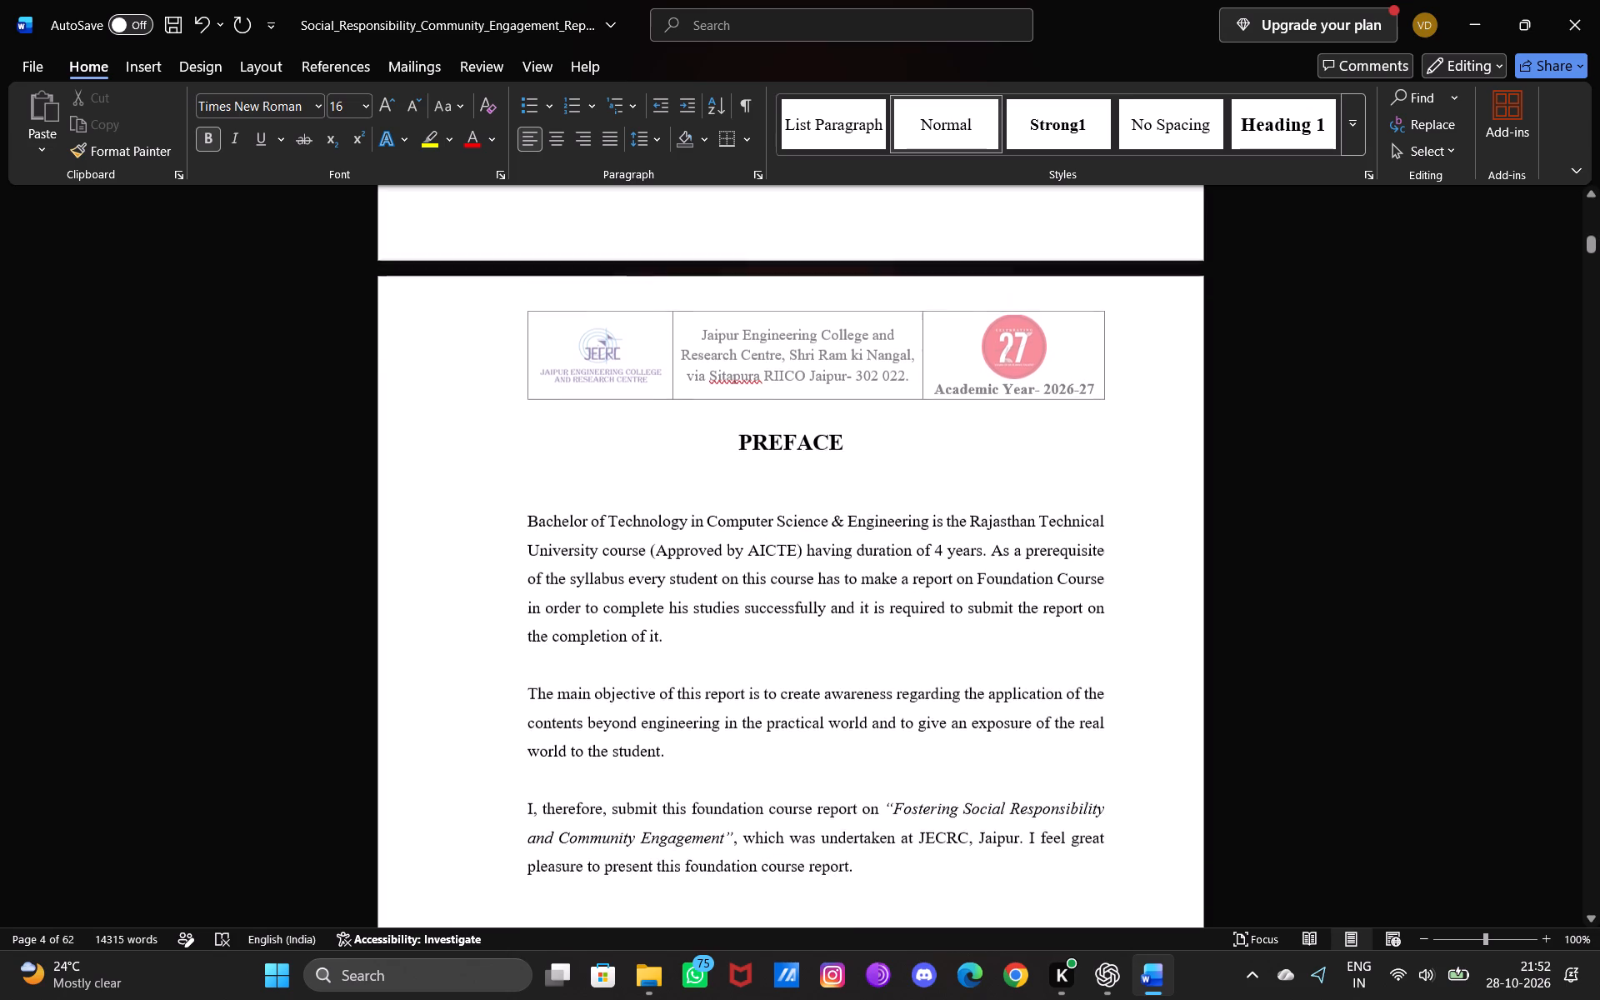
{"action": "scroll", "coordinate": [1068, 553], "scroll_direction": "down", "scroll_amount": 6}
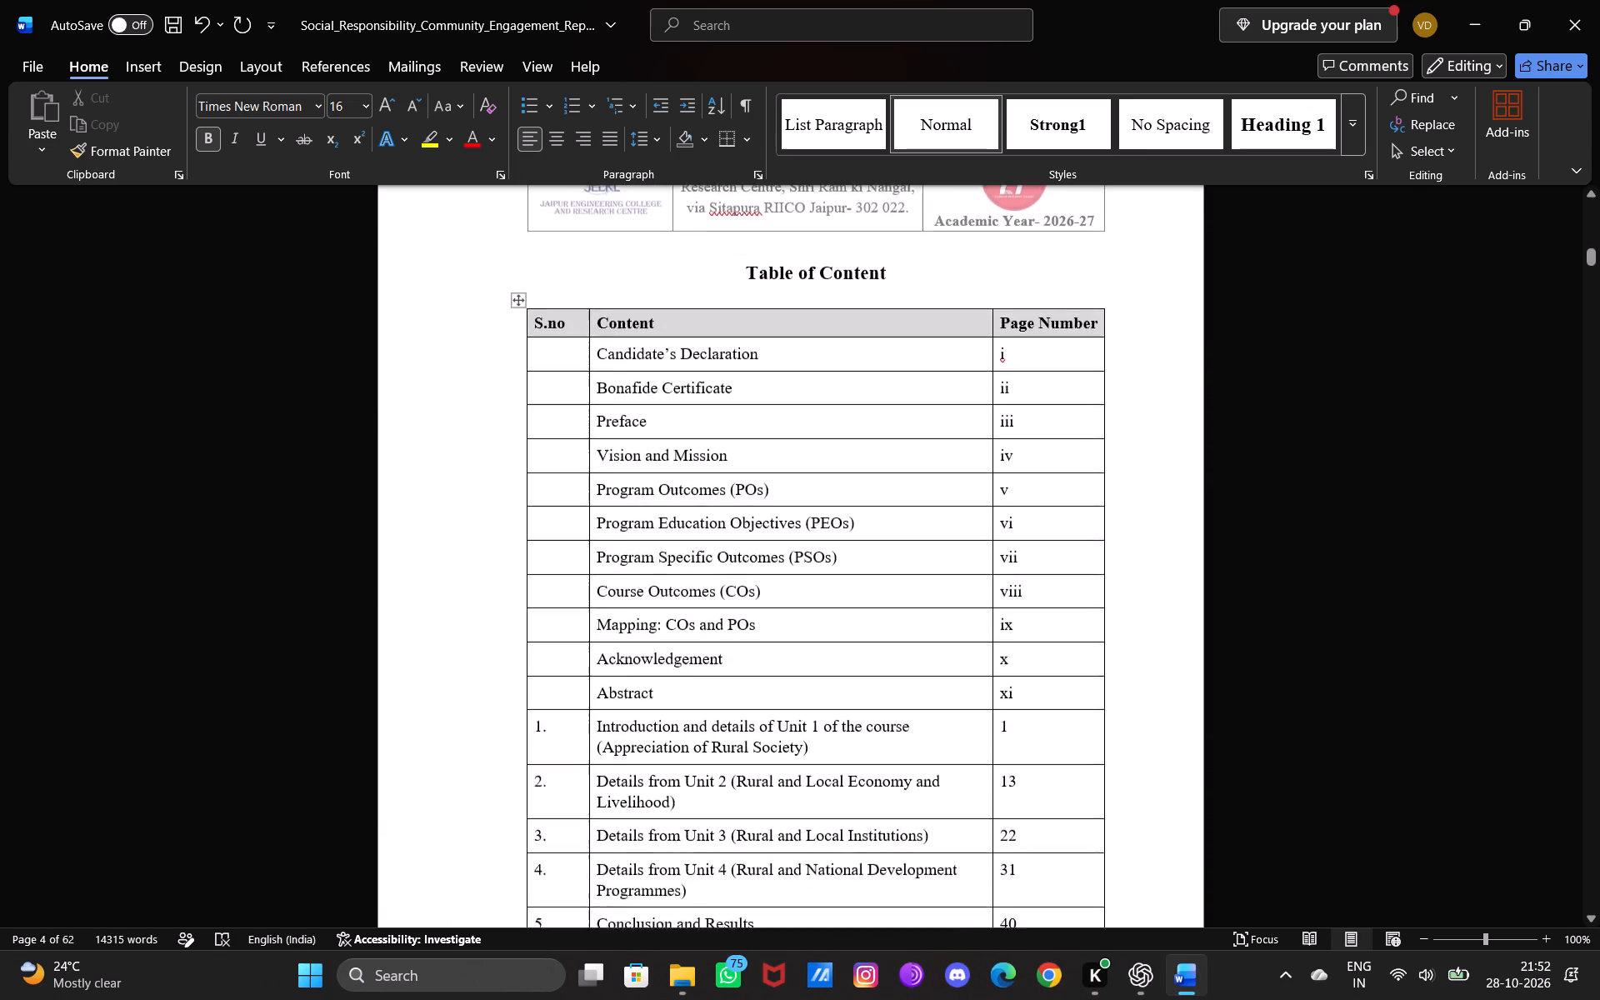
{"action": "scroll", "coordinate": [1068, 553], "scroll_direction": "down", "scroll_amount": 4}
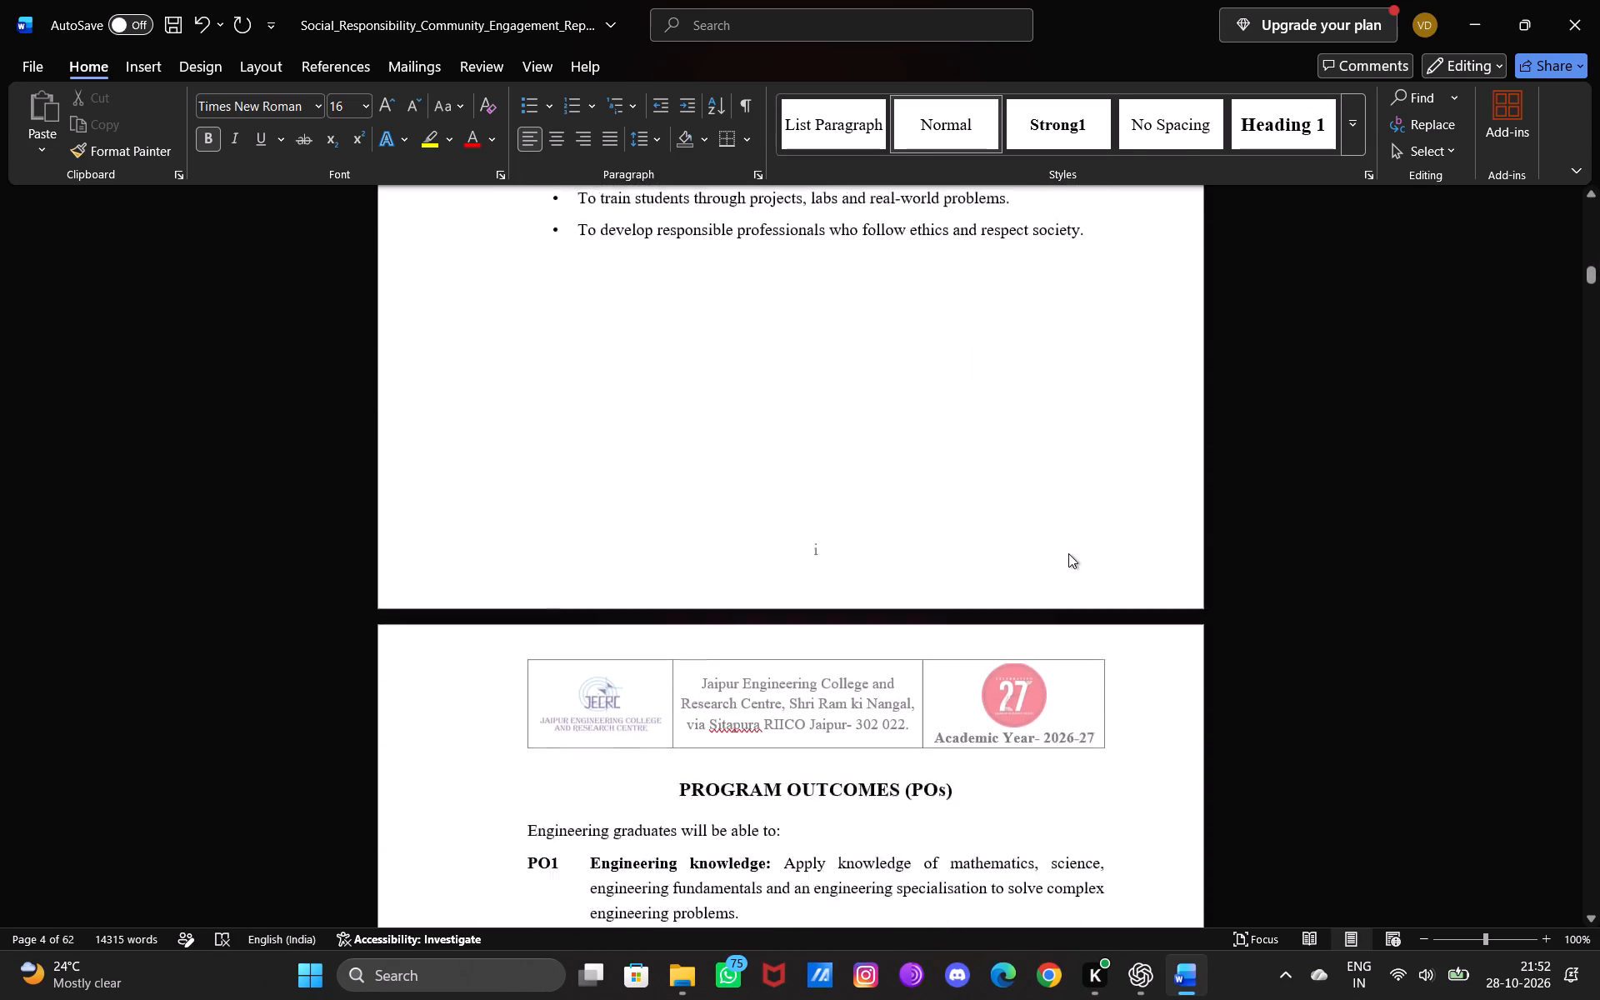
{"action": "scroll", "coordinate": [1068, 553], "scroll_direction": "down", "scroll_amount": 2}
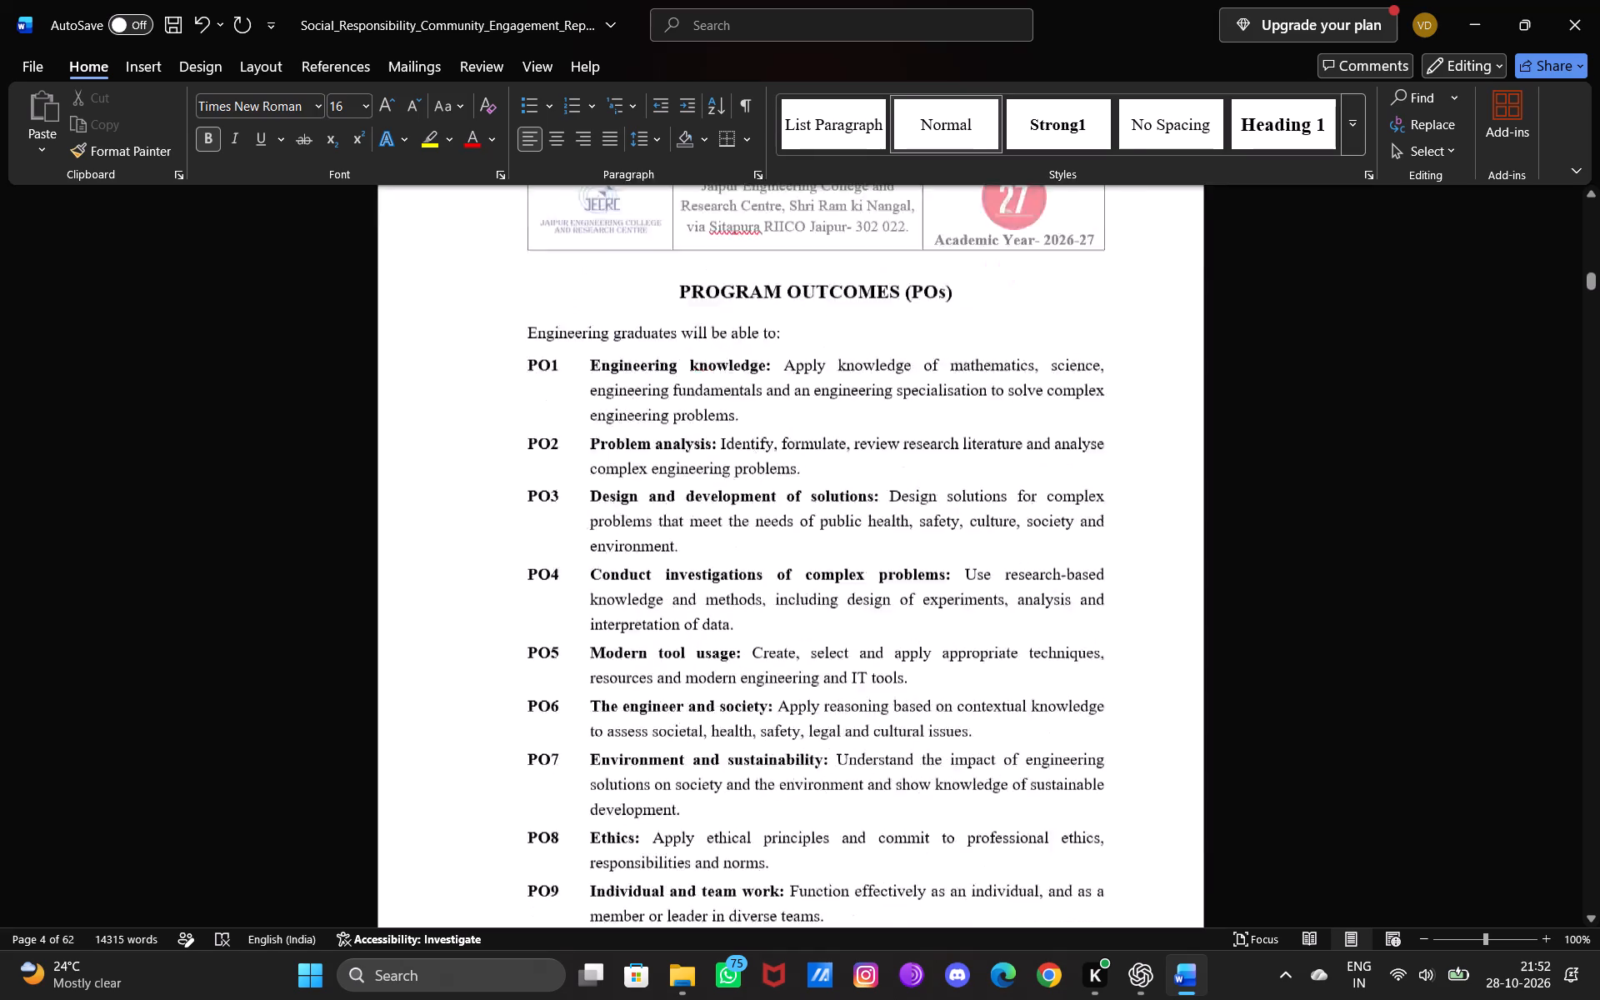
{"action": "scroll", "coordinate": [1068, 553], "scroll_direction": "down", "scroll_amount": 5}
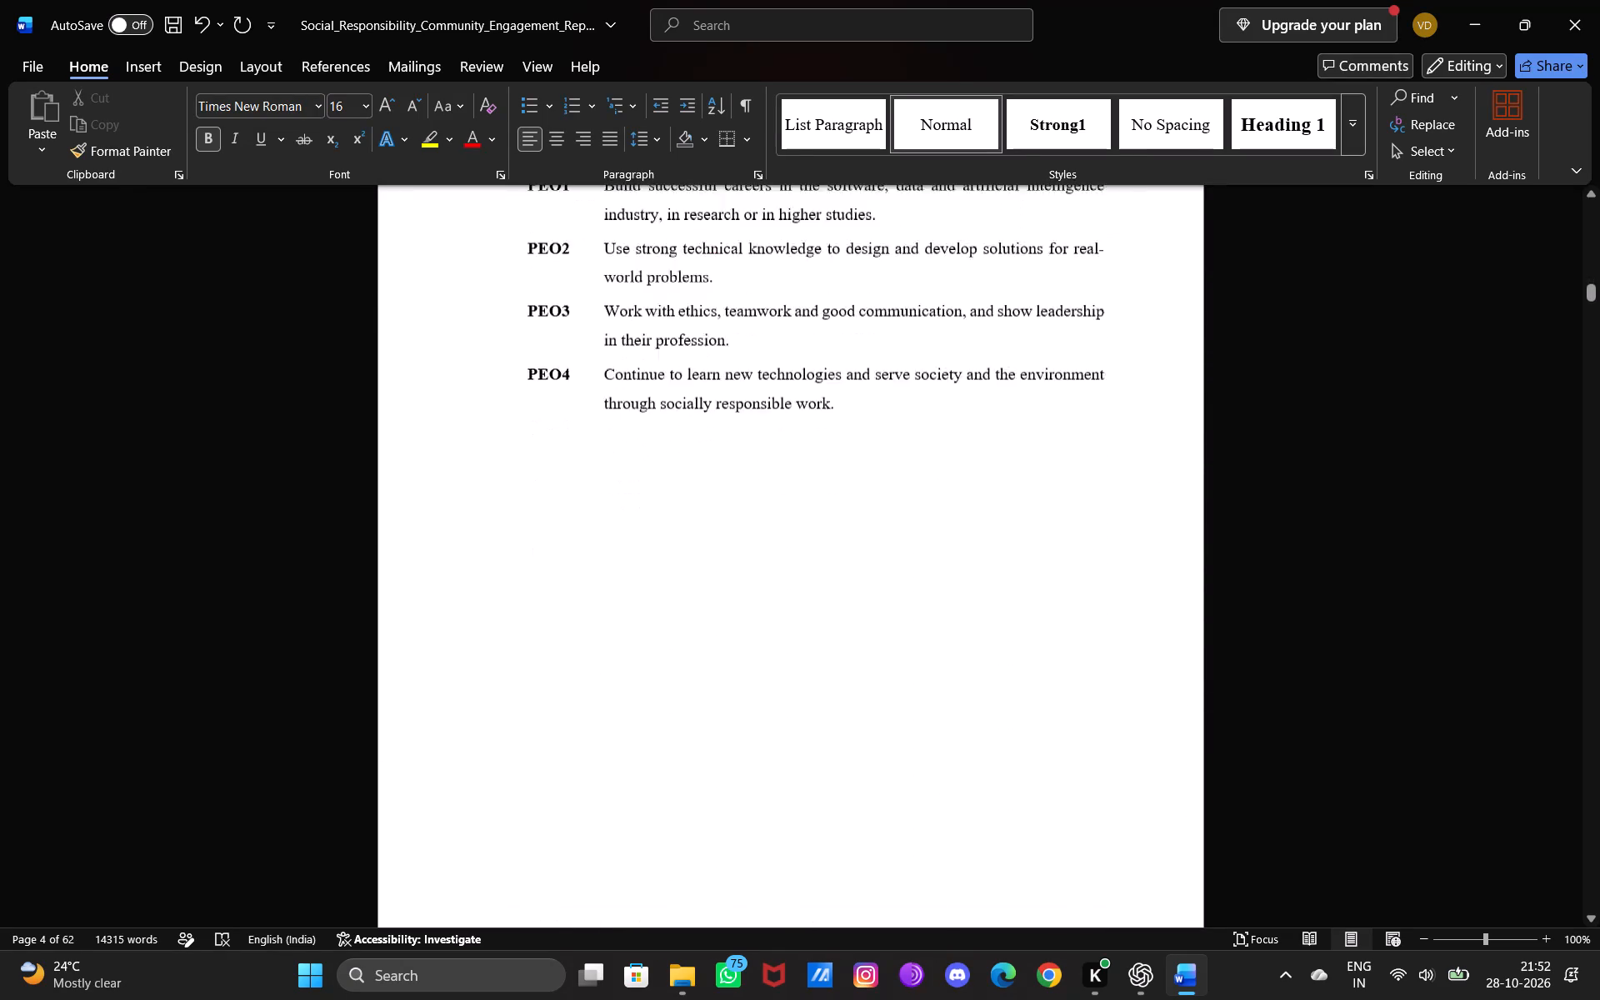
{"action": "scroll", "coordinate": [1068, 553], "scroll_direction": "down", "scroll_amount": 3}
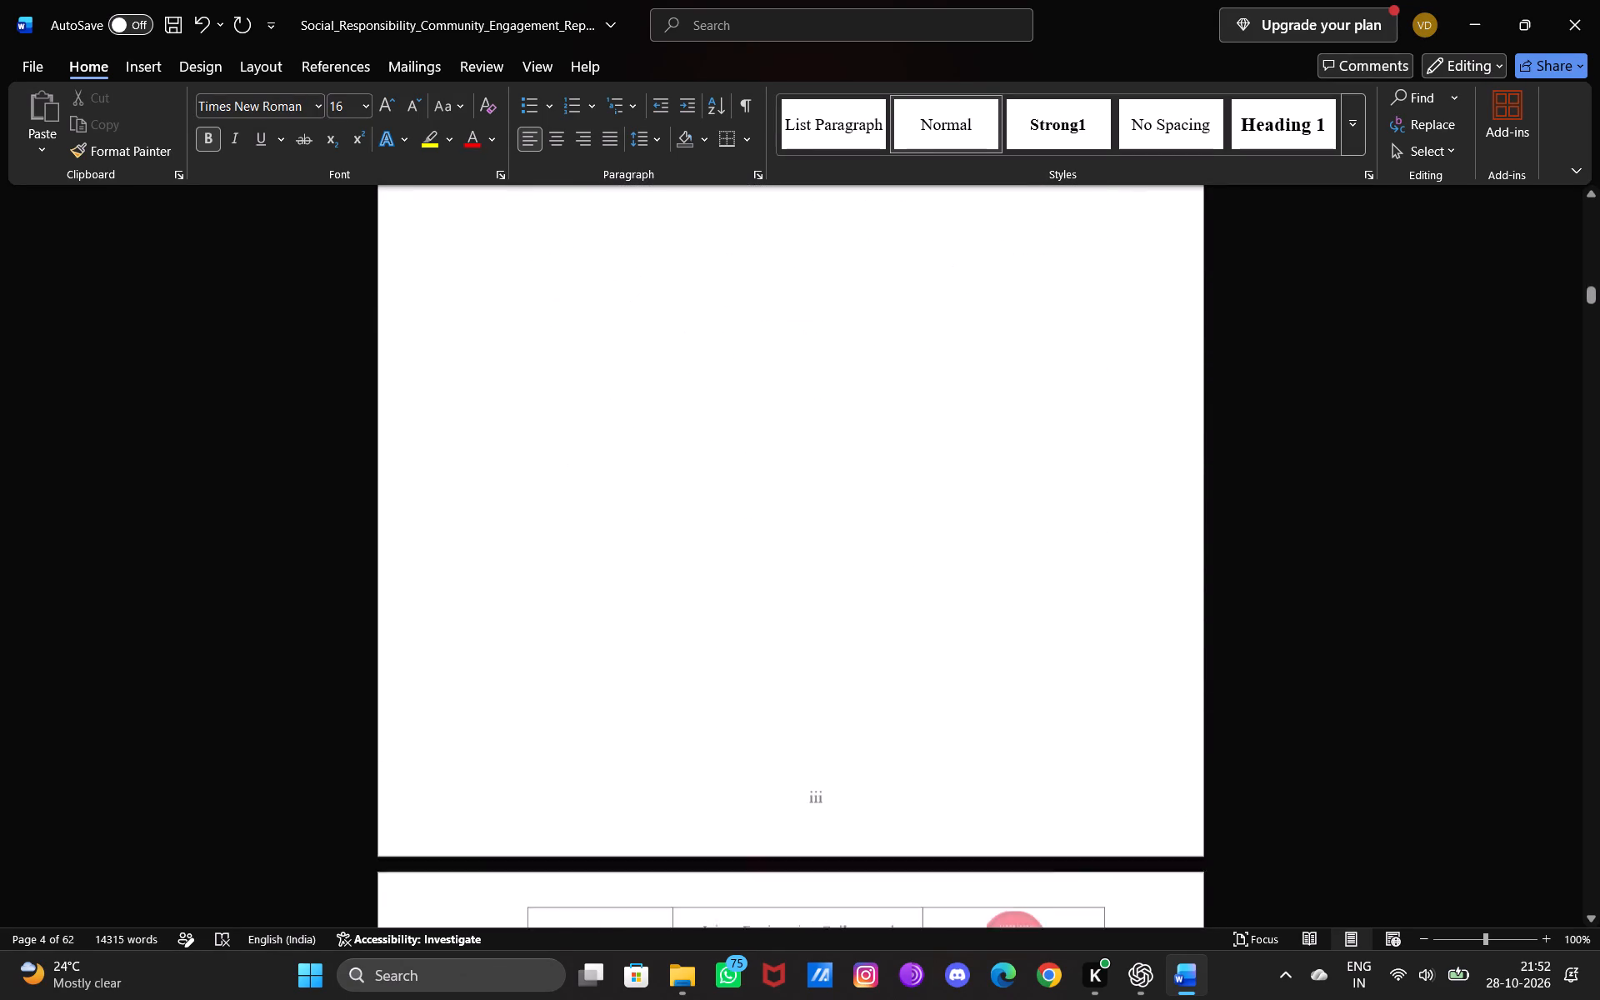
{"action": "scroll", "coordinate": [1068, 553], "scroll_direction": "down", "scroll_amount": 5}
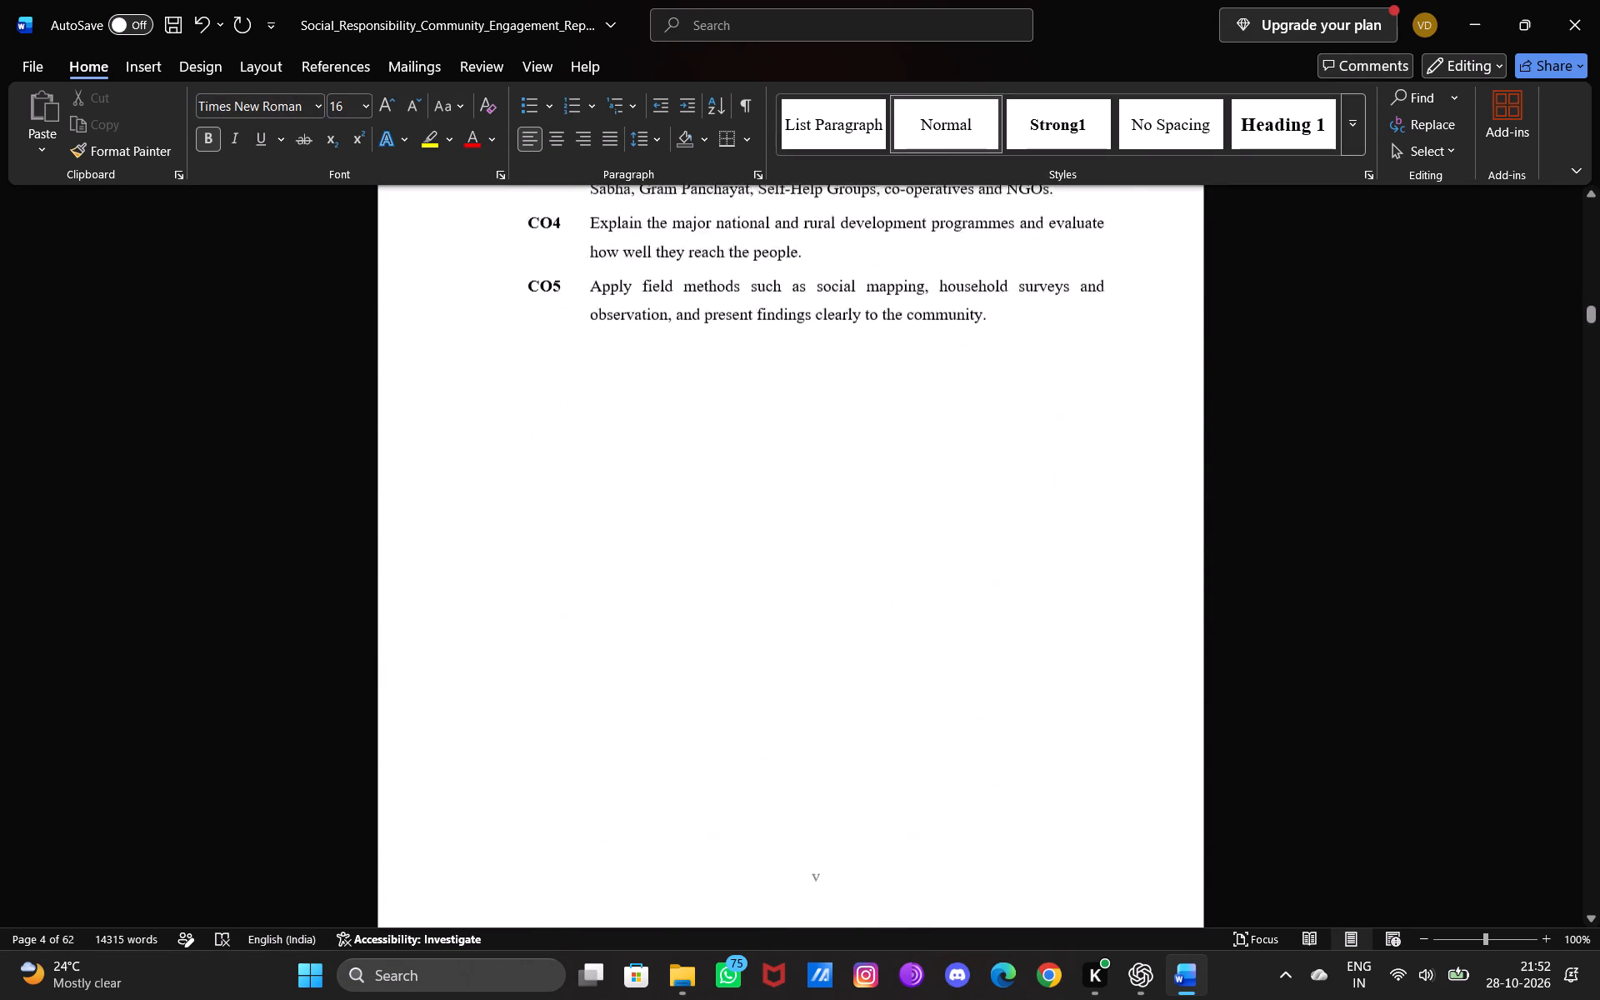
{"action": "scroll", "coordinate": [1068, 553], "scroll_direction": "down", "scroll_amount": 3}
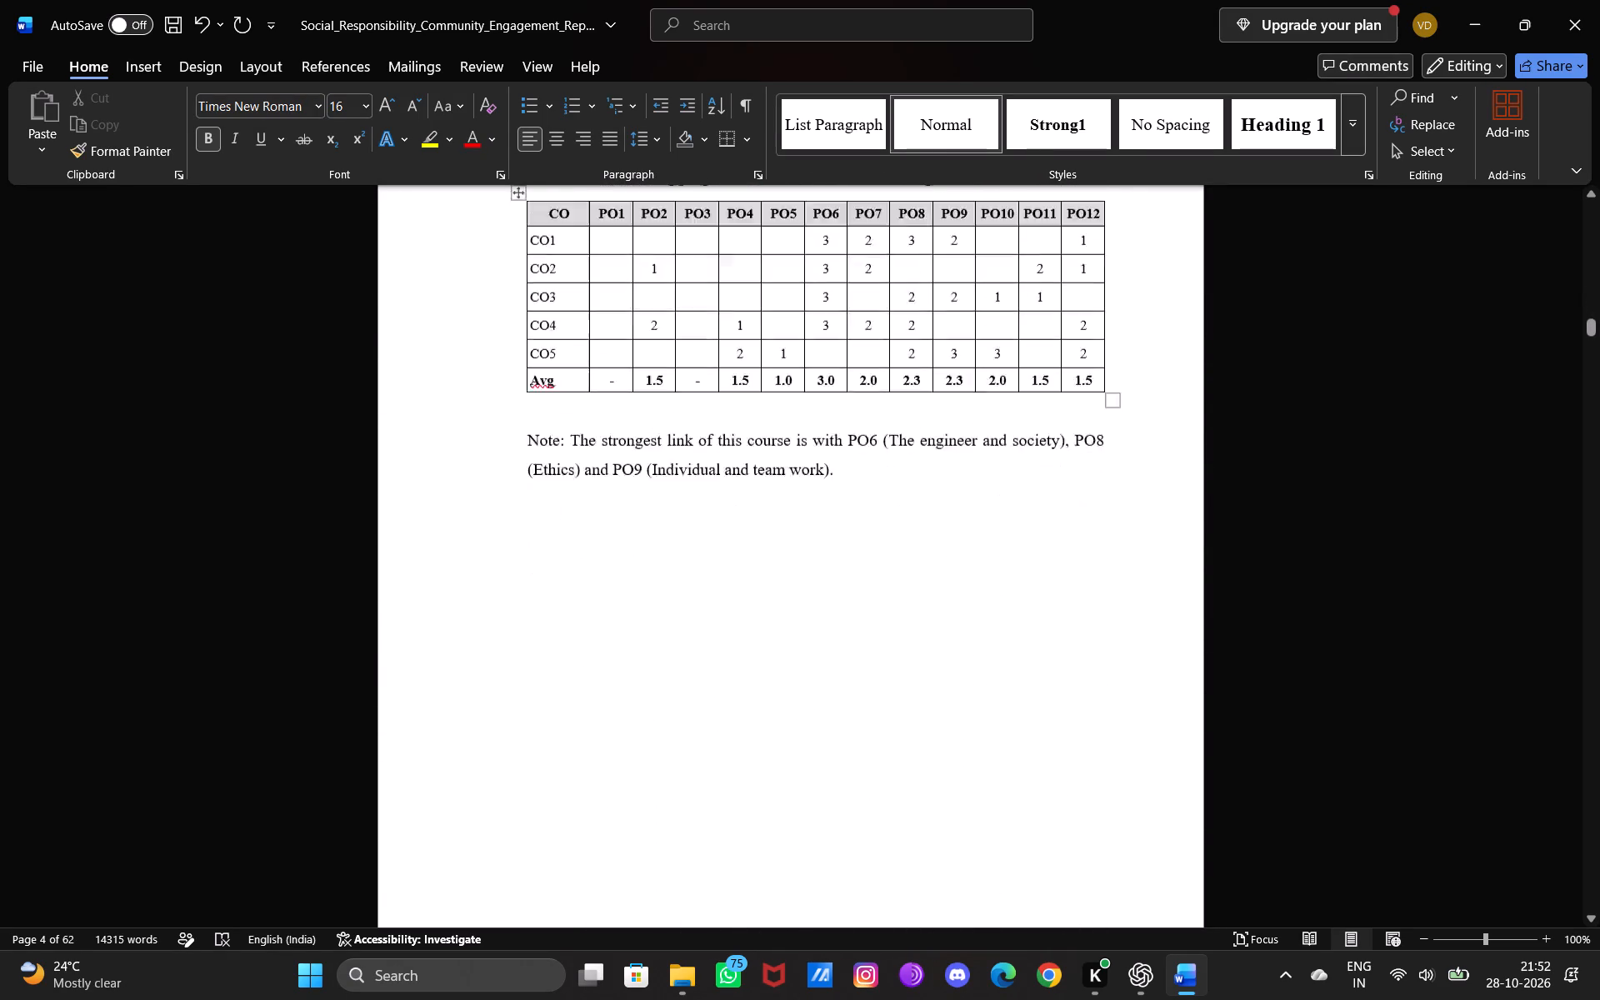
{"action": "scroll", "coordinate": [1068, 553], "scroll_direction": "down", "scroll_amount": 3}
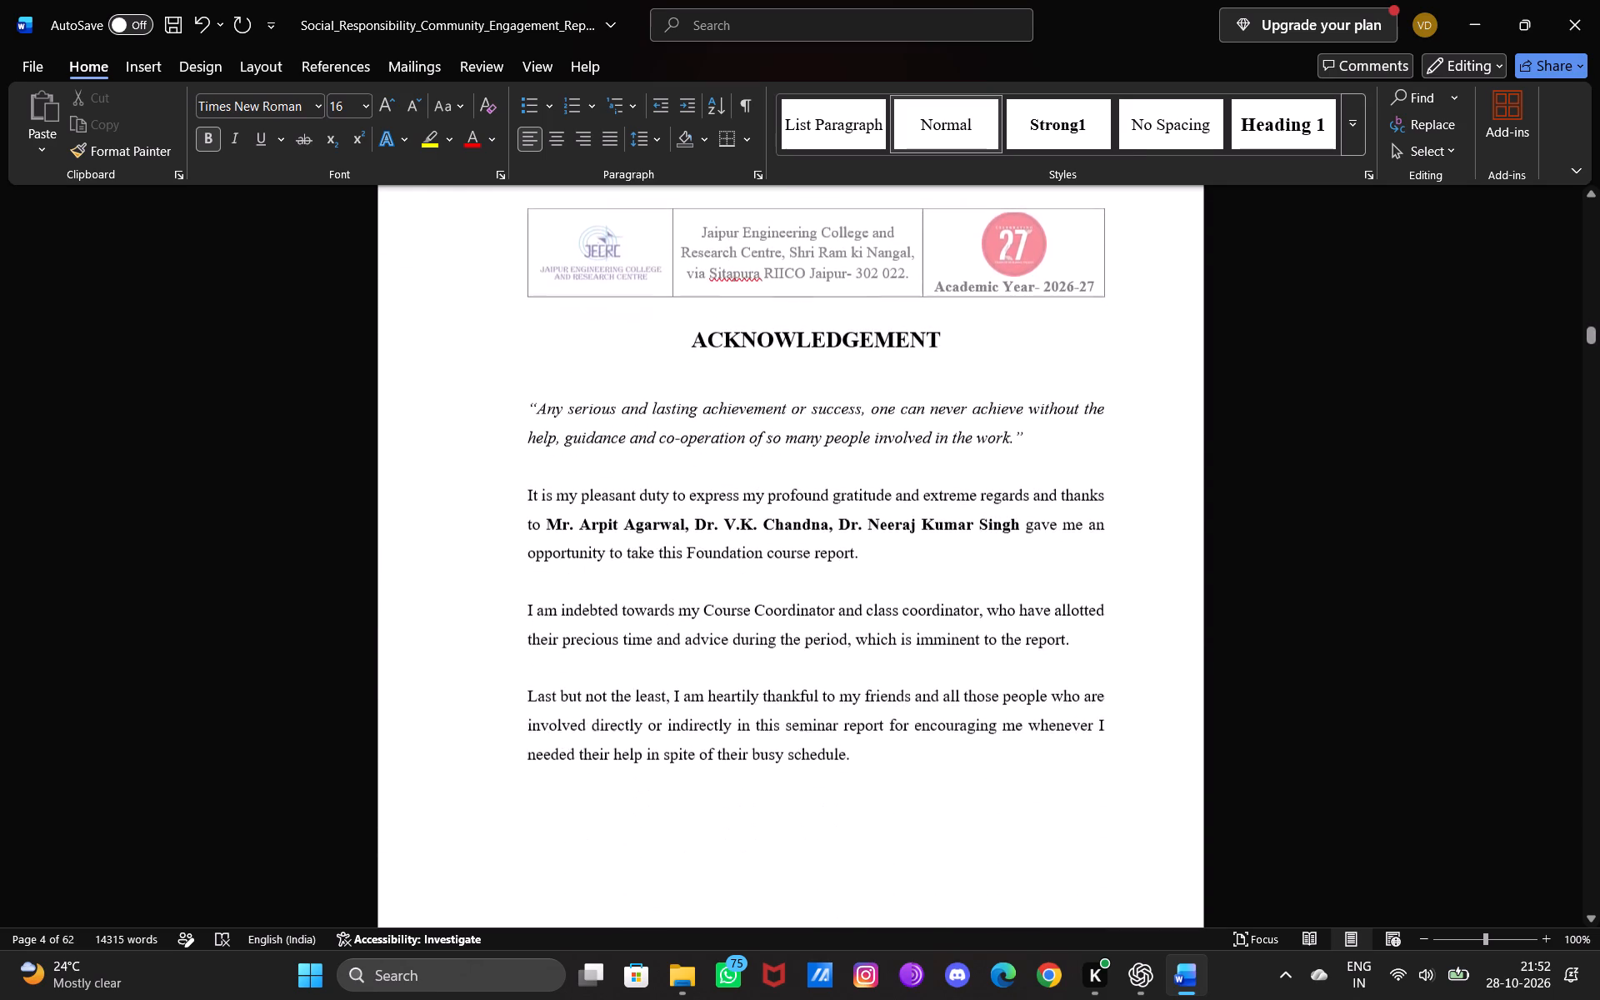
{"action": "scroll", "coordinate": [1068, 553], "scroll_direction": "down", "scroll_amount": 6}
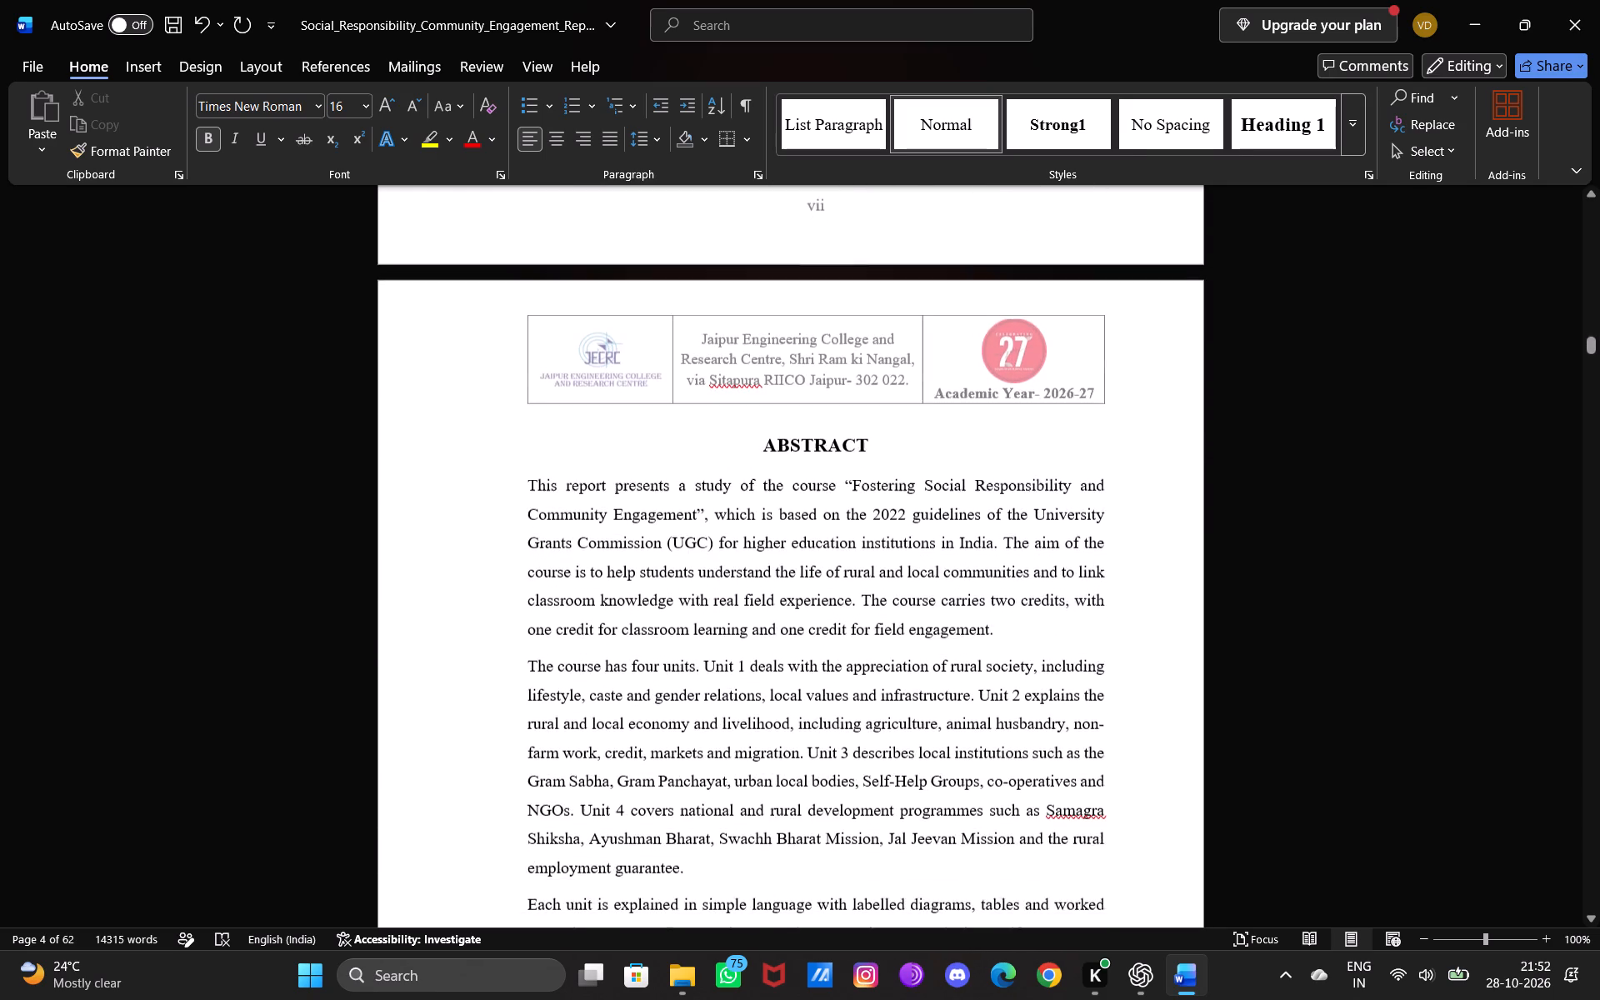
{"action": "scroll", "coordinate": [1068, 553], "scroll_direction": "down", "scroll_amount": 6}
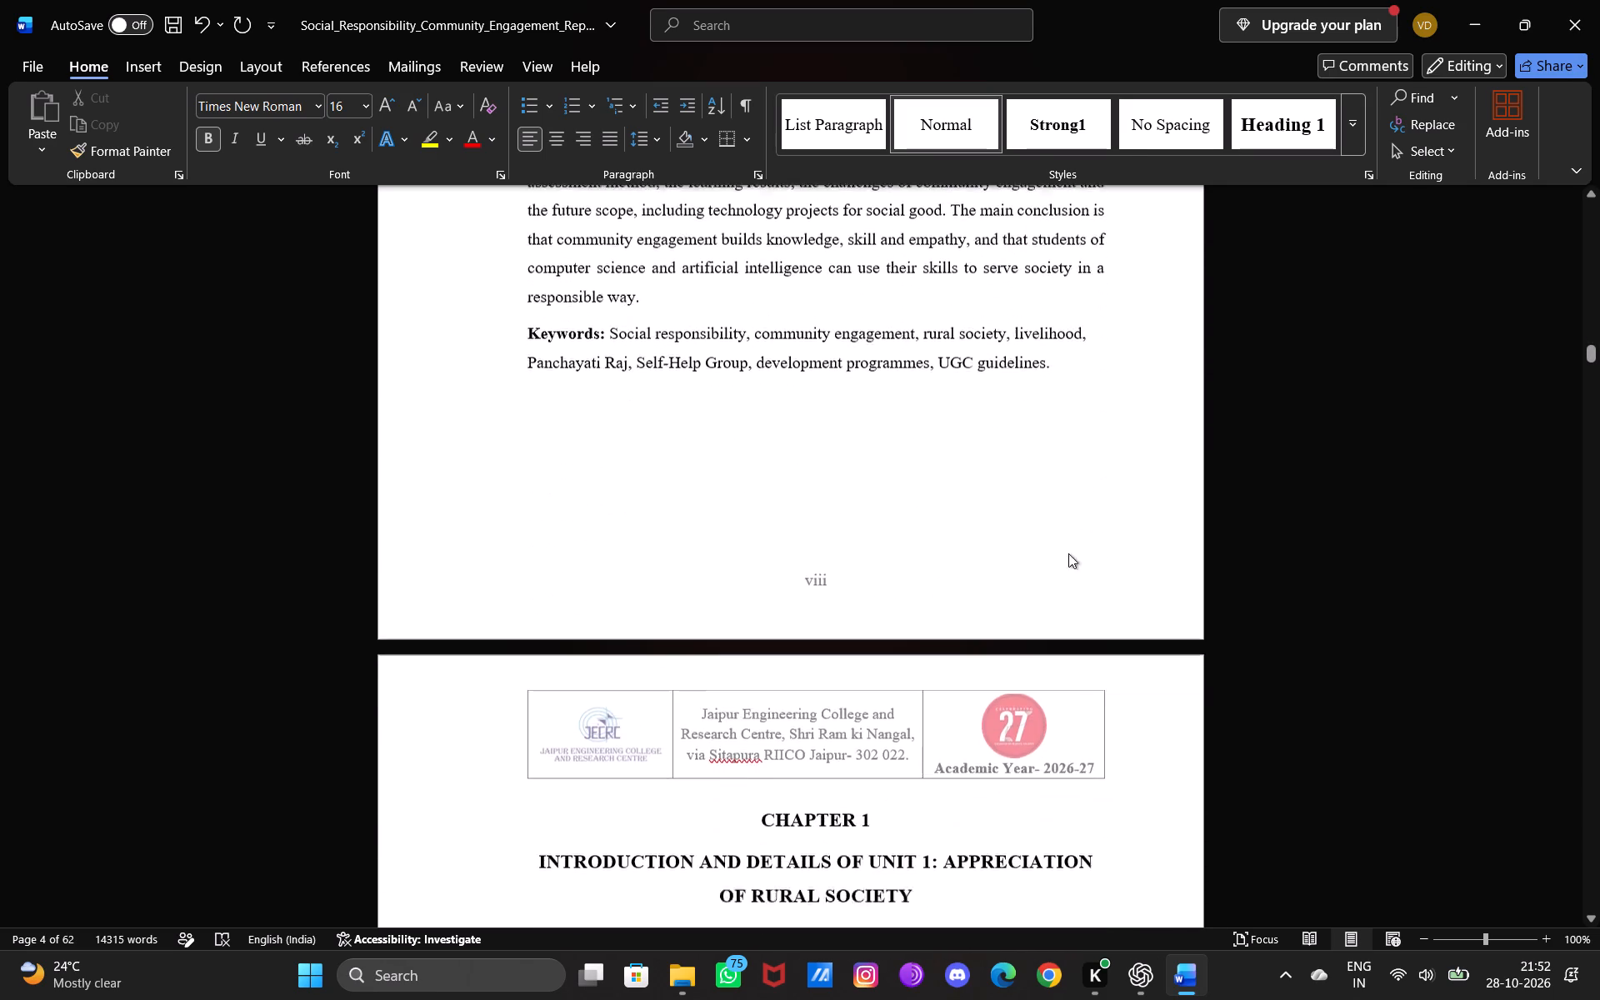
{"action": "scroll", "coordinate": [1068, 553], "scroll_direction": "down", "scroll_amount": 8}
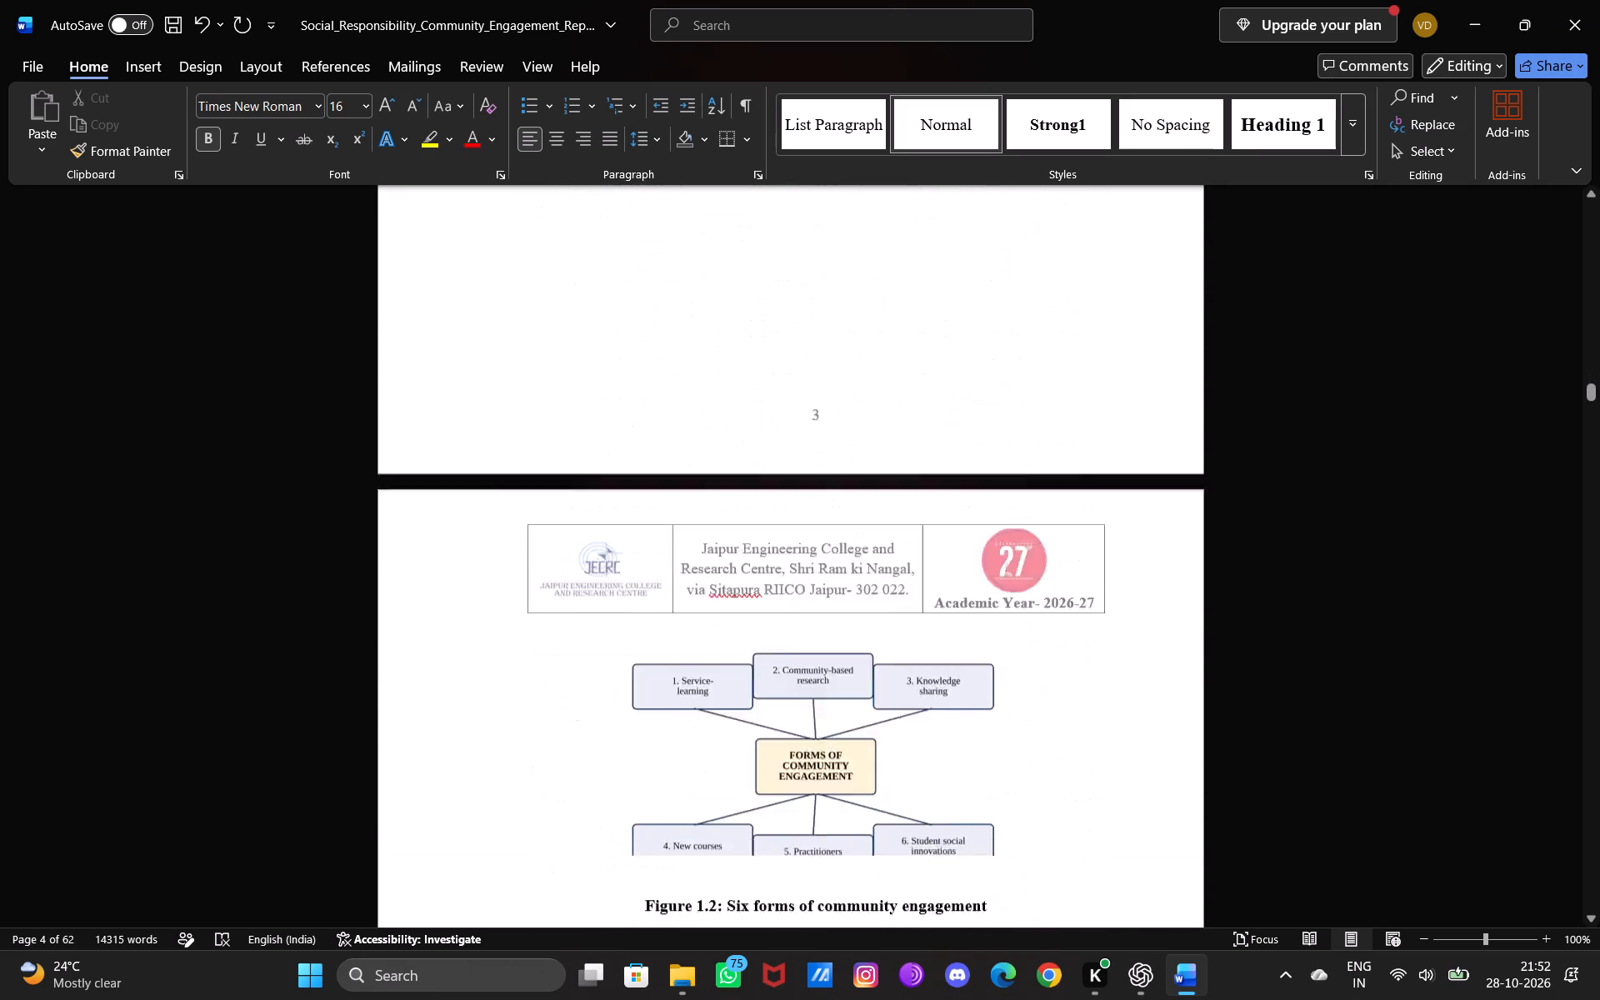
{"action": "scroll", "coordinate": [1068, 553], "scroll_direction": "down", "scroll_amount": 15}
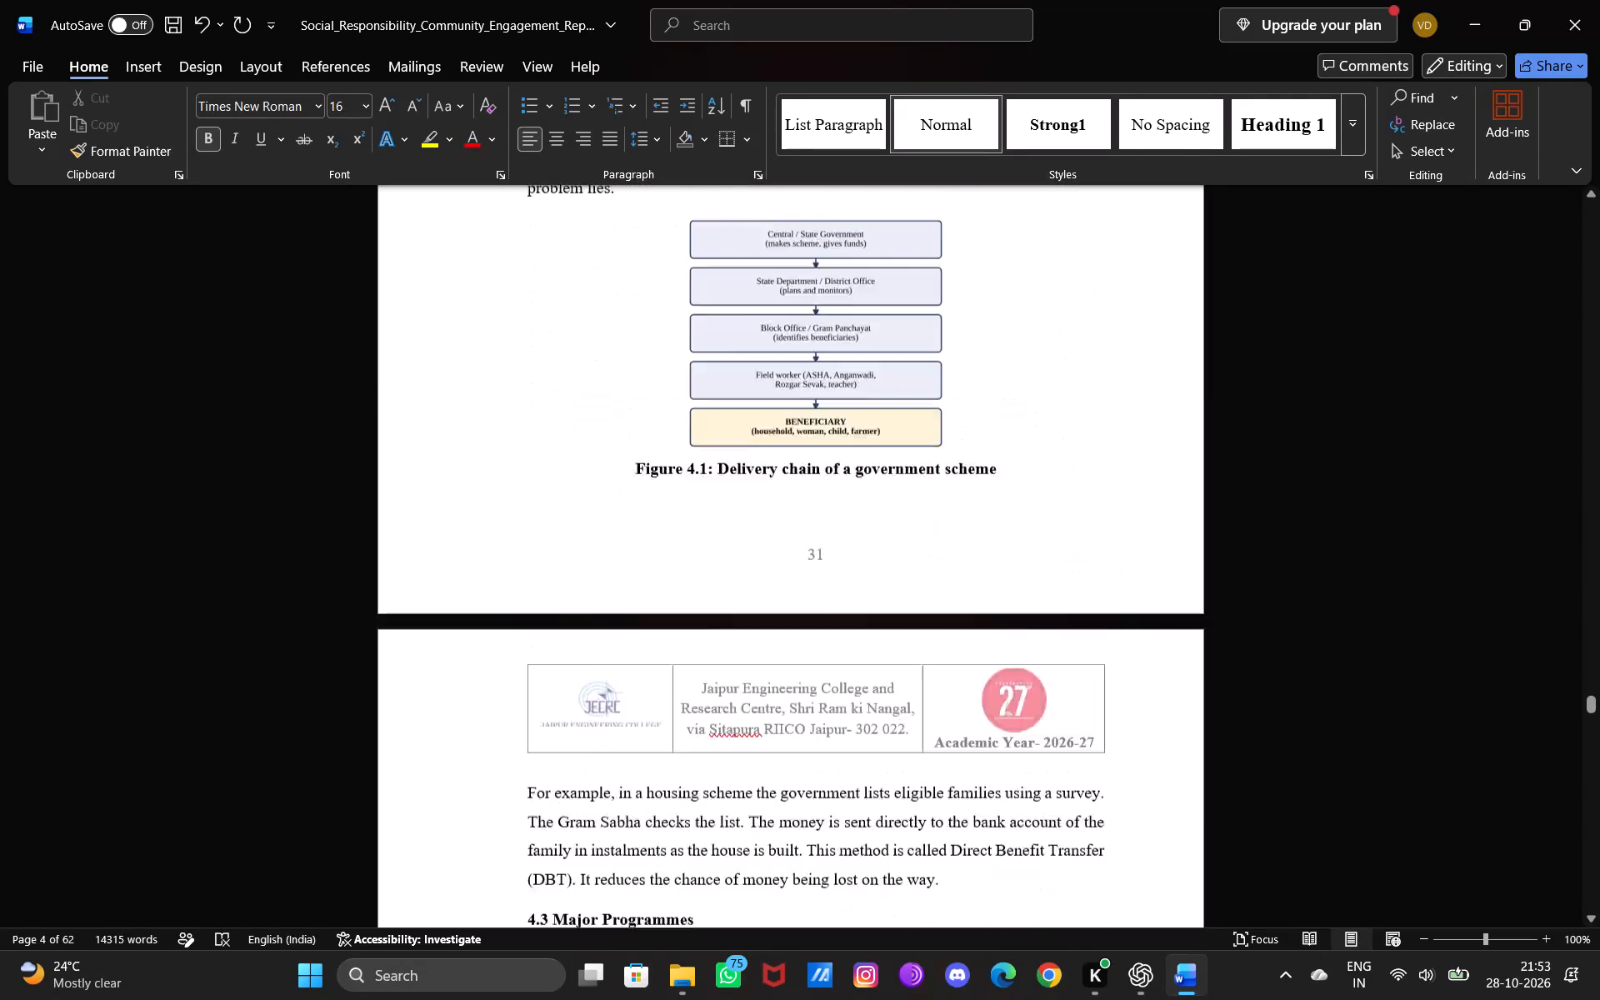
{"action": "scroll", "coordinate": [1068, 553], "scroll_direction": "down", "scroll_amount": 13}
{"action": "scroll", "coordinate": [1068, 553], "scroll_direction": "down", "scroll_amount": 19}
{"action": "scroll", "coordinate": [1068, 553], "scroll_direction": "up", "scroll_amount": 5}
{"action": "scroll", "coordinate": [1068, 553], "scroll_direction": "down", "scroll_amount": 5}
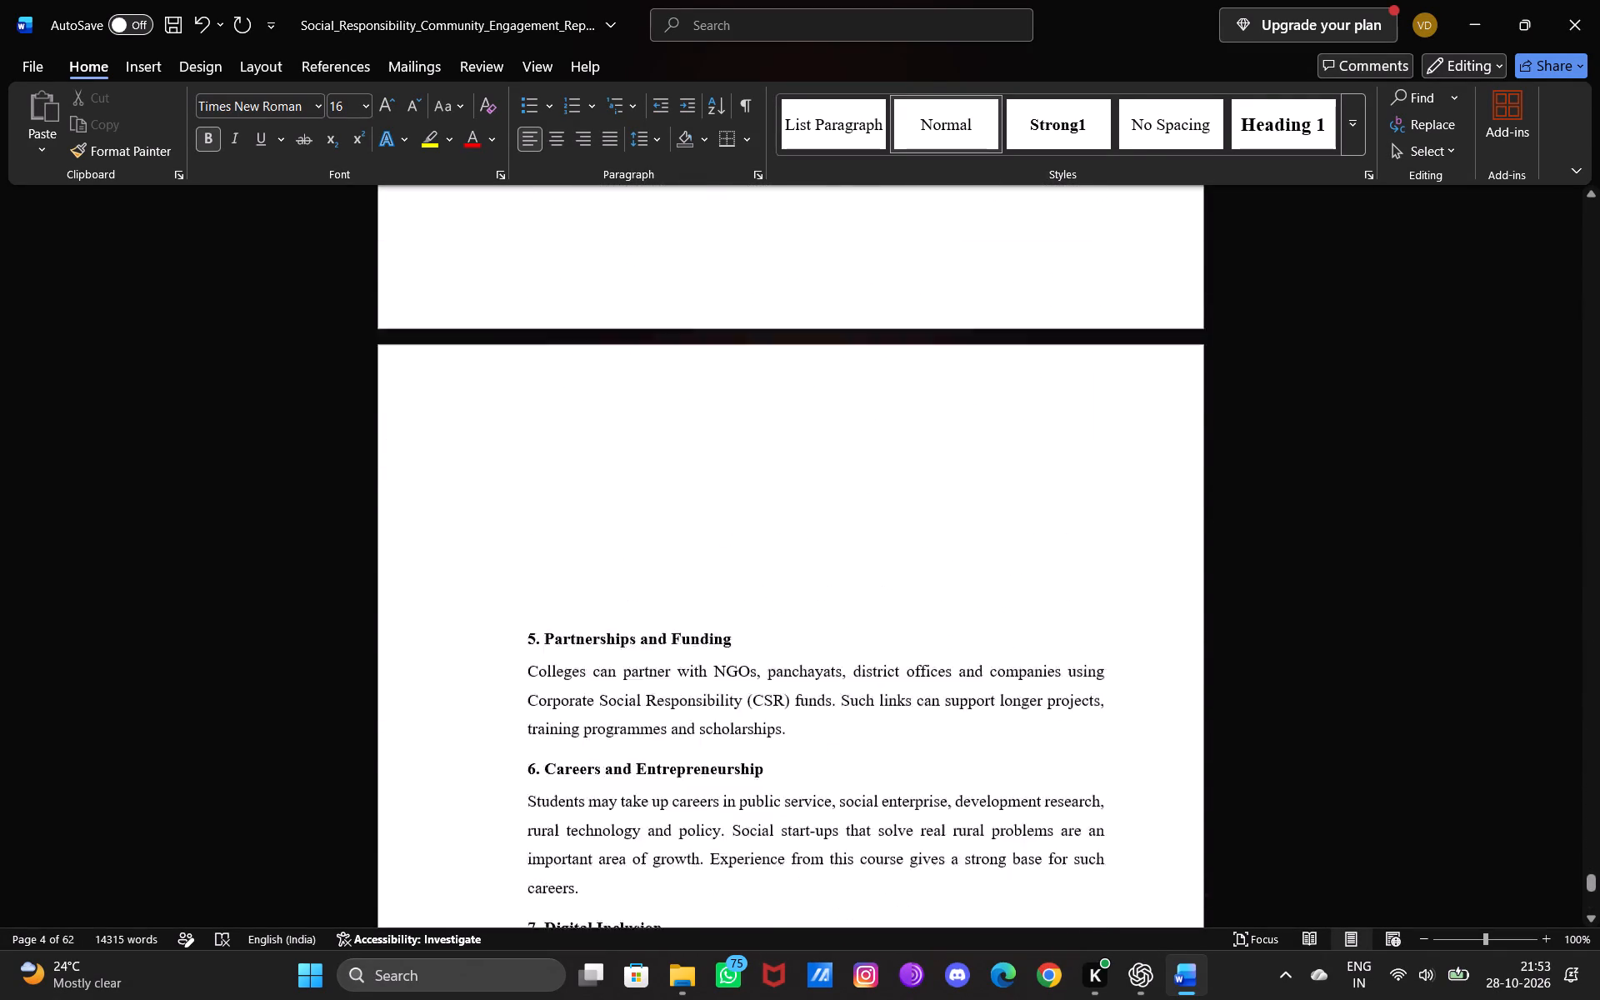
{"action": "scroll", "coordinate": [1068, 553], "scroll_direction": "down", "scroll_amount": 5}
Delete references [15] to [17] and the leftover last page so the reference list ends at [14].
{"action": "scroll", "coordinate": [1068, 553], "scroll_direction": "up", "scroll_amount": 2}
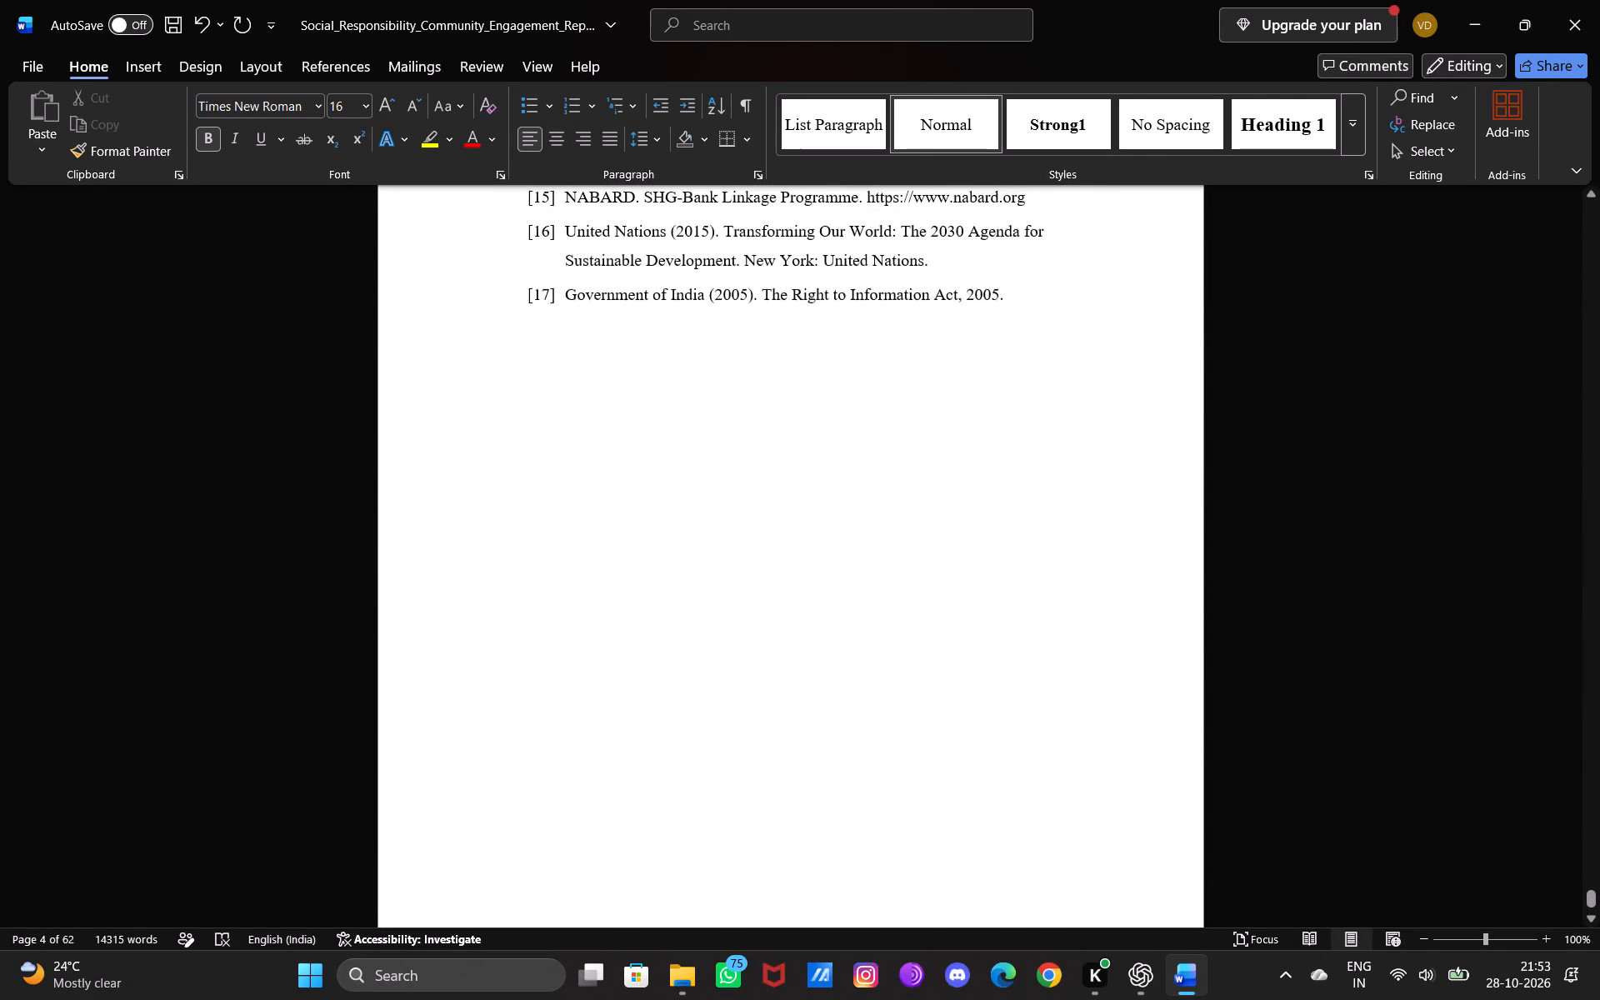
{"action": "scroll", "coordinate": [1068, 553], "scroll_direction": "up", "scroll_amount": 3}
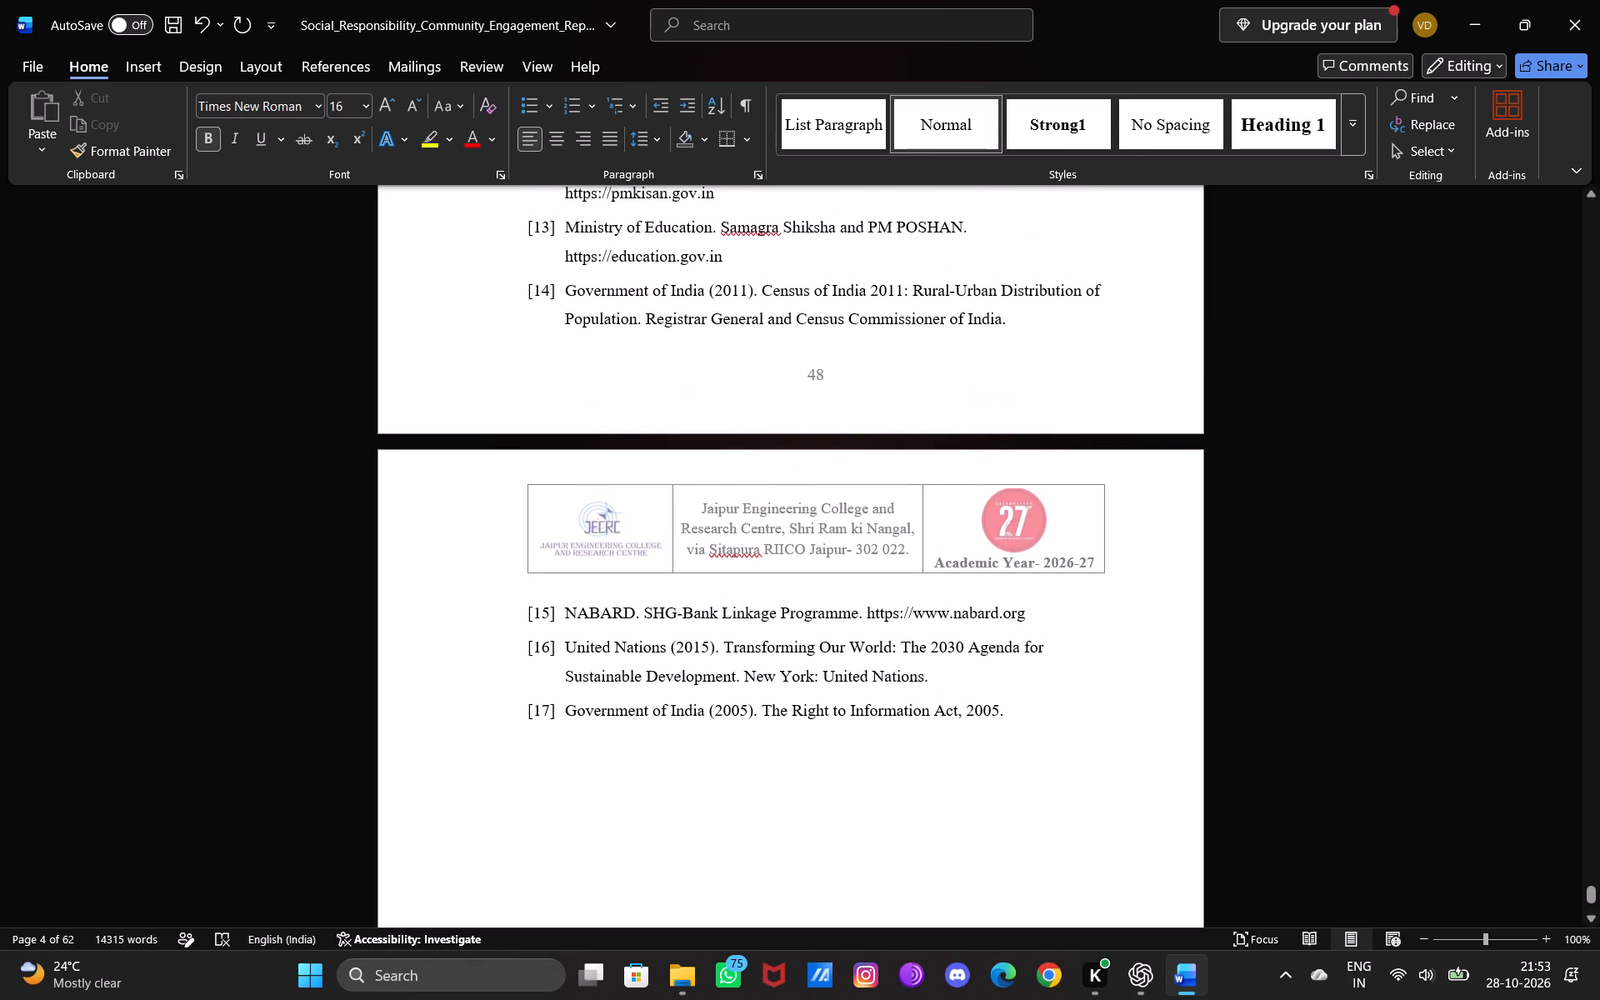
{"action": "left_click_drag", "start_coordinate": [1023, 721], "coordinate": [521, 597]}
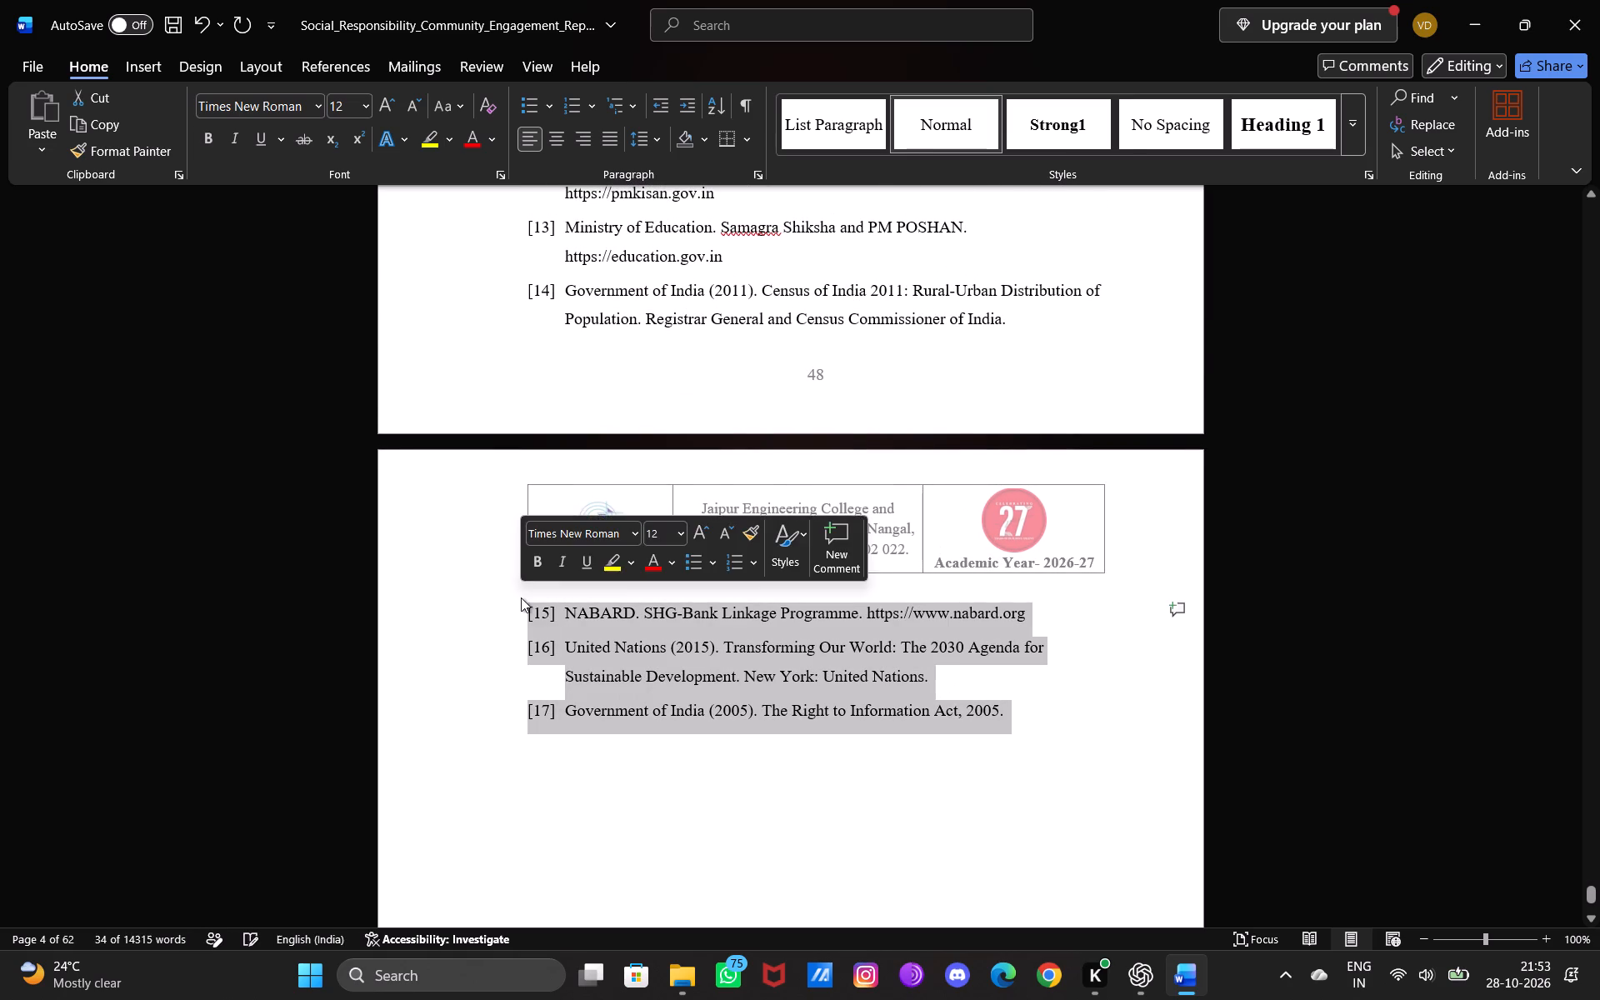
{"action": "key", "text": "BackSpace"}
{"action": "key", "text": "Delete"}
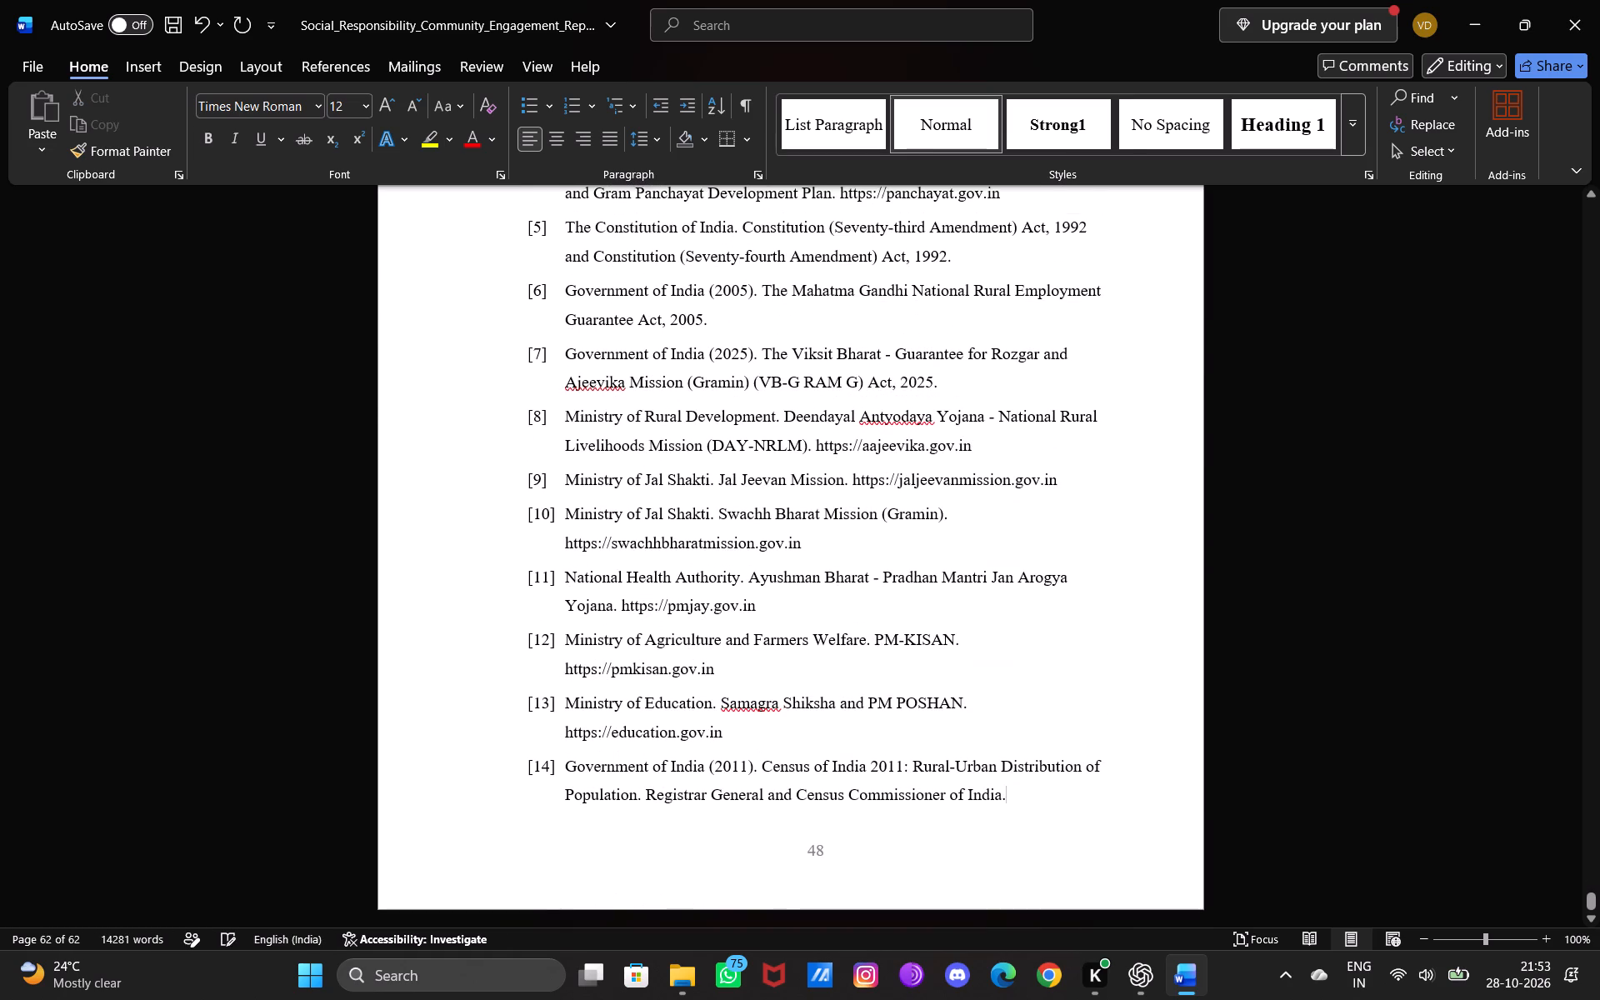
Save the edited report and close the document.
{"action": "scroll", "coordinate": [521, 597], "scroll_direction": "up", "scroll_amount": 5}
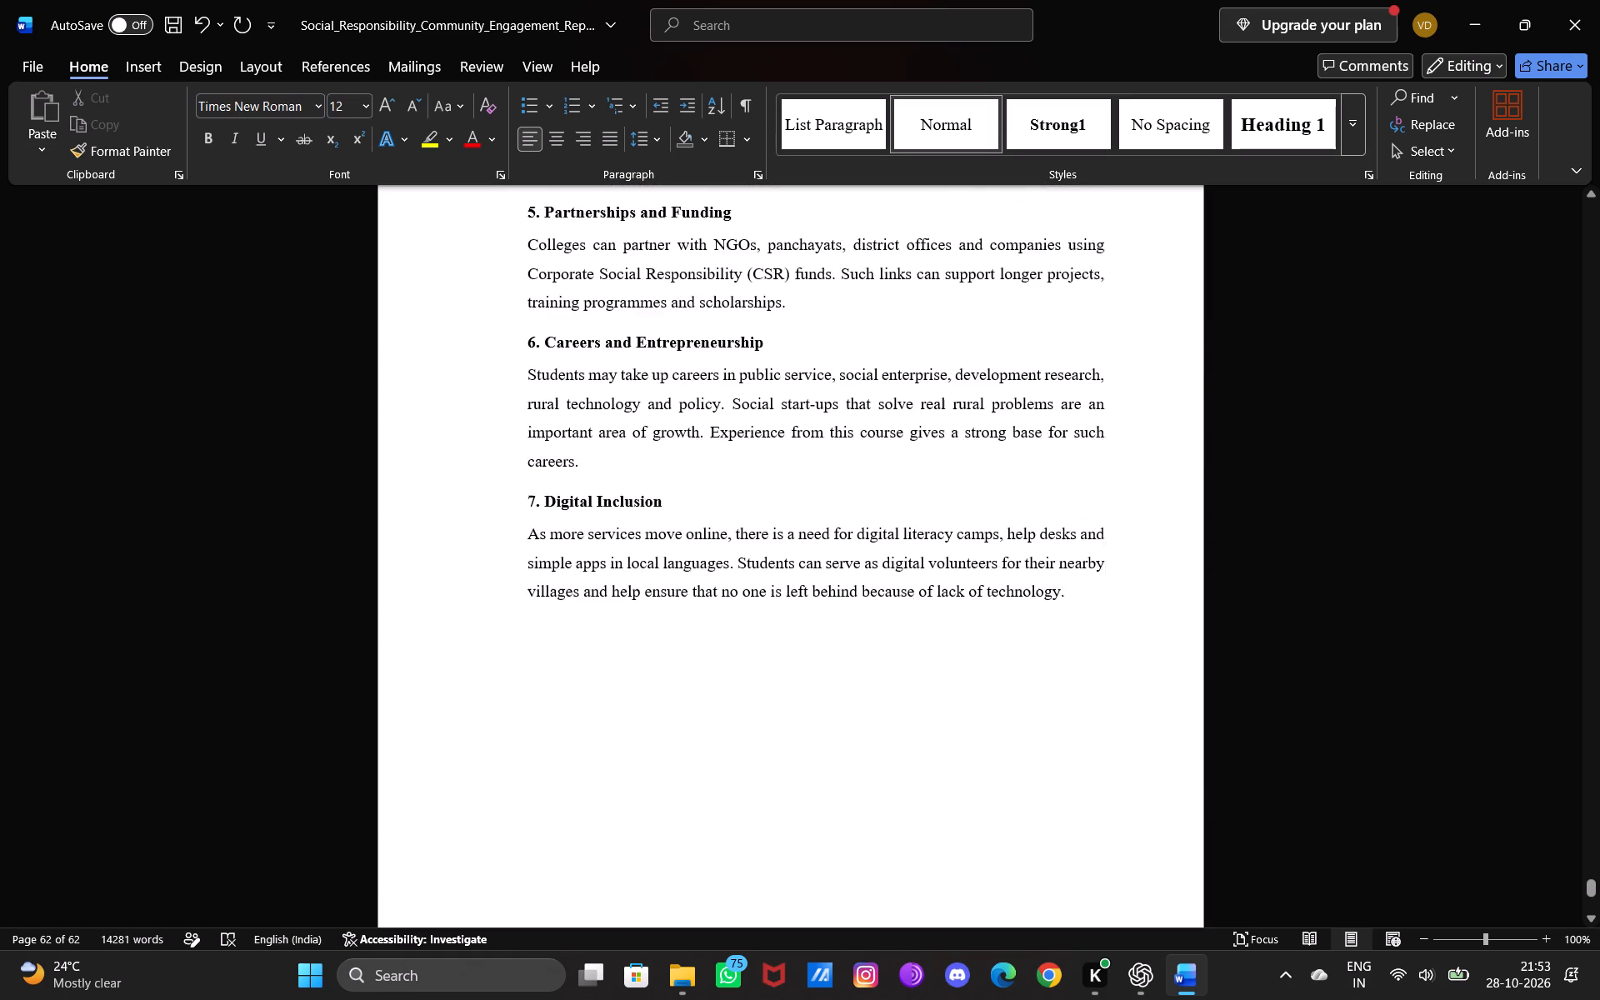
{"action": "scroll", "coordinate": [521, 597], "scroll_direction": "up", "scroll_amount": 14}
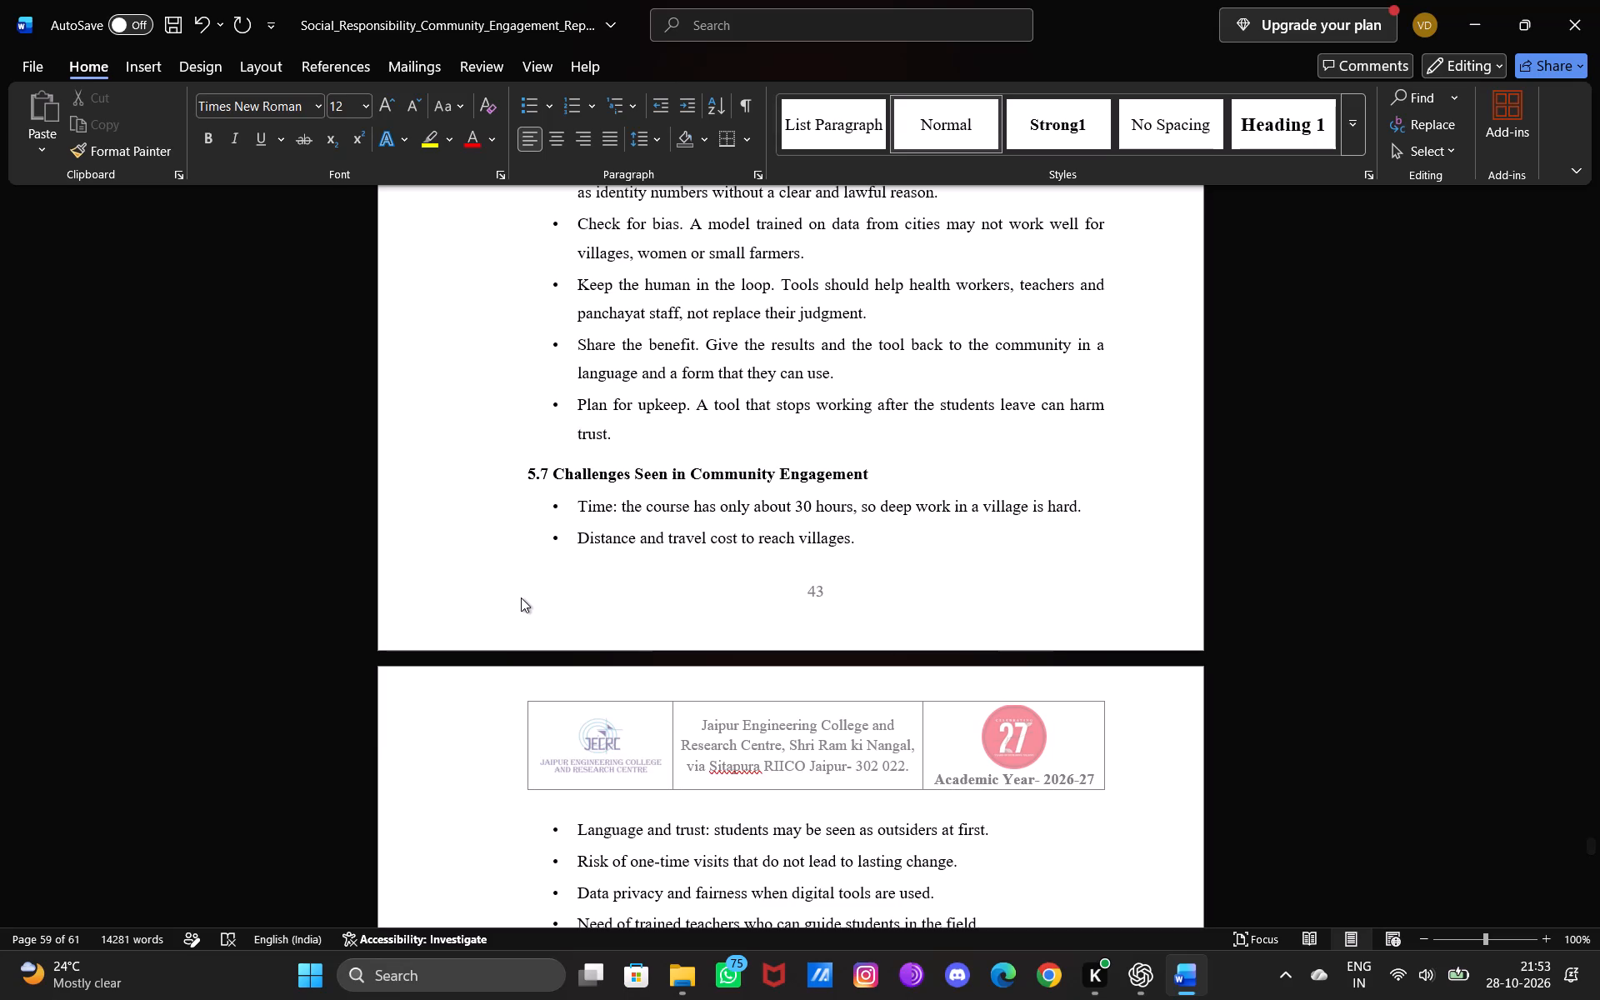
{"action": "key", "text": "ctrl+s"}
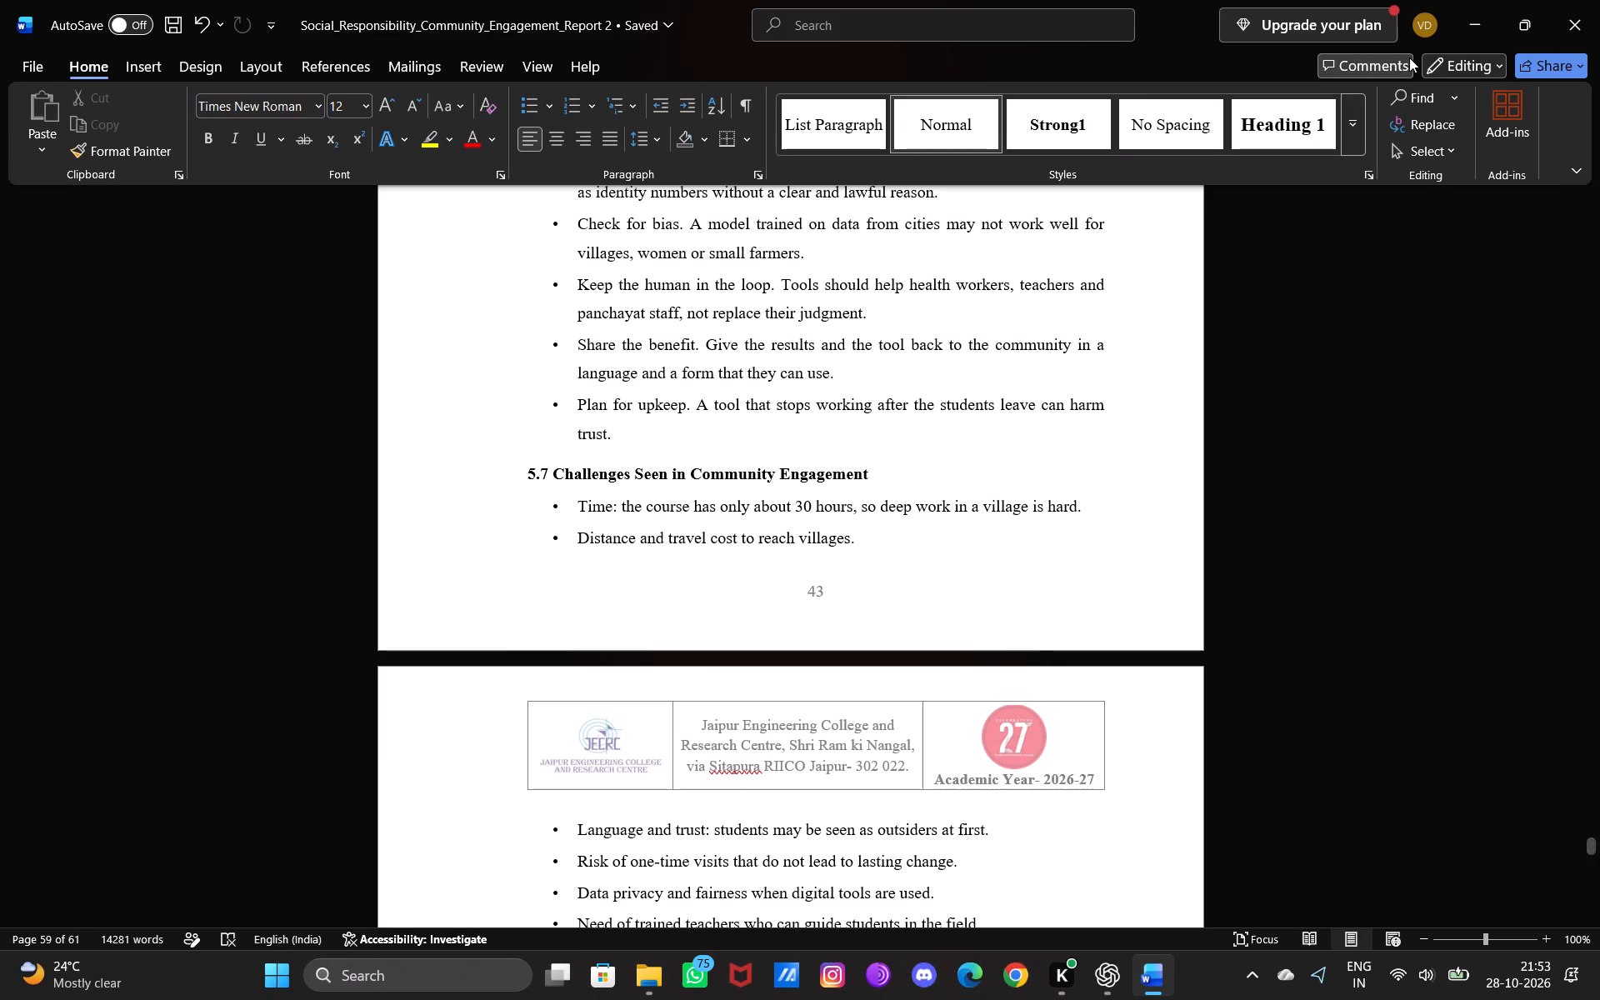